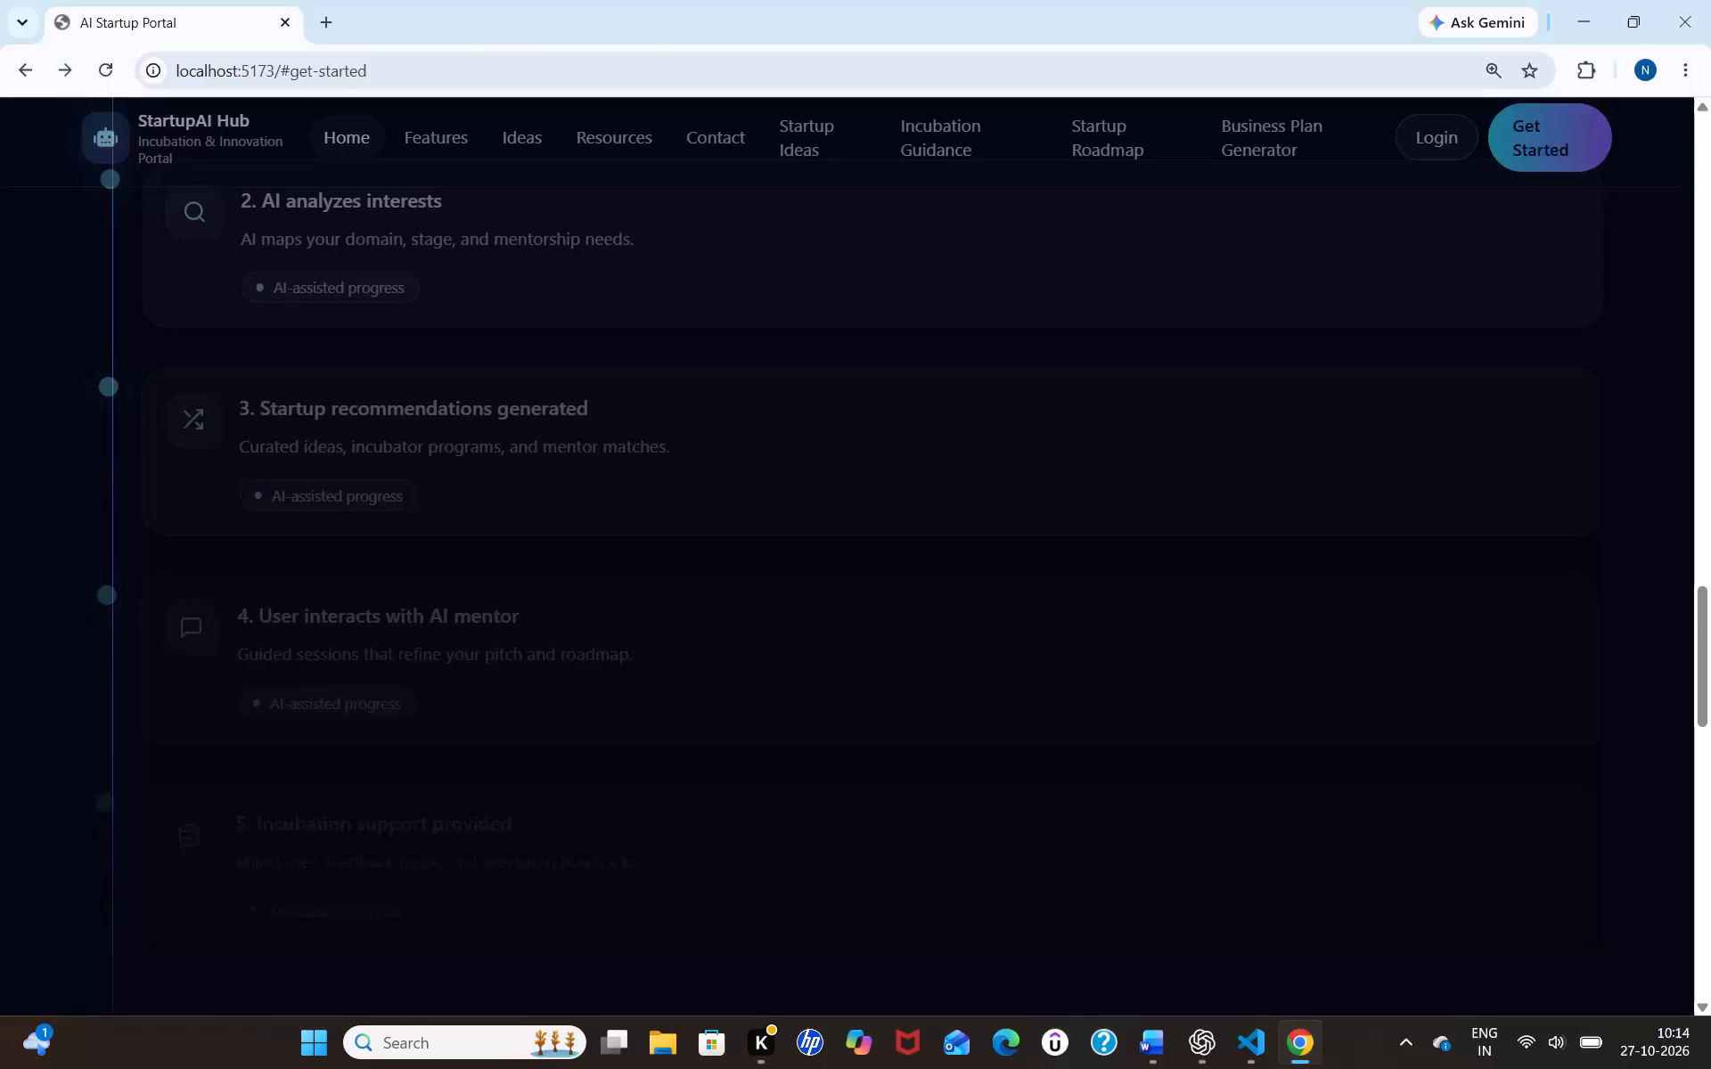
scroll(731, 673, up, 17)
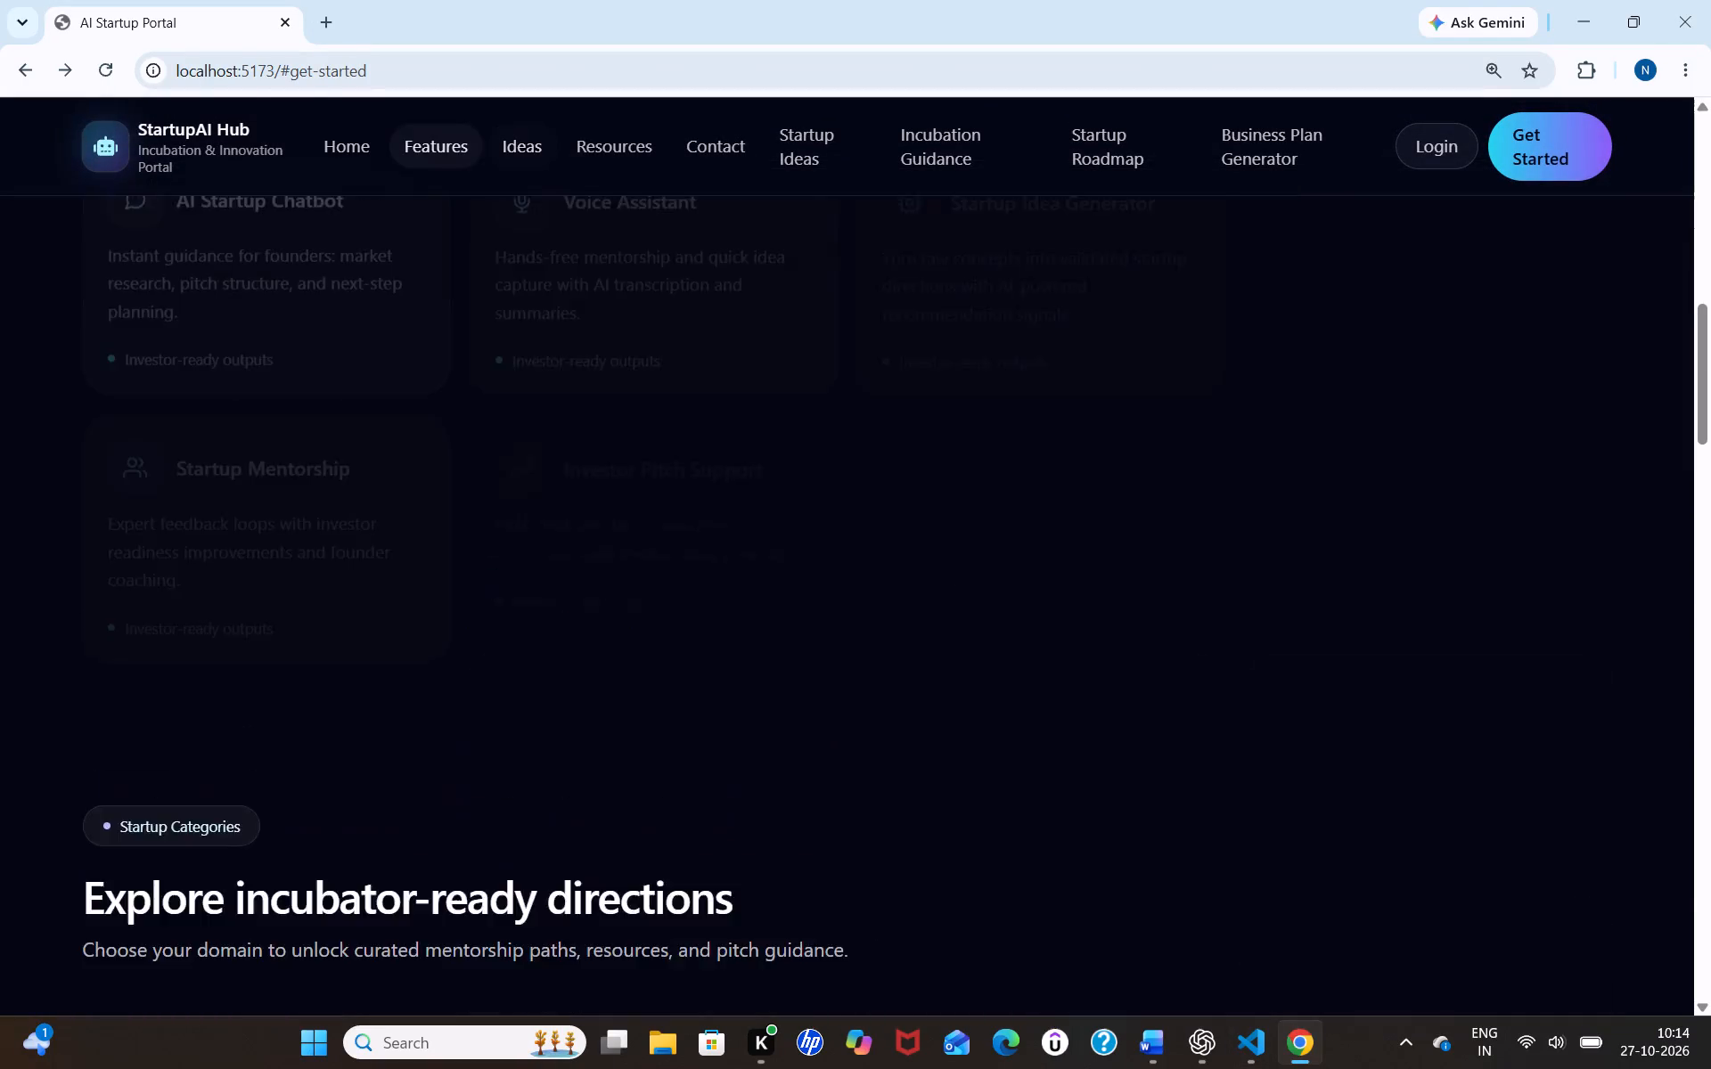
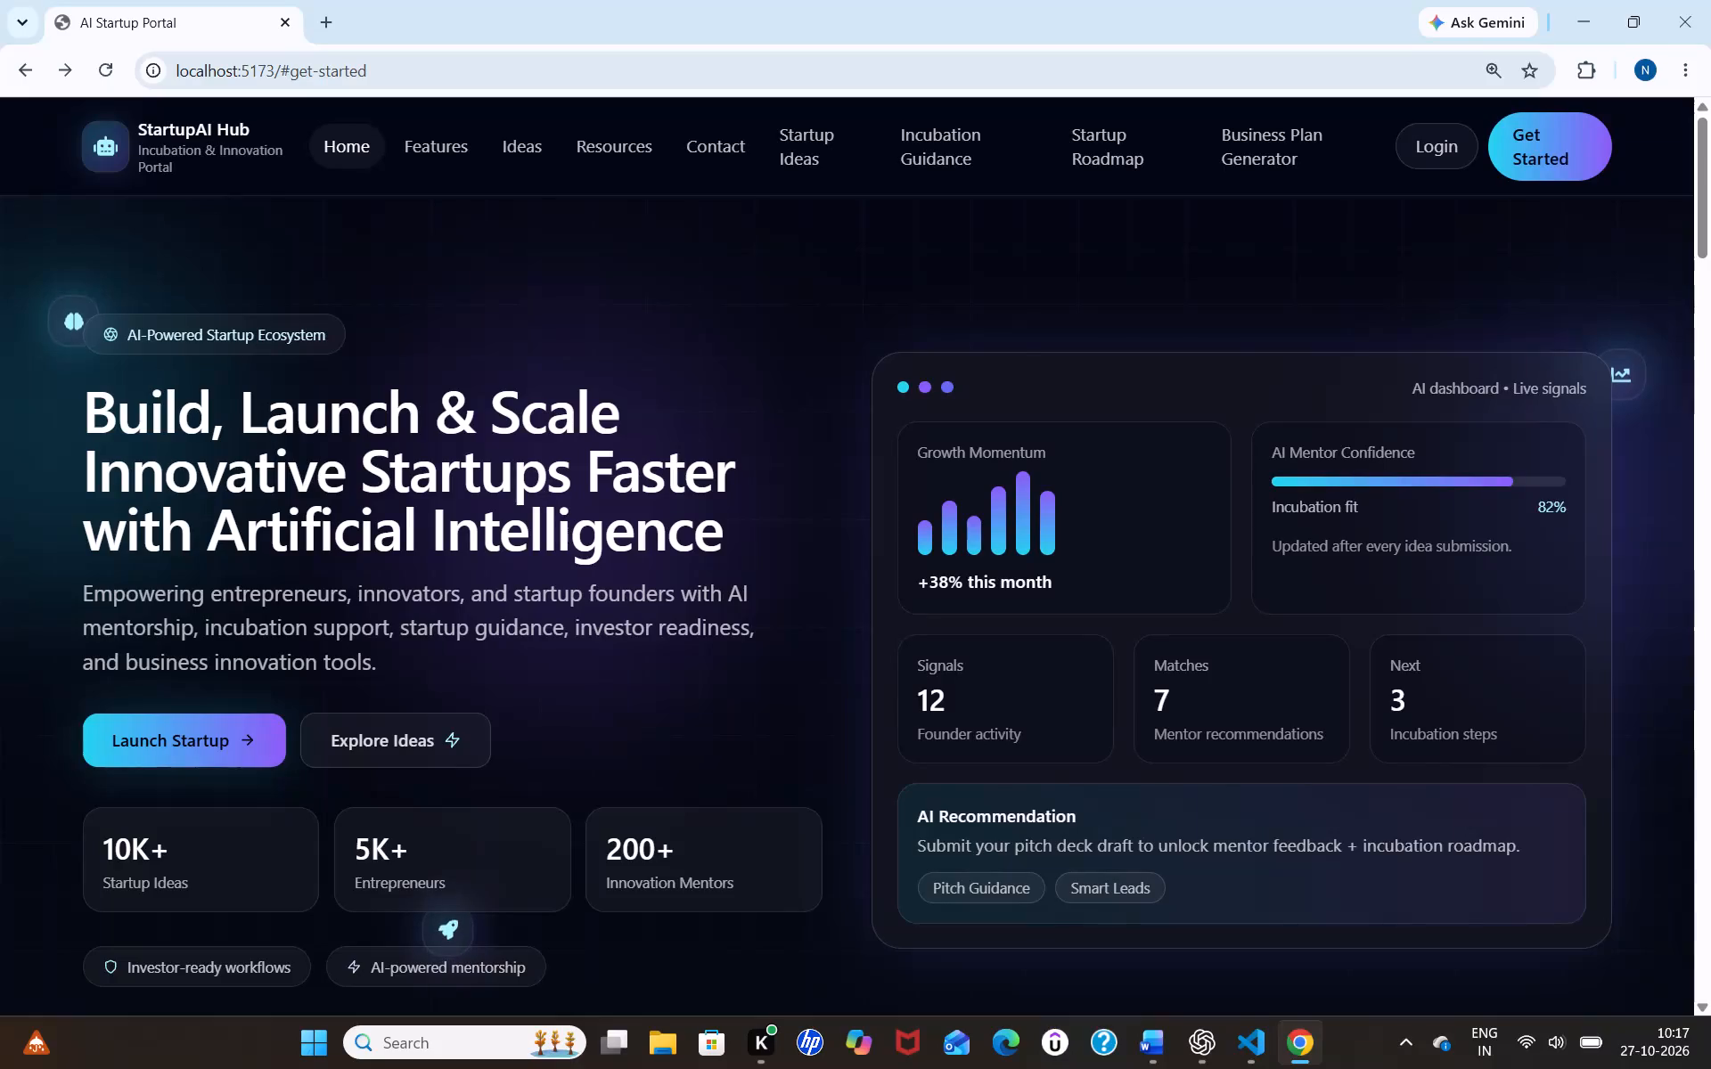
Switch to Word and skim the internship project report from the cover page through its chapters and back to the start.
click(1149, 1032)
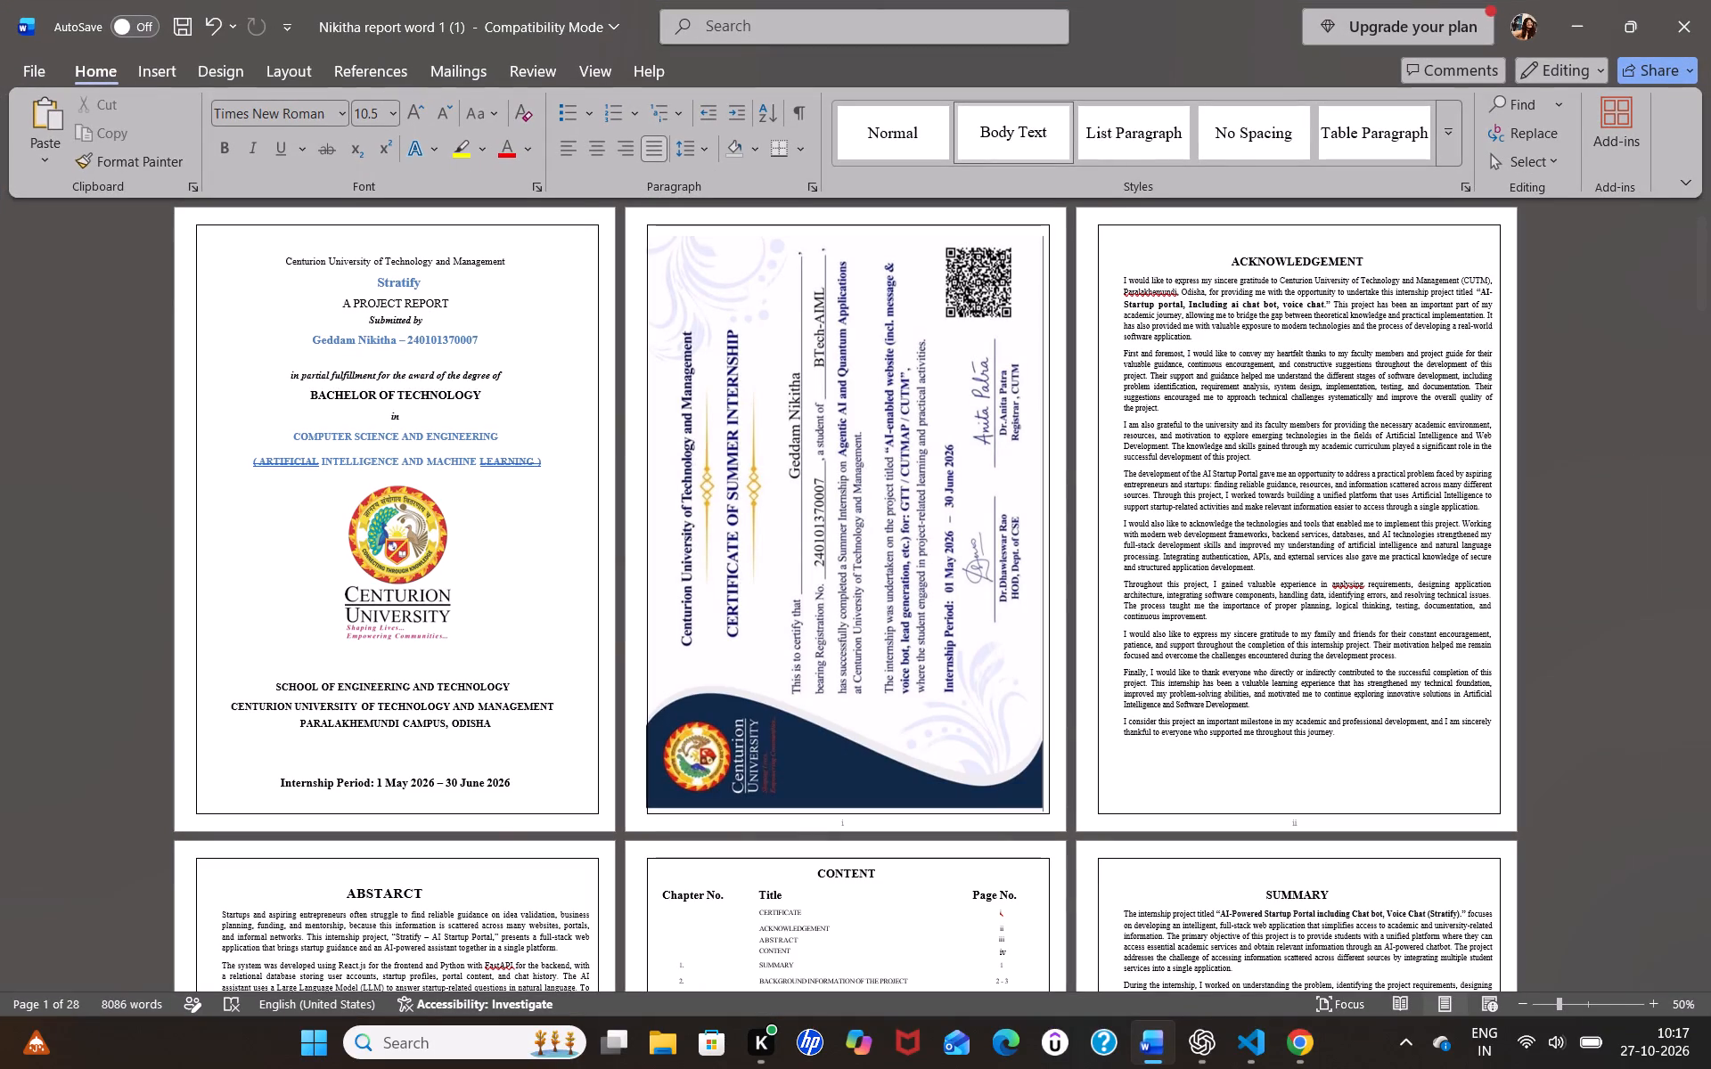
scroll(431, 588, down, 17)
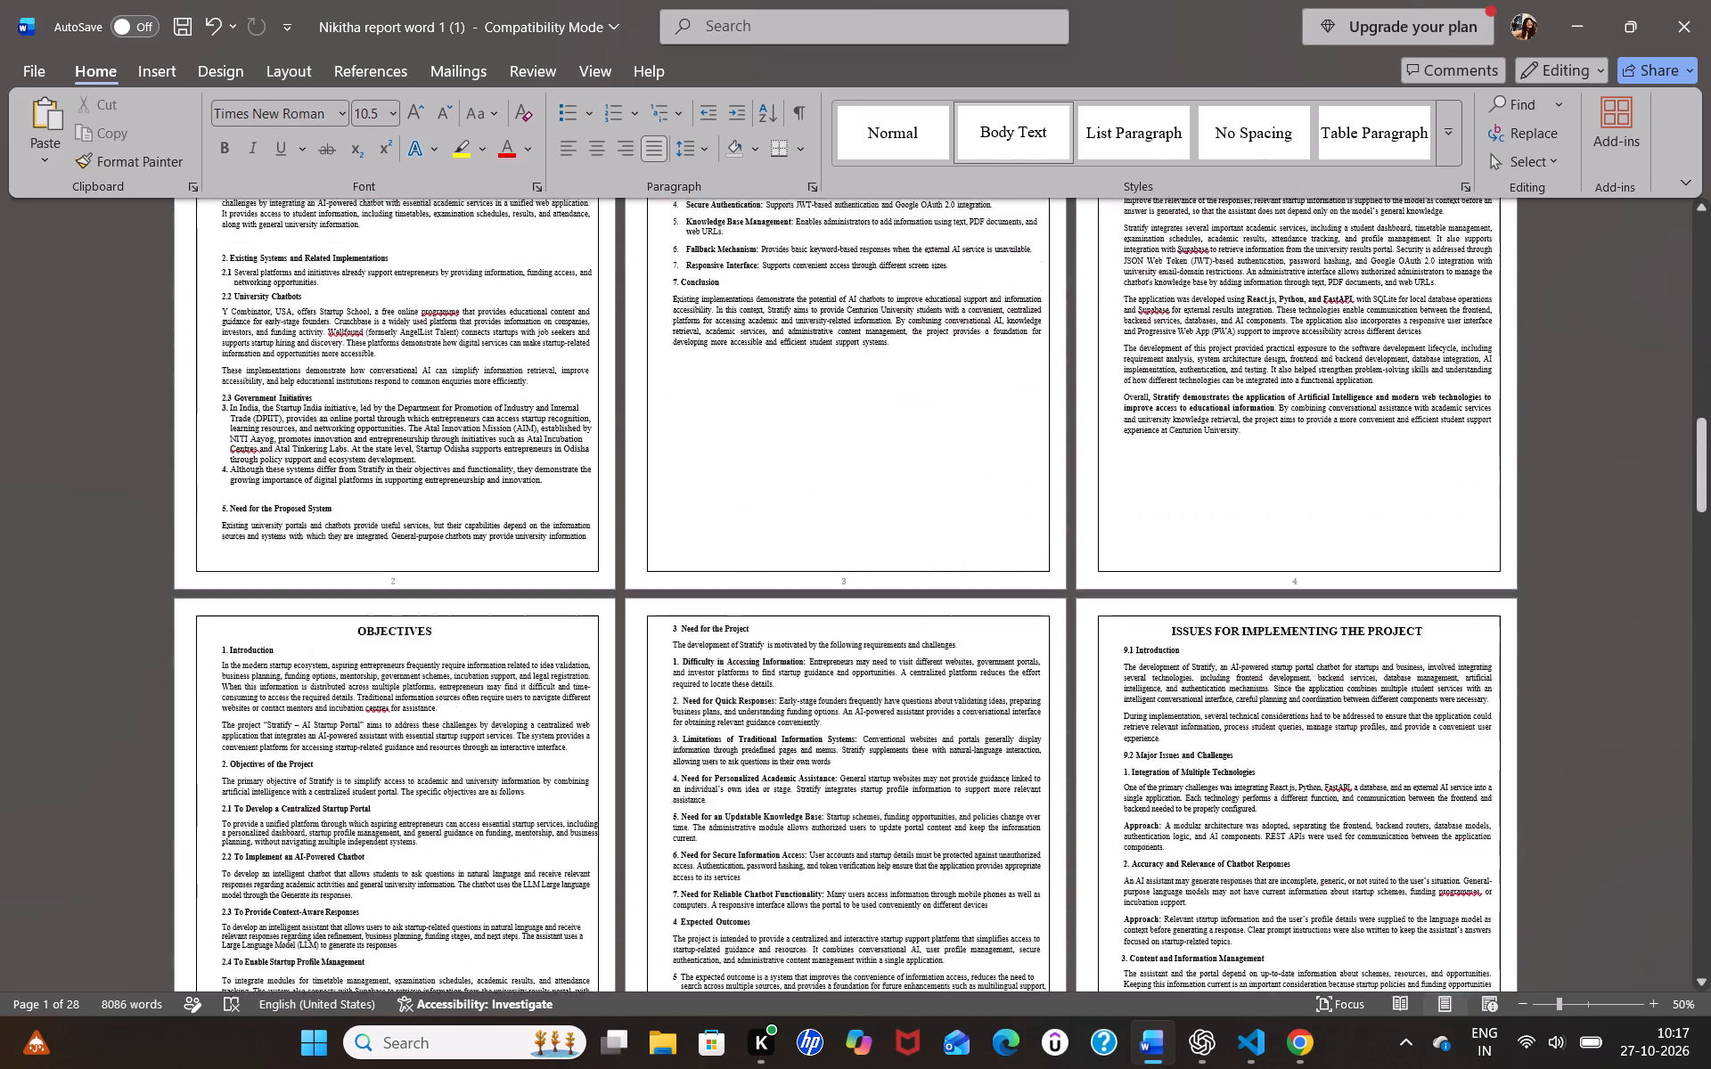
scroll(431, 588, down, 10)
scroll(431, 588, up, 9)
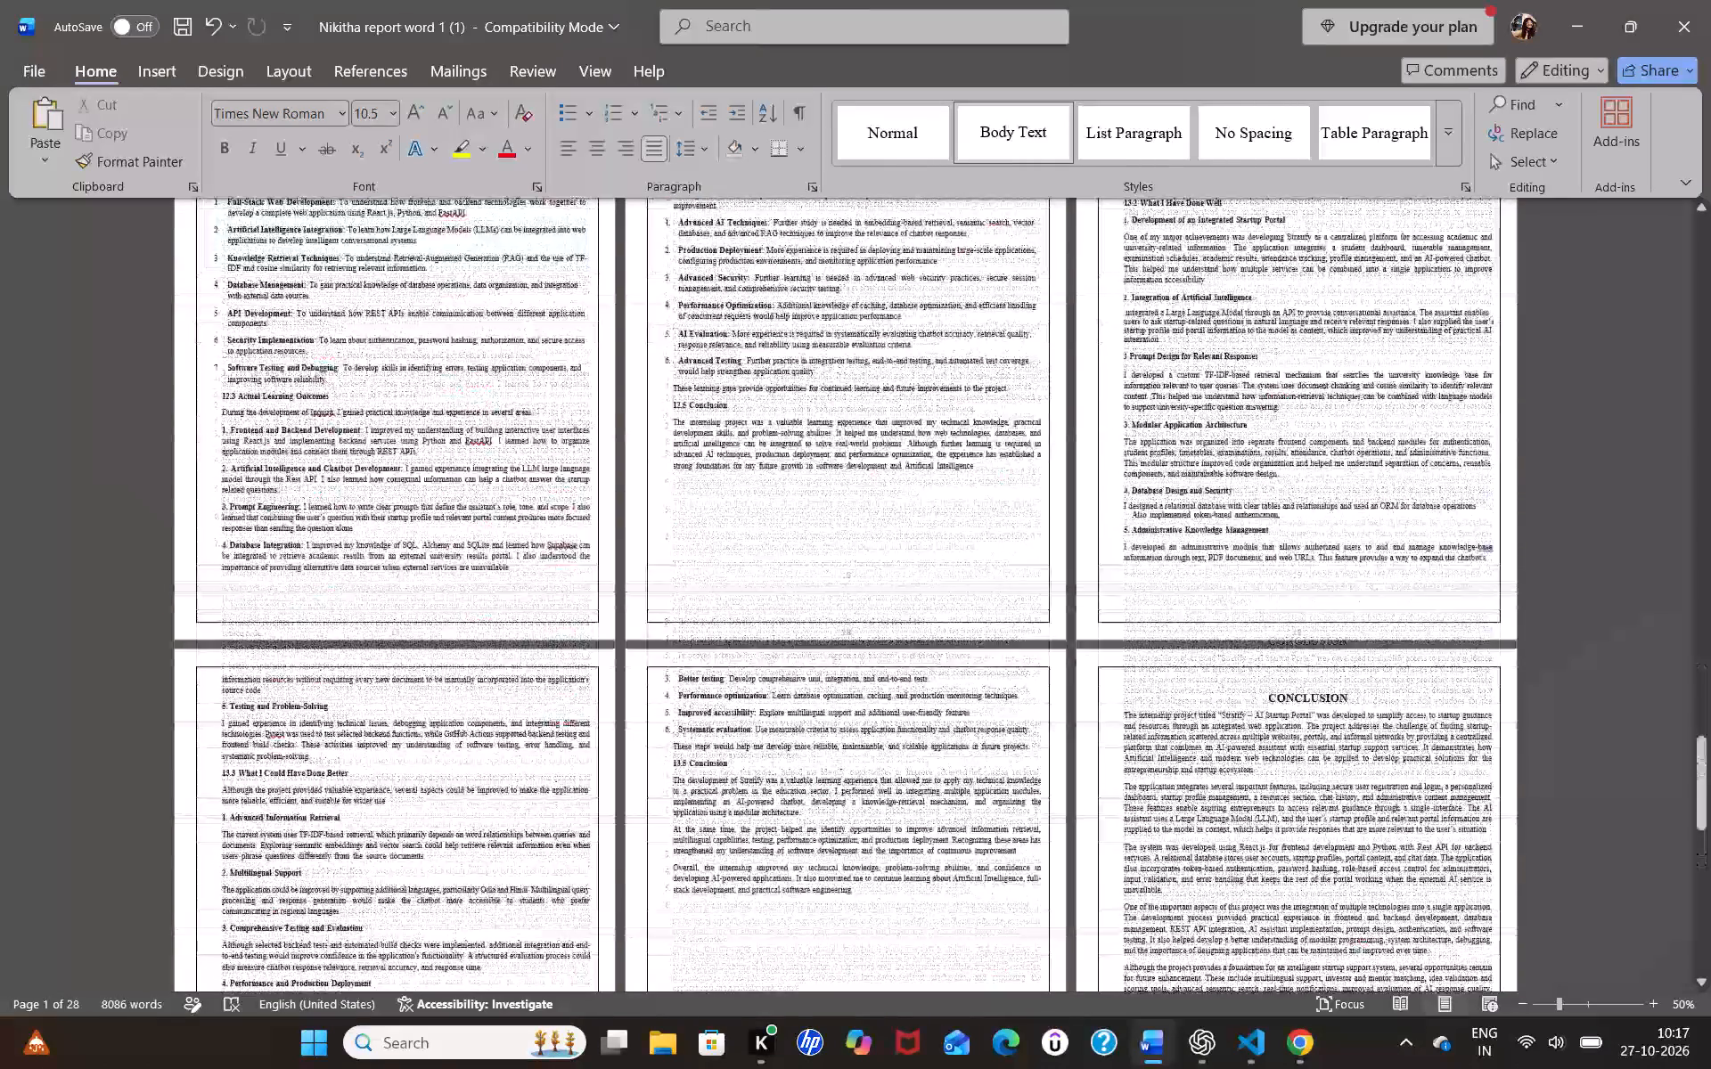
scroll(431, 588, up, 13)
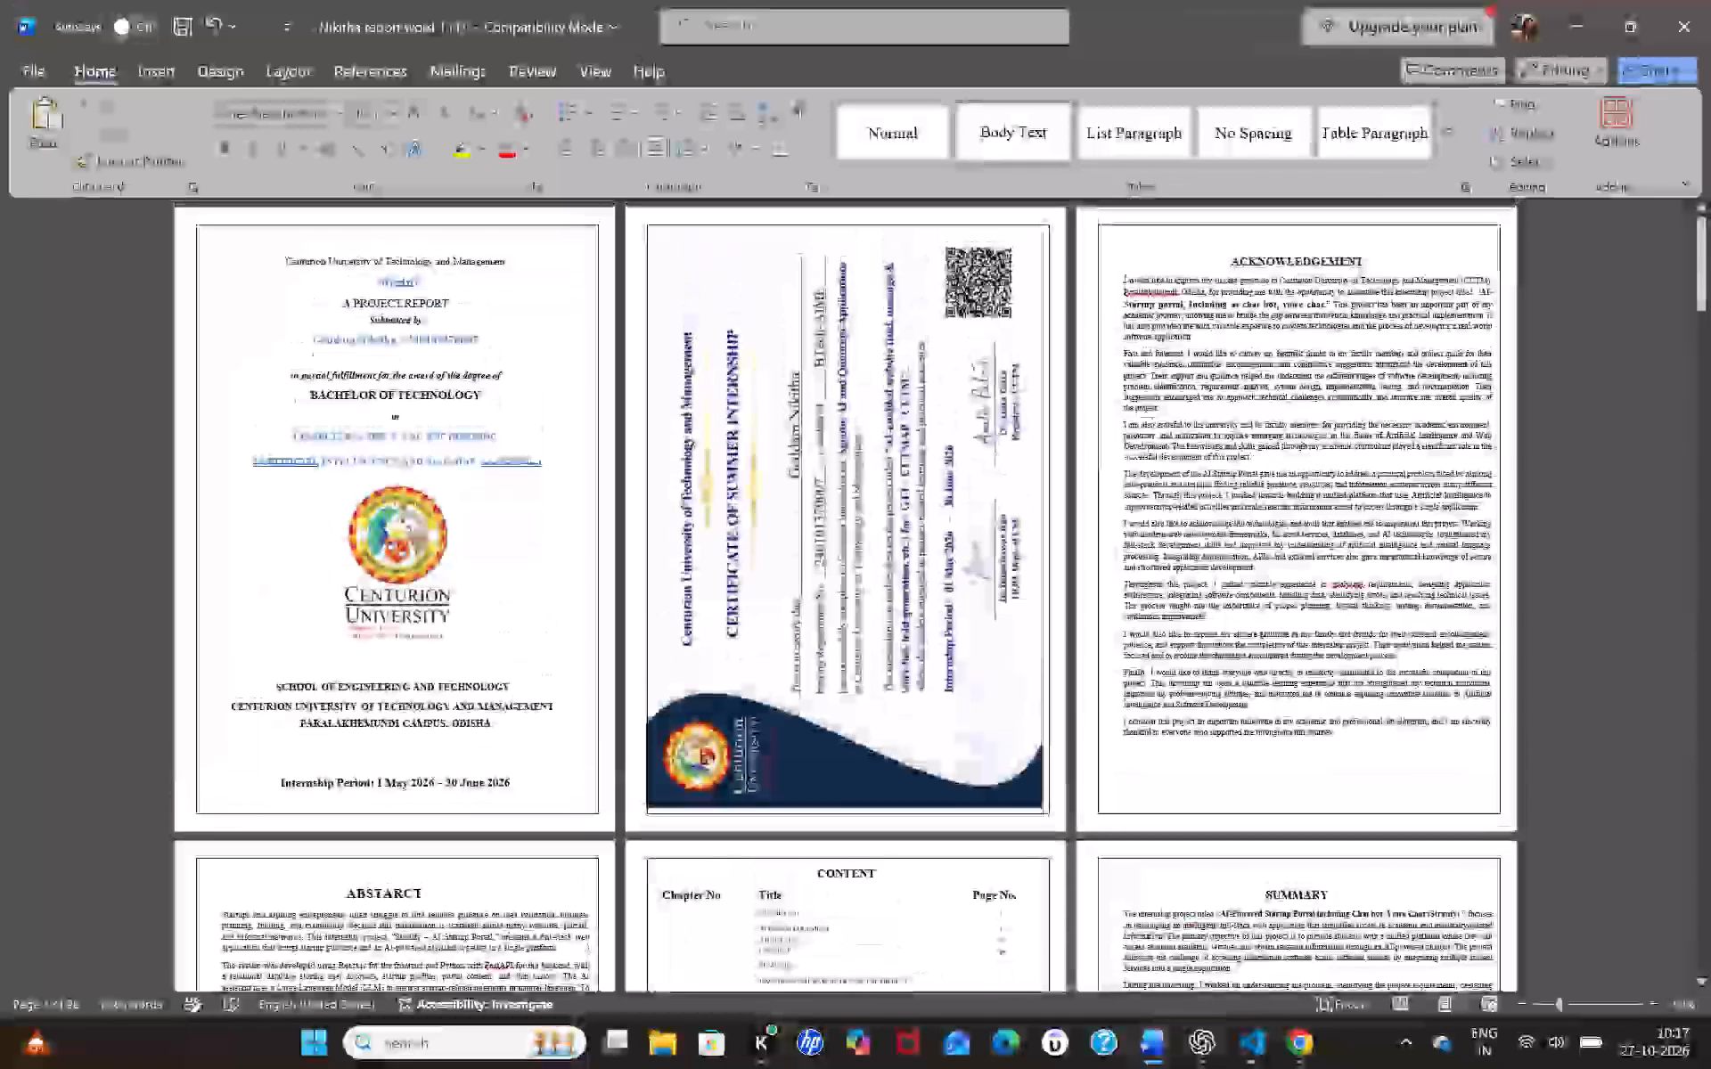
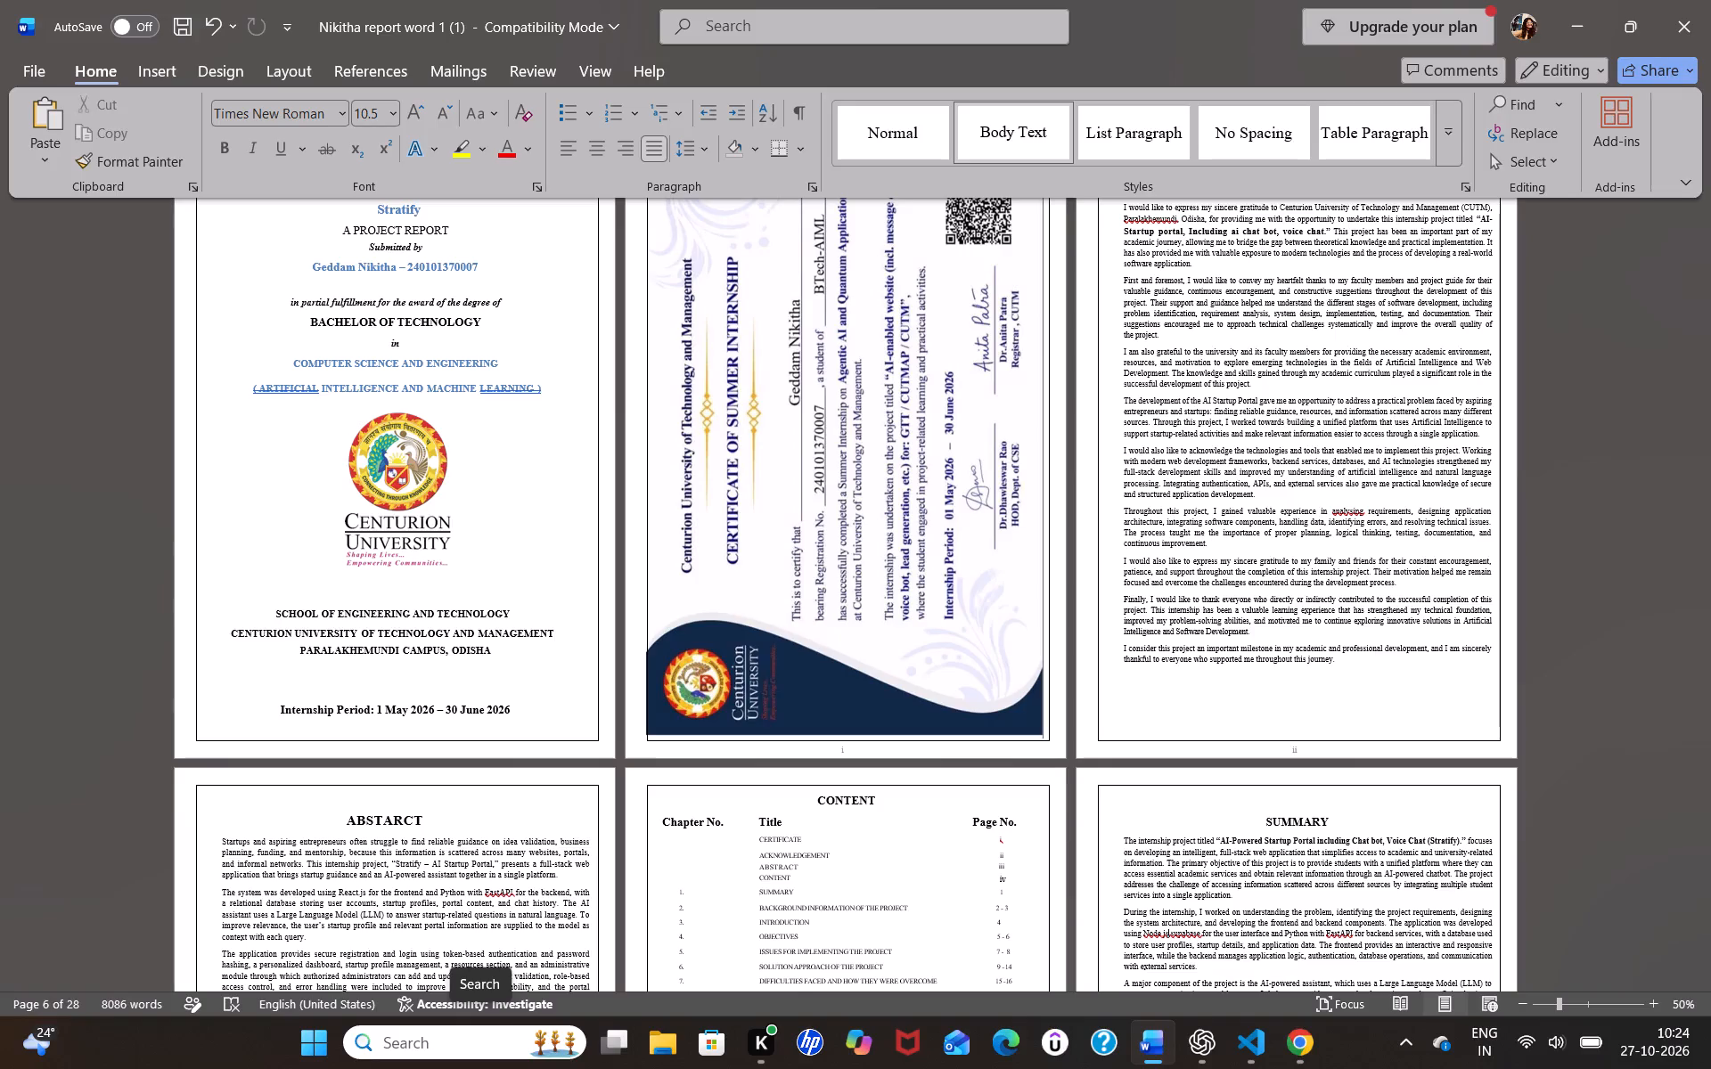
Search the computer for "what" to find the WhatsApp app.
click(448, 1042)
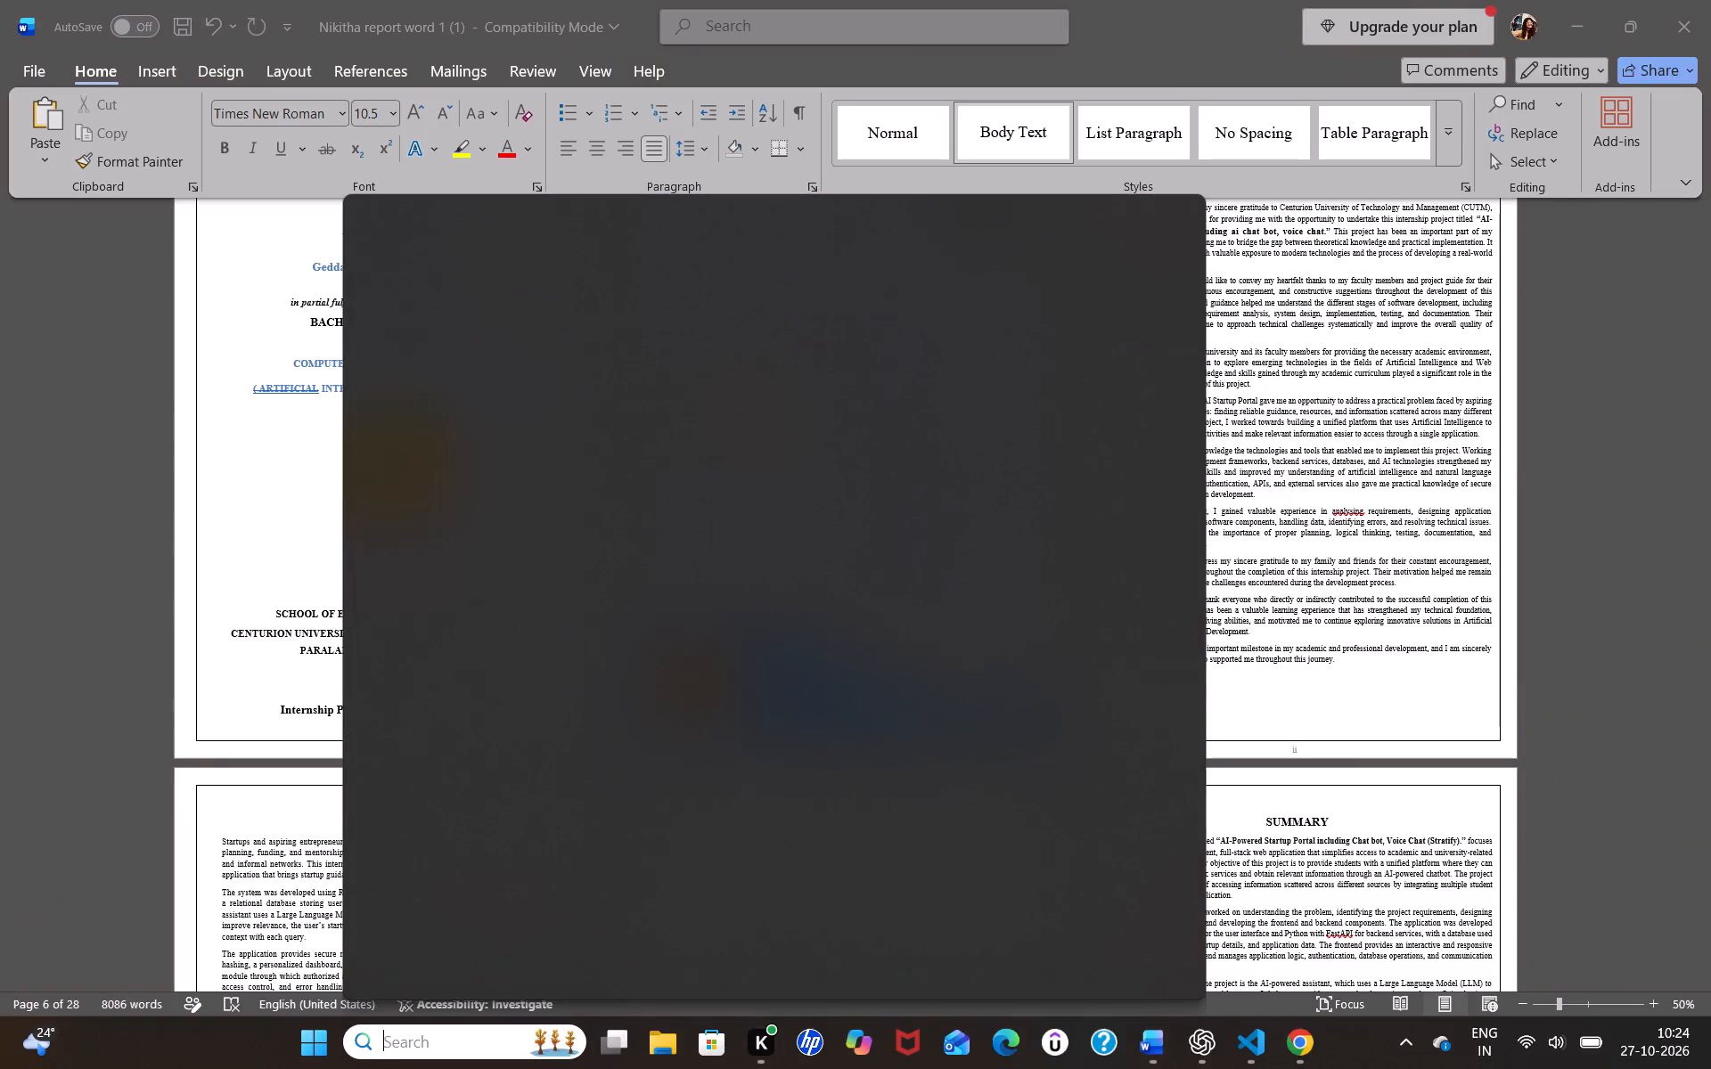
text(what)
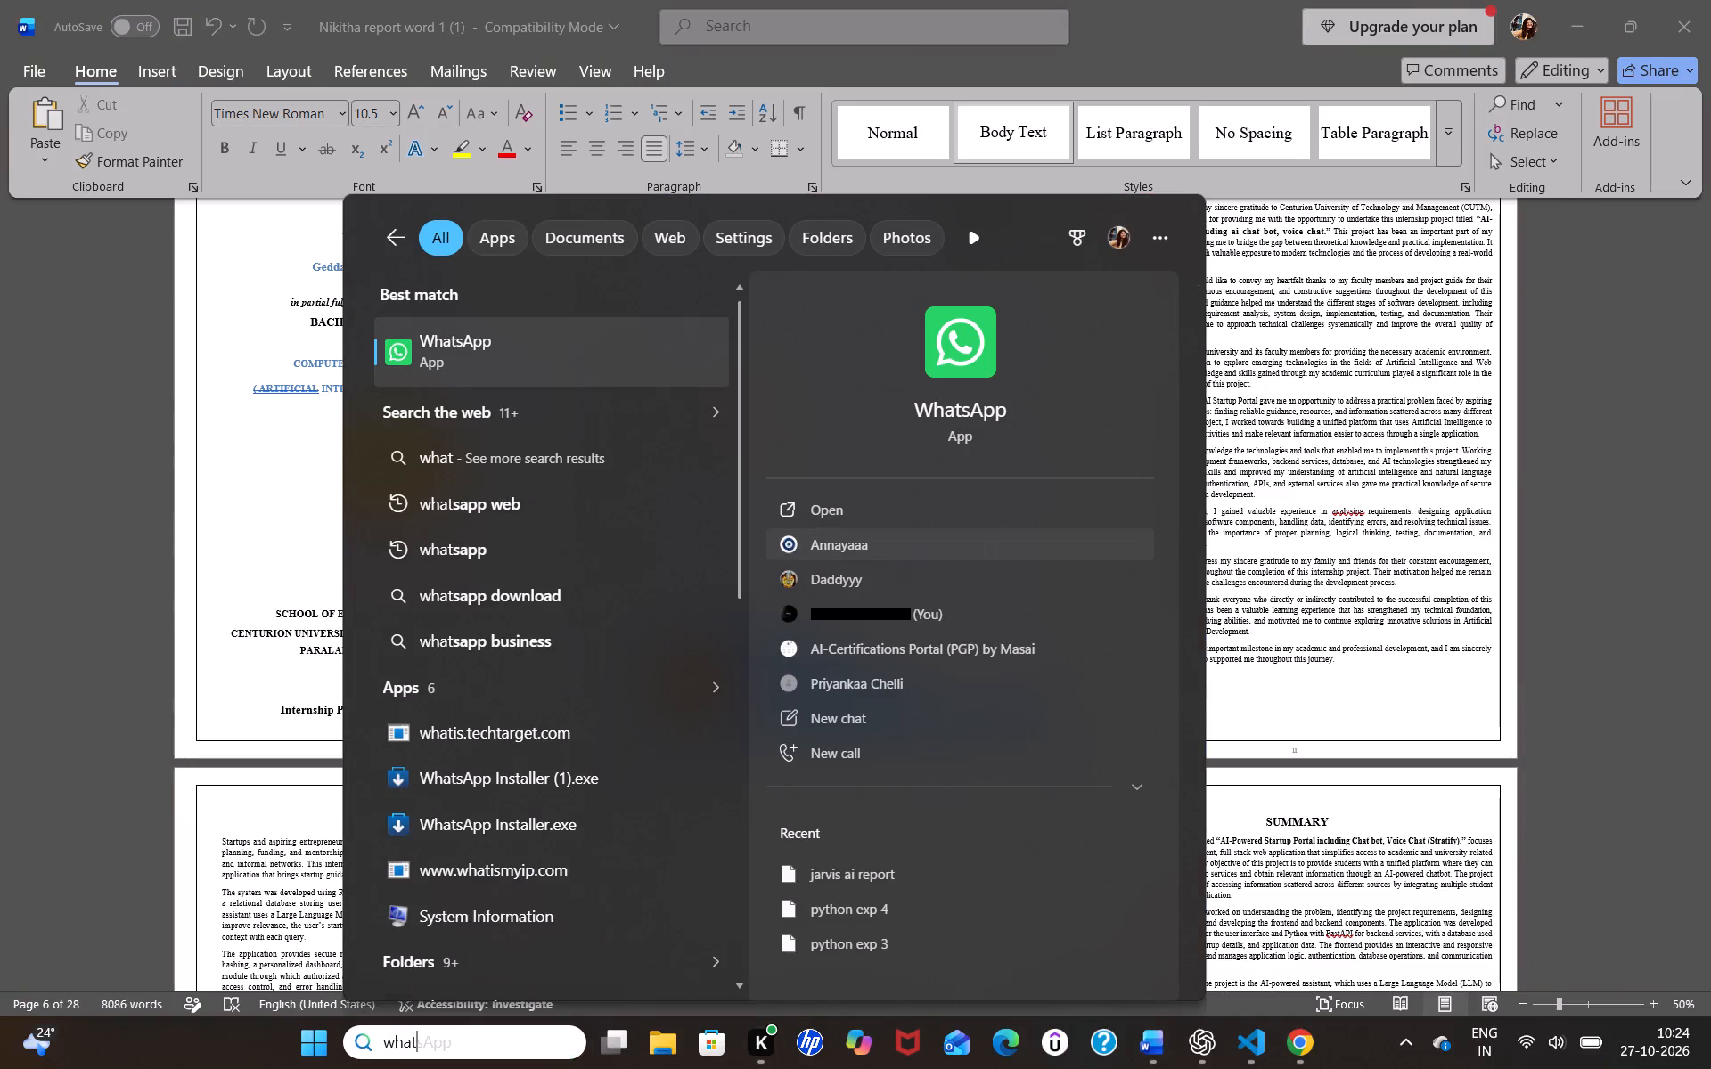
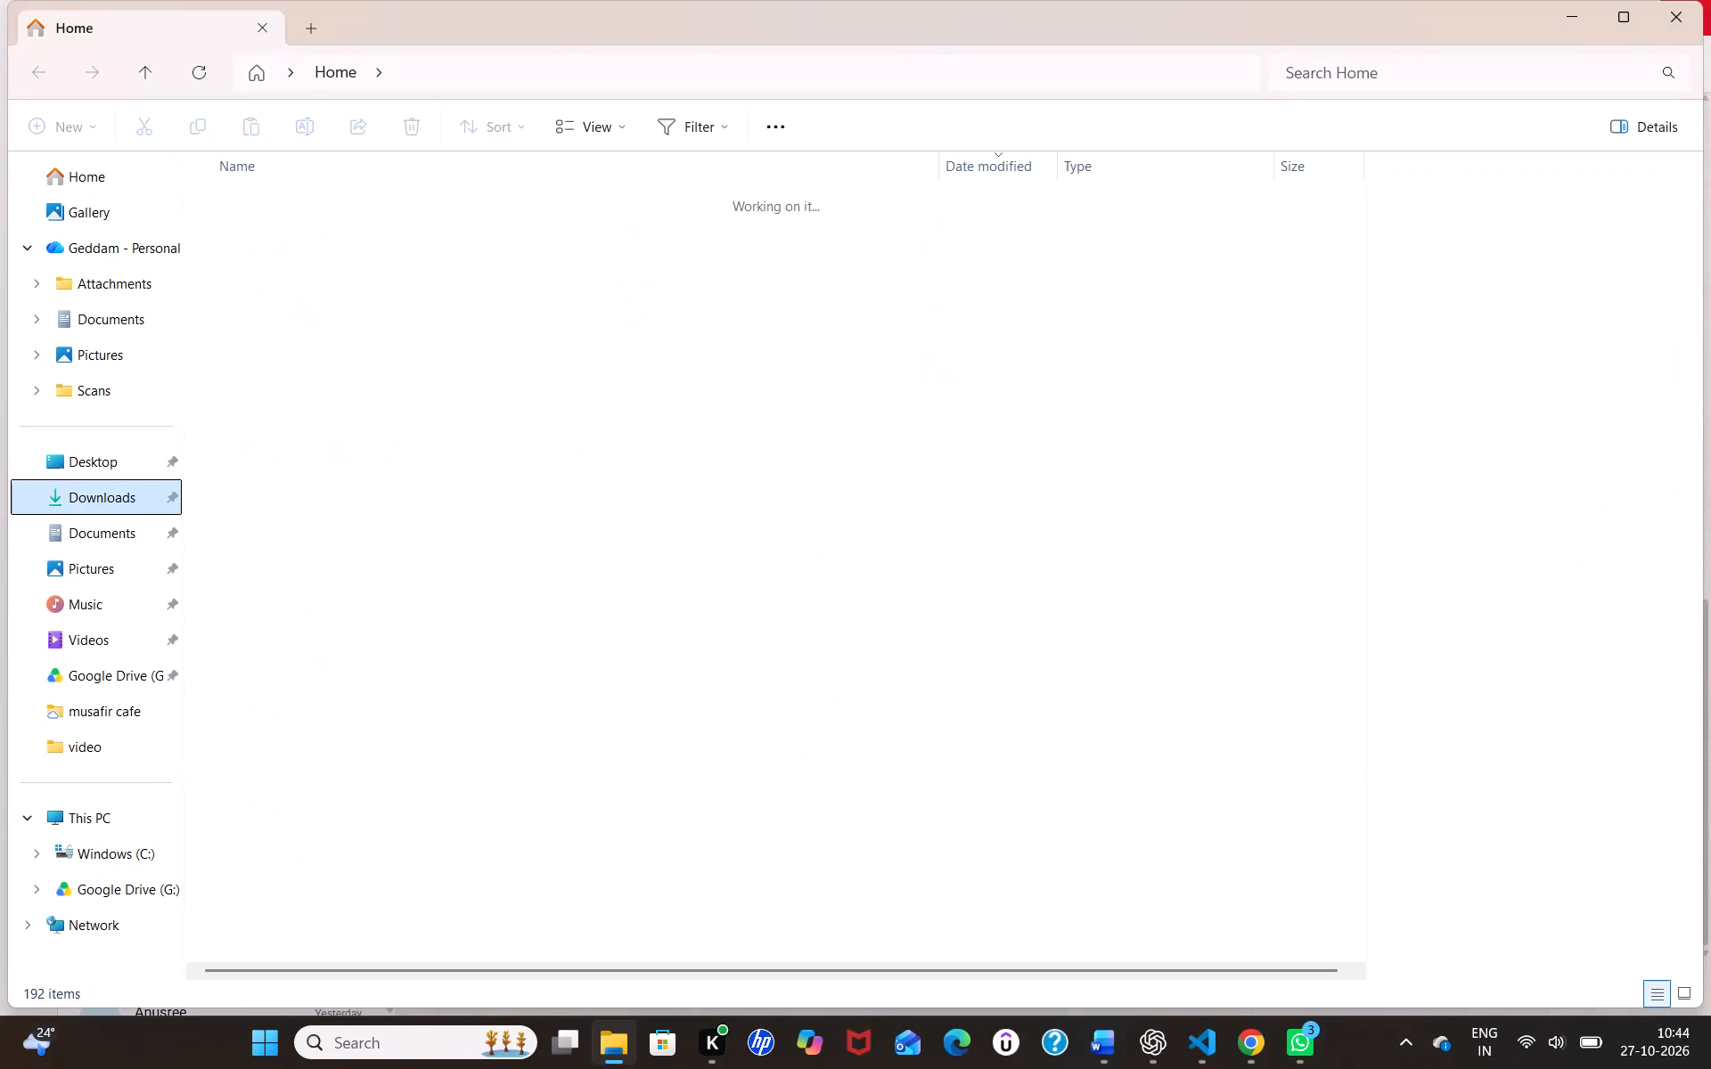
Open the most recent document from the Downloads folder in Word.
double_click(332, 235)
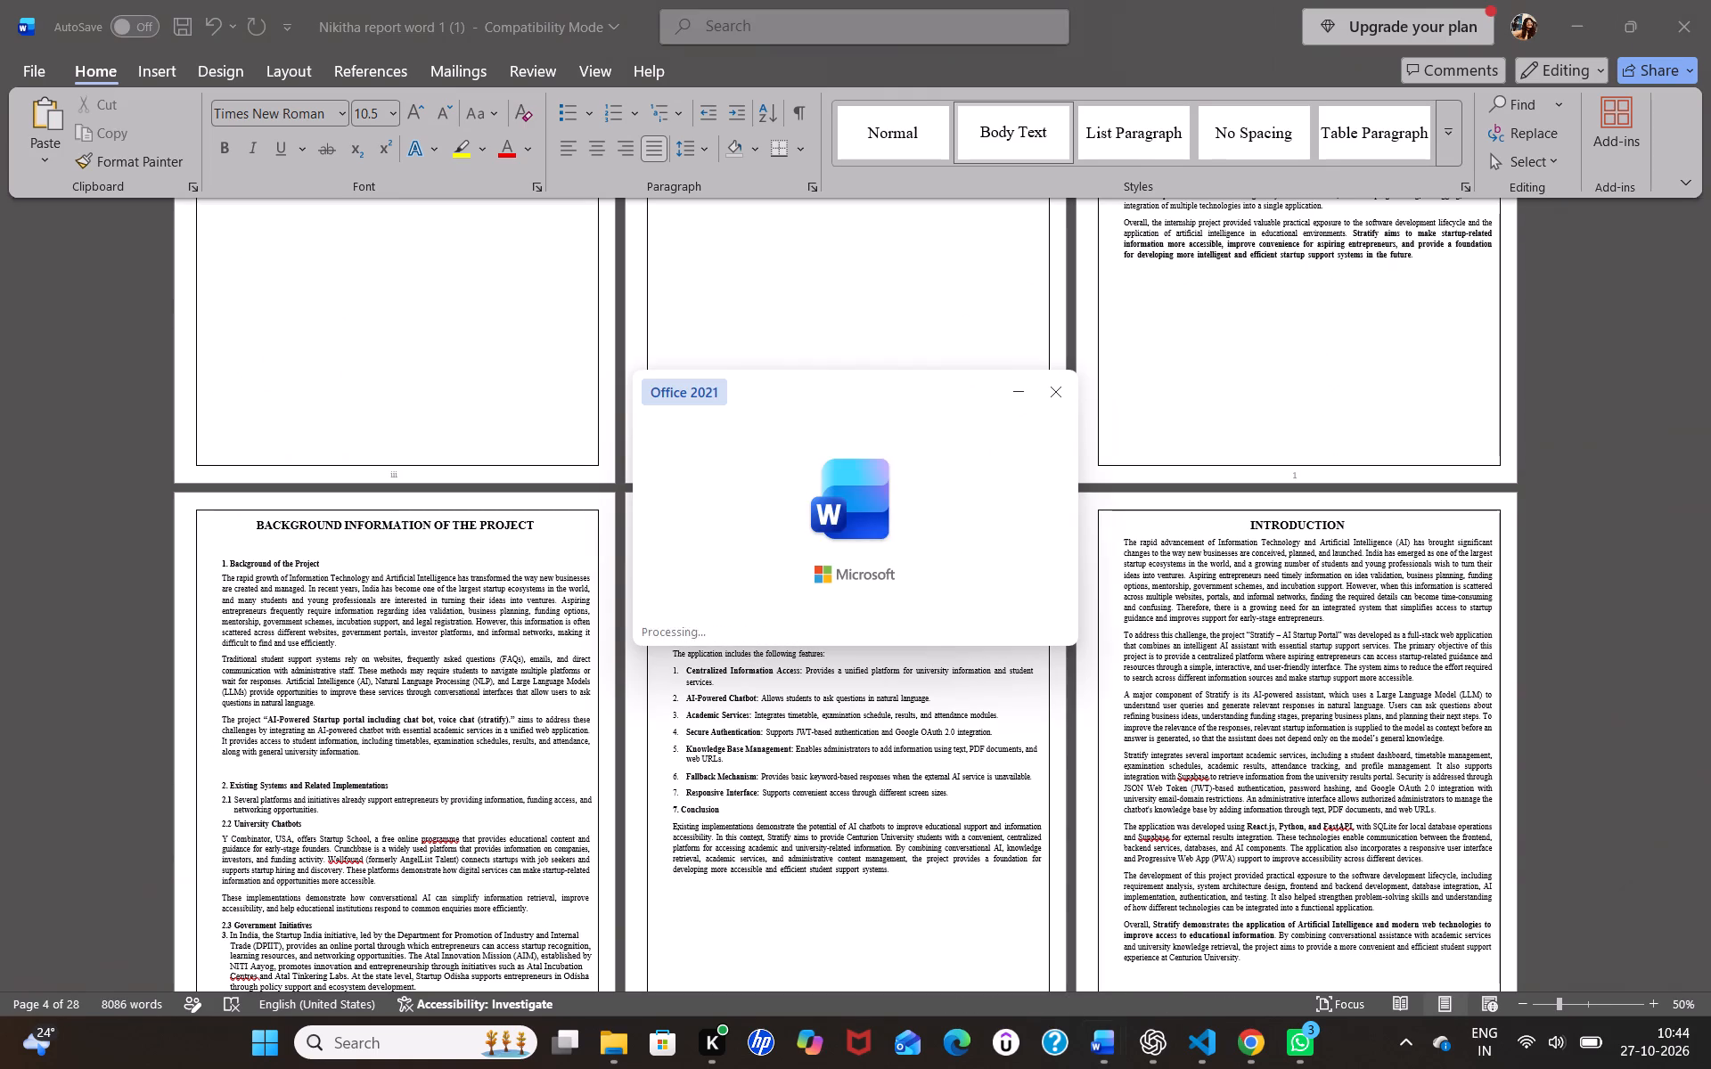
Look over the opening pages of the dp project report and enable editing for it.
scroll(919, 513, down, 6)
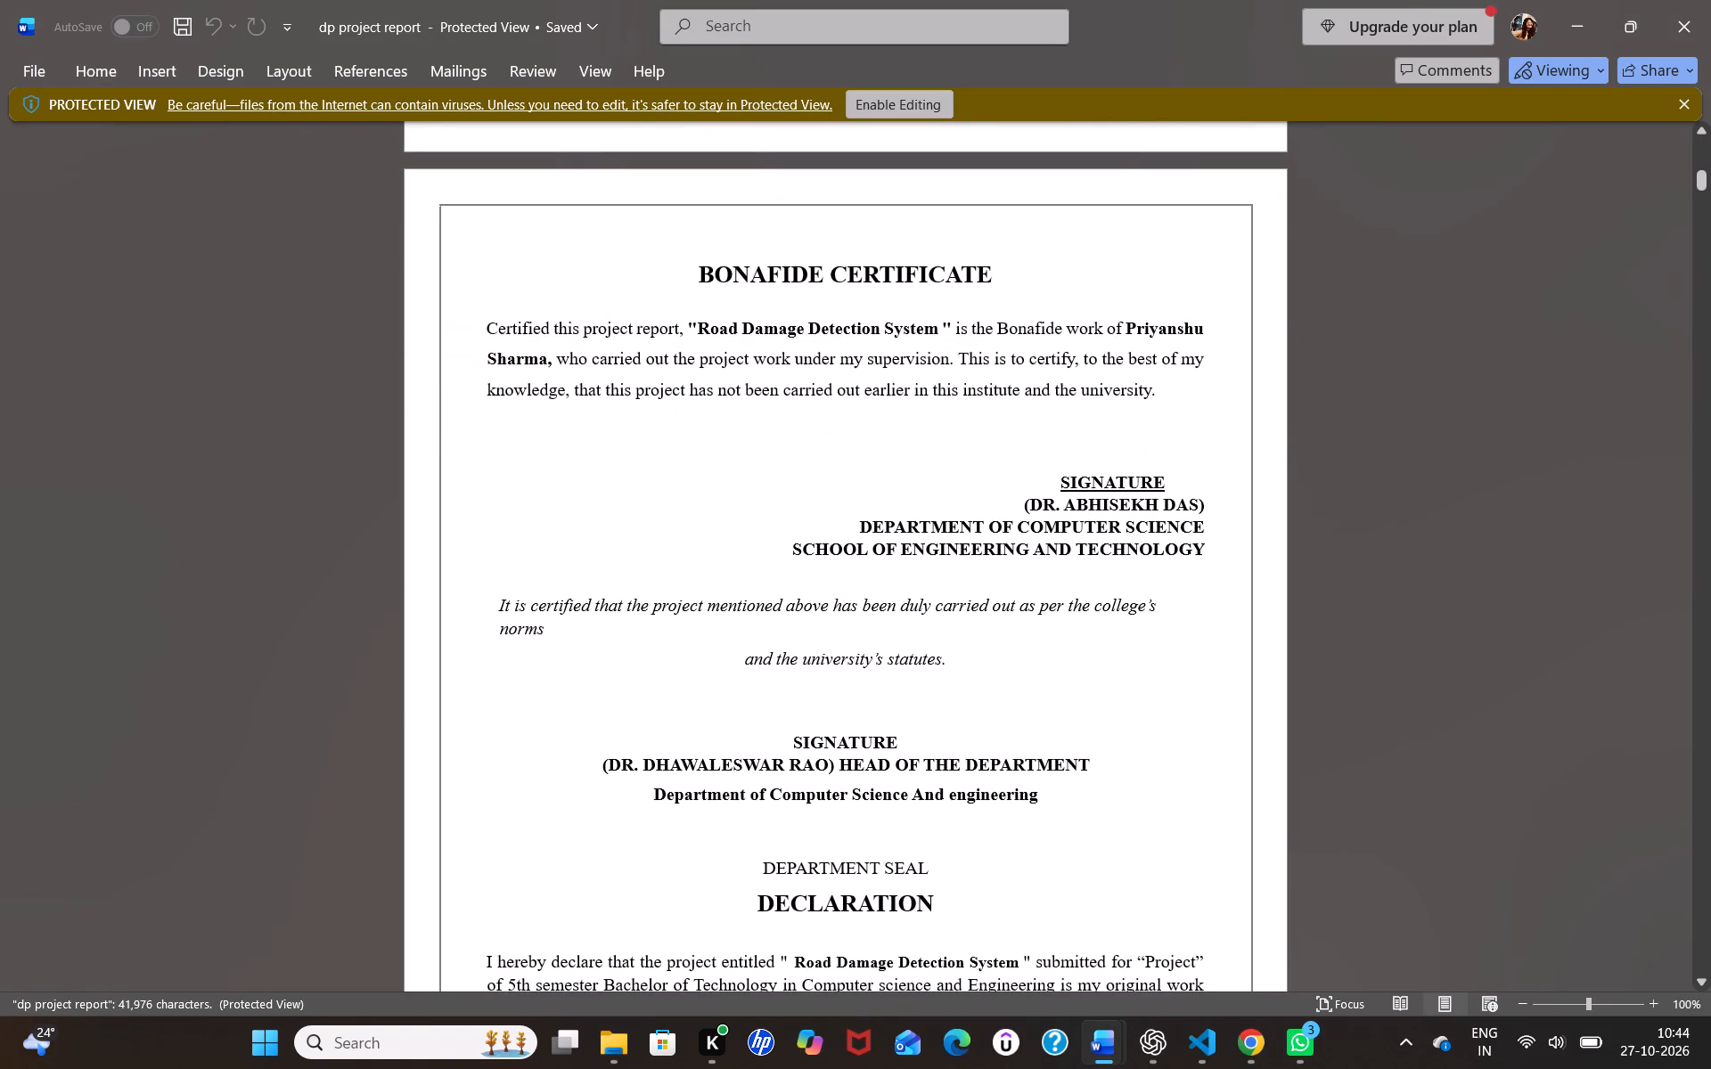
scroll(920, 513, down, 1)
scroll(920, 513, up, 2)
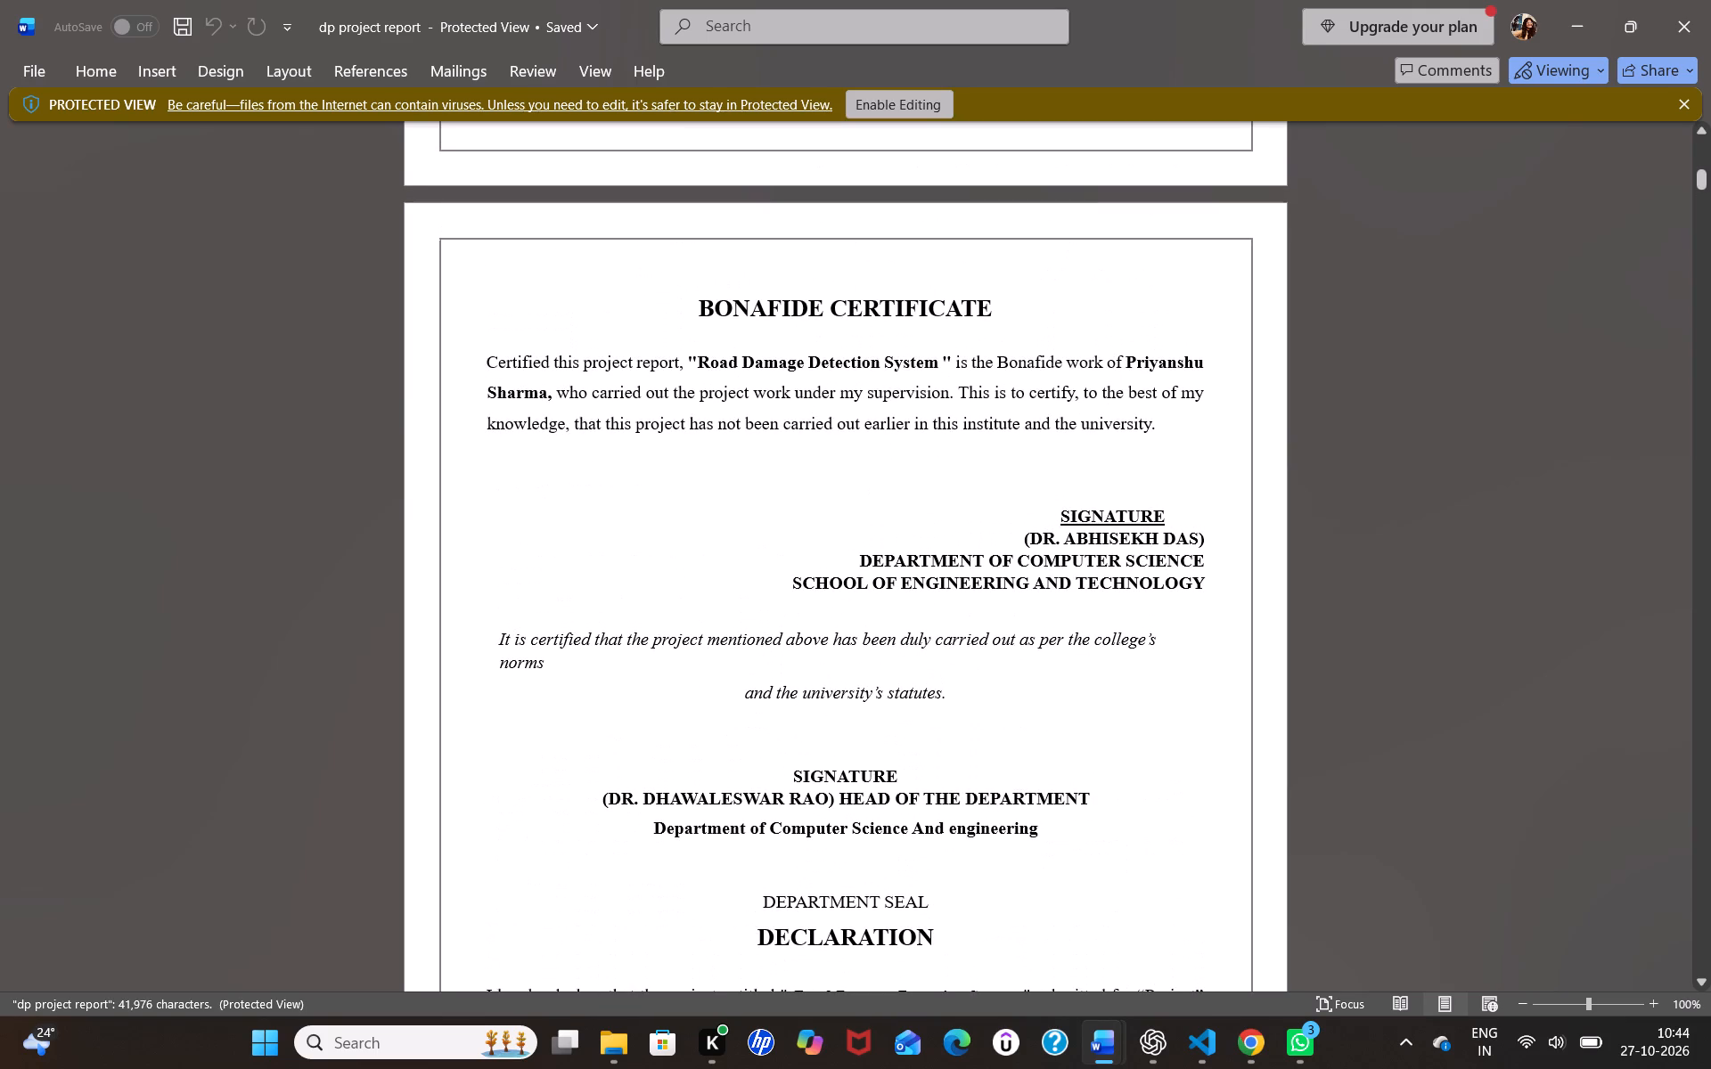
scroll(920, 513, down, 1)
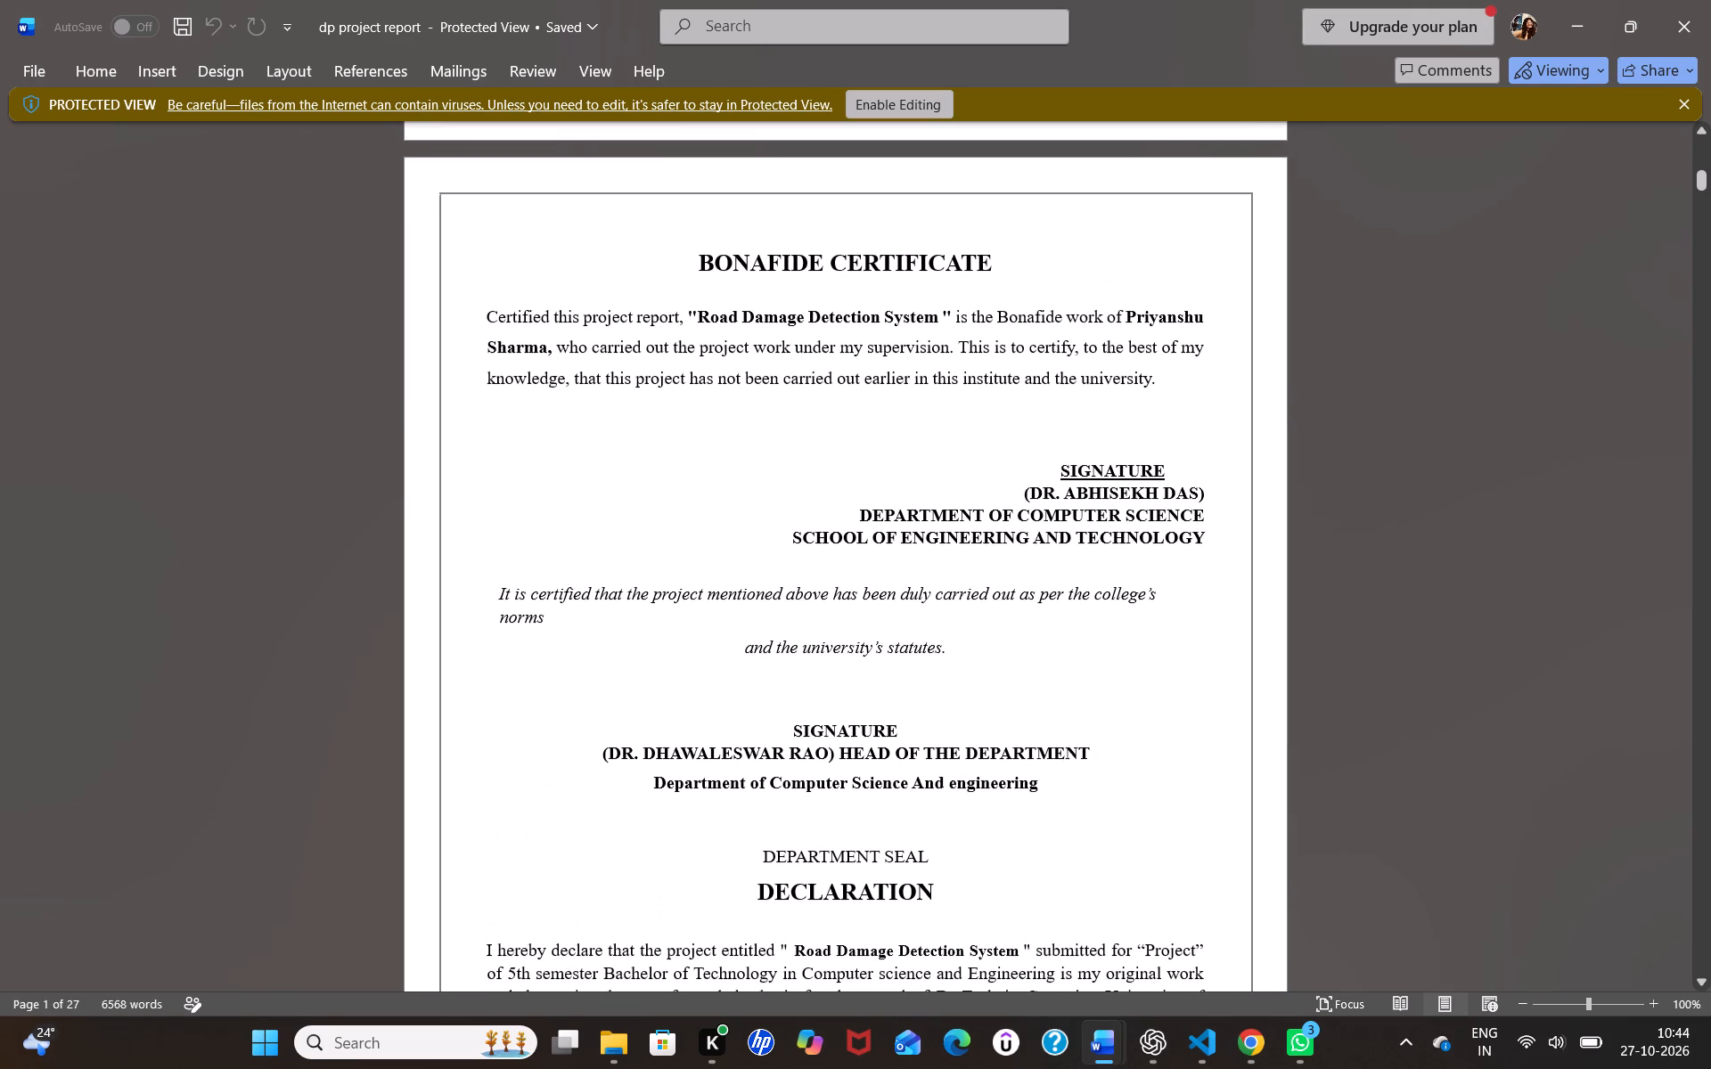
click(914, 110)
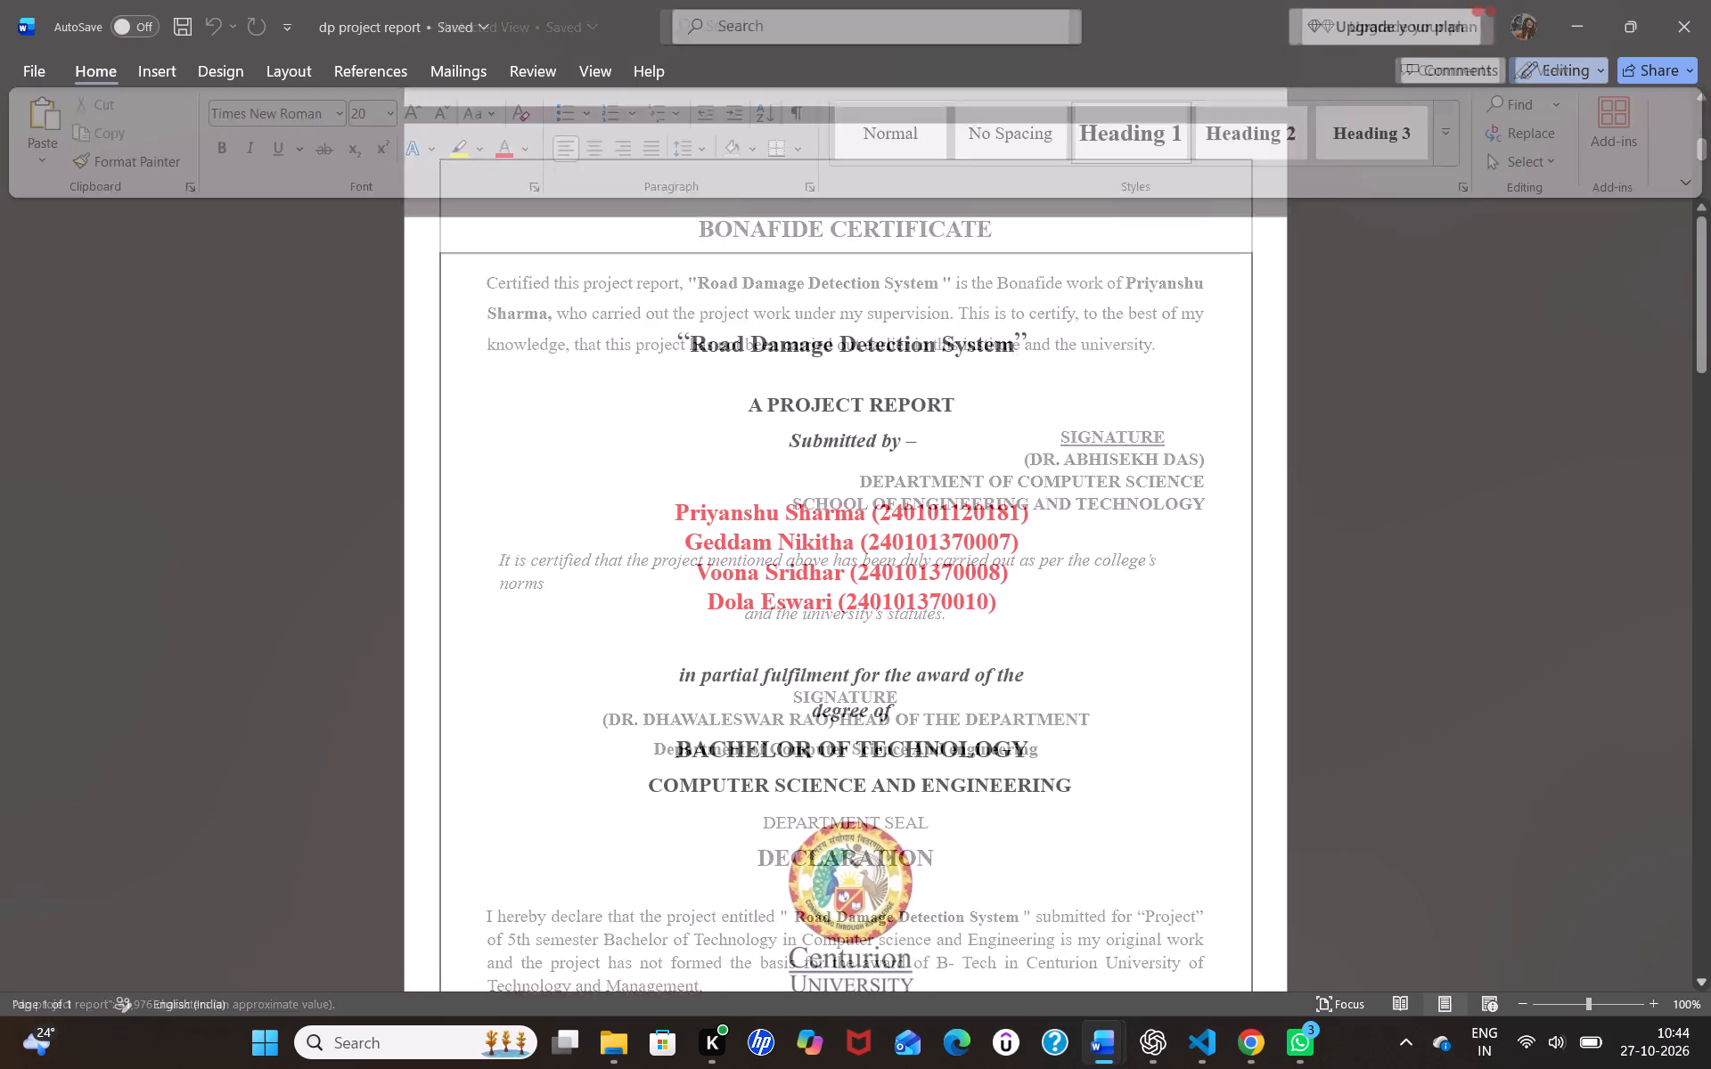
Replace the project title "Road Damage Detection System" in the Bonafide Certificate paragraph with "AI Startup portal".
scroll(935, 492, down, 6)
scroll(935, 492, up, 1)
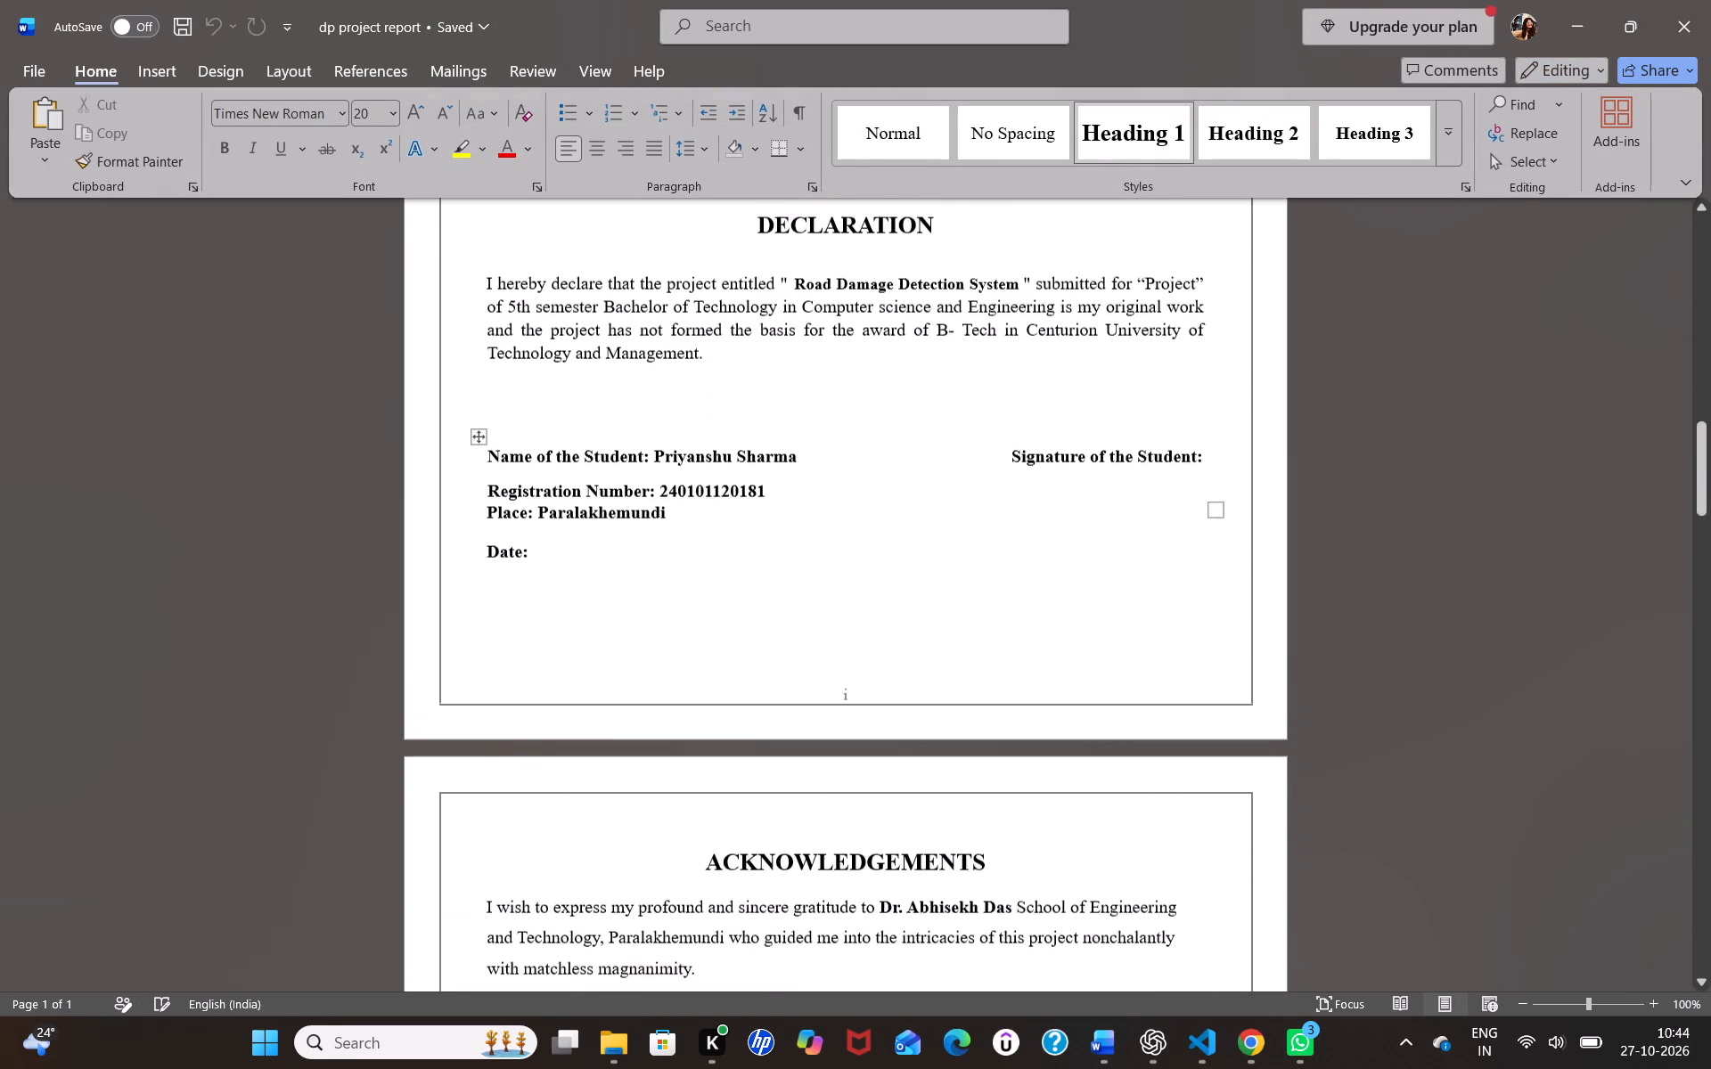
scroll(935, 492, up, 1)
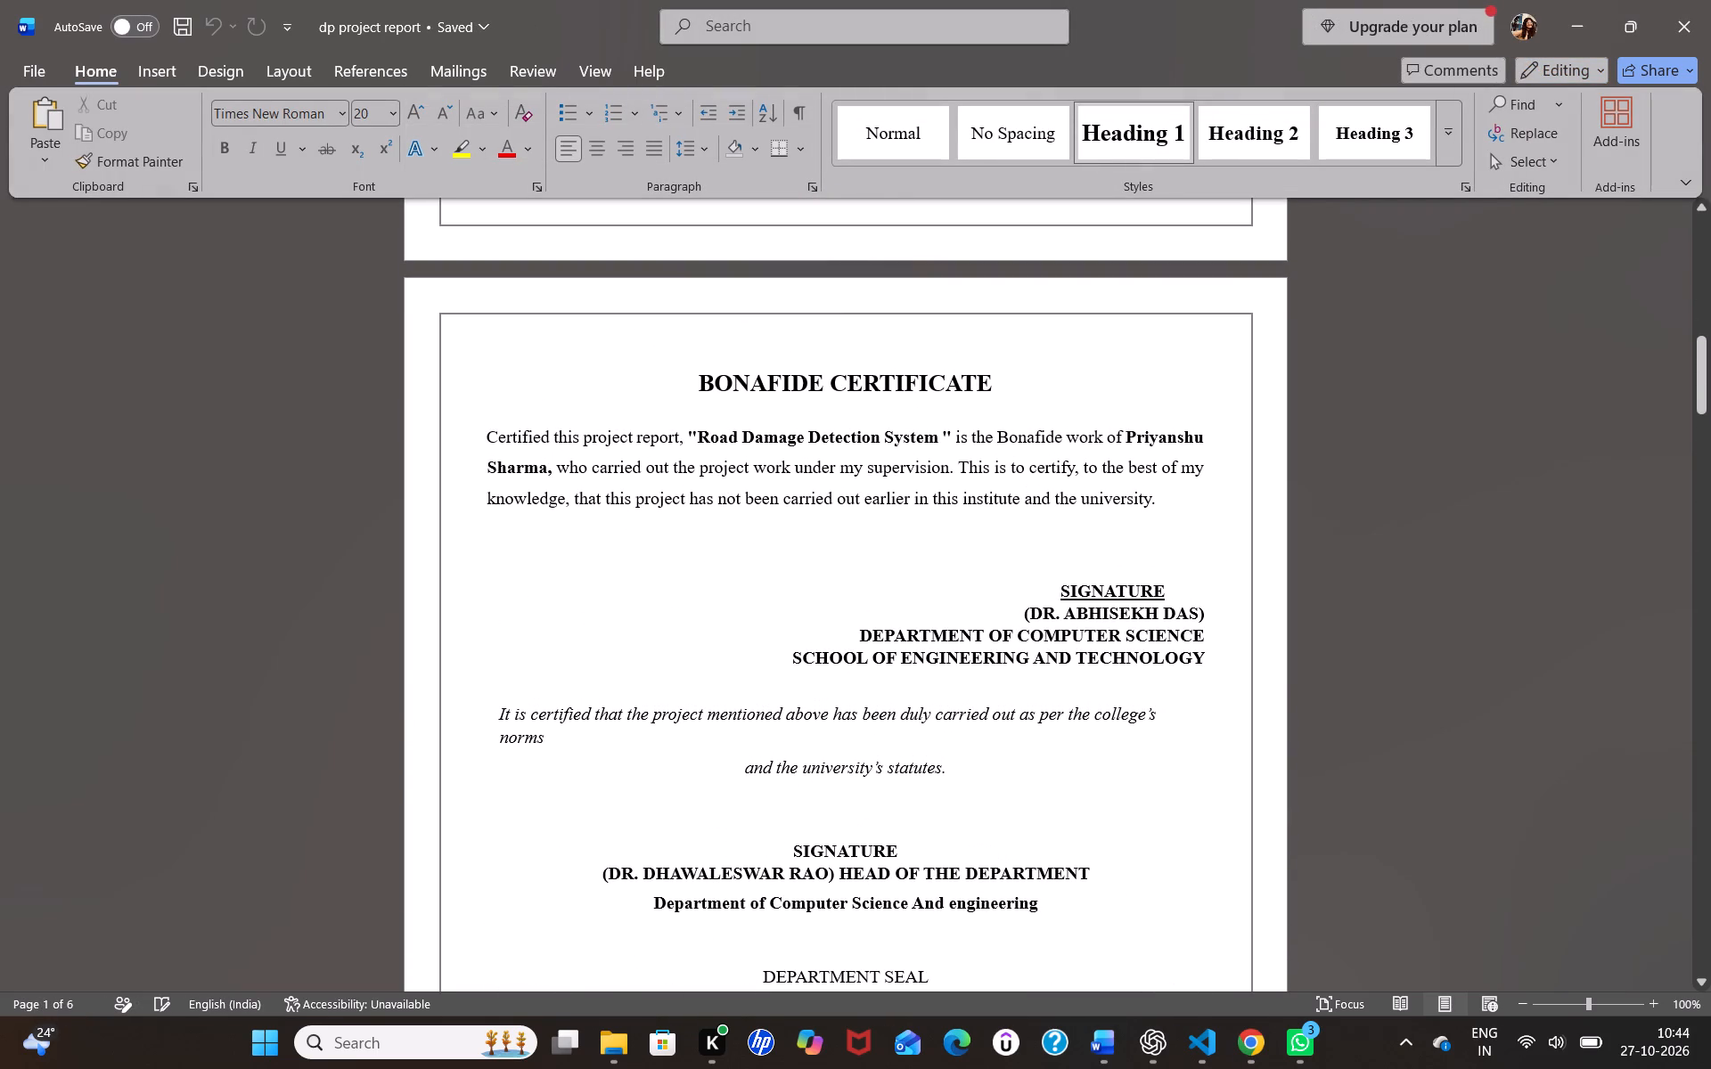
click(942, 437)
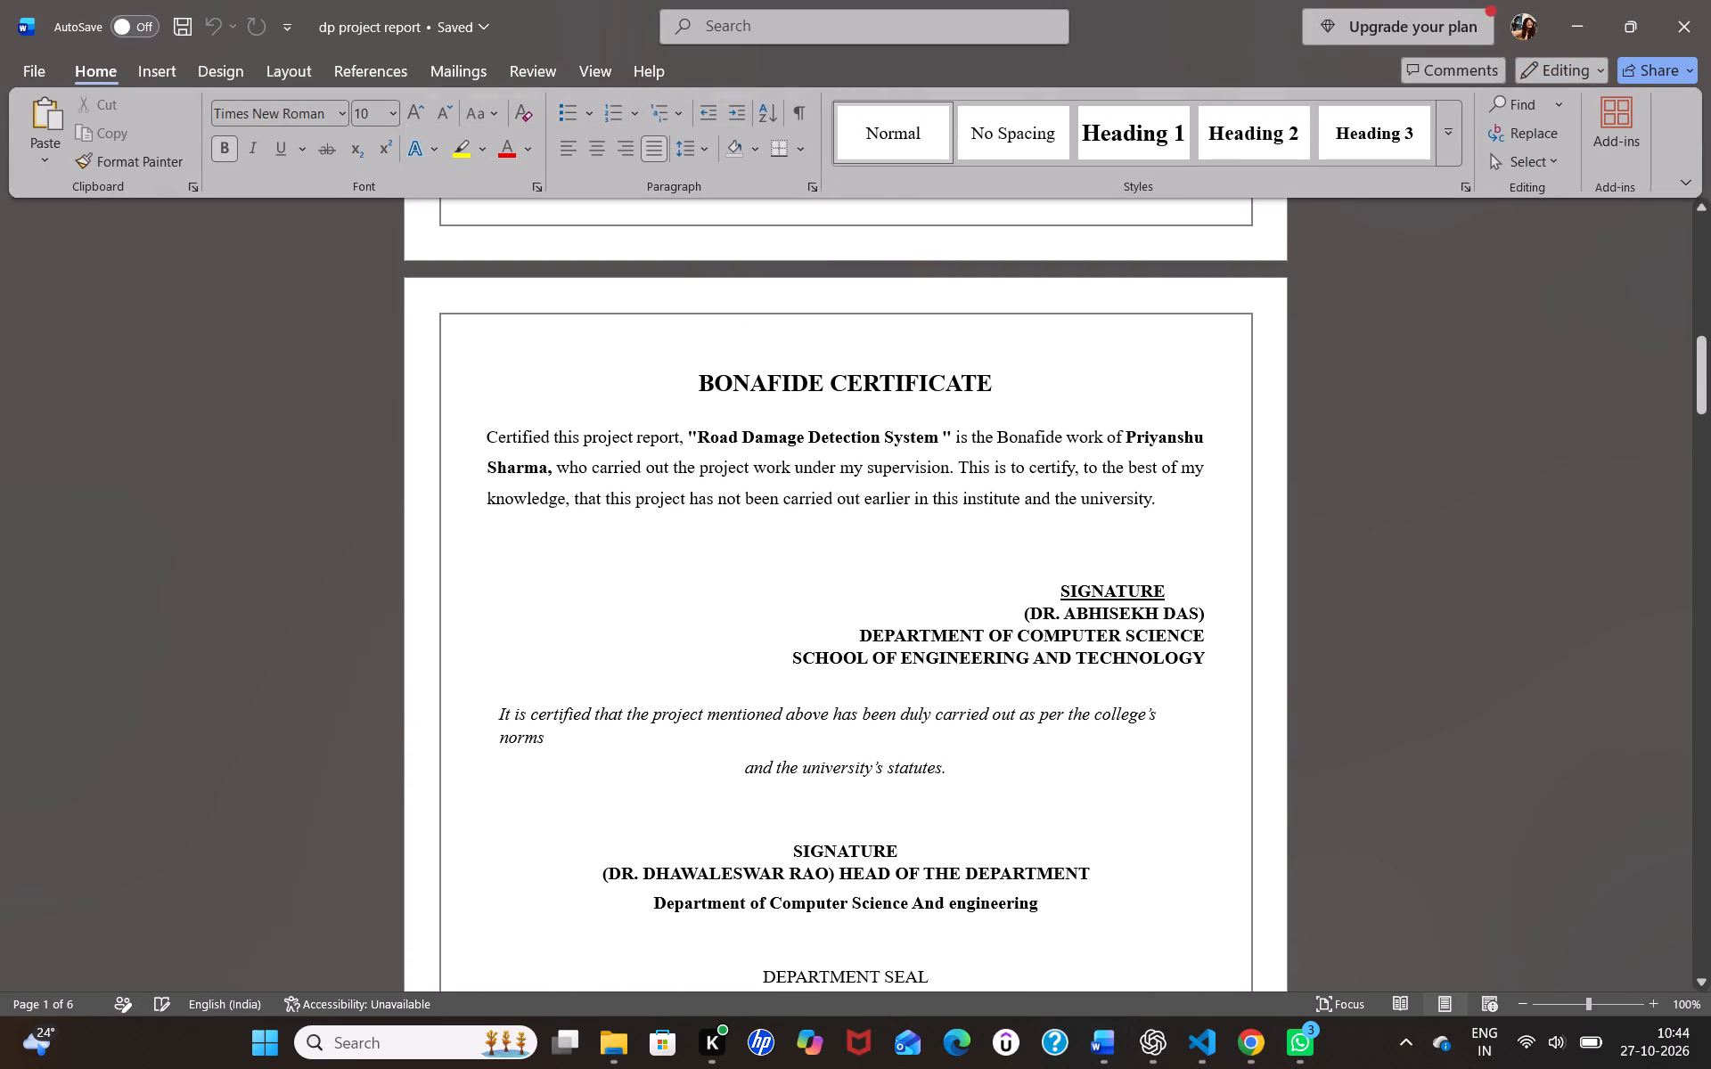
key(BackSpace)
key(BackSpace)
key(BackSpace)
key(BackSpace)
key(BackSpace)
key(BackSpace)
key(BackSpace)
key(BackSpace)
key(BackSpace)
key(BackSpace)
key(BackSpace)
key(BackSpace)
key(BackSpace)
key(BackSpace)
key(BackSpace)
key(BackSpace)
key(BackSpace)
key(BackSpace)
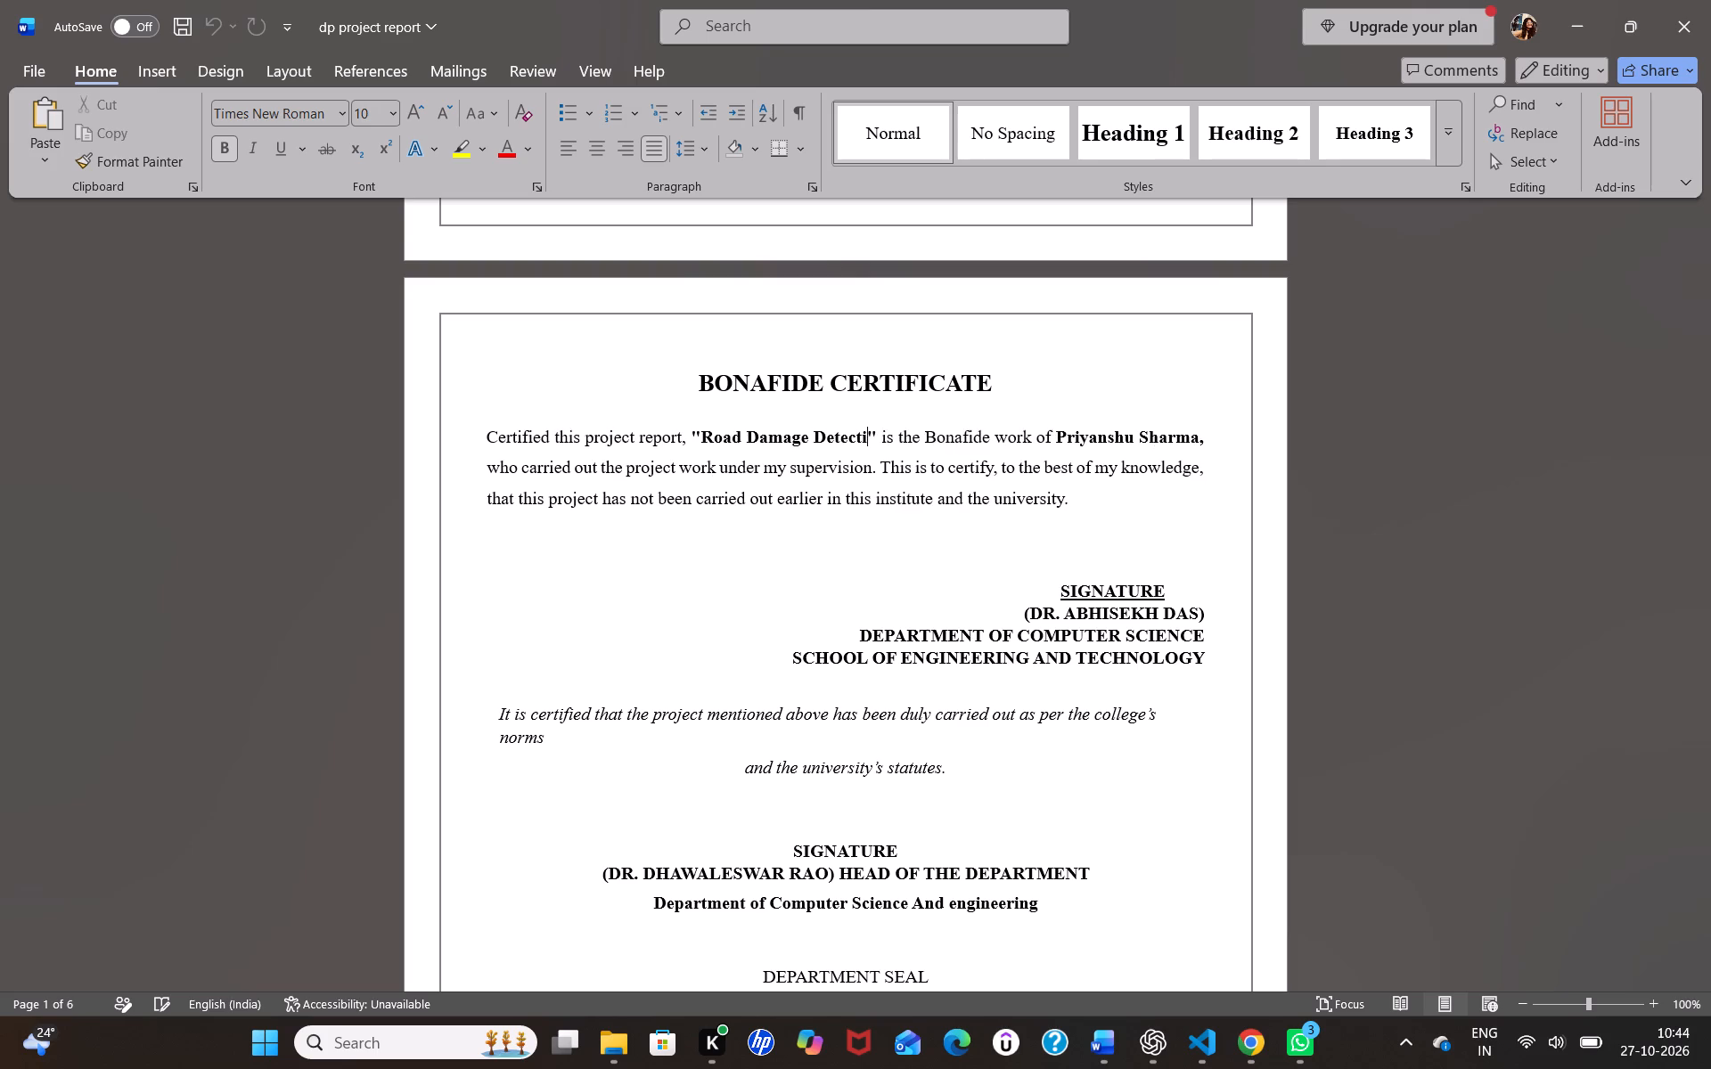
key(BackSpace)
key(BackSpace)
key(BackSpace)
key(BackSpace)
key(BackSpace)
key(BackSpace)
key(BackSpace)
key(BackSpace)
key(BackSpace)
key(BackSpace)
key(BackSpace)
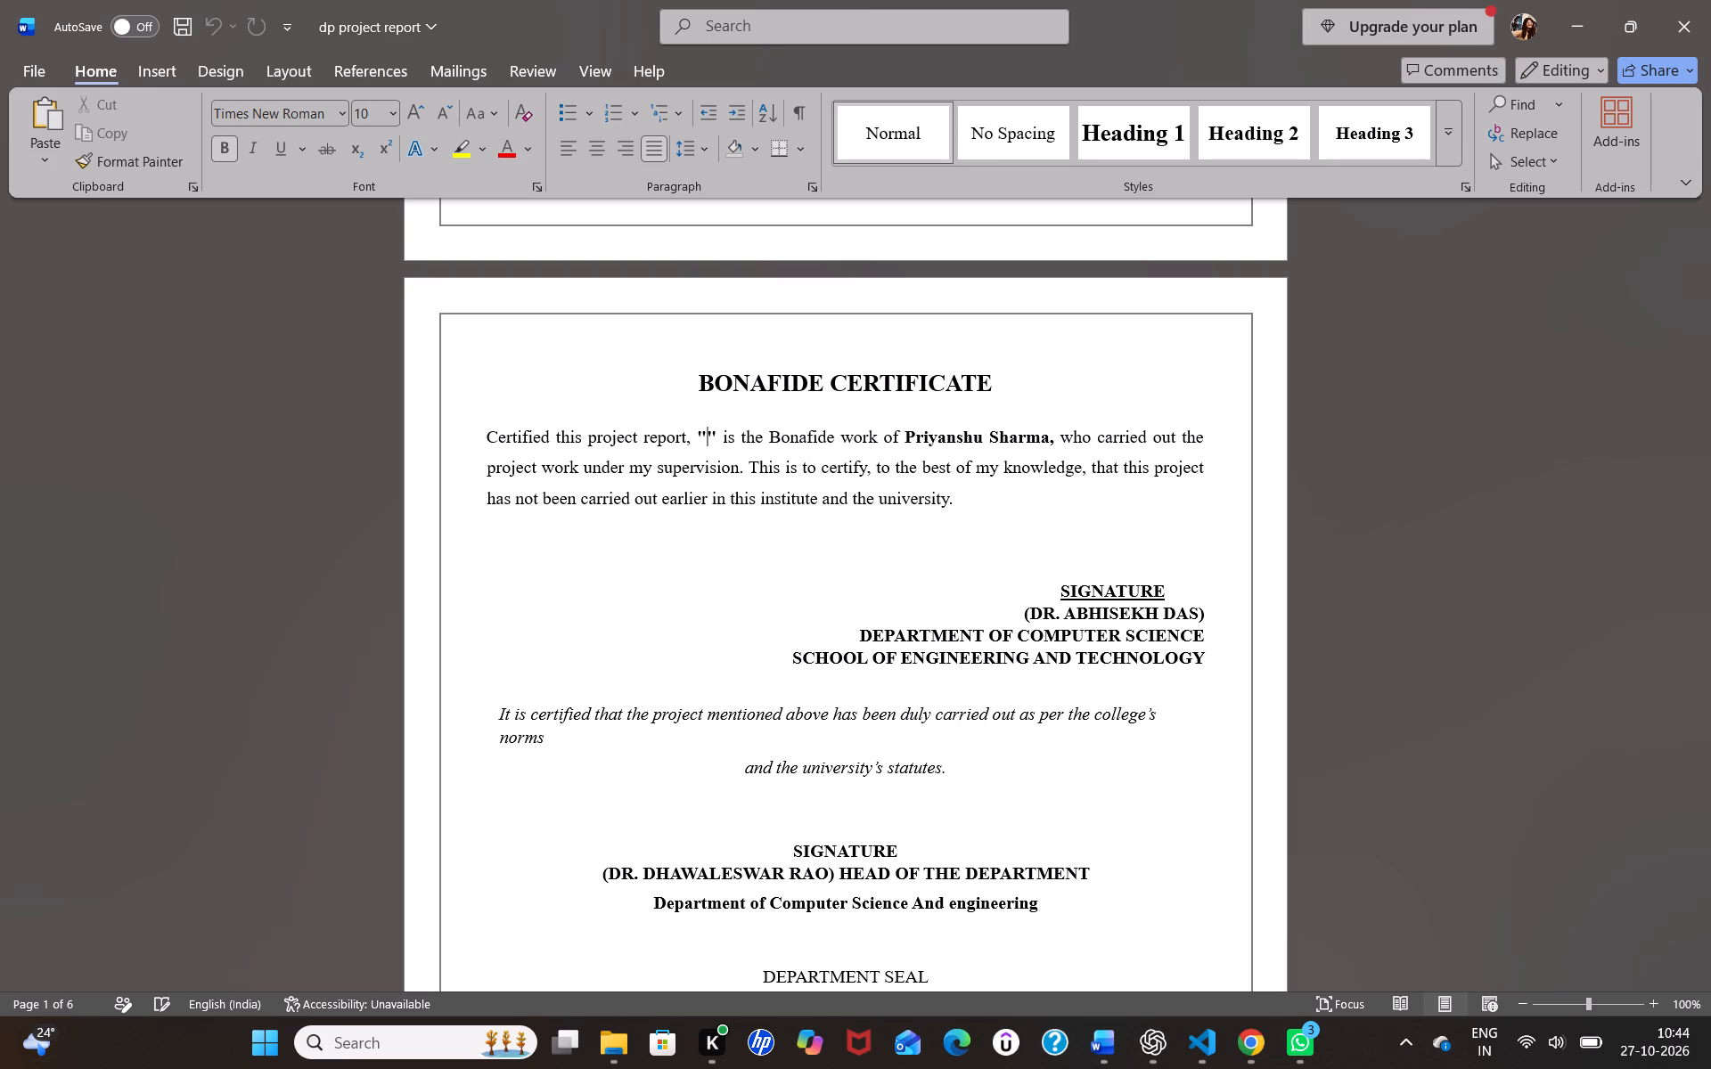
text(AI ATART)
key(BackSpace)
key(BackSpace)
key(BackSpace)
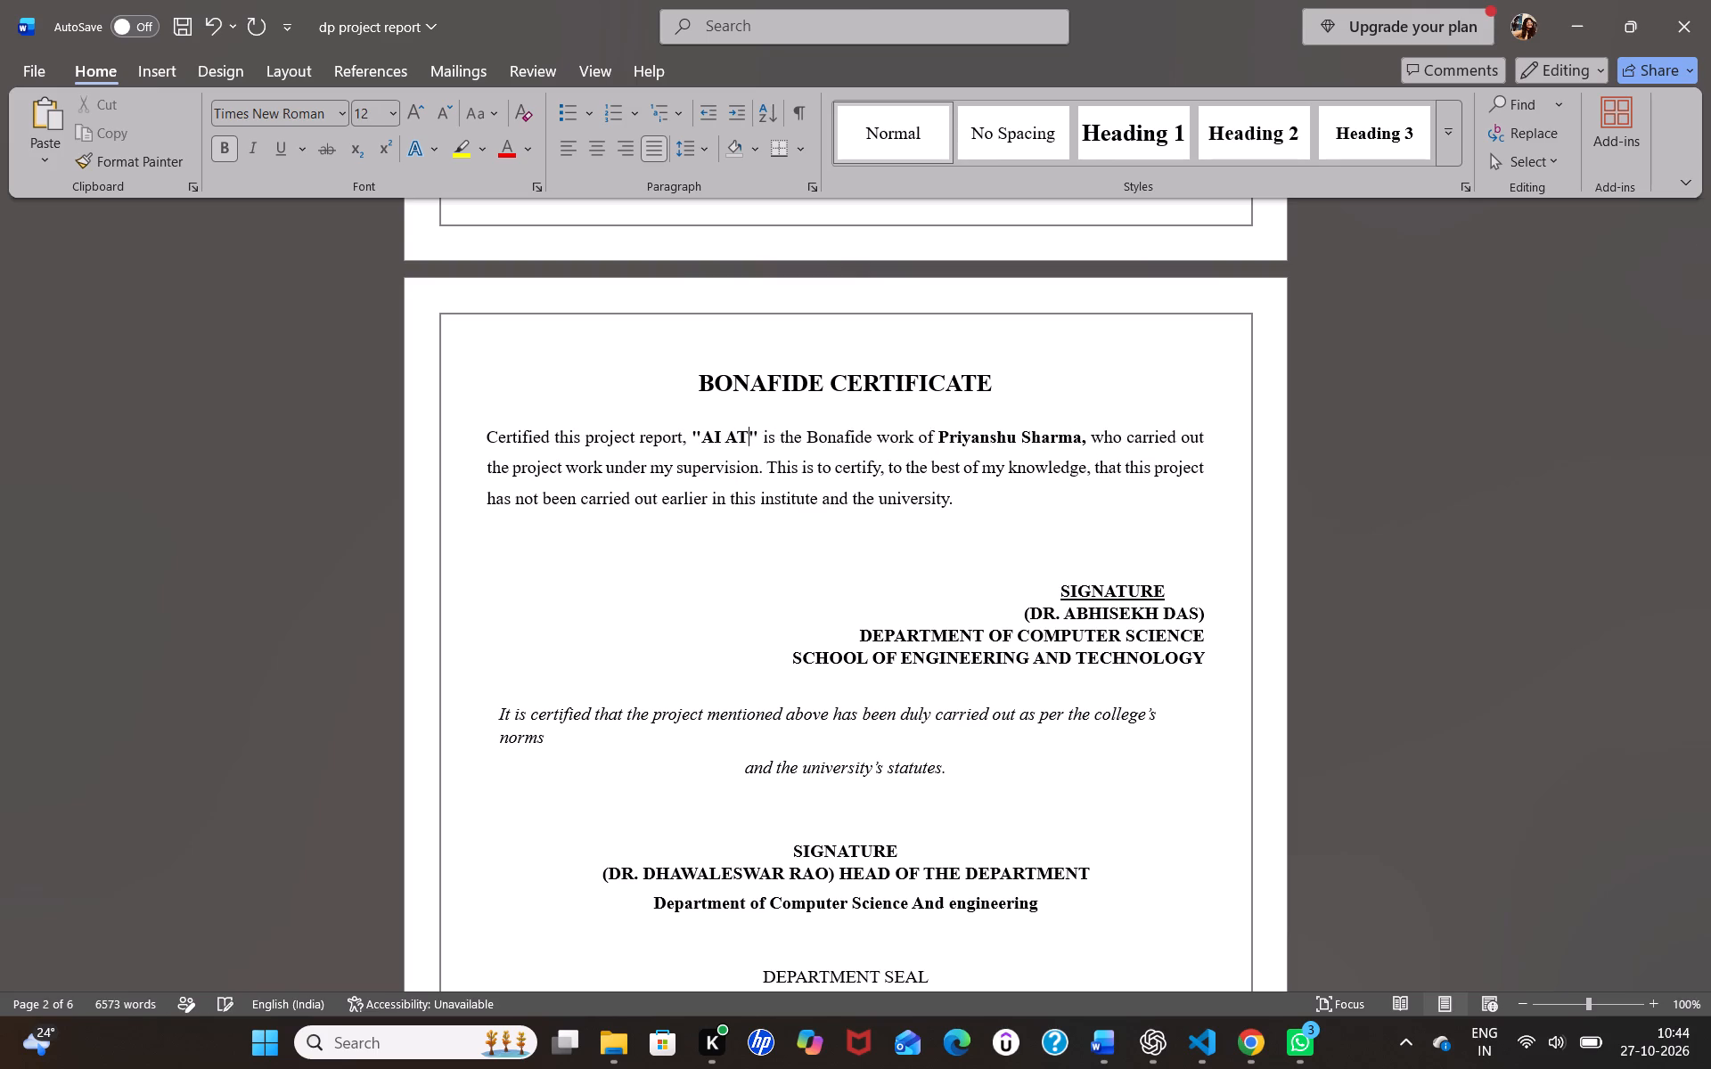
key(BackSpace)
key(BackSpace)
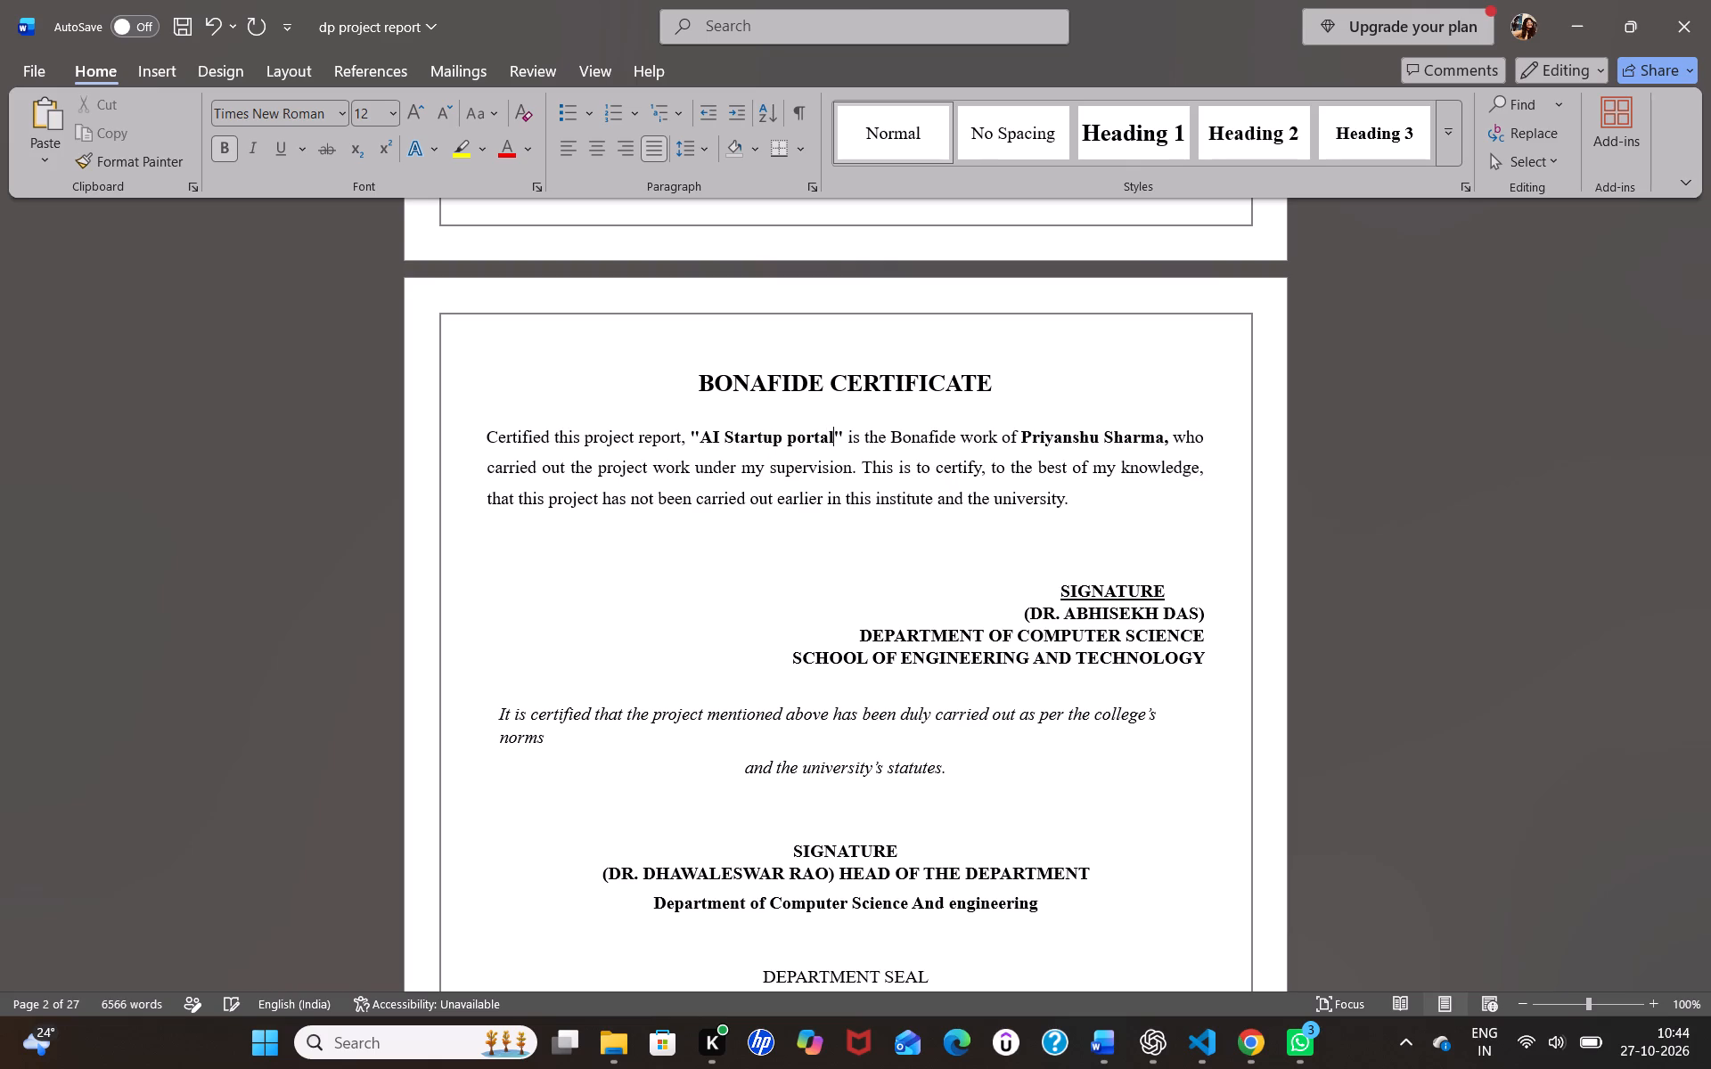
key(BackSpace)
Replace the student's name in the Bonafide Certificate paragraph with the new report author's name.
click(1163, 437)
key(BackSpace)
key(BackSpace)
key(BackSpace)
key(BackSpace)
key(BackSpace)
key(BackSpace)
key(BackSpace)
key(BackSpace)
key(BackSpace)
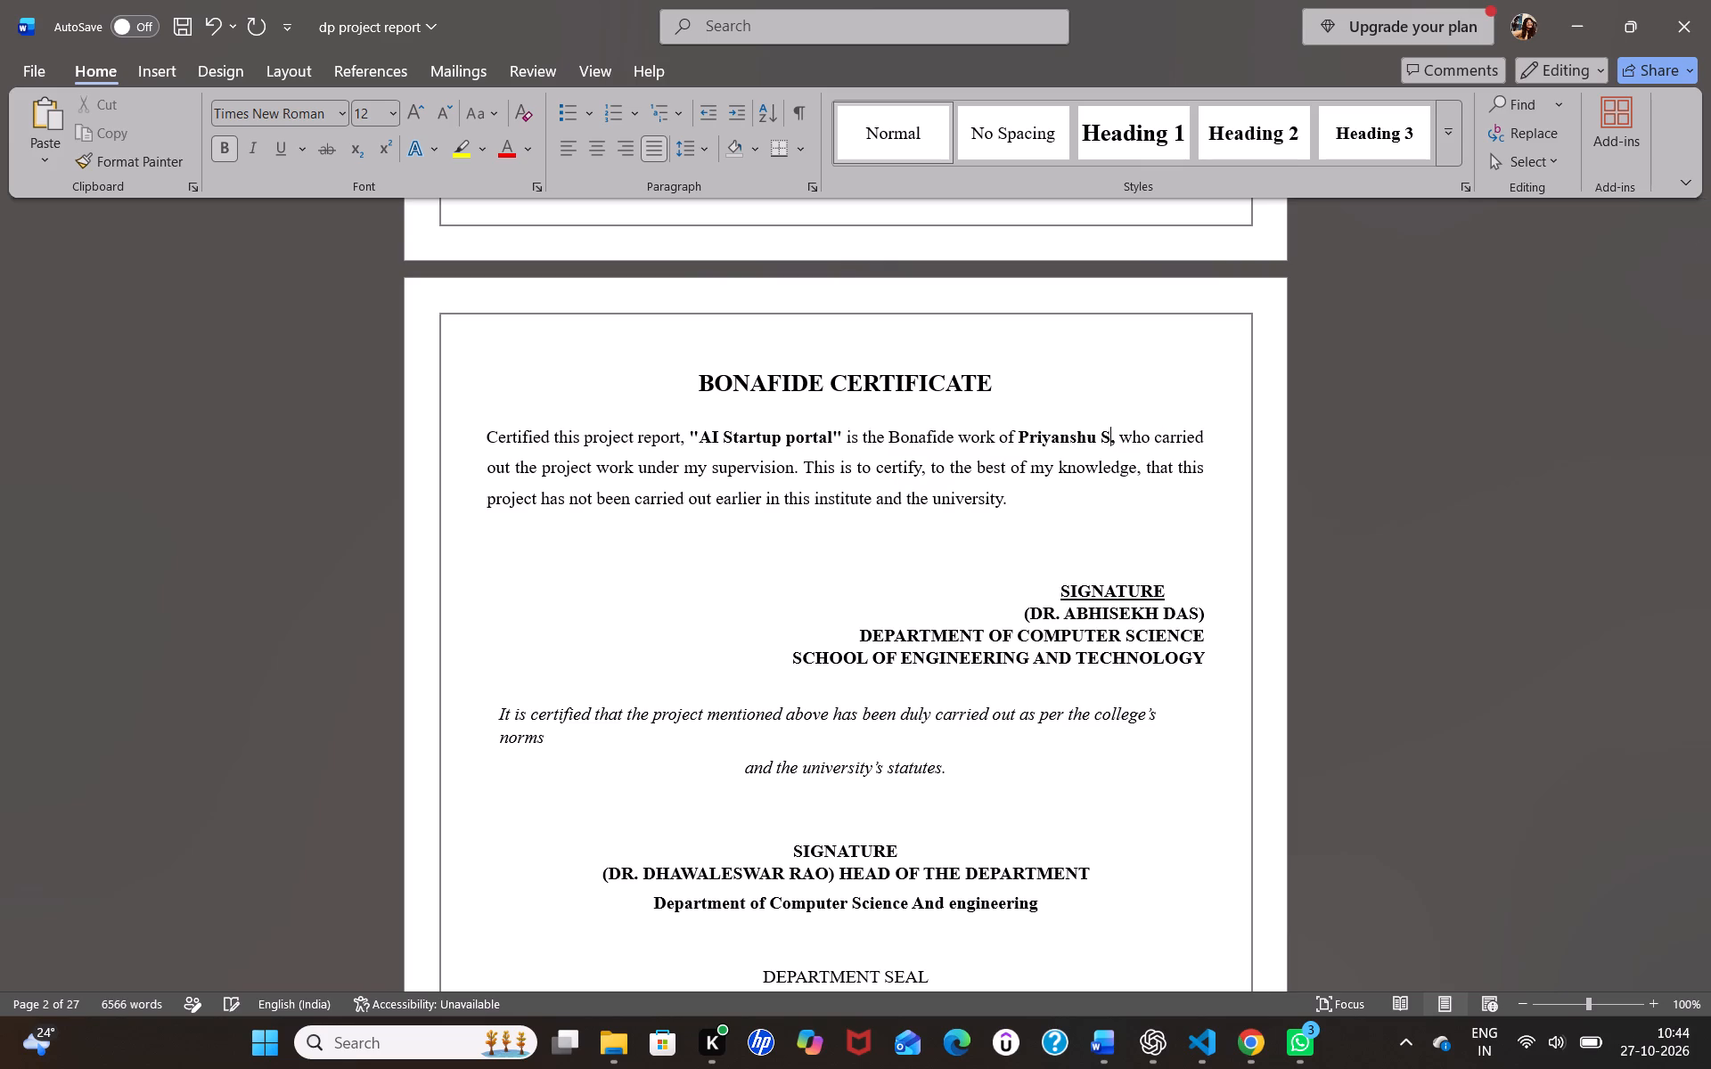
key(BackSpace)
key(BackSpace)
key(BackSpace)
key(BackSpace)
key(BackSpace)
key(BackSpace)
key(BackSpace)
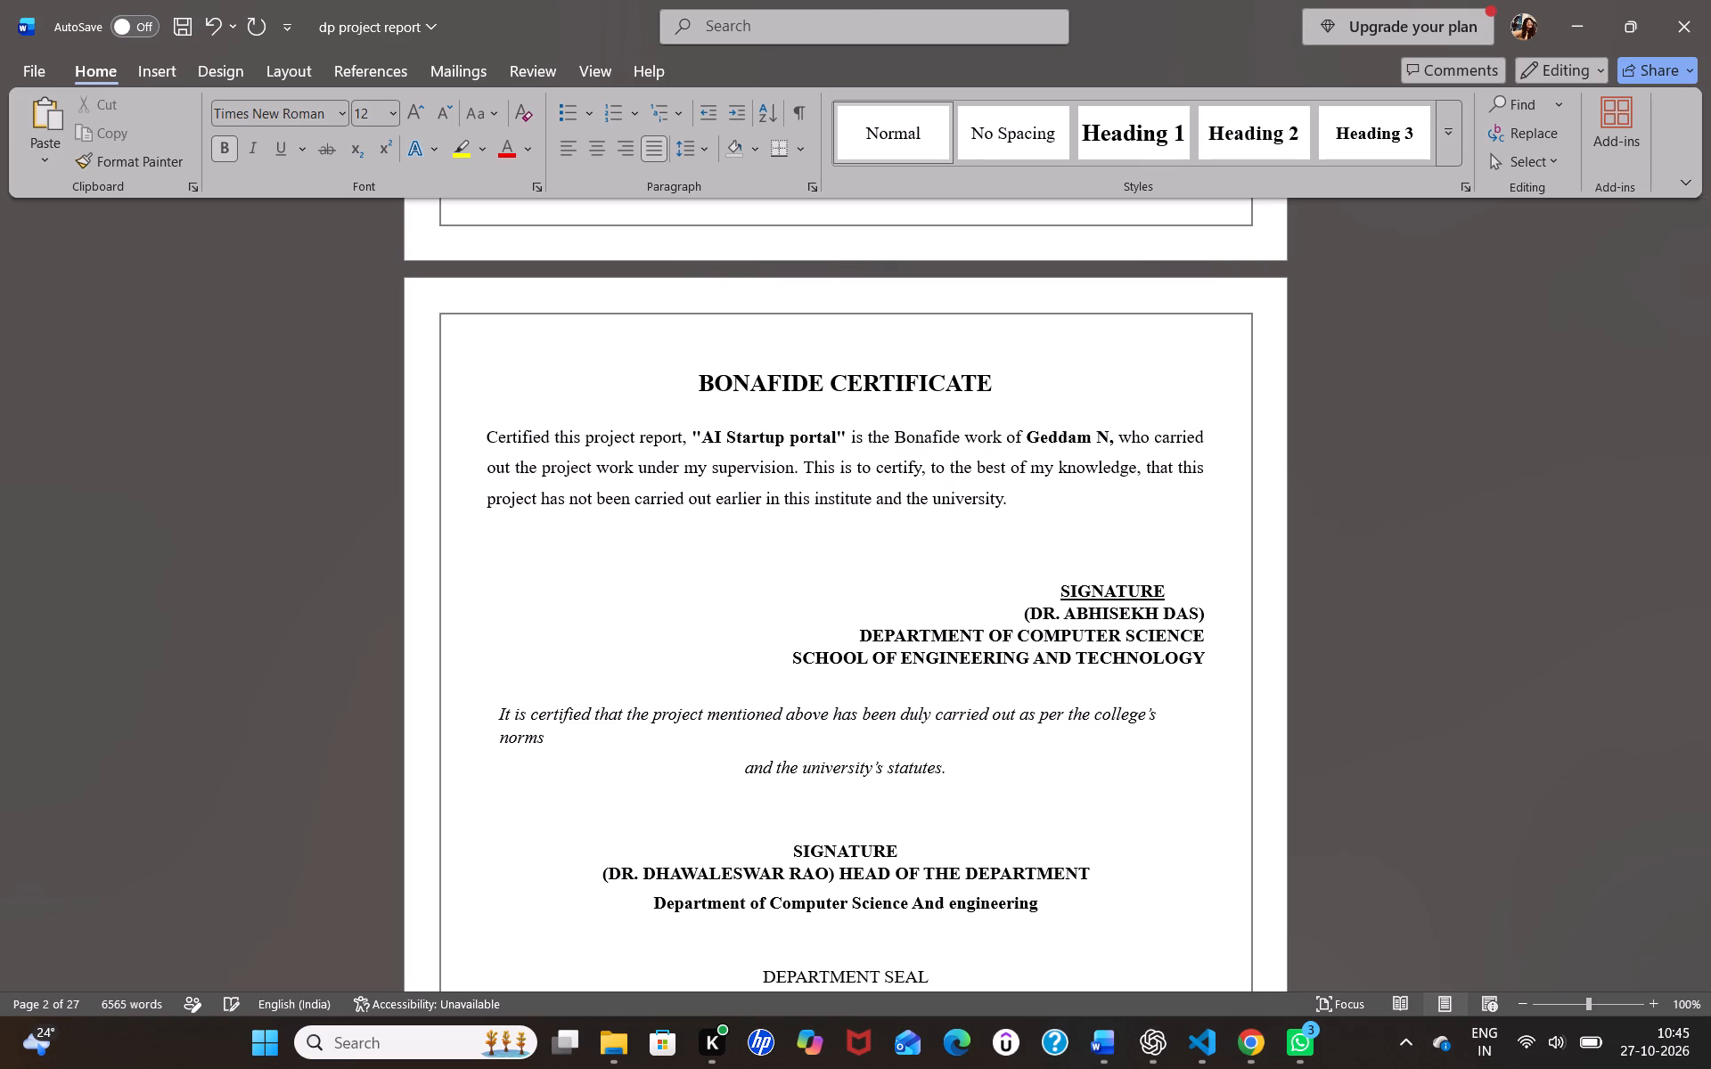
text(iki)
text(tha)
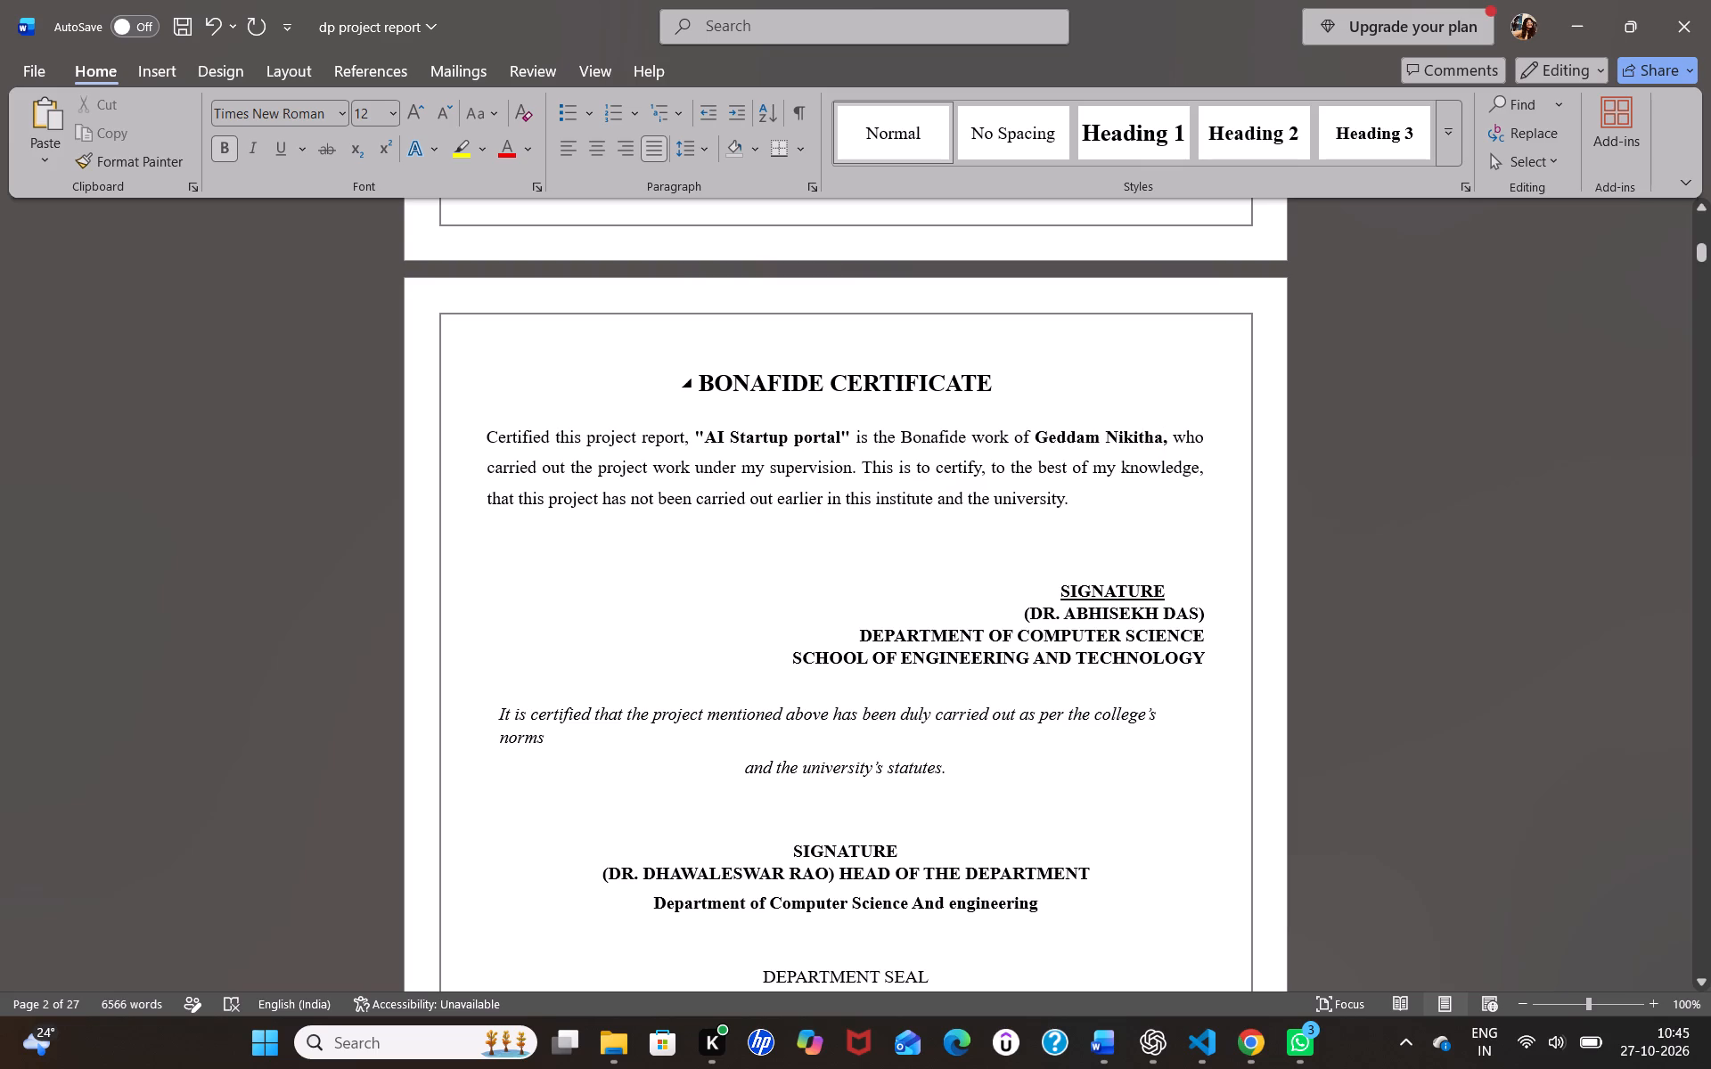
click(1027, 438)
Delete the supervisor's name under the first SIGNATURE heading of the Bonafide Certificate, keeping the empty parentheses.
scroll(941, 503, down, 1)
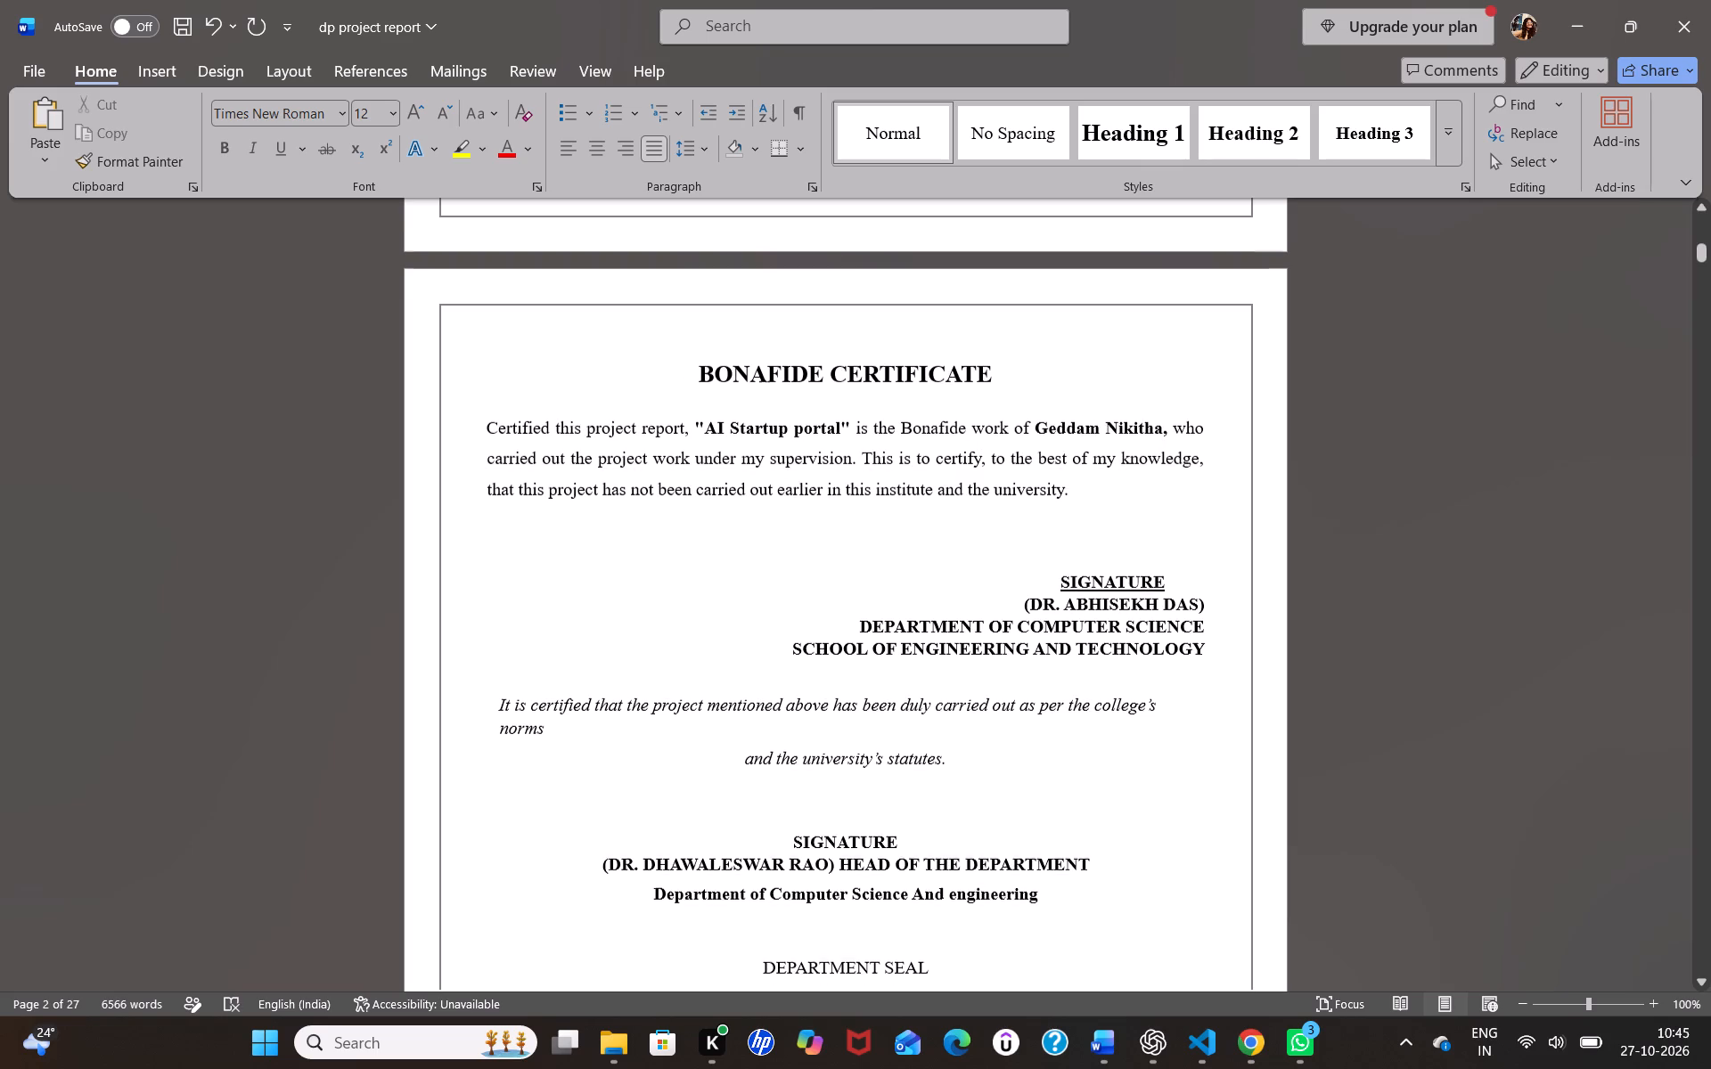
scroll(941, 503, down, 2)
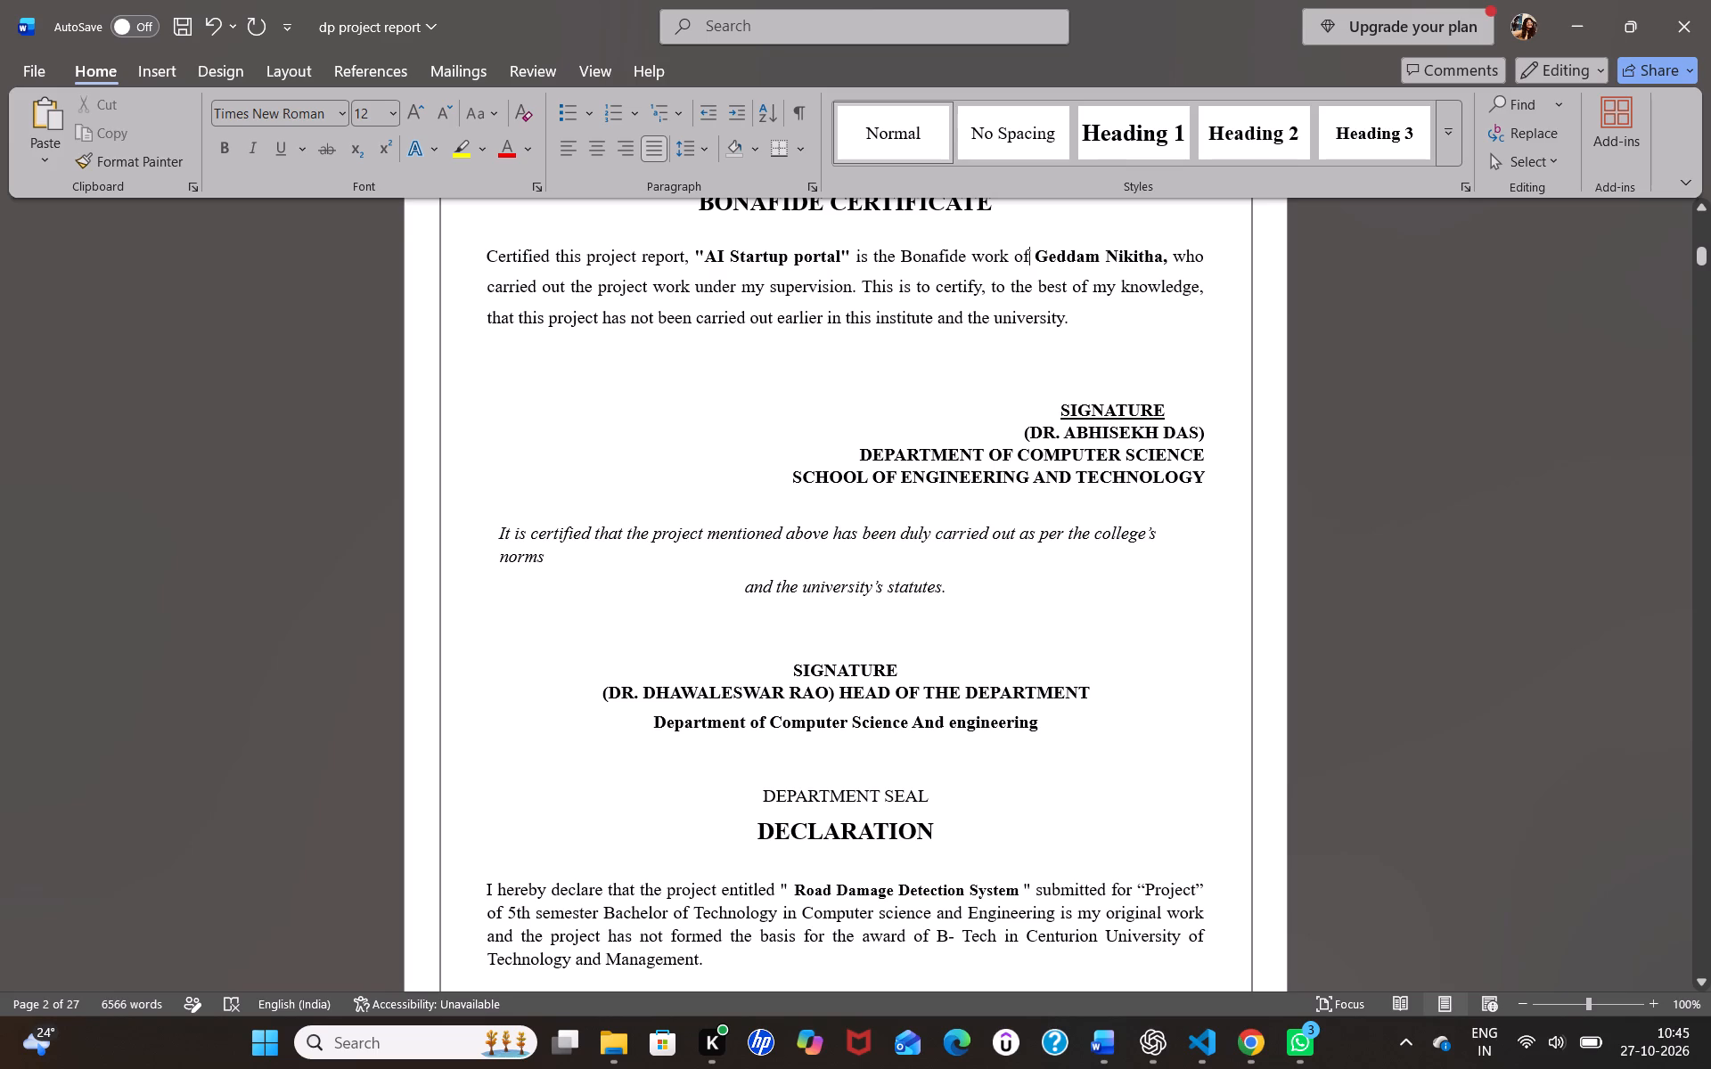
scroll(1052, 493, down, 1)
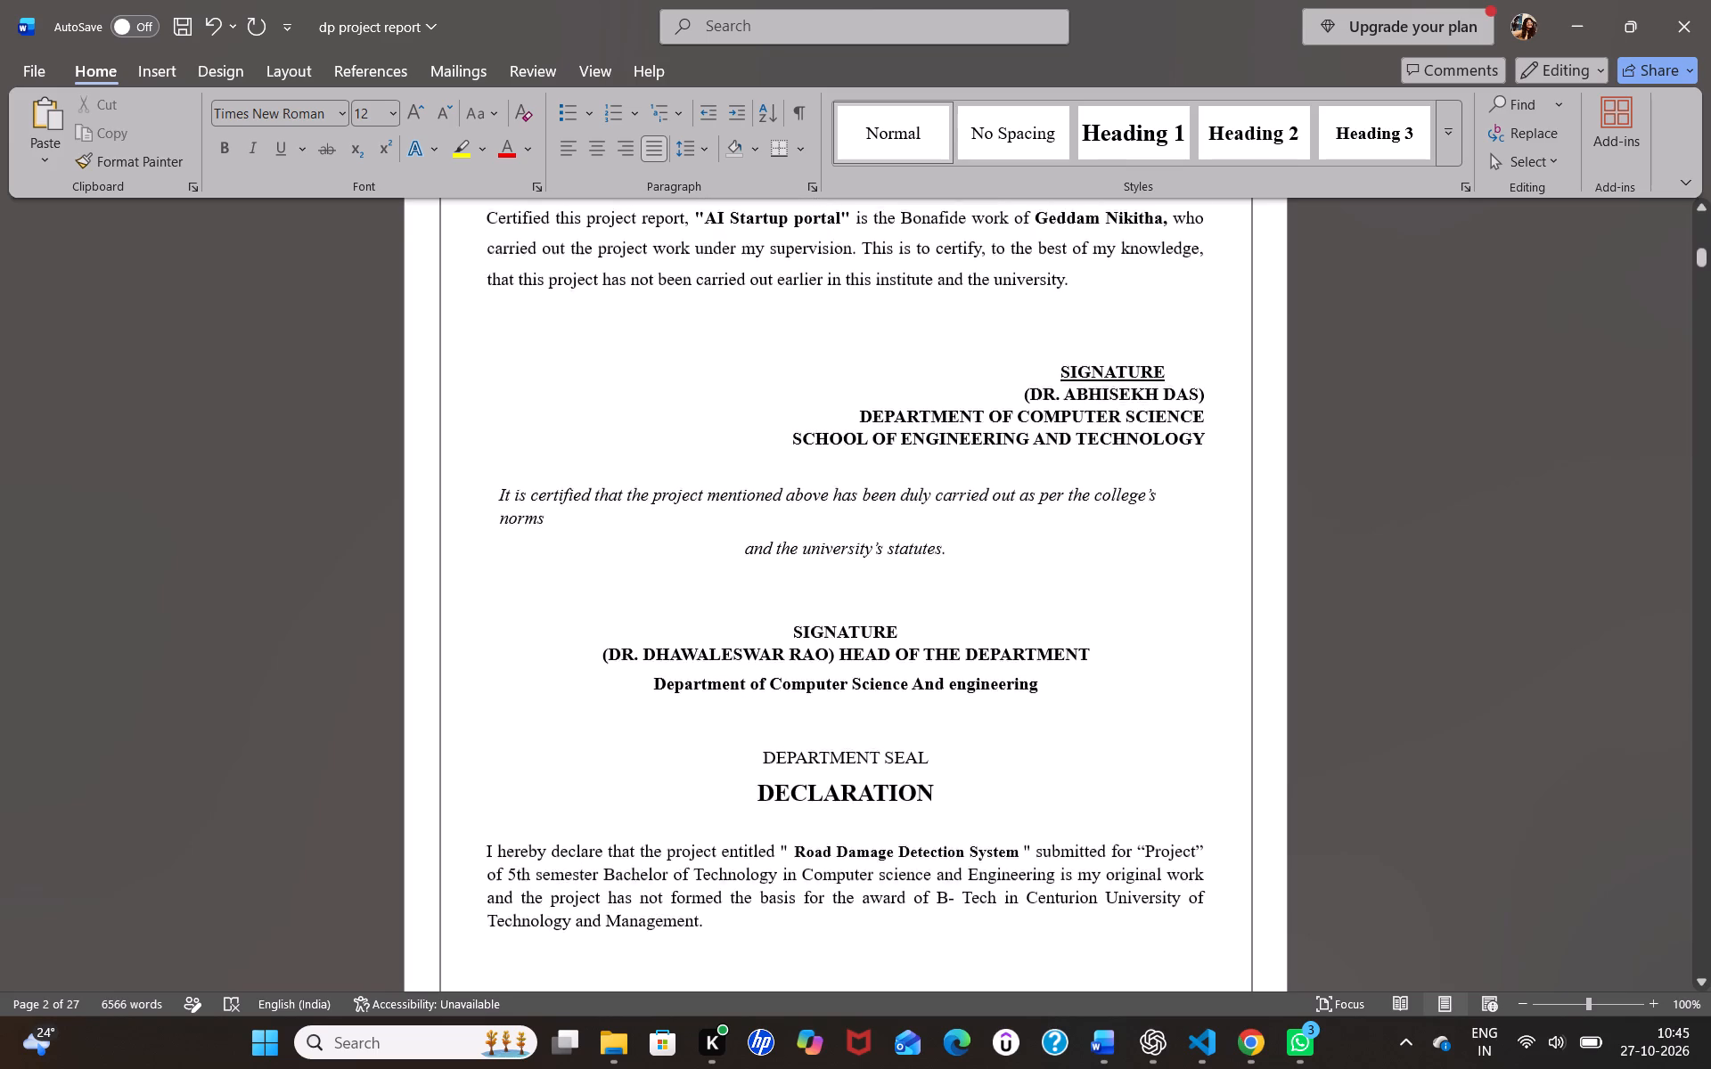
scroll(1052, 493, down, 1)
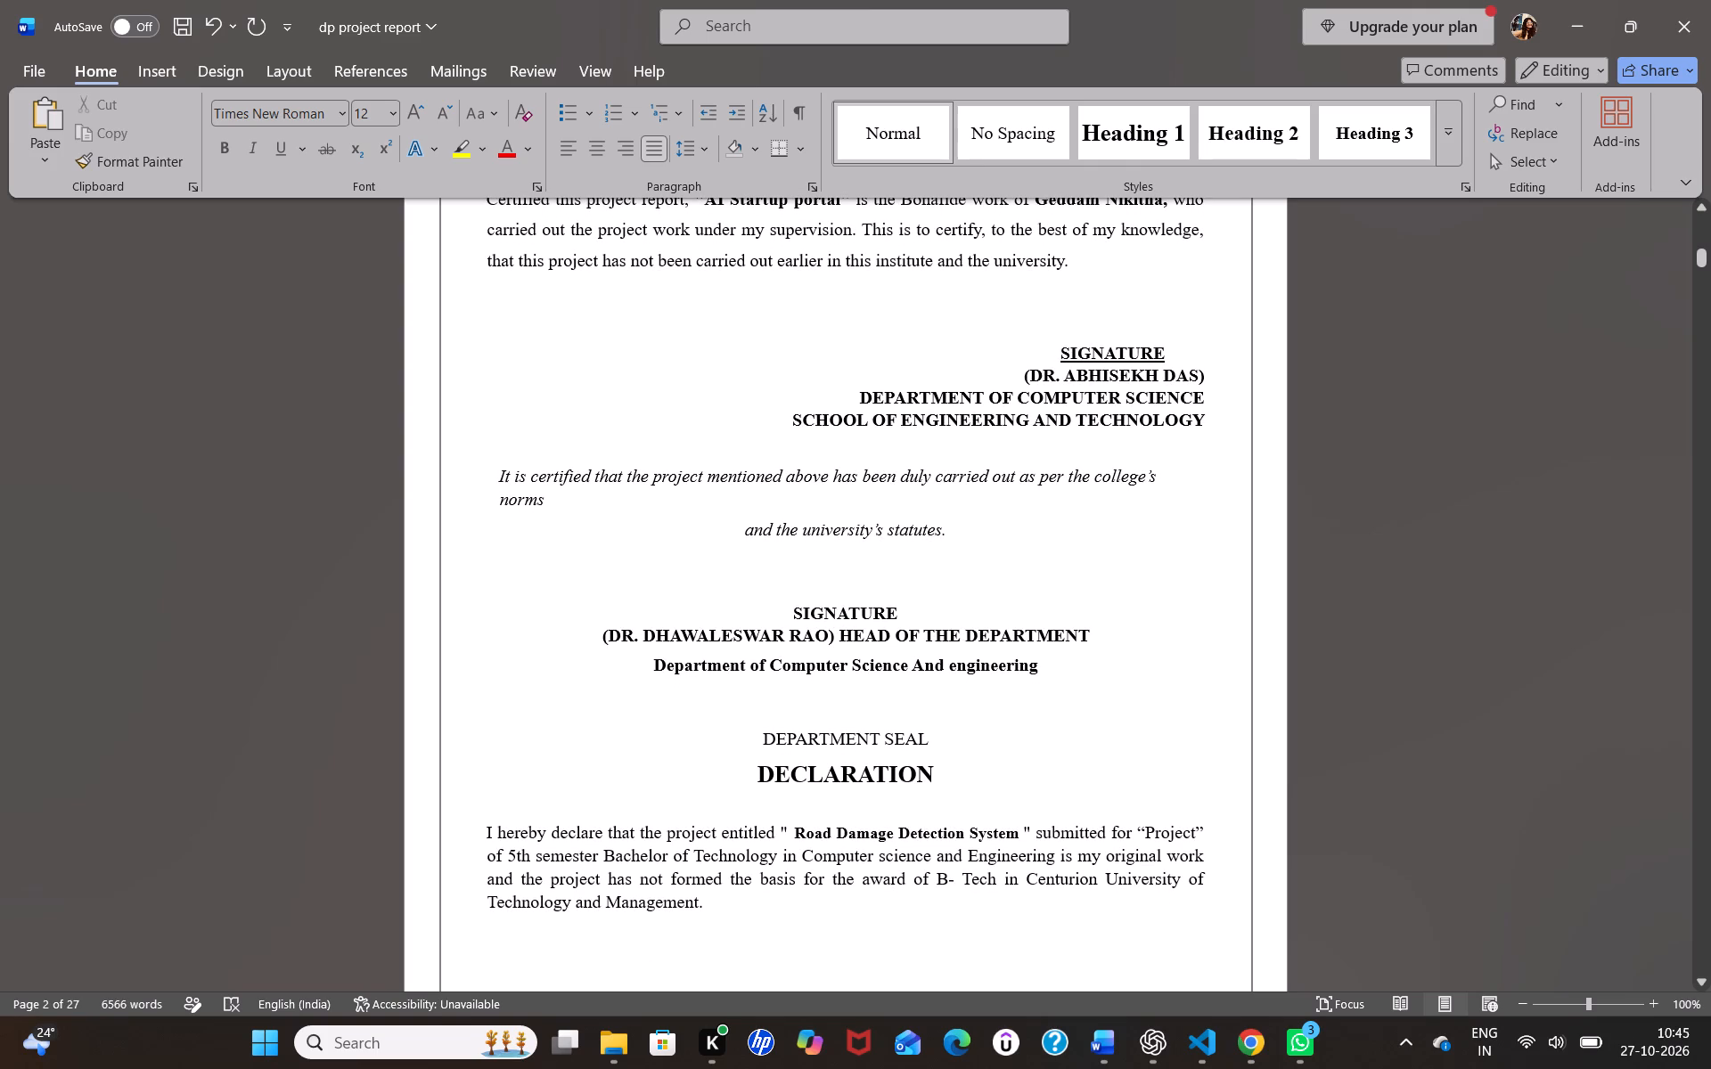
click(1197, 378)
key(BackSpace)
key(BackSpace)
key(BackSpace)
key(BackSpace)
key(BackSpace)
key(BackSpace)
key(BackSpace)
key(BackSpace)
key(BackSpace)
key(BackSpace)
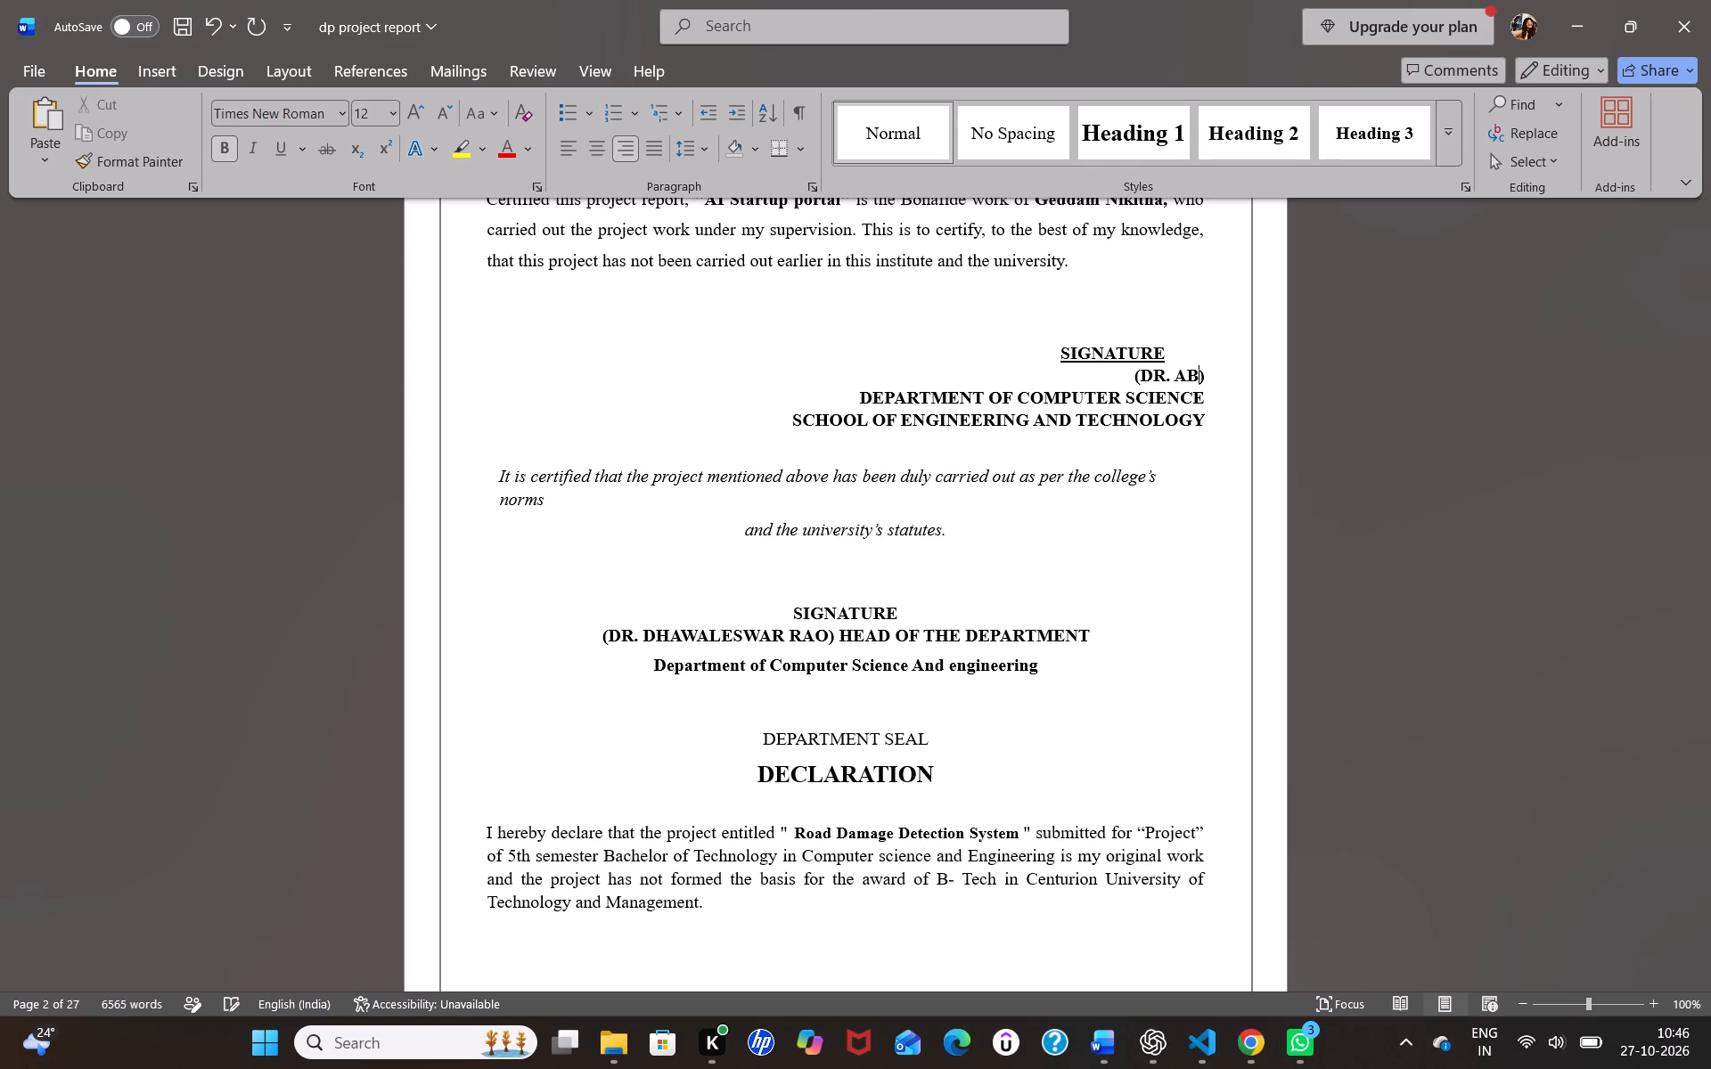
key(BackSpace)
key(BackSpace)
key(BackSpace)
key(BackSpace)
key(BackSpace)
key(BackSpace)
key(s)
key(BackSpace)
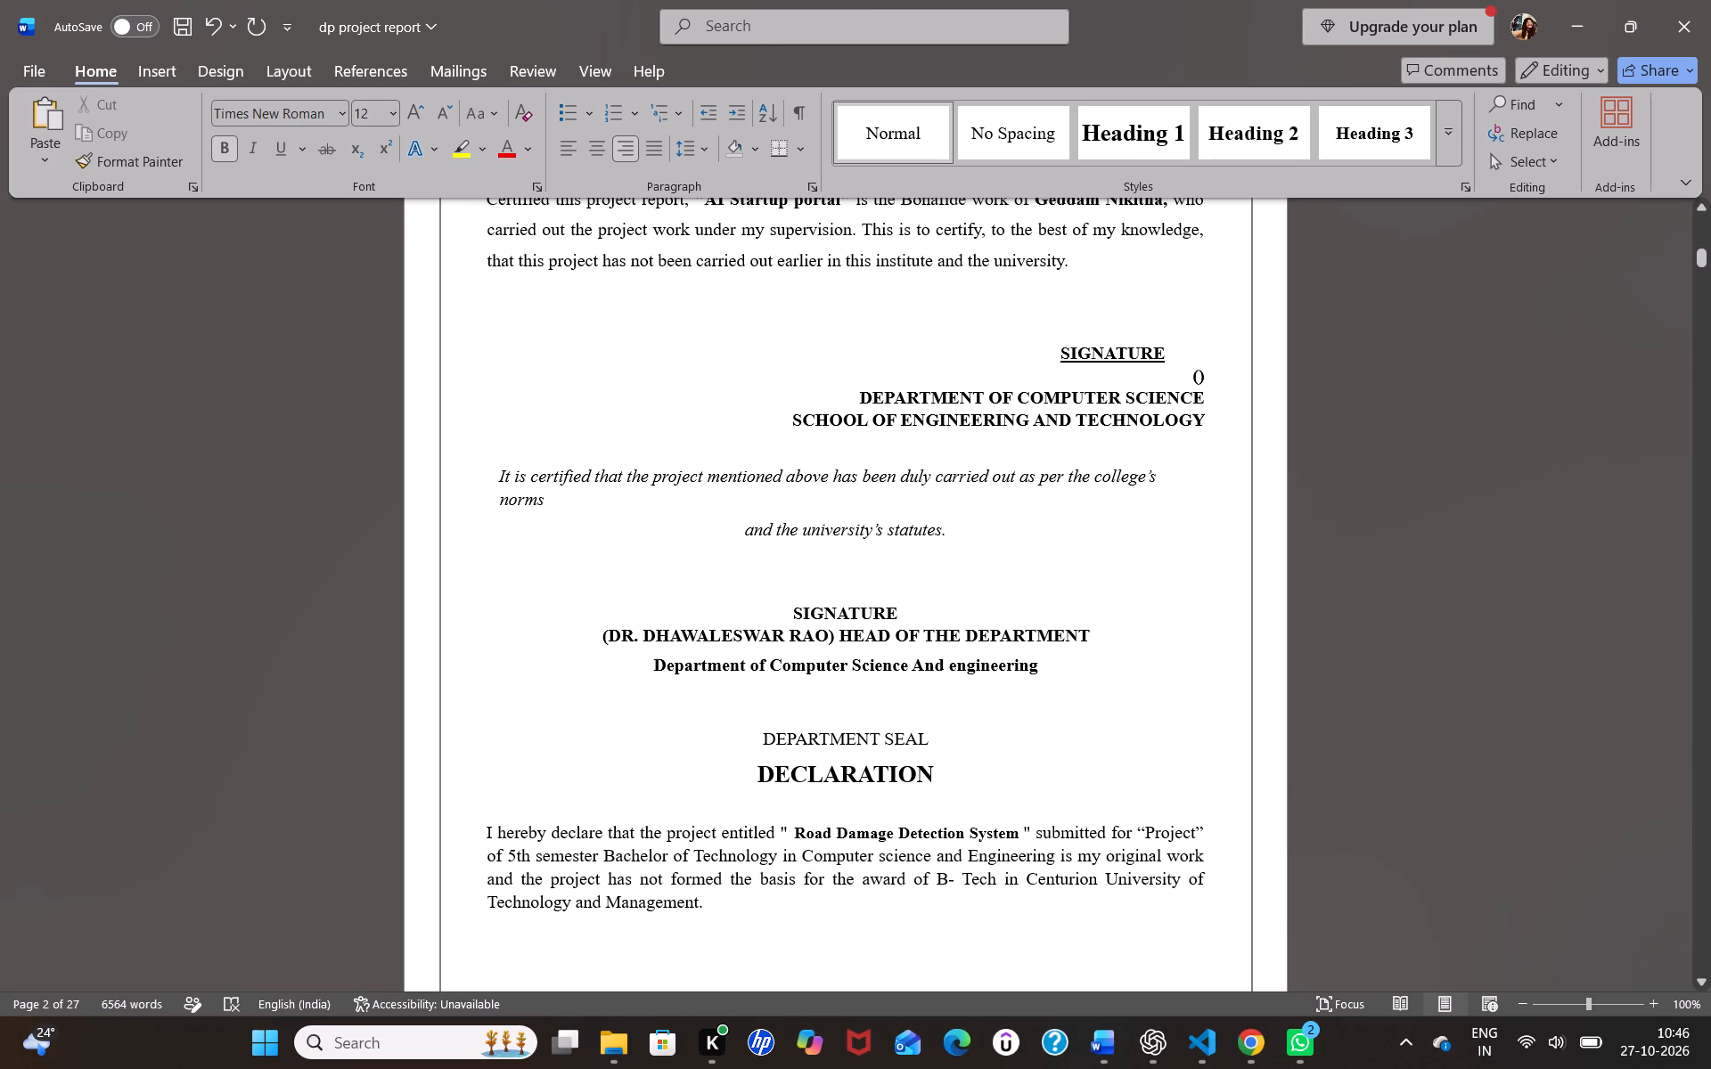
Replace the project title "Road Damage Detection System" in the Declaration paragraph with "AI Startup portal".
click(1018, 835)
key(BackSpace)
key(BackSpace)
key(BackSpace)
key(BackSpace)
key(BackSpace)
key(BackSpace)
key(BackSpace)
key(BackSpace)
key(BackSpace)
key(BackSpace)
key(BackSpace)
key(BackSpace)
key(BackSpace)
key(BackSpace)
key(BackSpace)
key(BackSpace)
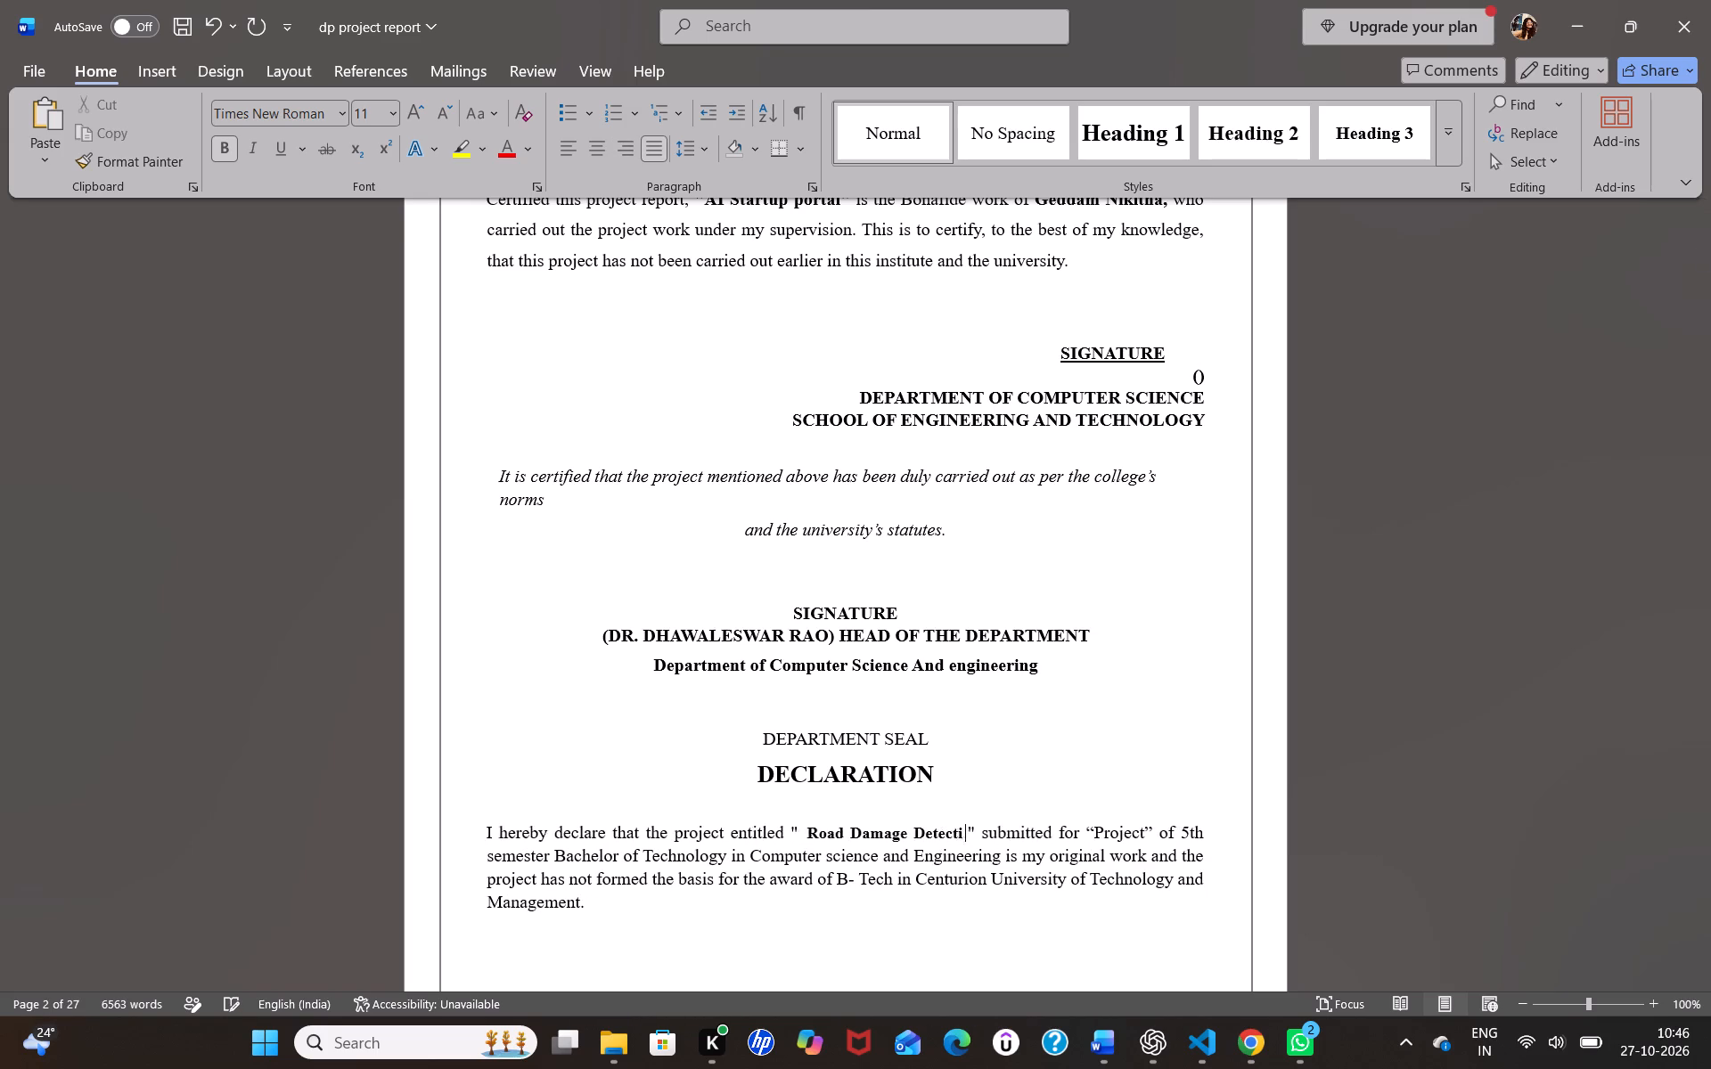
key(BackSpace)
key(BackSpace)
key(BackSpace)
key(BackSpace)
key(BackSpace)
key(BackSpace)
key(BackSpace)
key(BackSpace)
key(BackSpace)
key(BackSpace)
key(BackSpace)
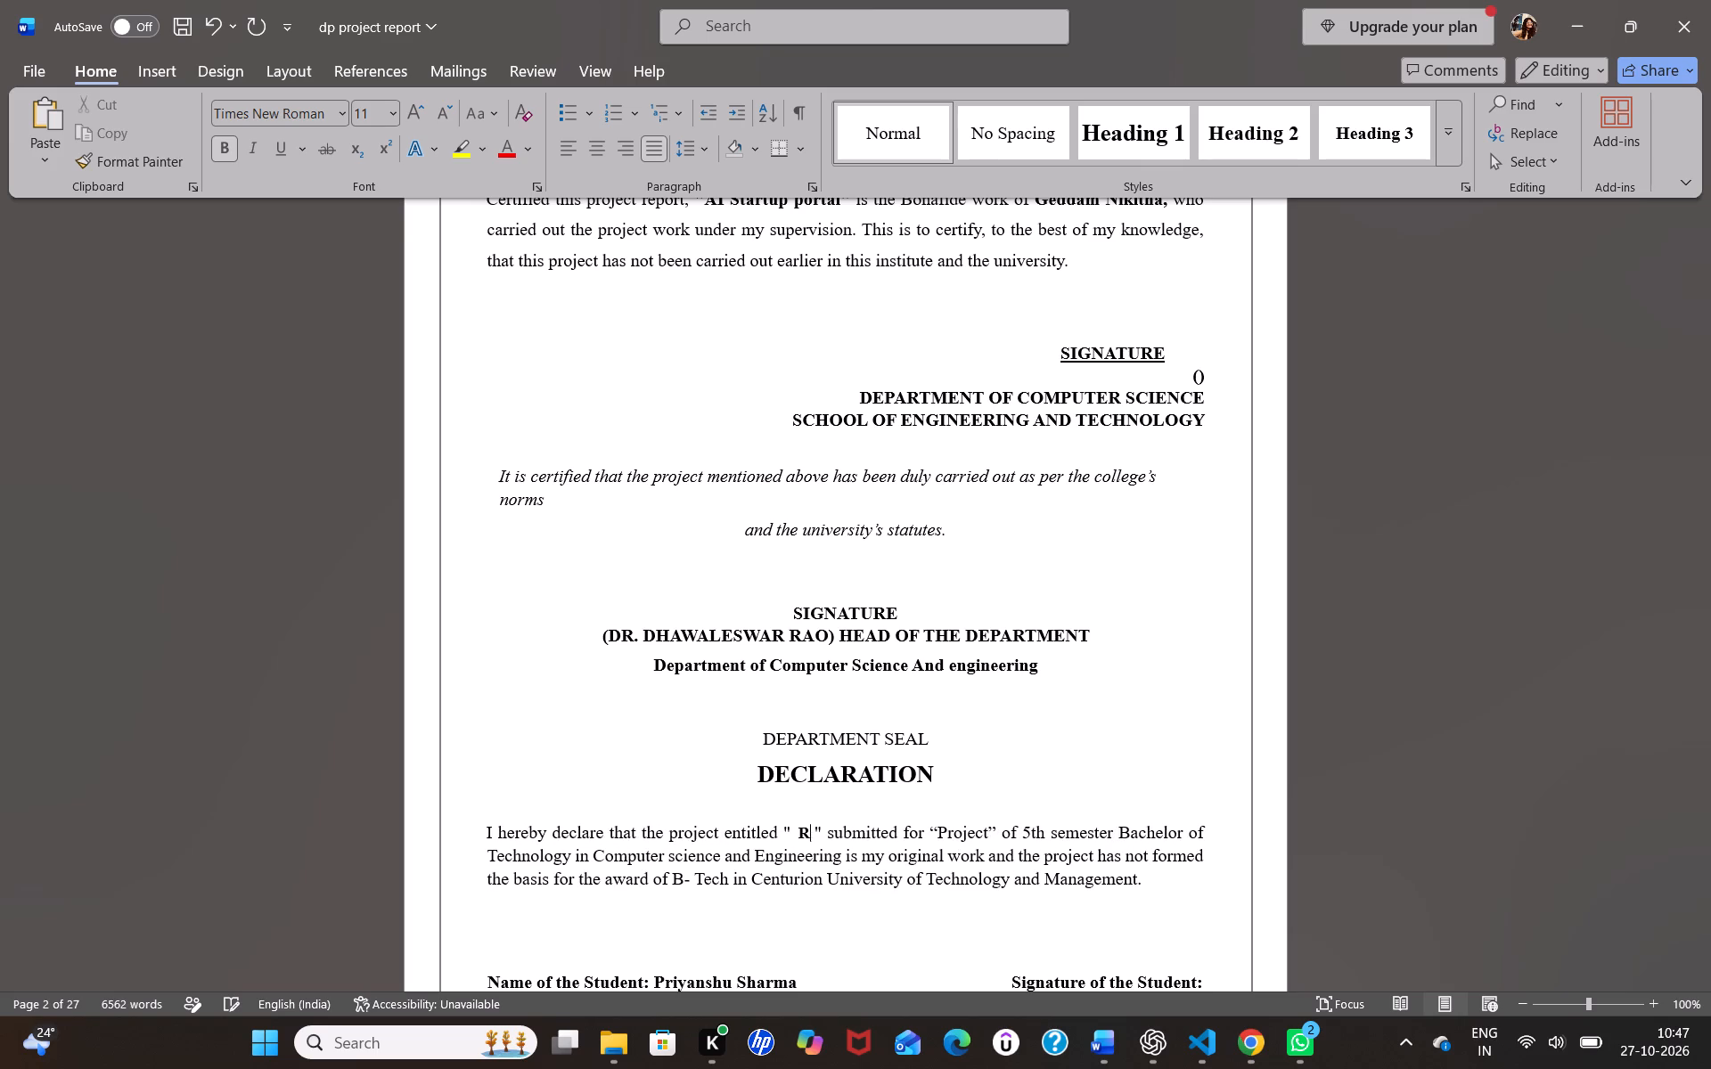
key(BackSpace)
text(I)
key(space)
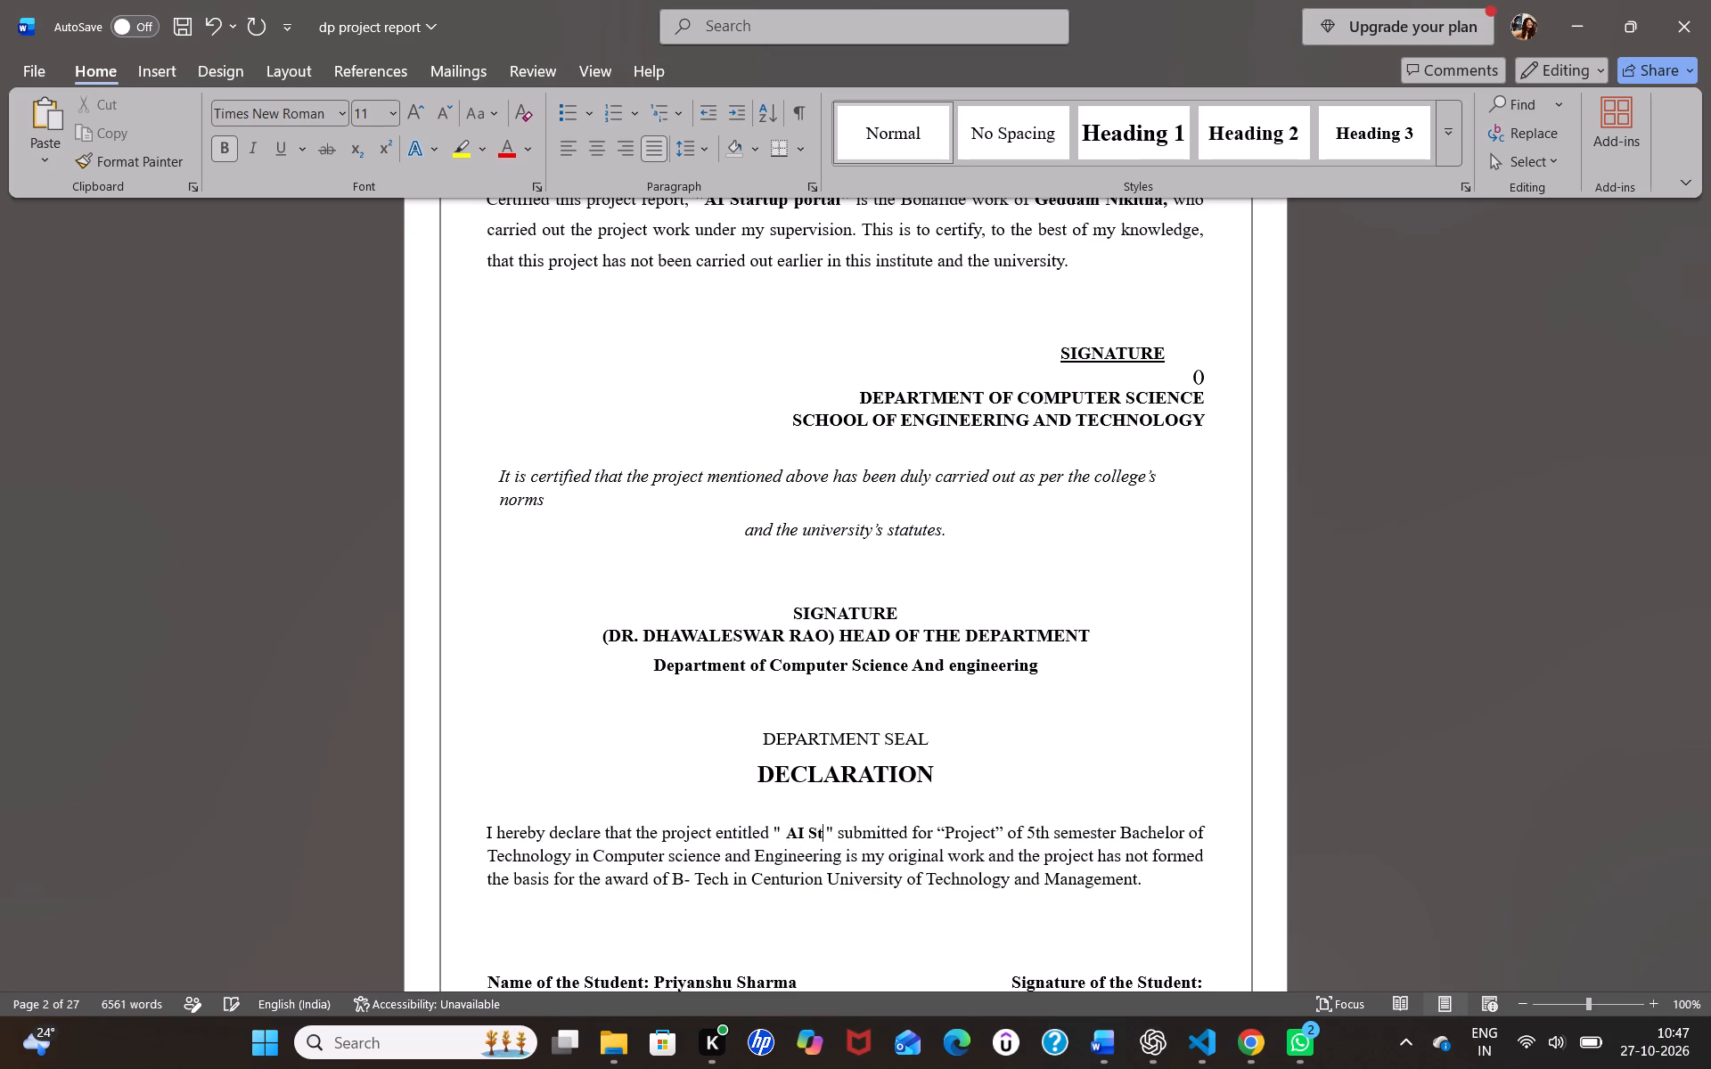
key(u)
text(p portal)
key(space)
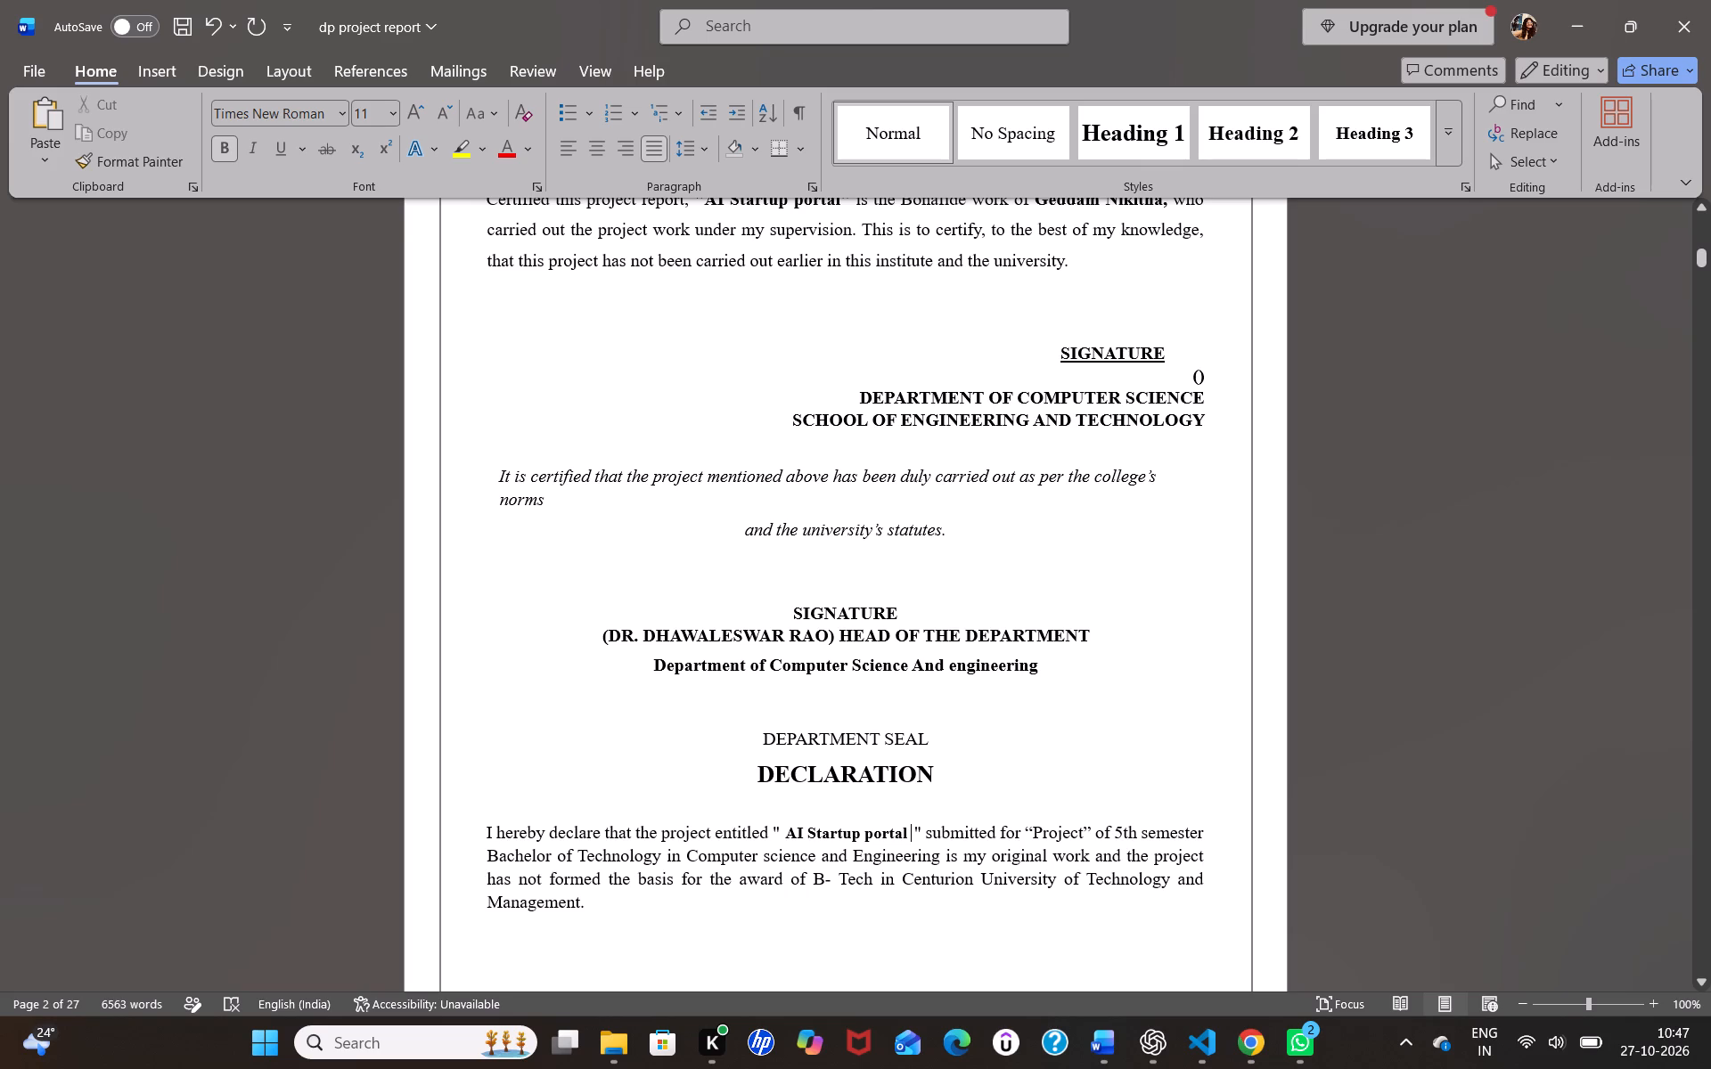
Delete the old student's name on the Declaration's "Name of the Student" line back to the letters "Pr".
scroll(972, 873, down, 1)
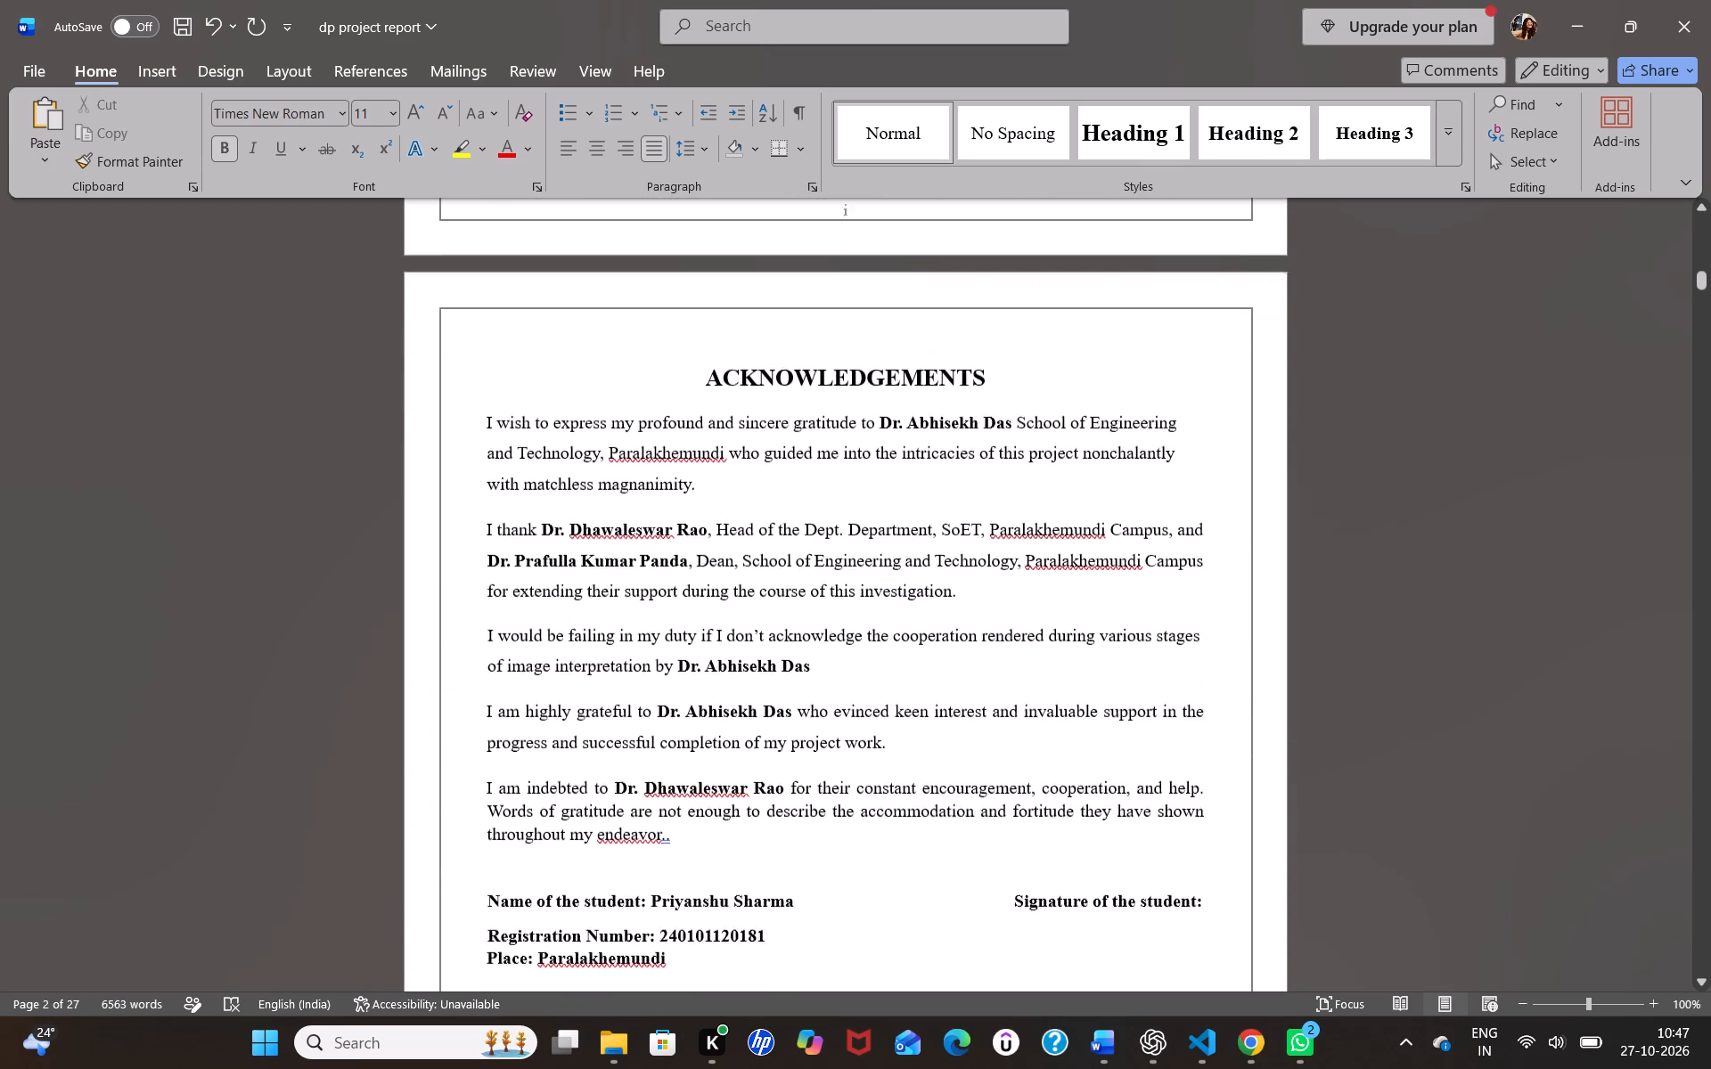
scroll(972, 873, down, 1)
scroll(972, 873, up, 4)
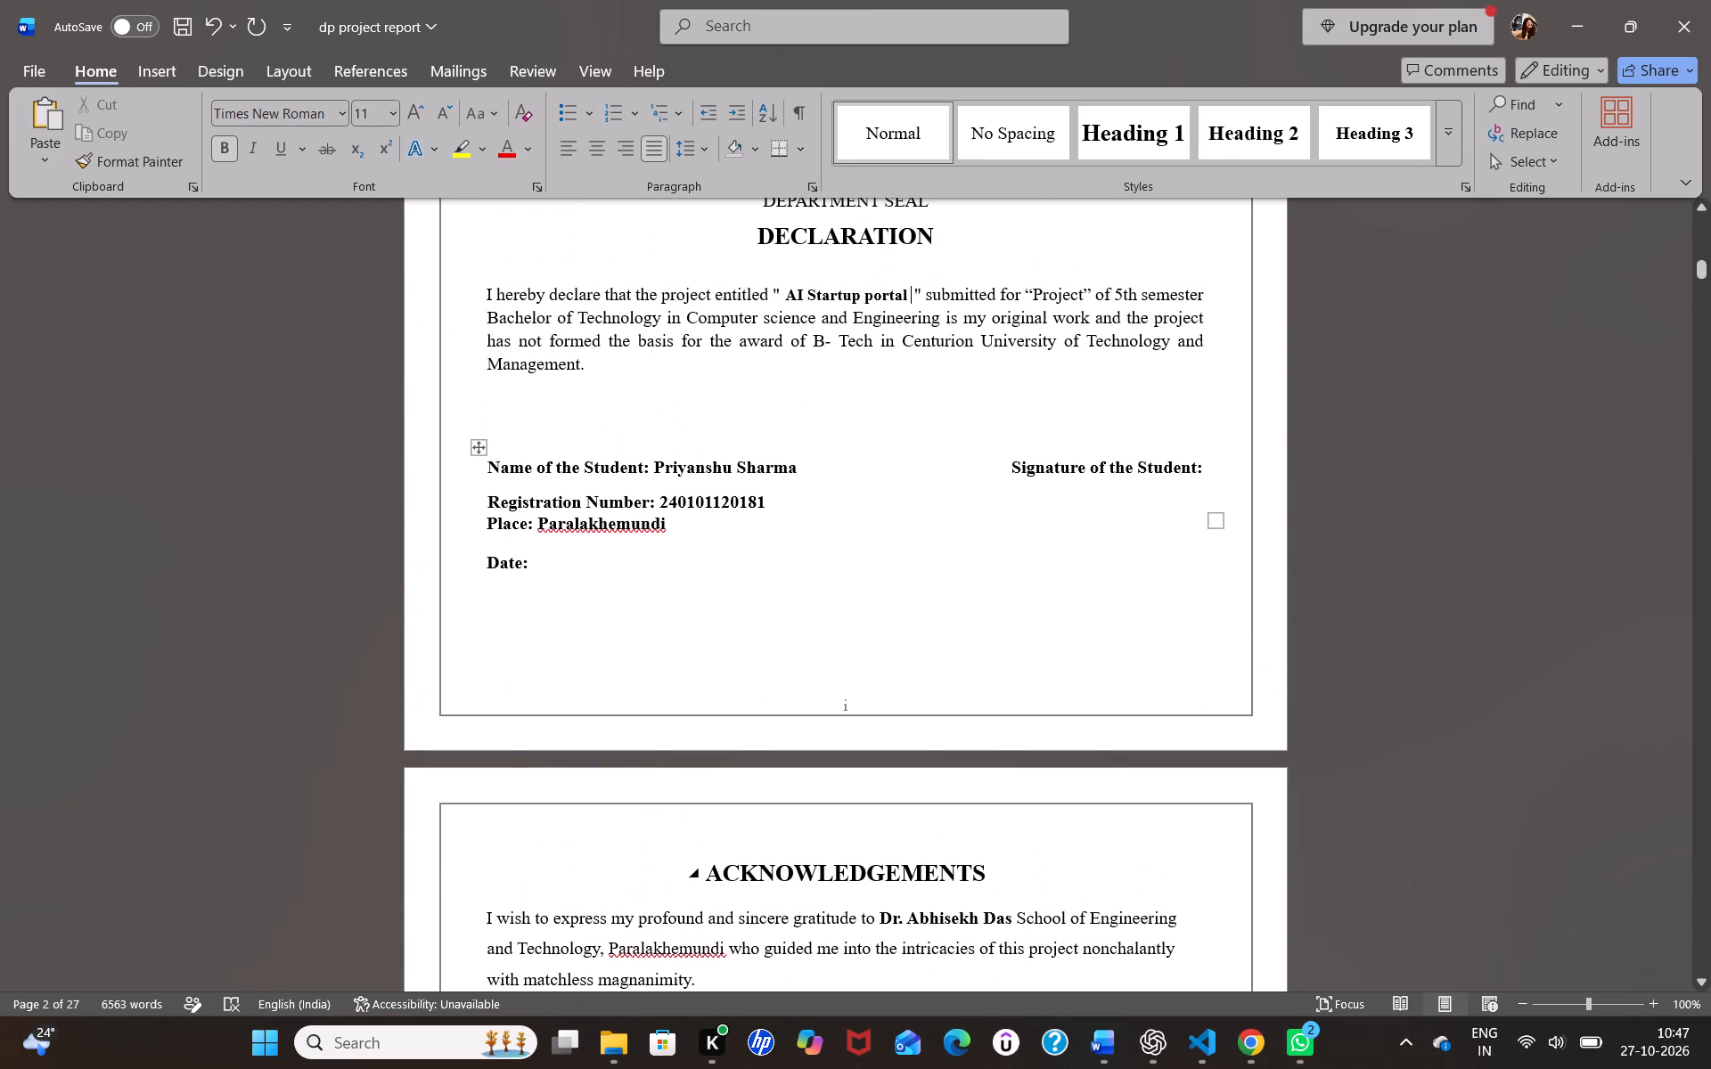
click(812, 467)
key(BackSpace)
key(BackSpace)
key(BackSpace)
key(BackSpace)
key(BackSpace)
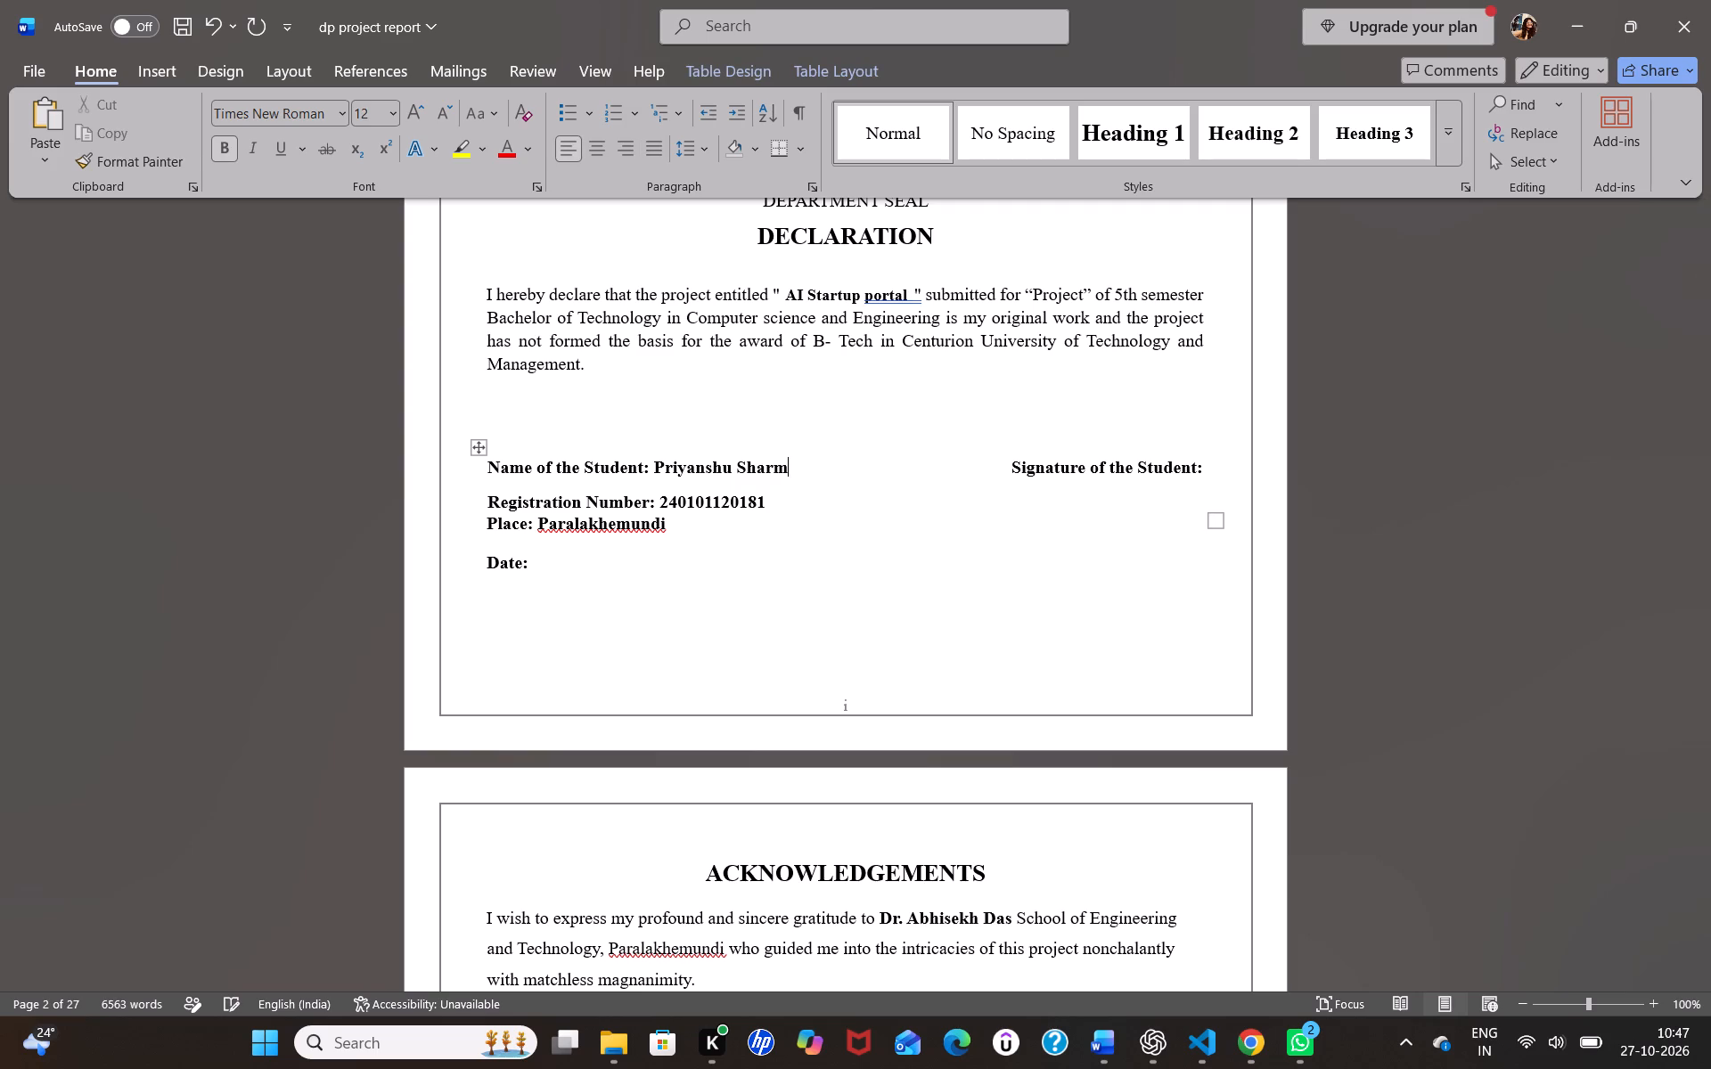
key(BackSpace)
key(BackSpace)
key(BackSpace)
key(BackSpace)
key(BackSpace)
key(BackSpace)
key(BackSpace)
key(BackSpace)
key(BackSpace)
key(BackSpace)
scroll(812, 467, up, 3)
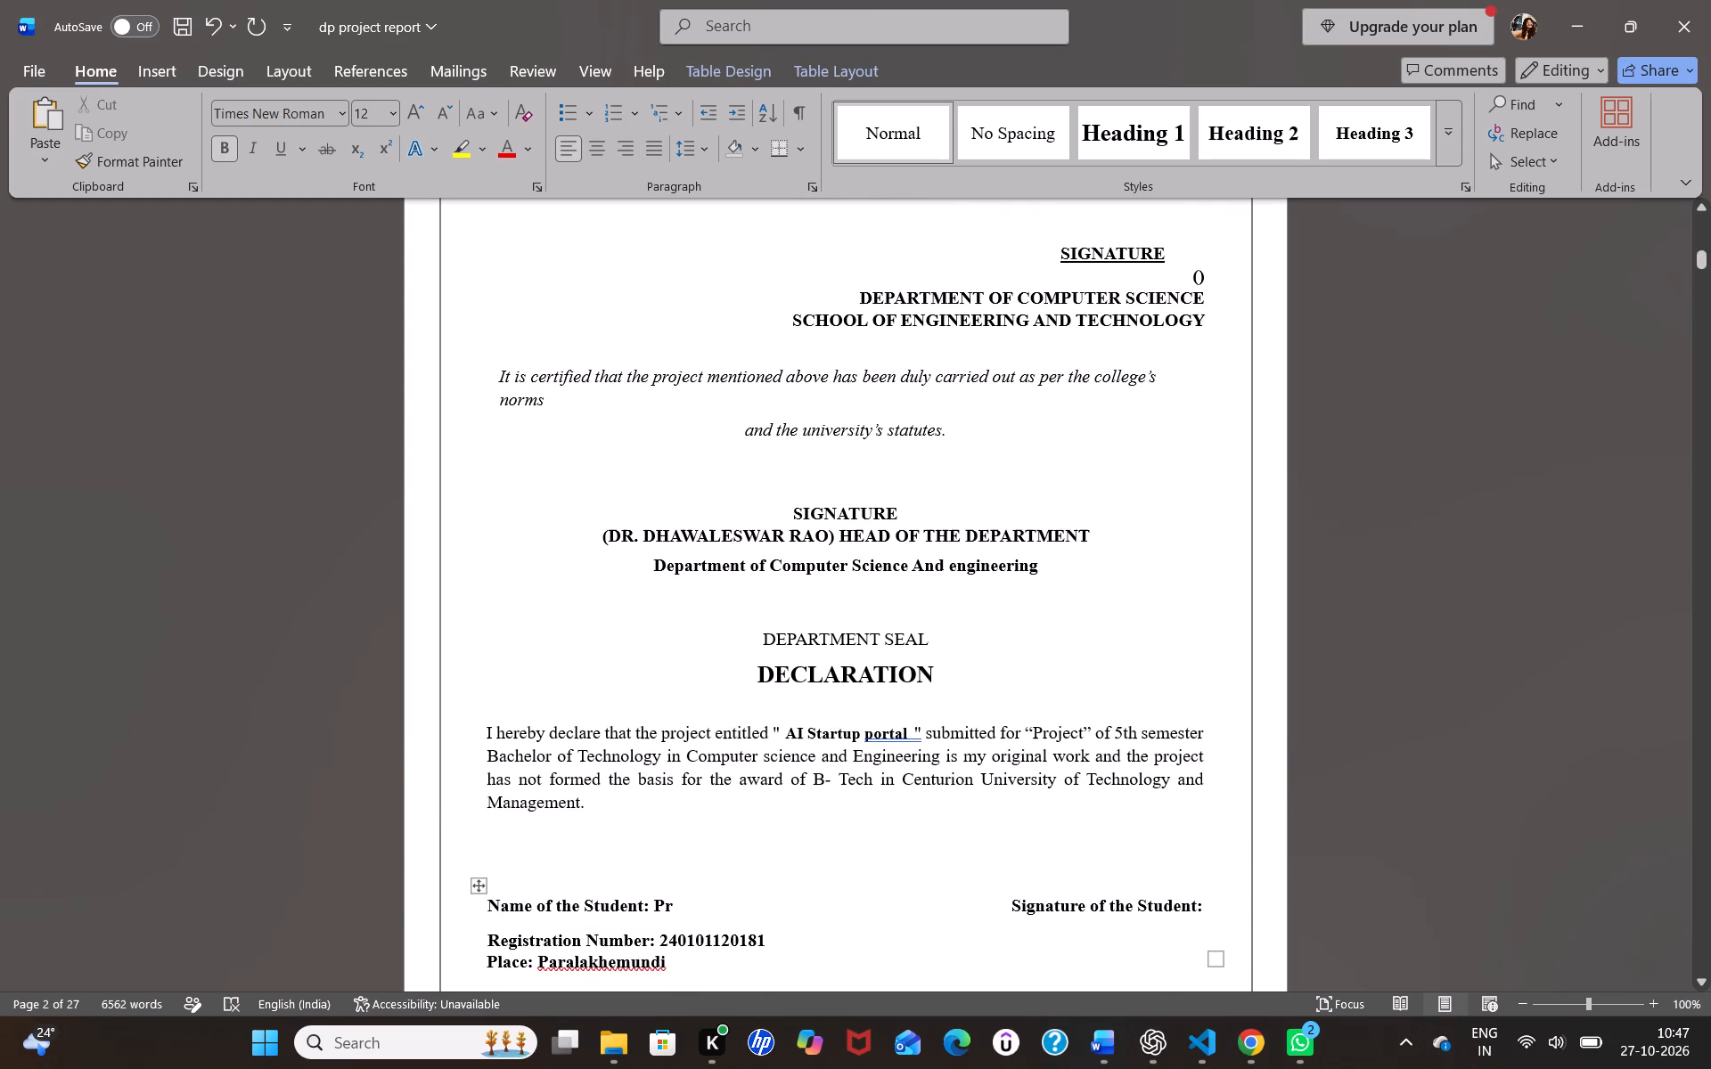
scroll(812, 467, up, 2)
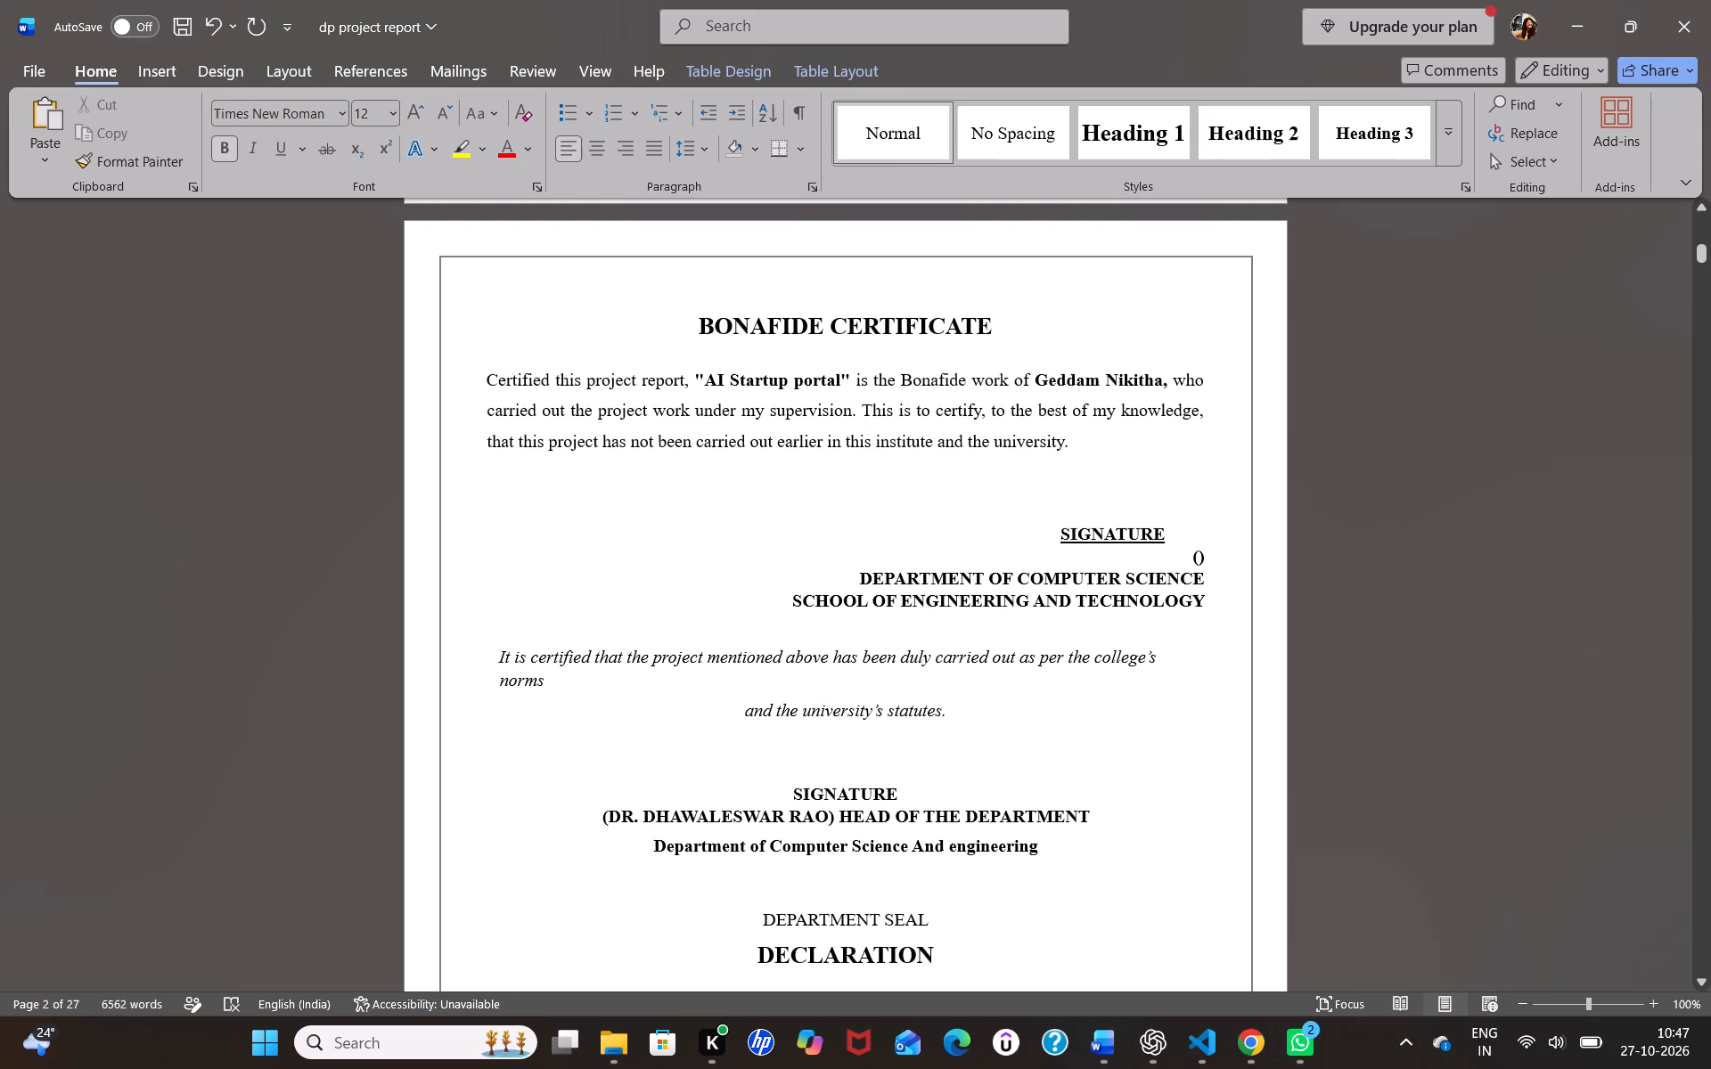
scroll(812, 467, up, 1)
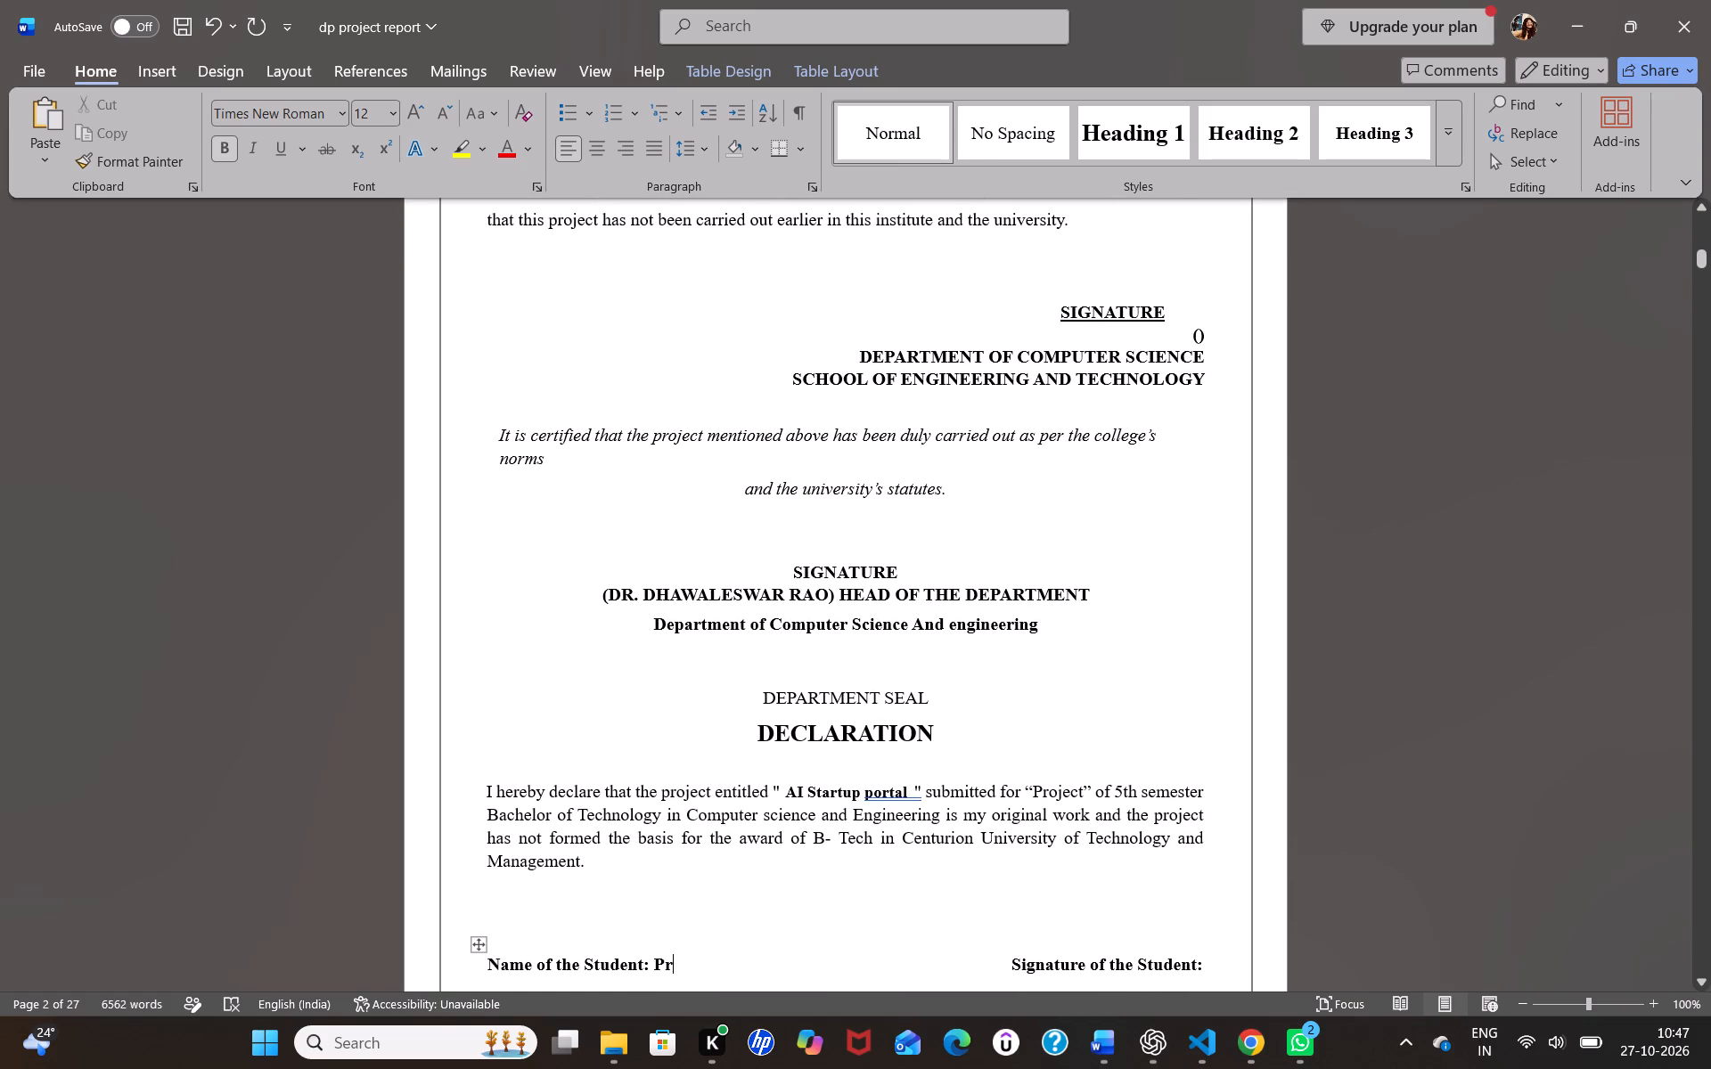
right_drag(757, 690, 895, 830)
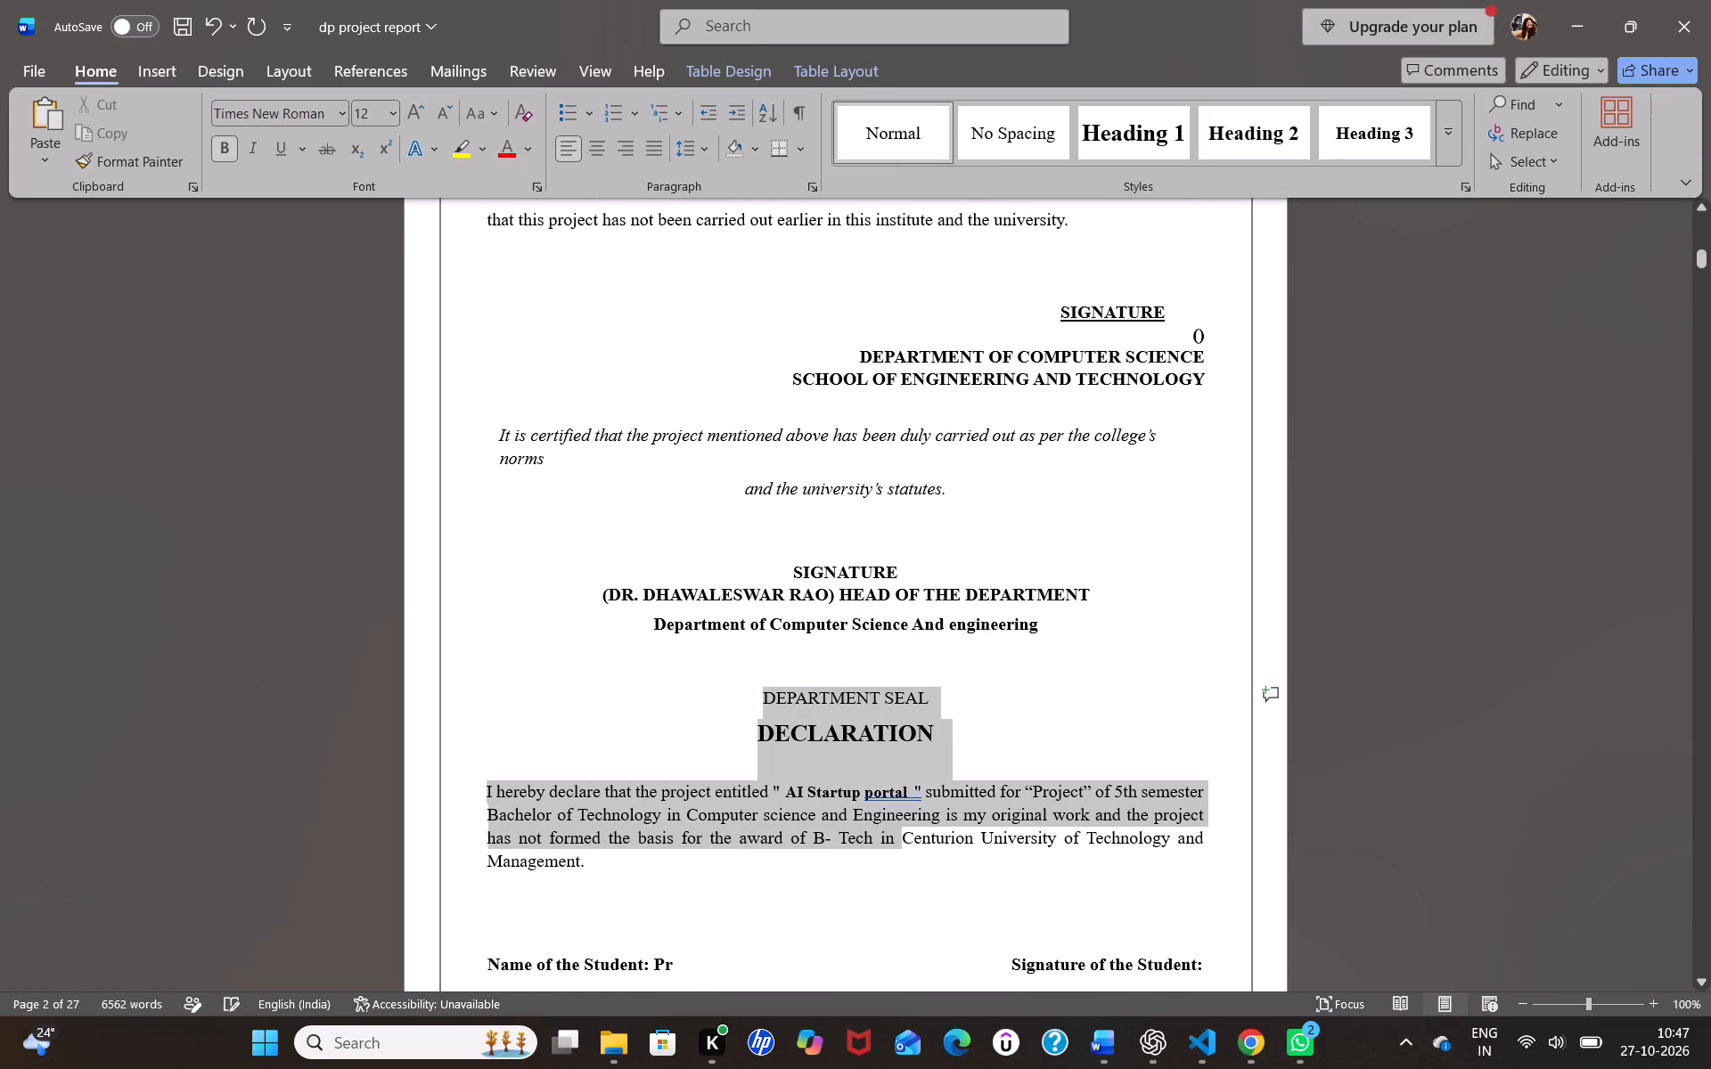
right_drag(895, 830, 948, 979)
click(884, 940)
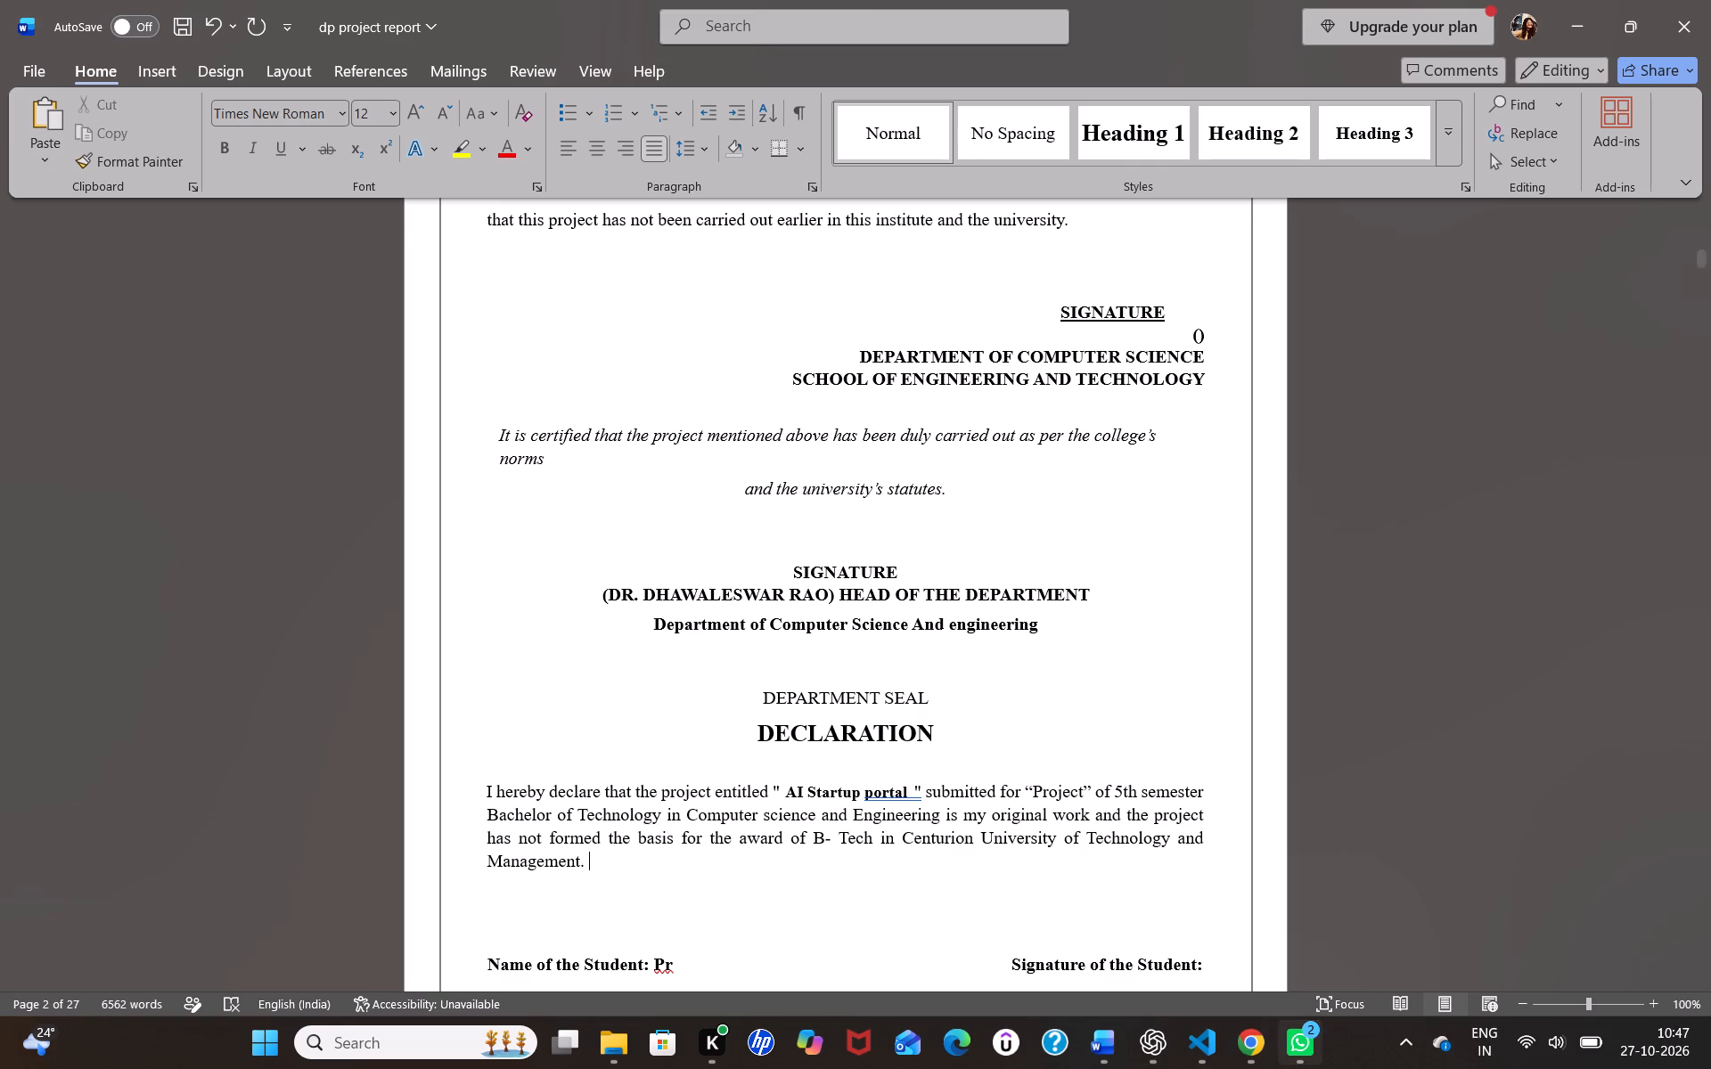
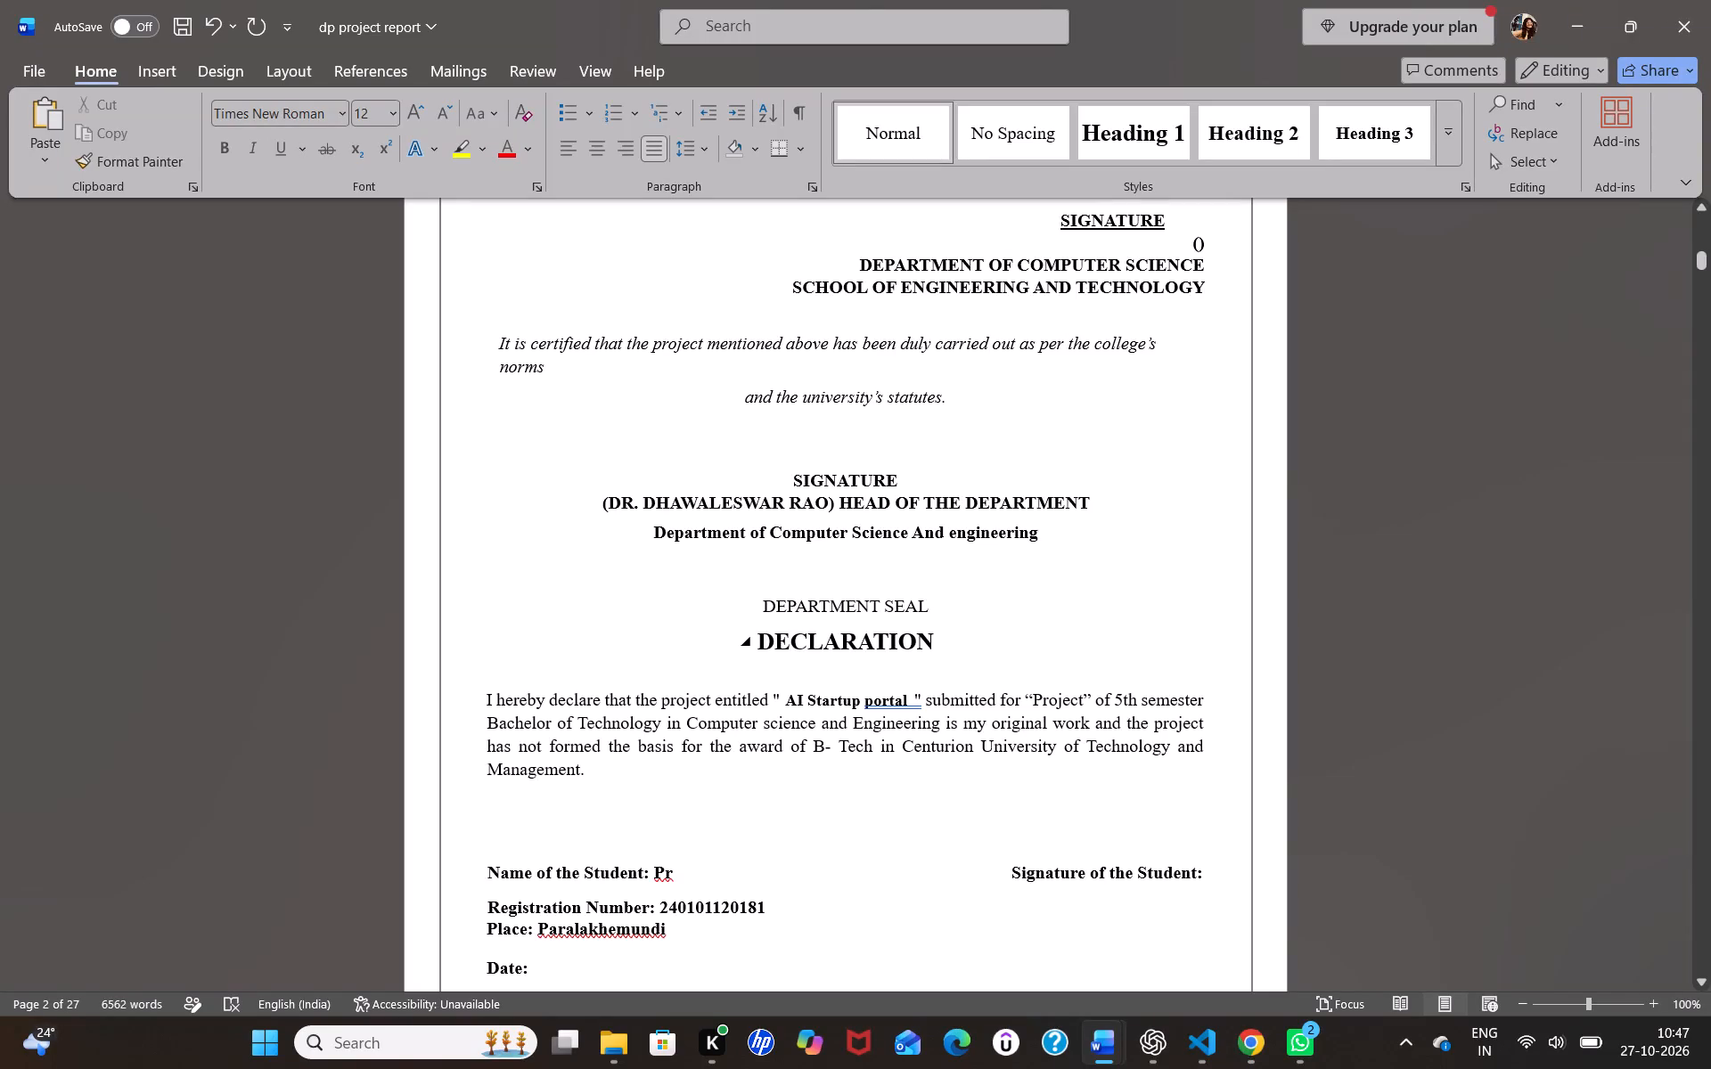
Delete the entire Declaration section, from its heading through the Date line.
drag(755, 645, 853, 889)
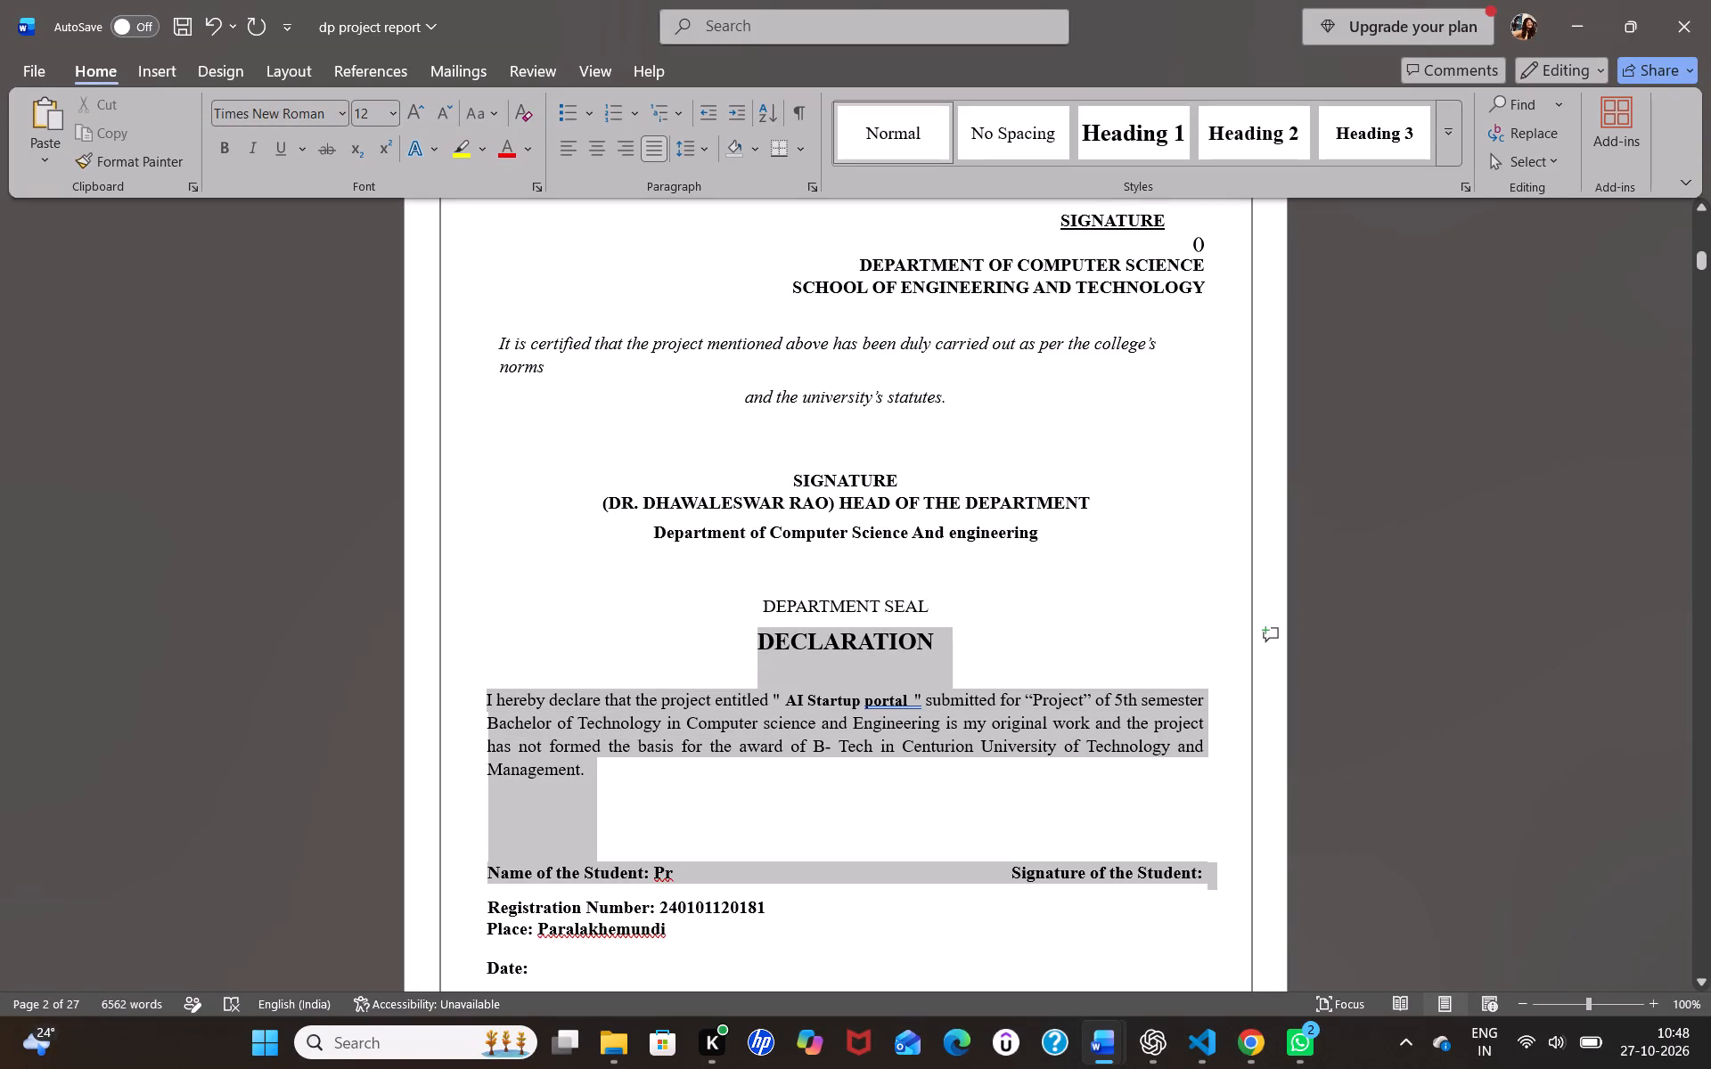
drag(853, 889, 888, 978)
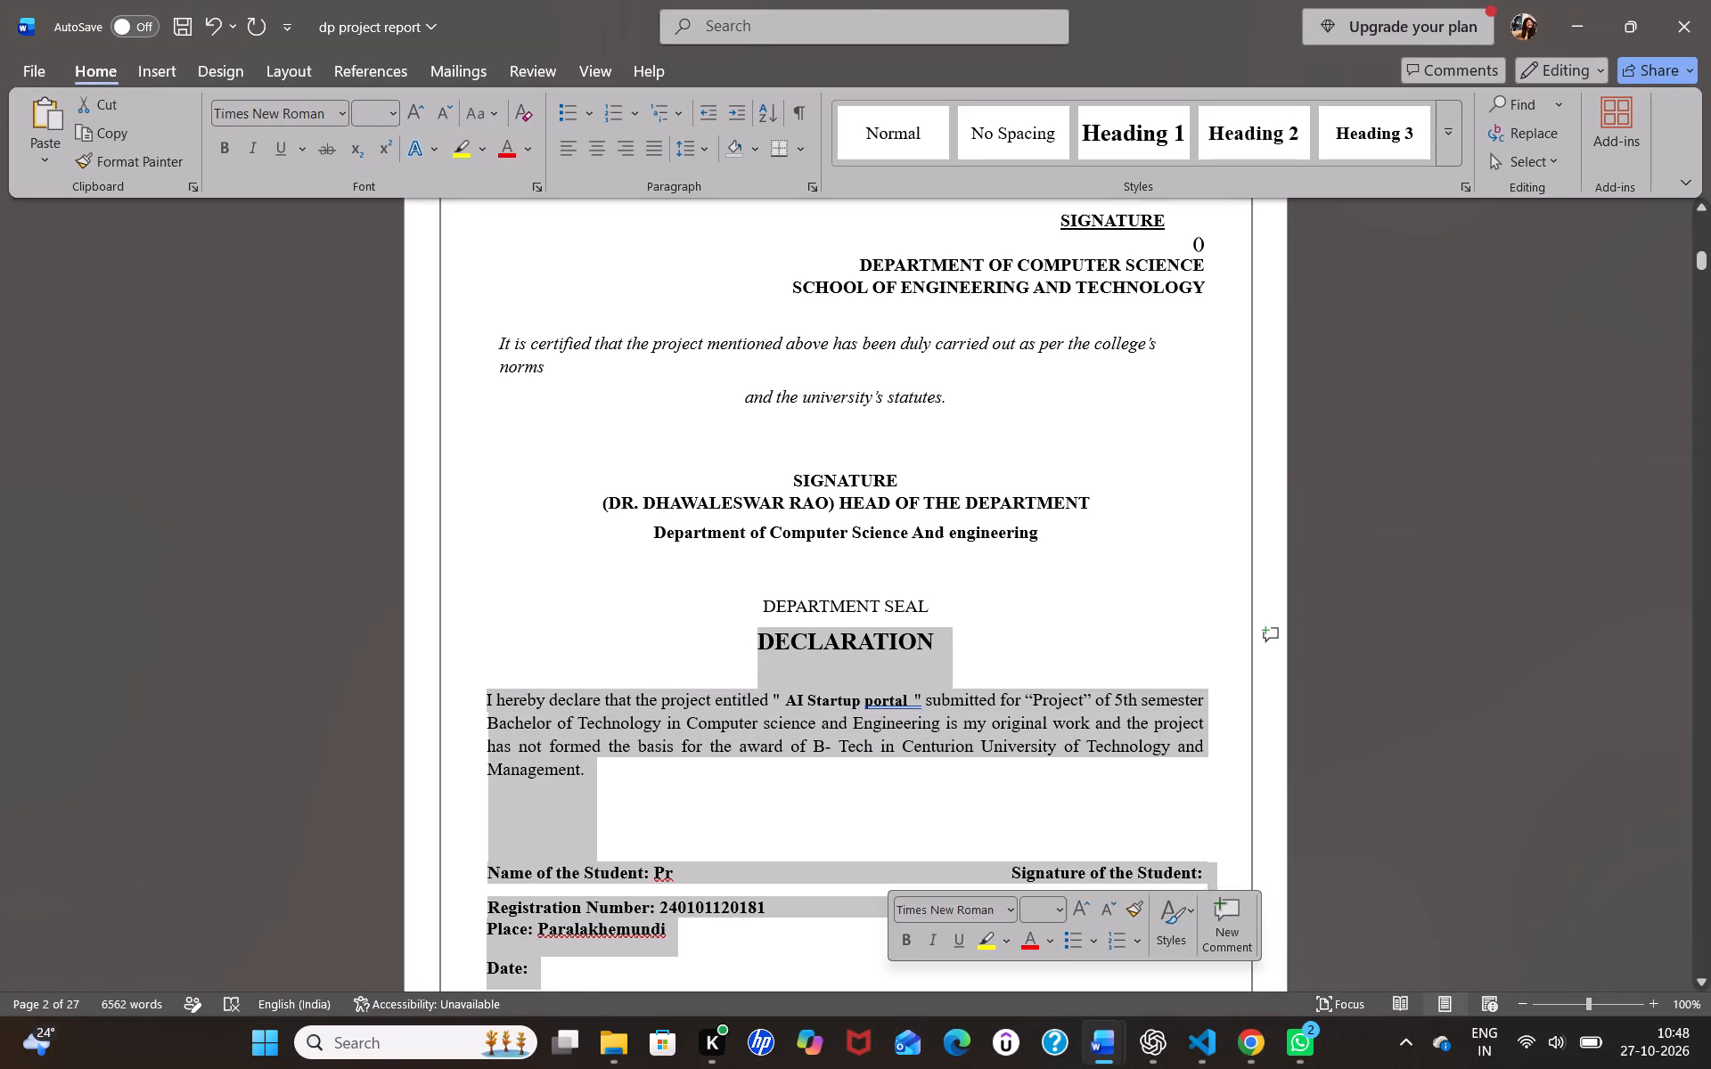
key(BackSpace)
Delete the Acknowledgements heading and the first four paragraphs beneath it.
scroll(888, 978, down, 1)
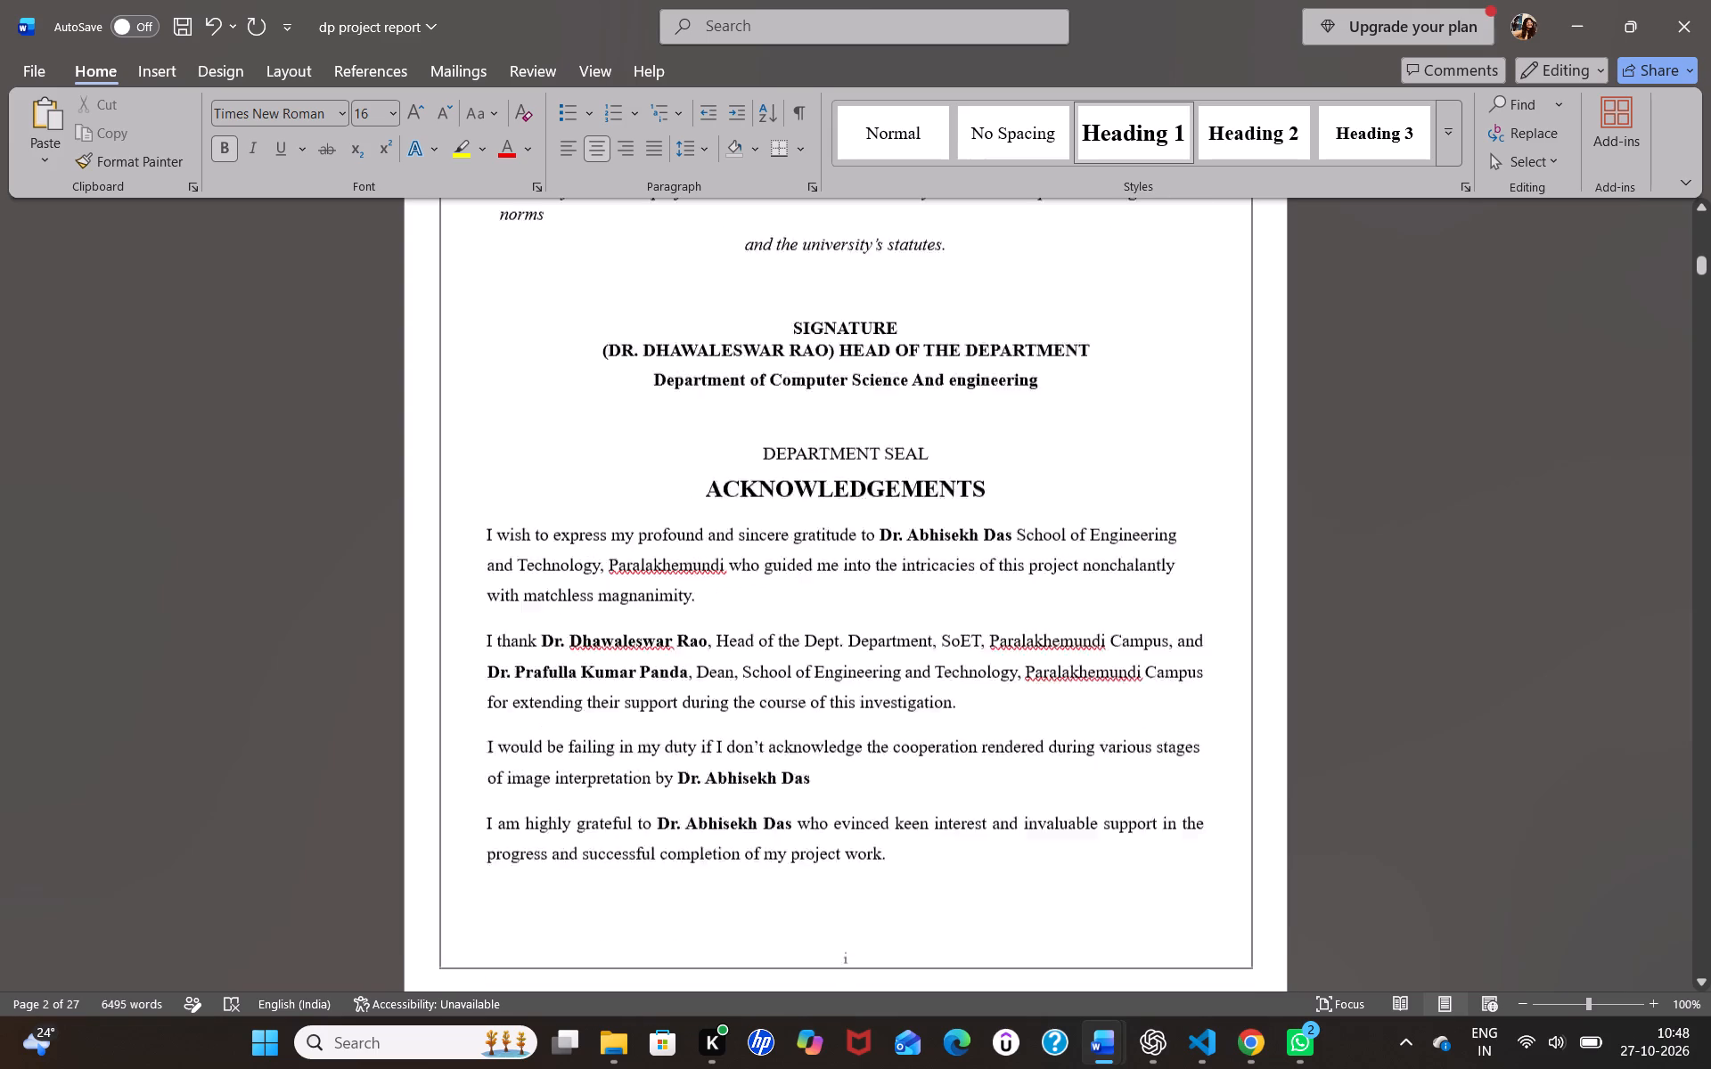
scroll(888, 978, down, 1)
drag(903, 753, 896, 752)
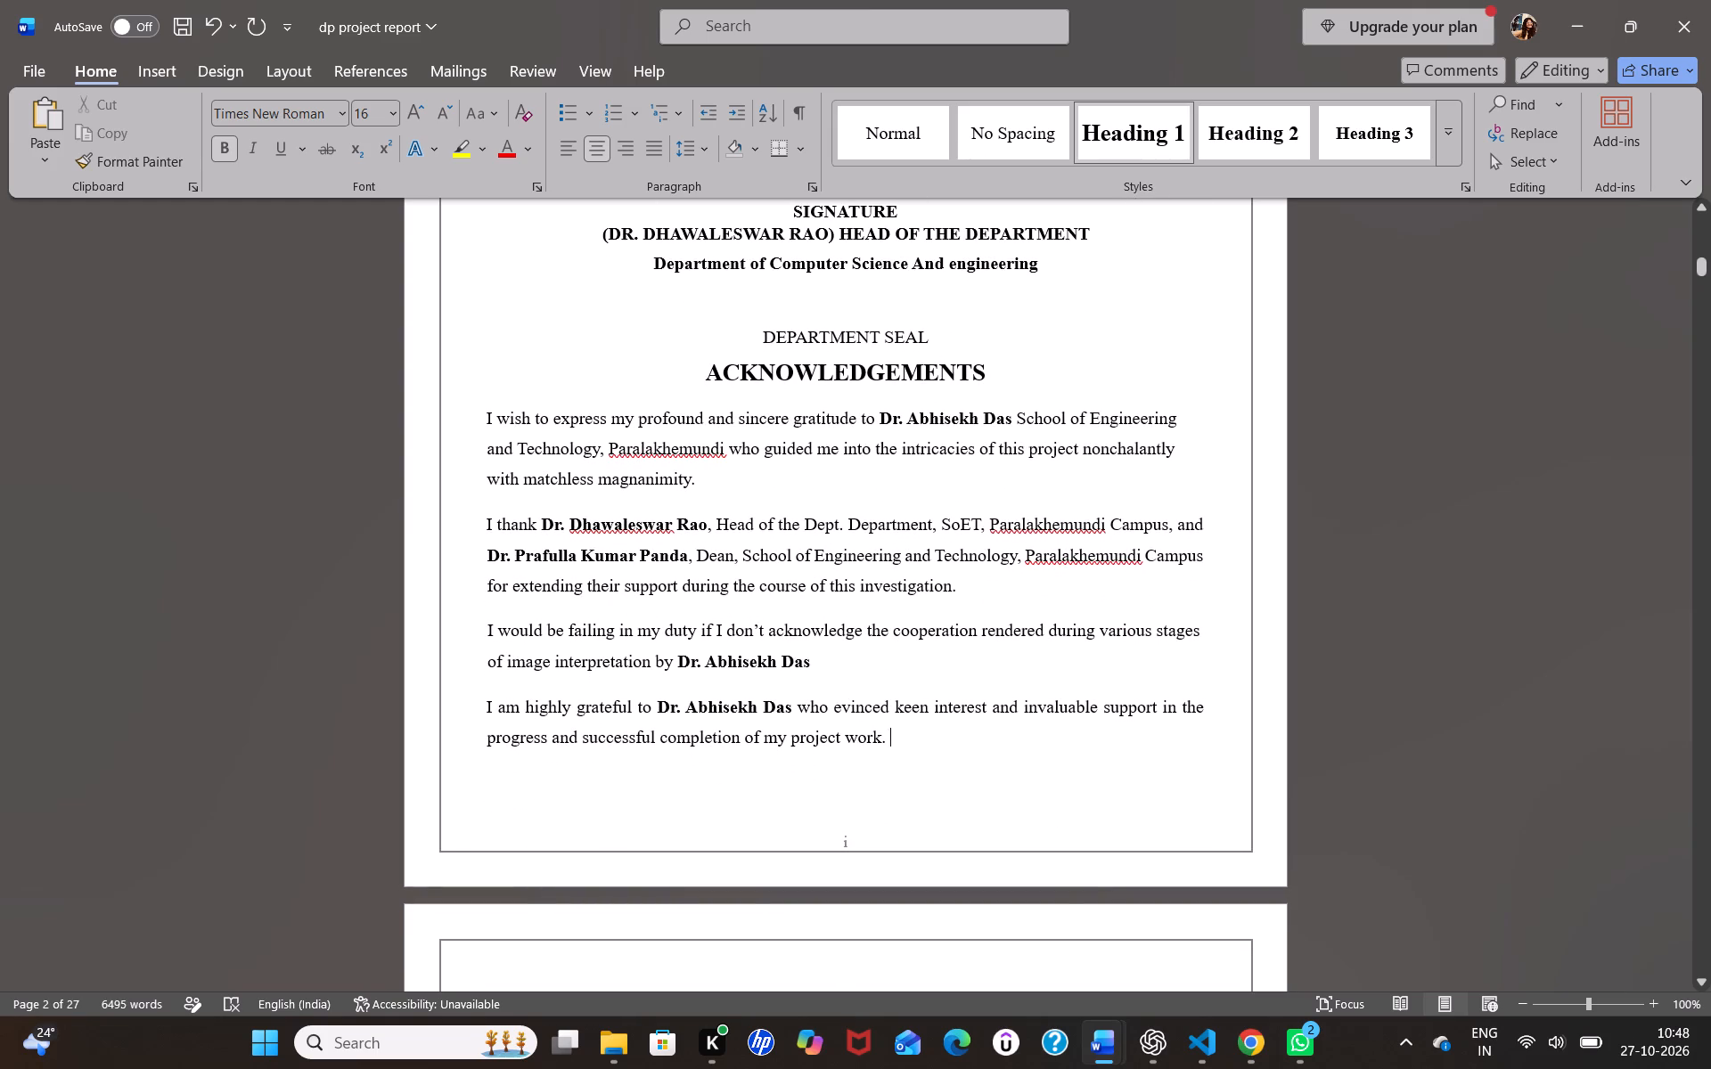
drag(896, 752, 493, 406)
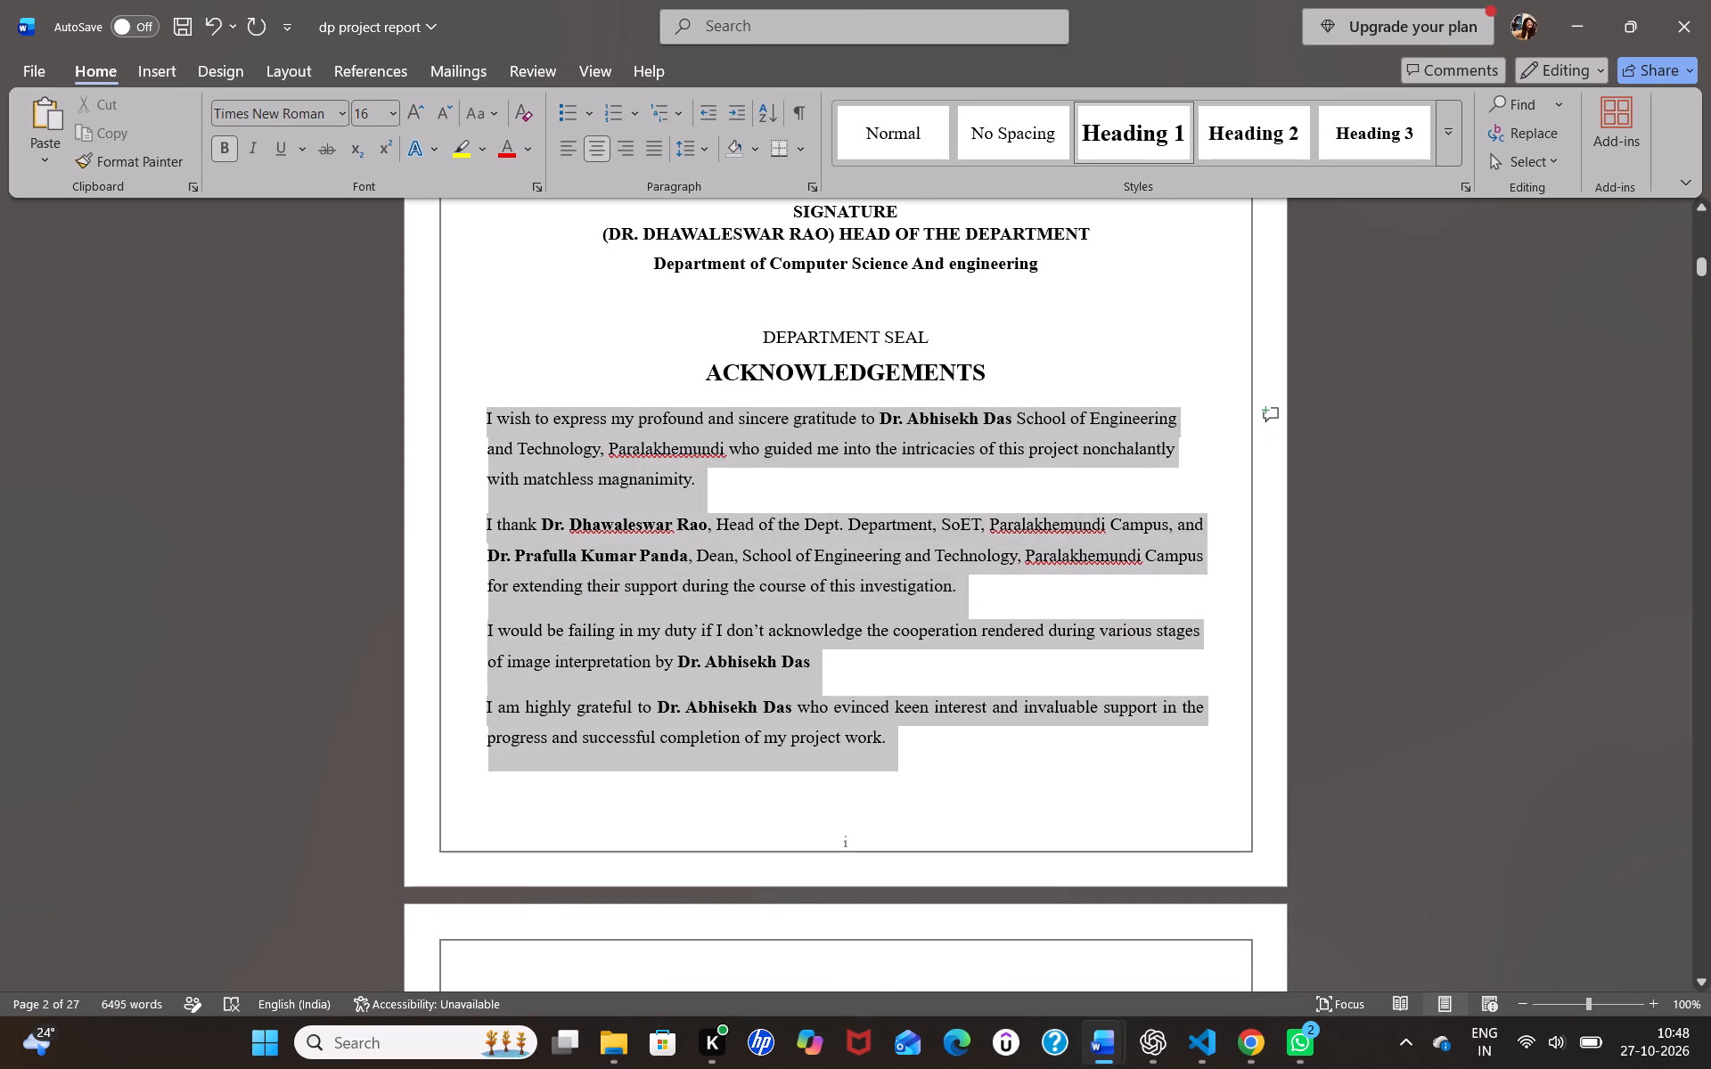
drag(493, 406, 480, 405)
key(BackSpace)
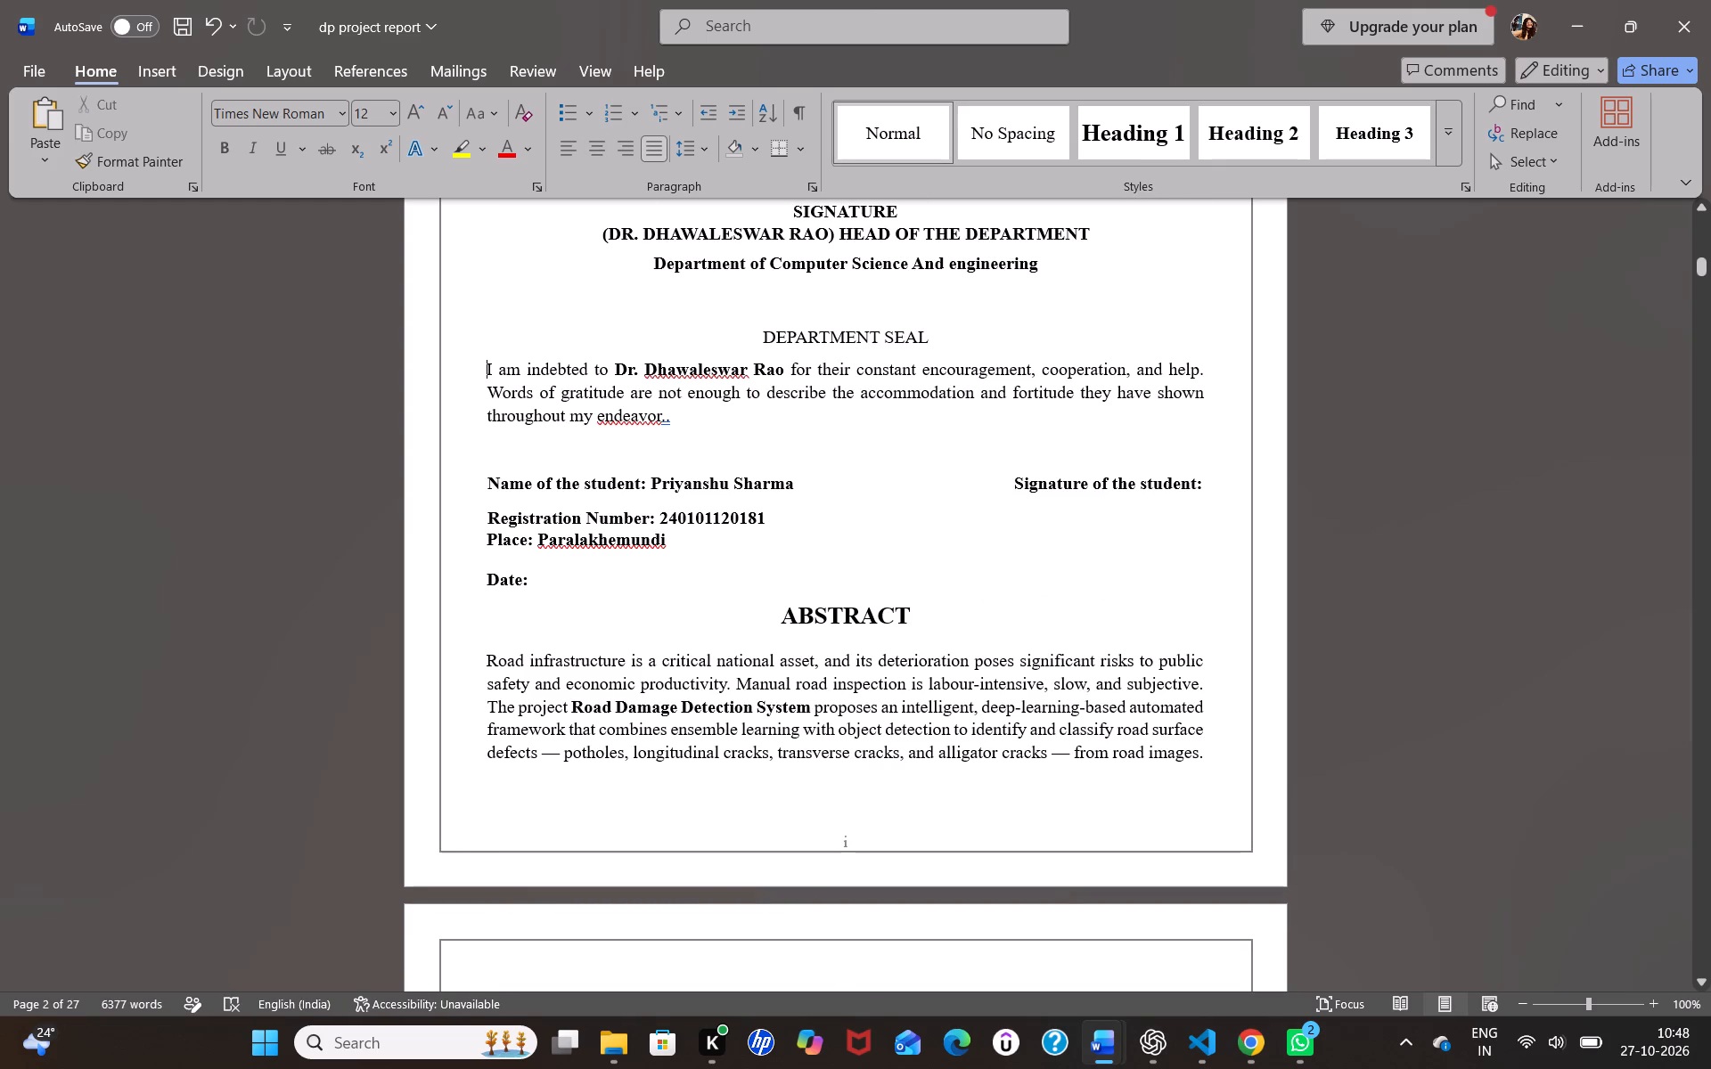
Delete the text from "I am indebted to" through the student details and Abstract heading, up to "potholes" in the Abstract's first paragraph.
drag(488, 367, 597, 794)
key(BackSpace)
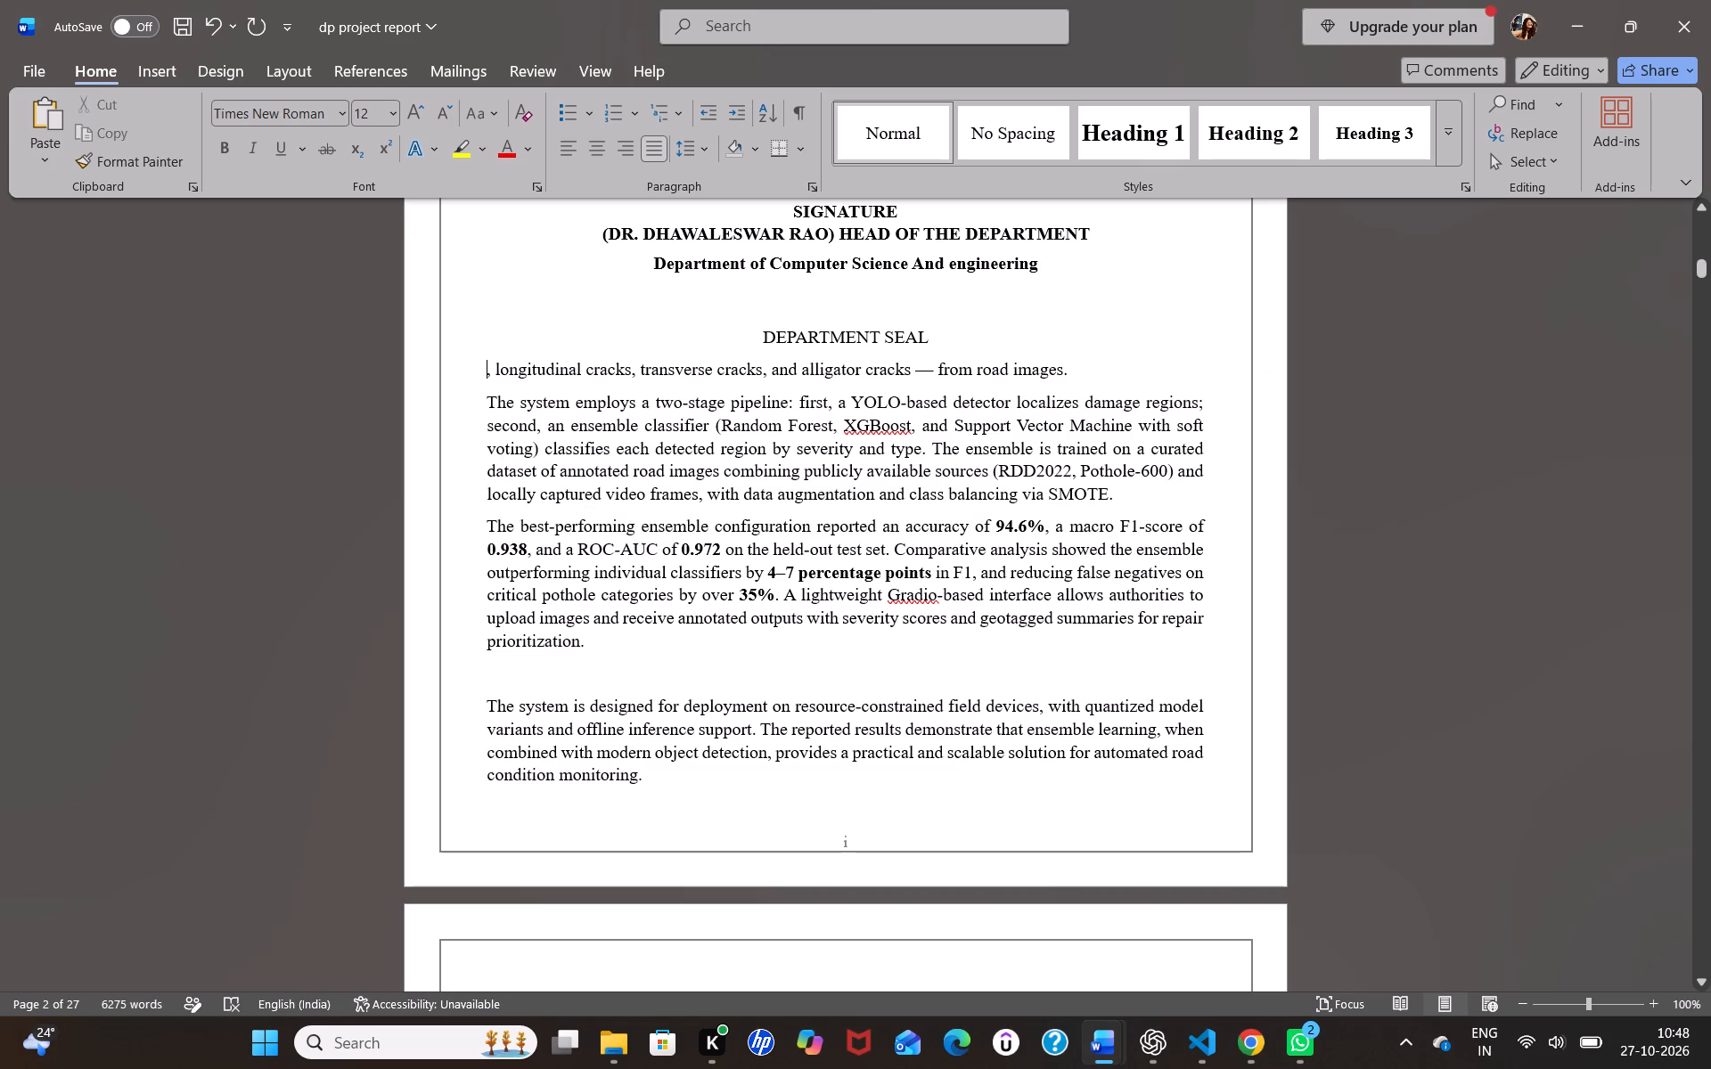
Insert blank lines after "DEPARTMENT SEAL" until the remaining Abstract text moves to the following page.
click(939, 316)
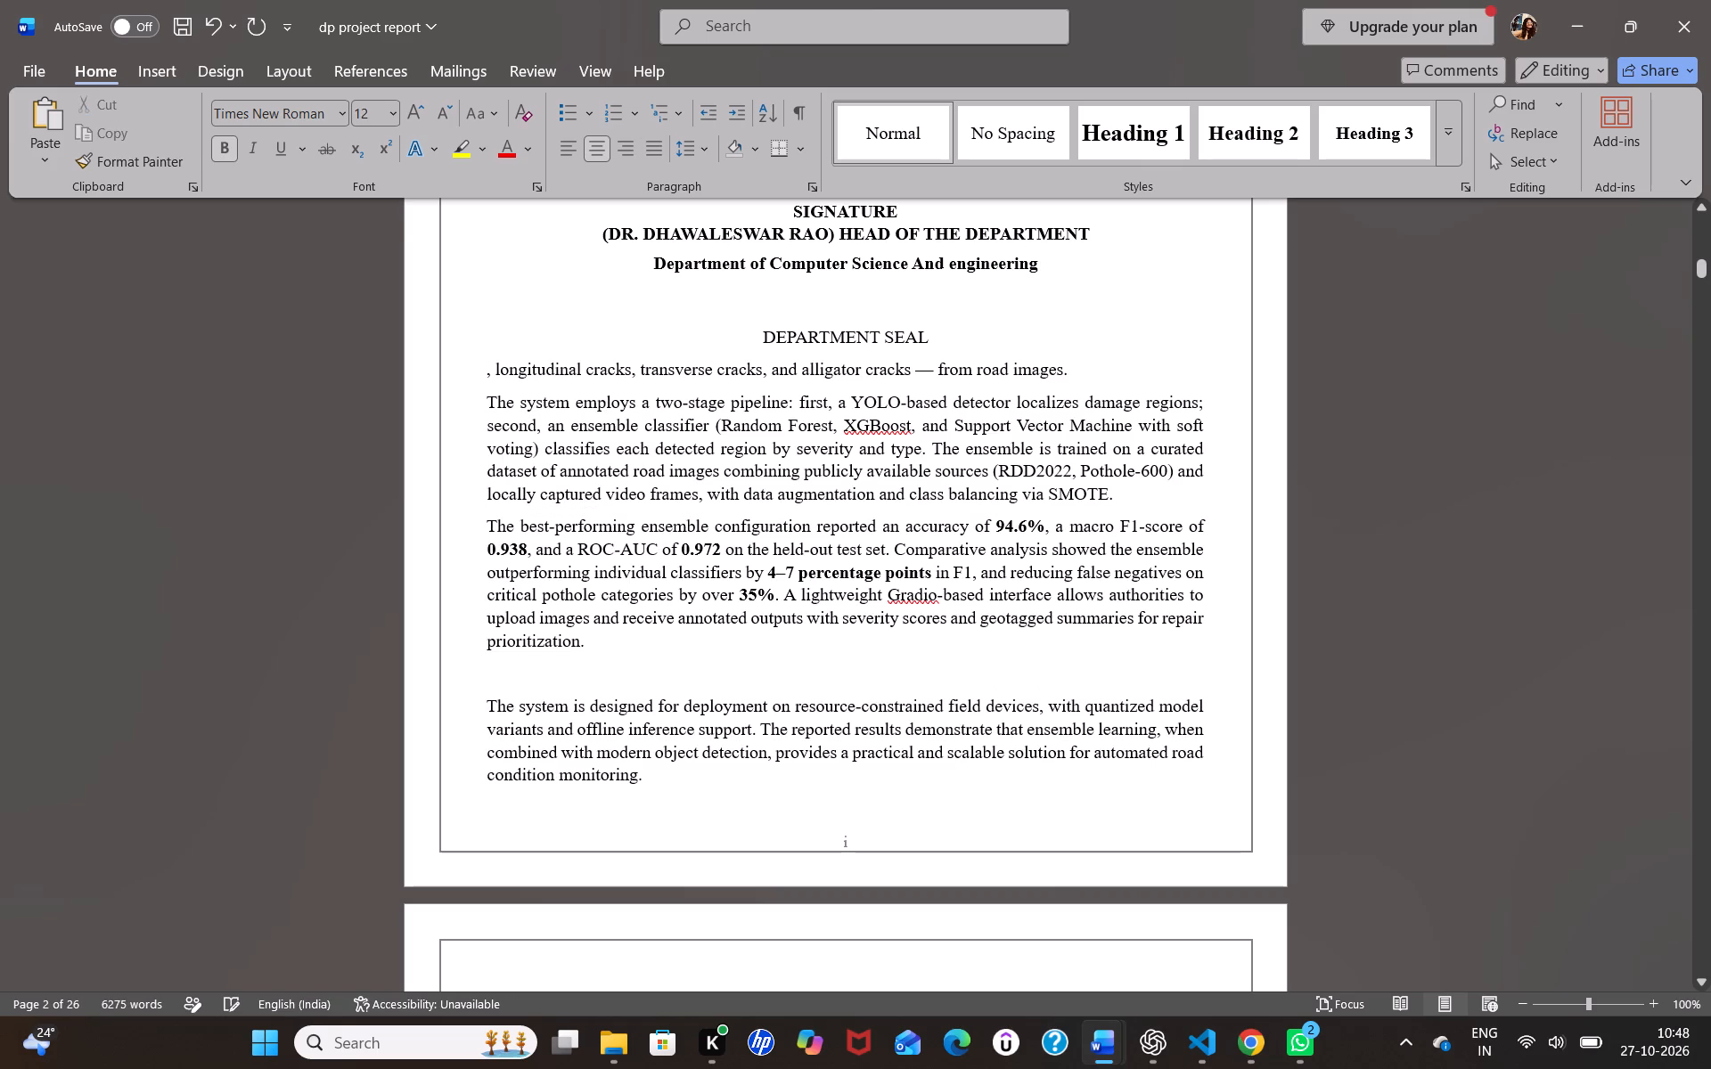
click(936, 342)
key(Return)
key(Return)
key(Return)
key(Return)
key(Return)
key(Return)
key(Return)
key(Return)
key(Return)
key(Return)
key(Return)
key(Return)
key(Return)
key(Return)
key(Return)
key(Return)
key(Return)
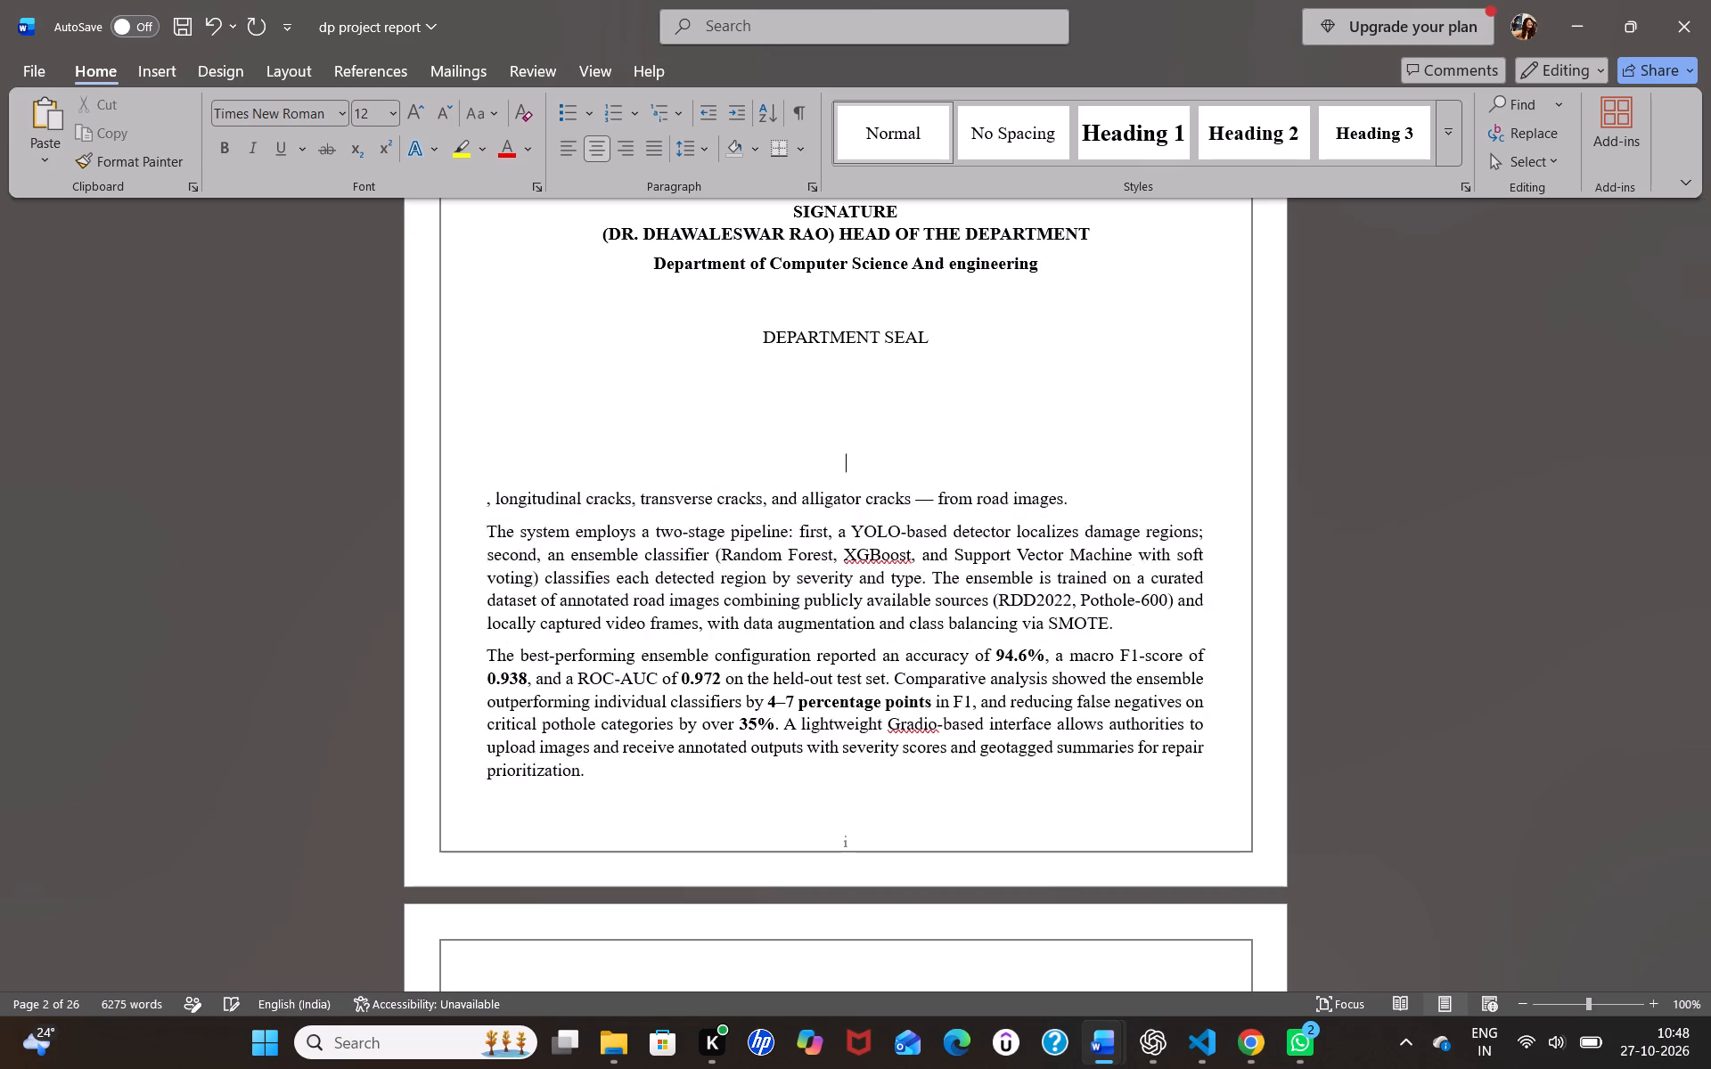
key(Return)
key(Return)
key(Return)
key(Return)
key(Return)
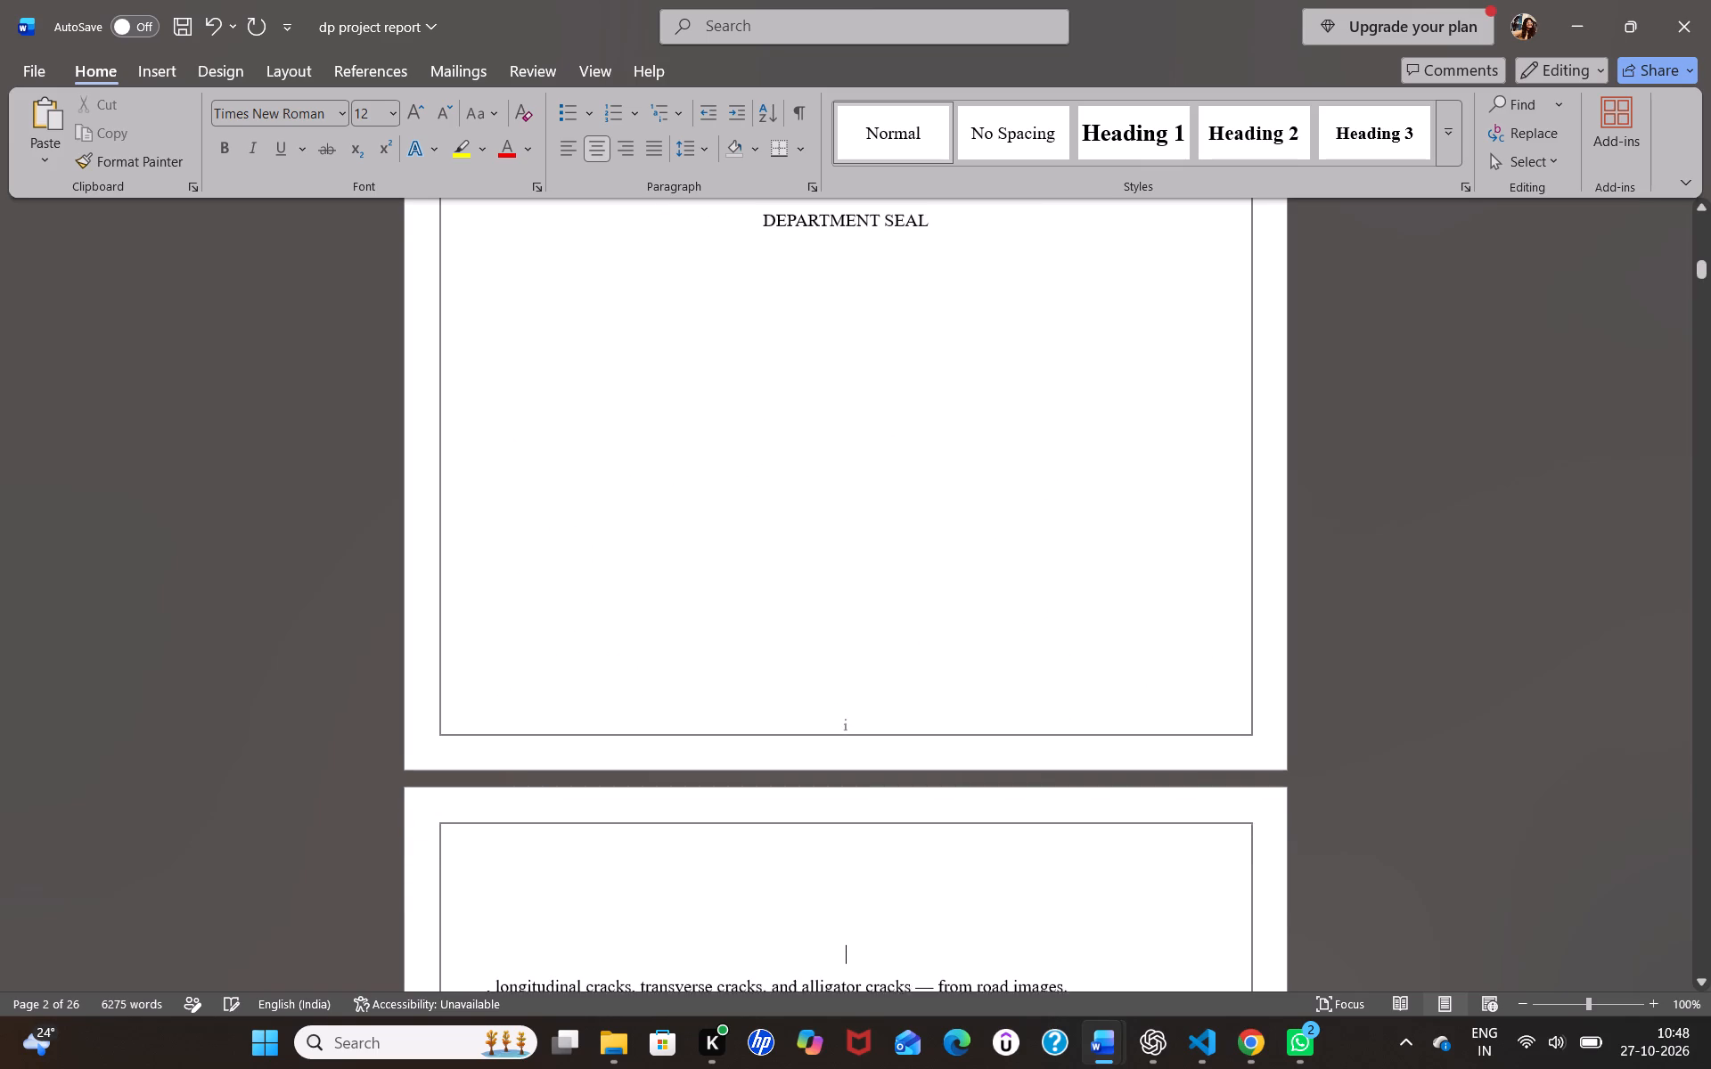
Enter the new supervisor's name in the empty parentheses under the Bonafide Certificate's first SIGNATURE heading, with a space after the opening parenthesis.
scroll(927, 389, up, 3)
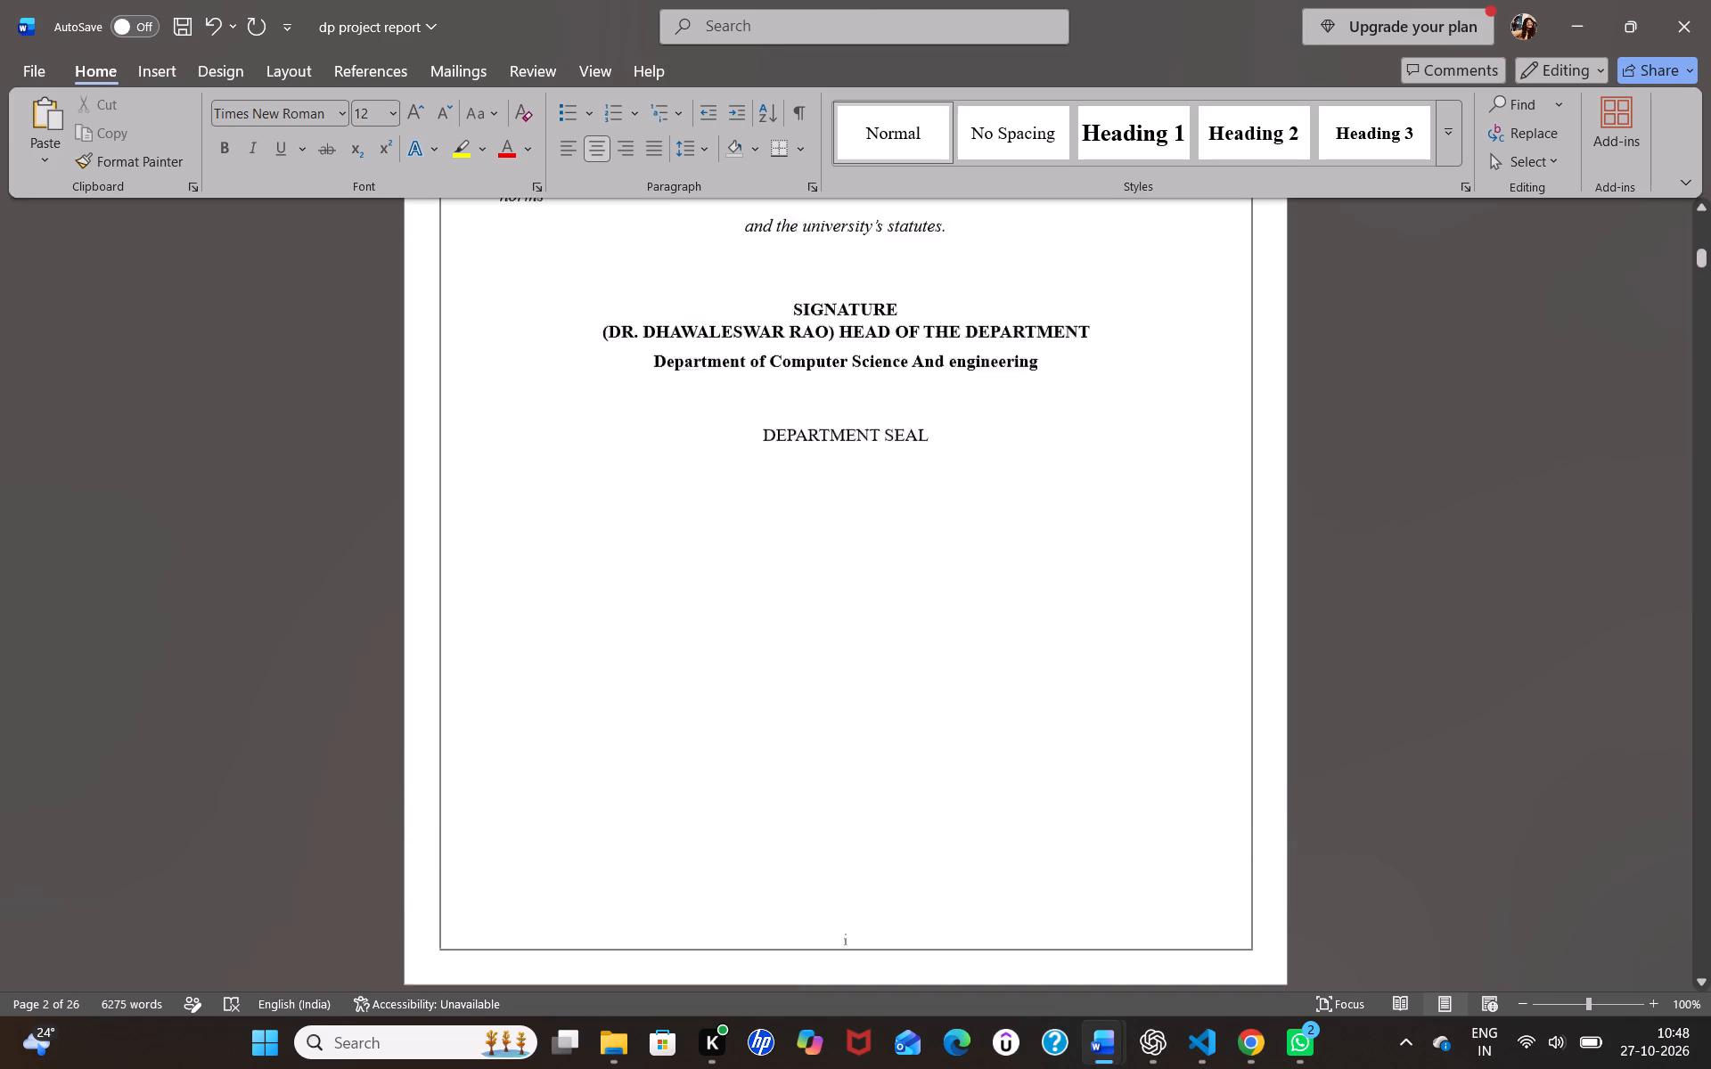
scroll(927, 389, up, 2)
scroll(927, 389, down, 1)
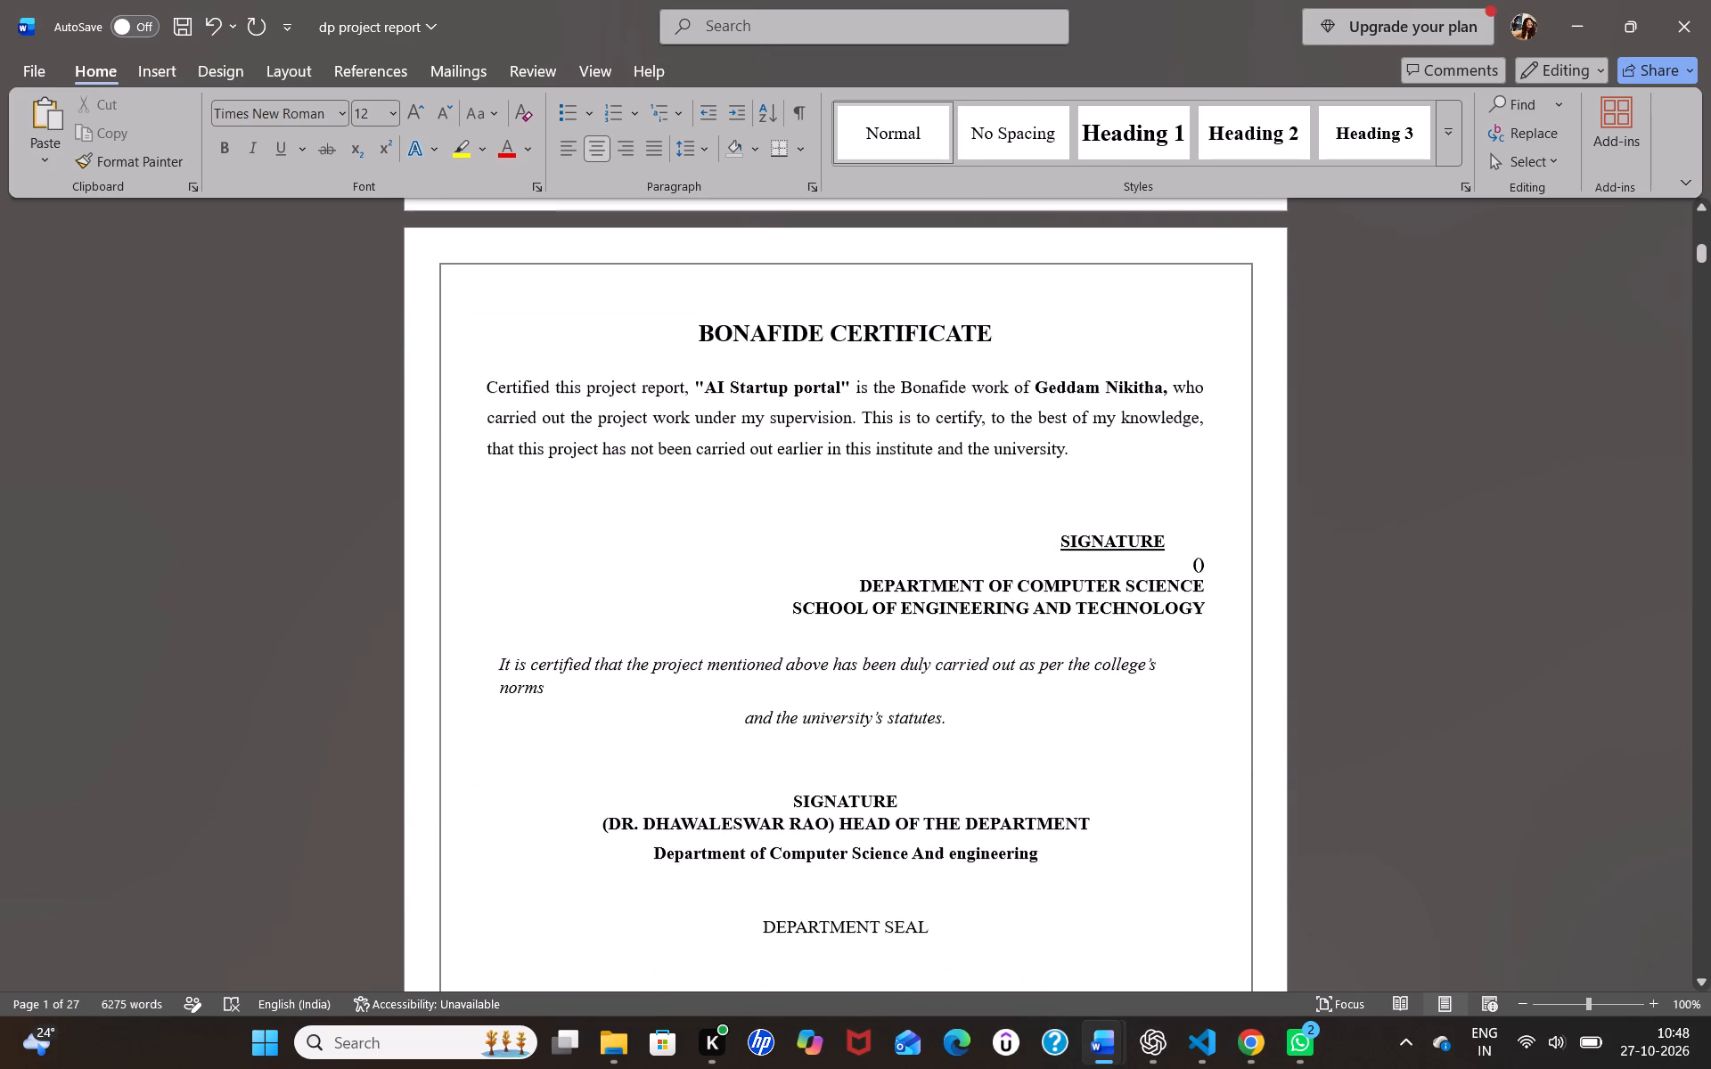
scroll(927, 389, down, 3)
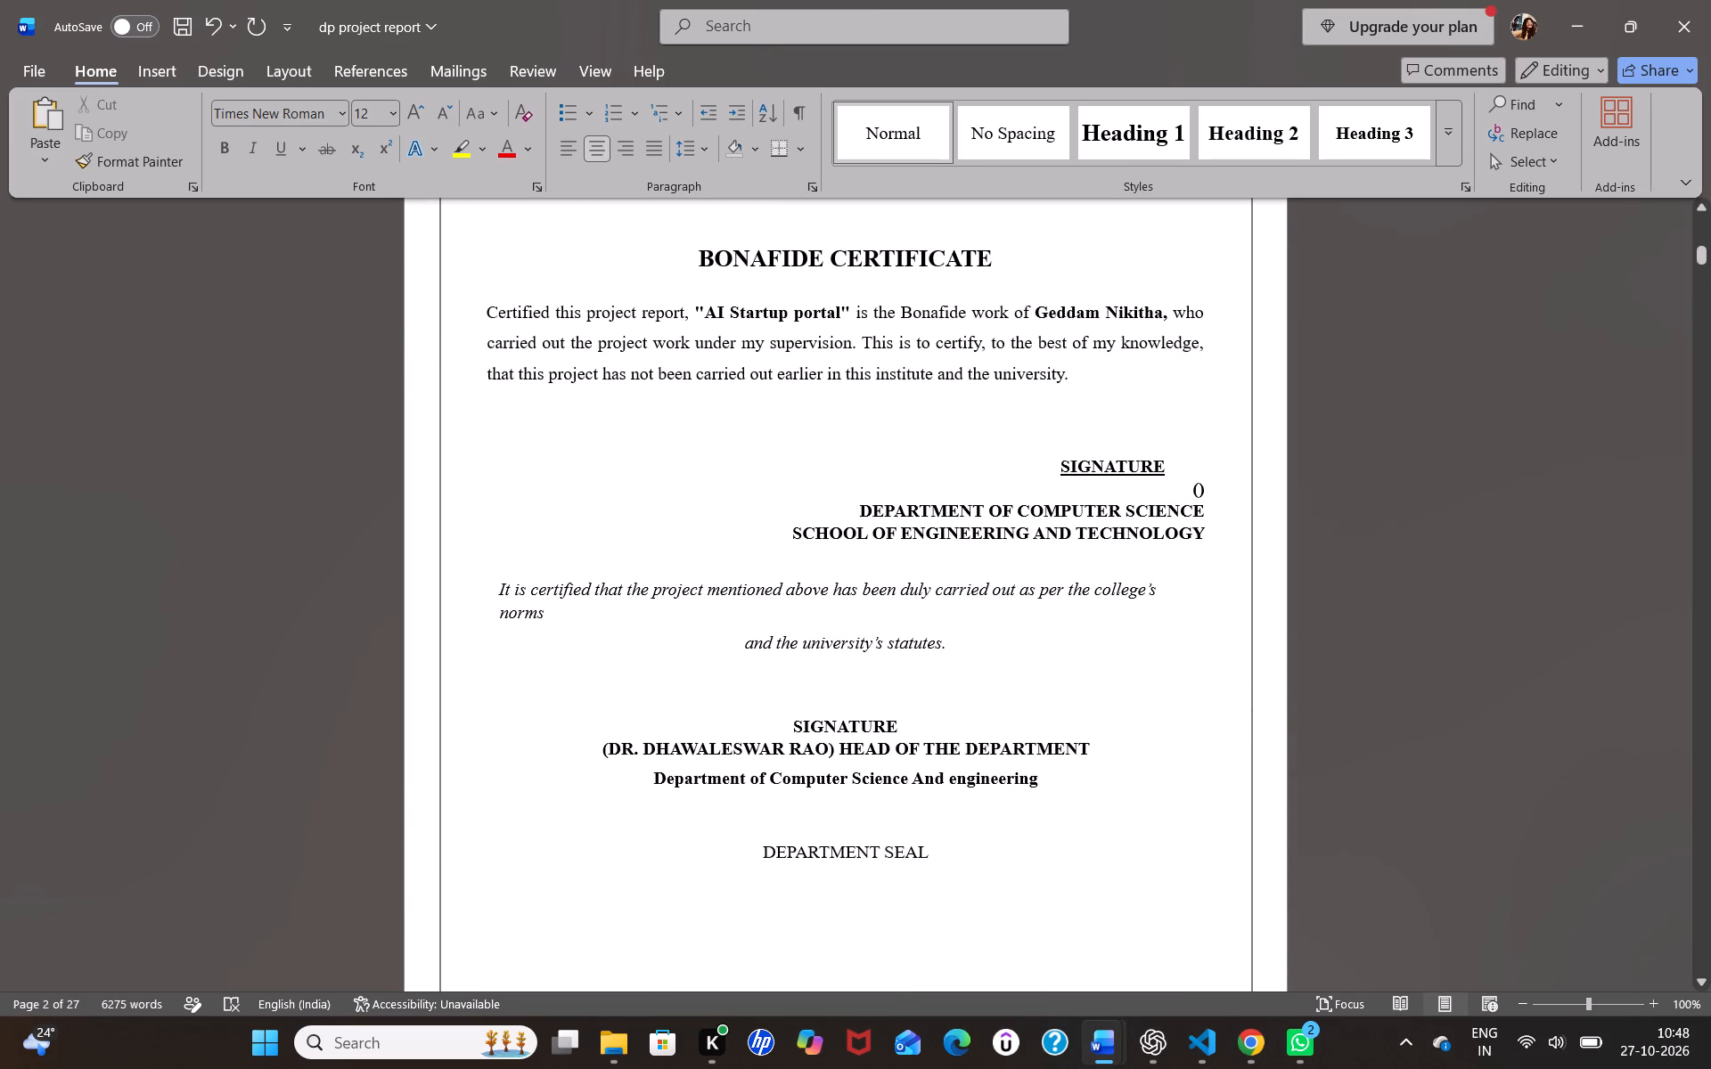
click(1199, 485)
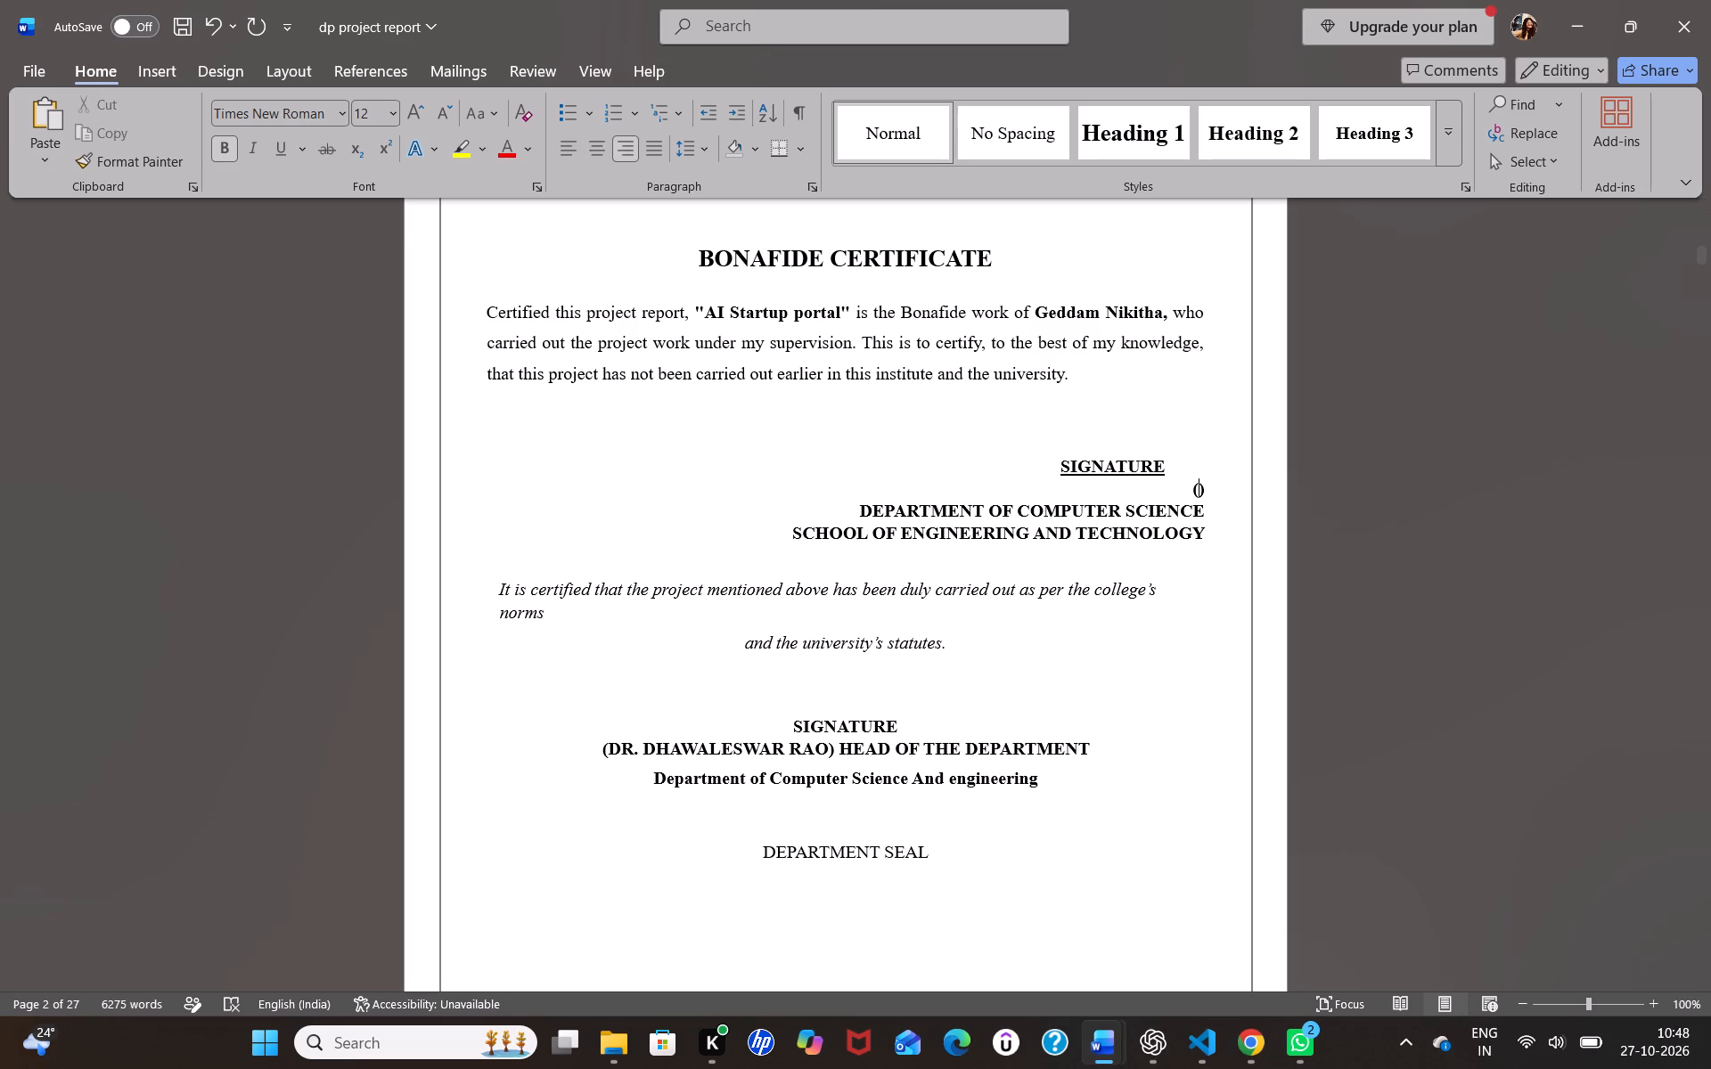
scroll(1179, 502, up, 1)
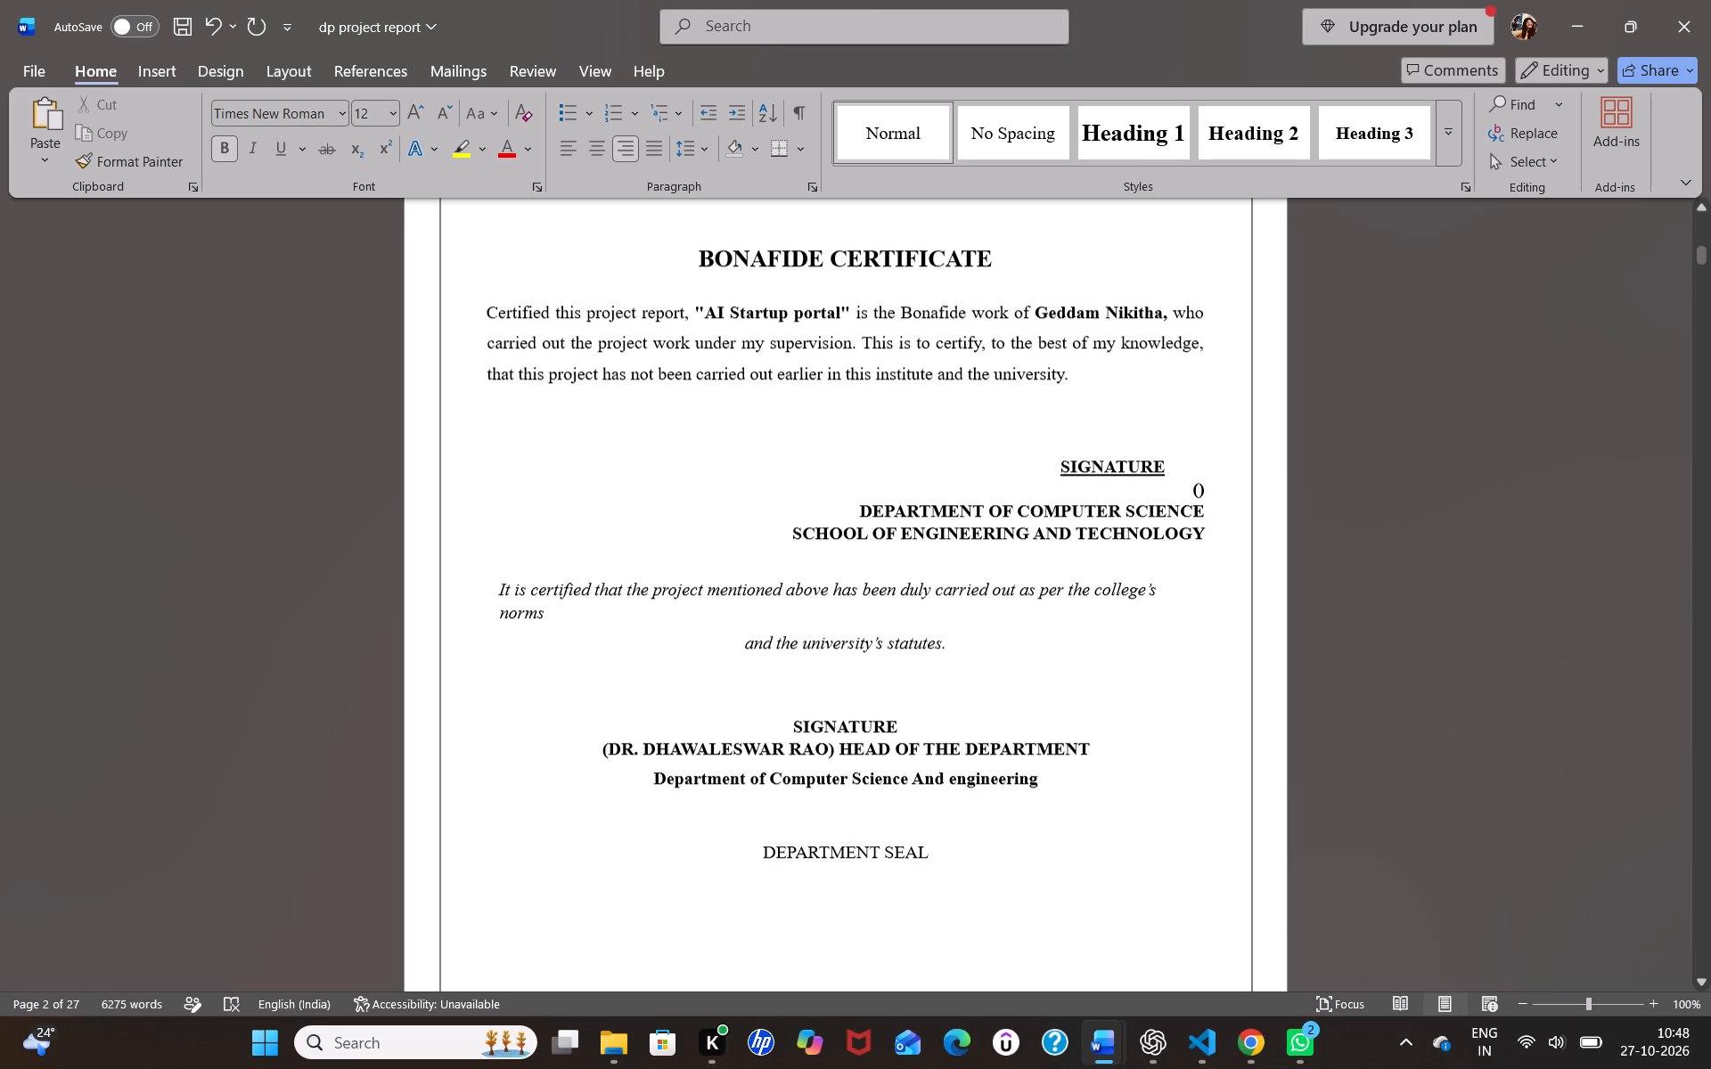
scroll(1179, 502, up, 2)
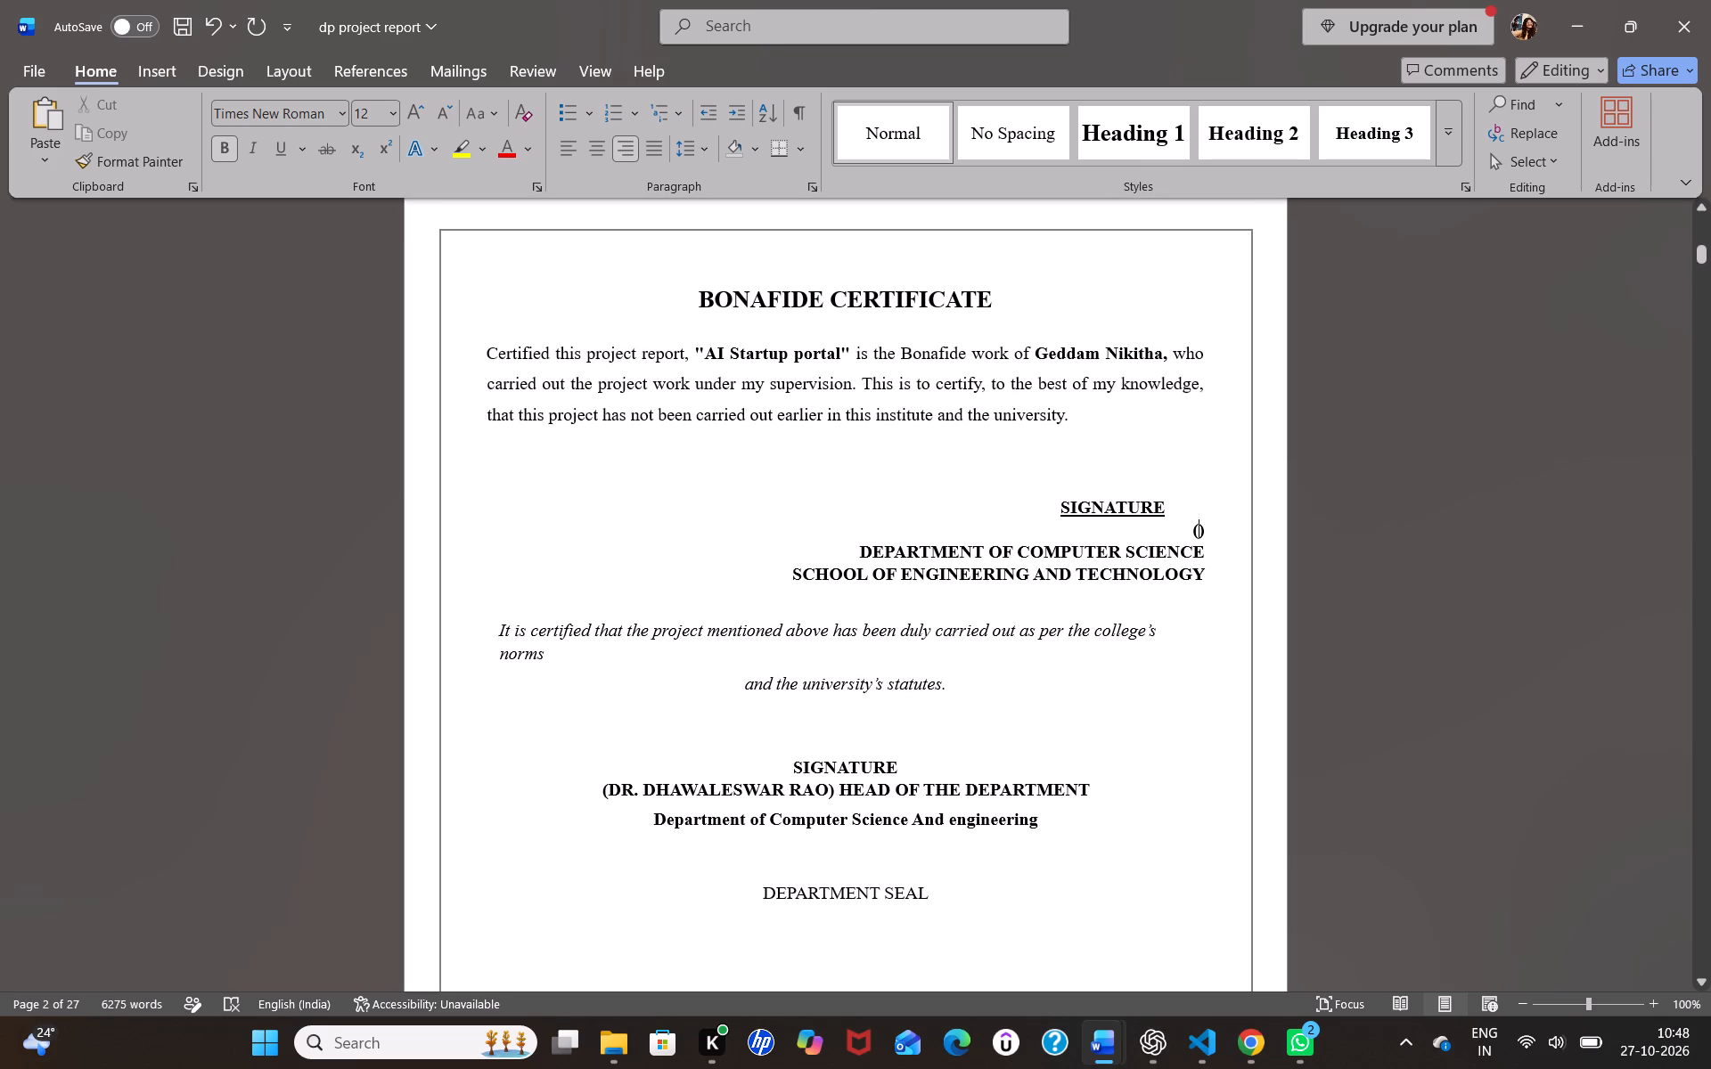
ctrl+scroll(1179, 502, down, 1)
scroll(1179, 502, down, 1)
ctrl+scroll(1179, 502, up, 1)
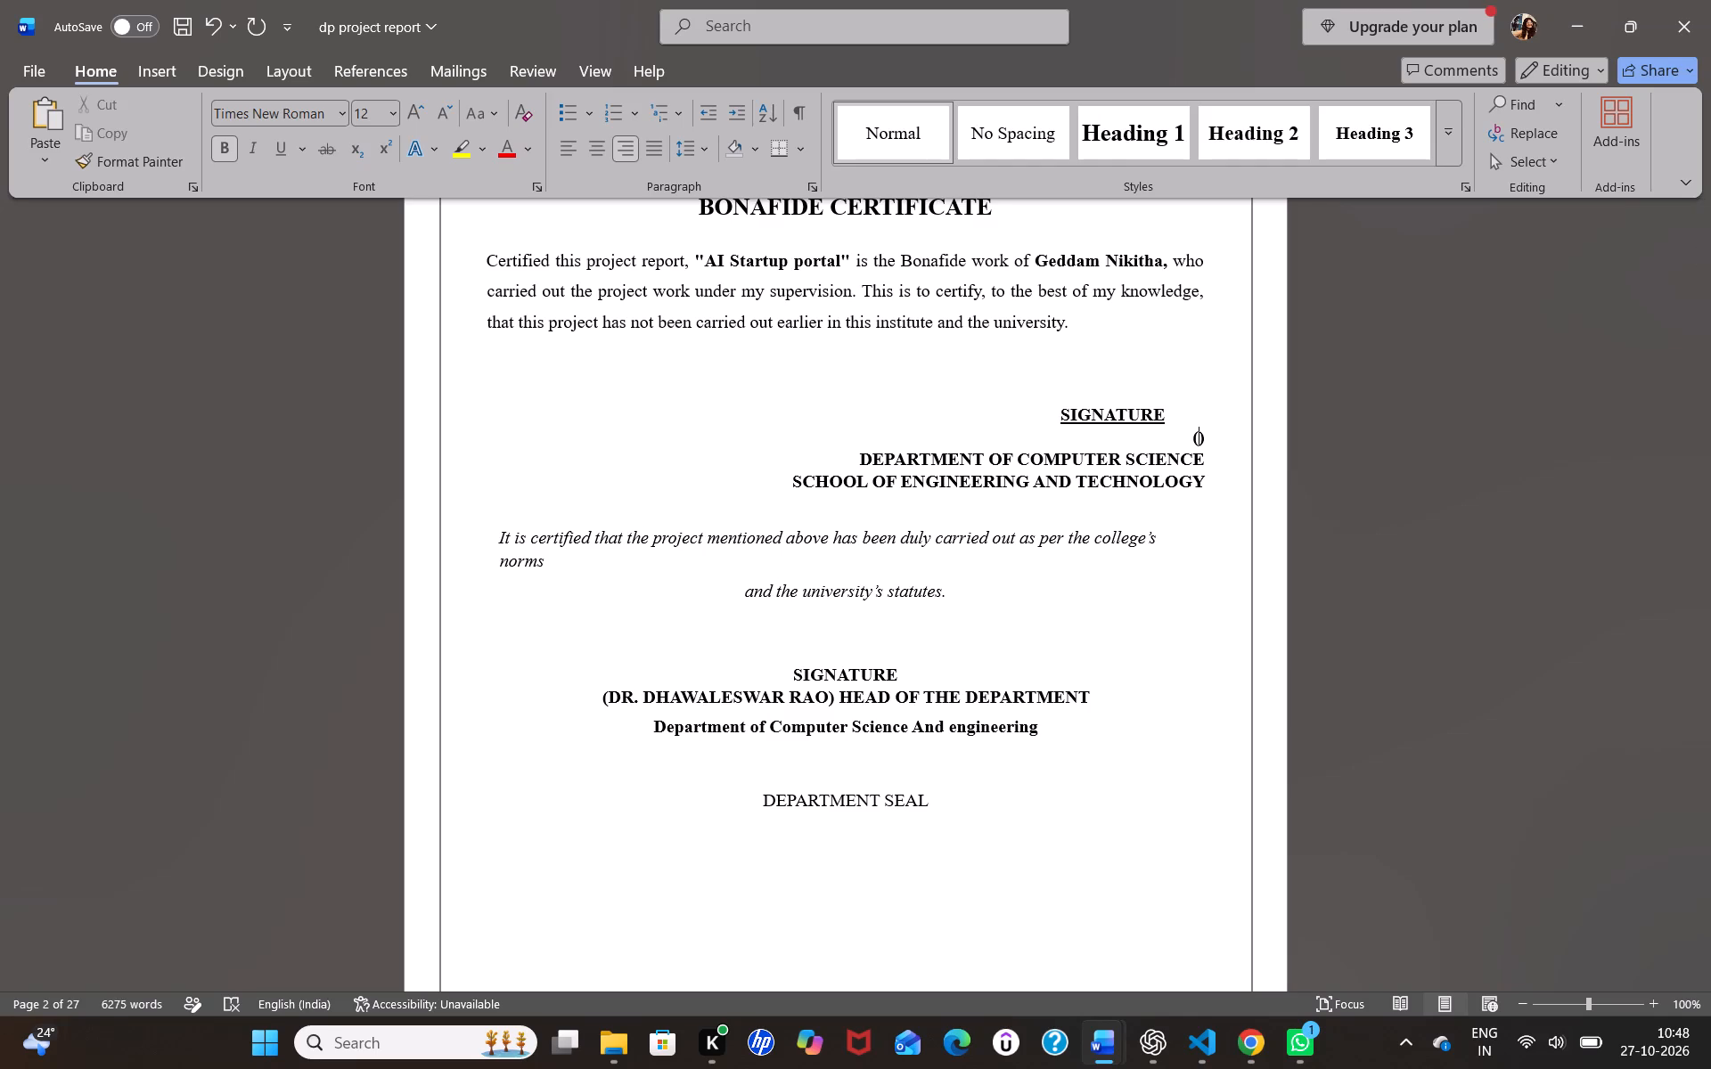
key(s)
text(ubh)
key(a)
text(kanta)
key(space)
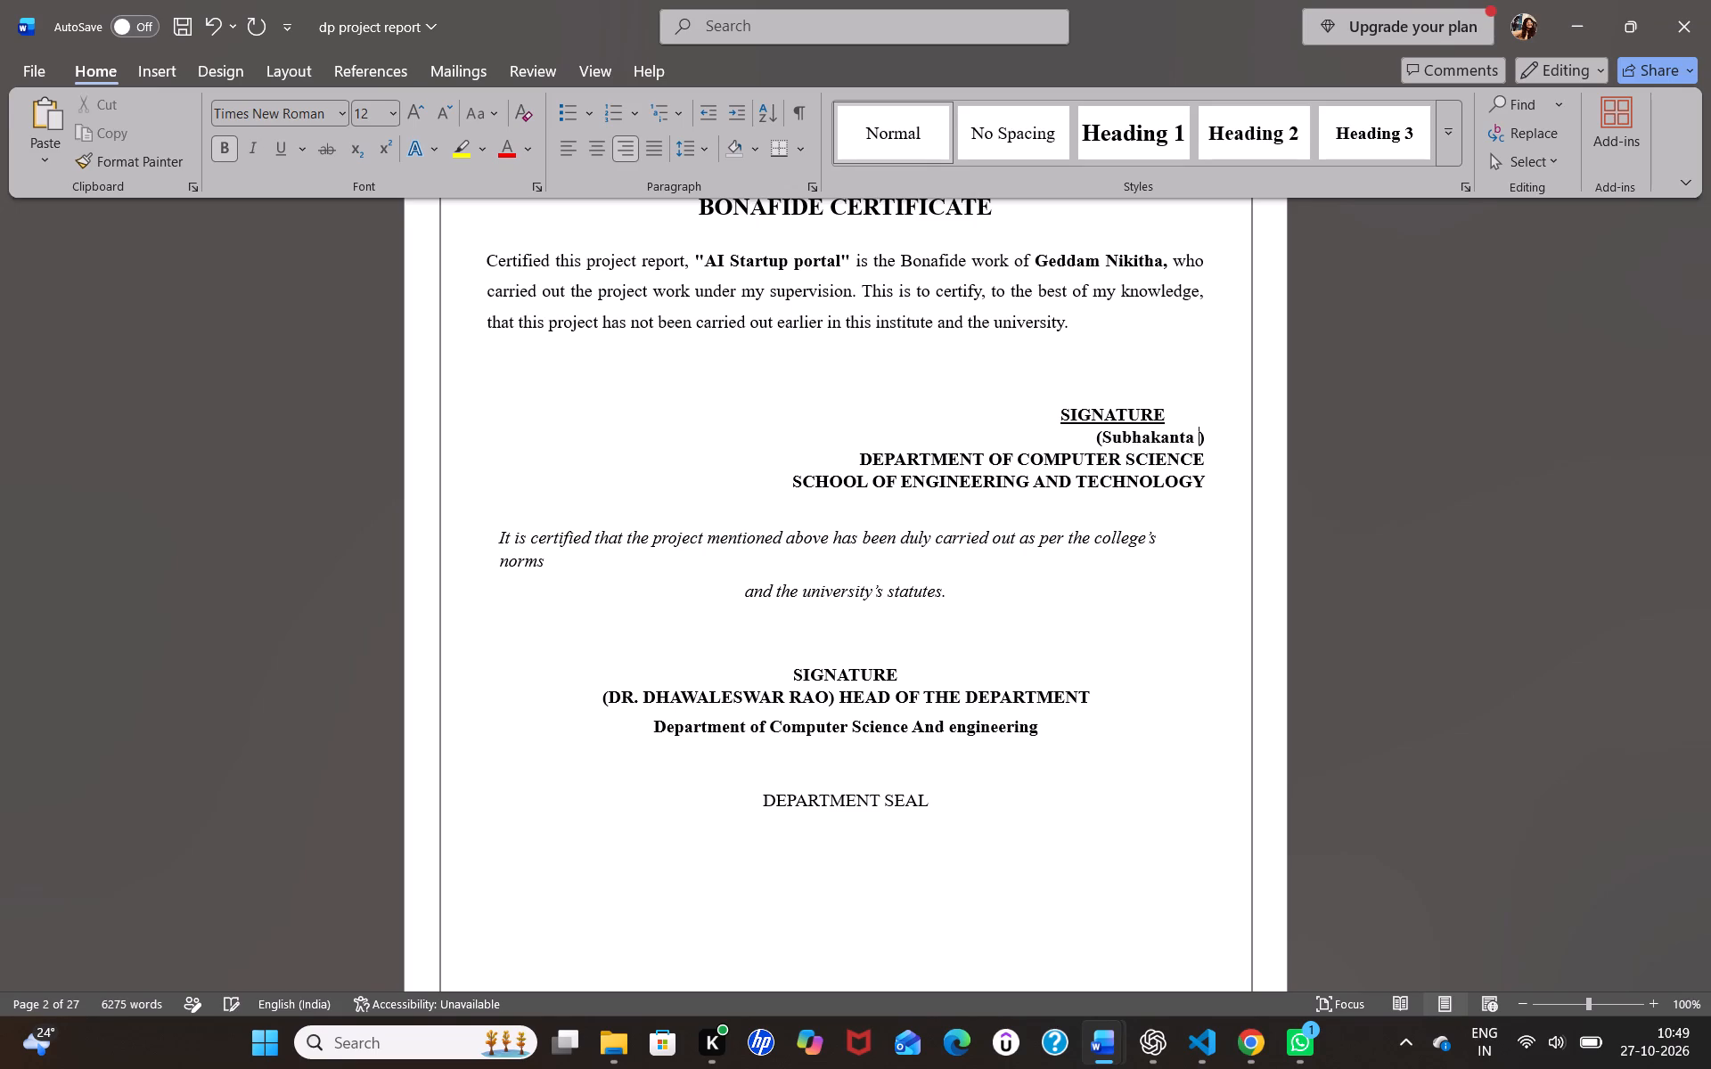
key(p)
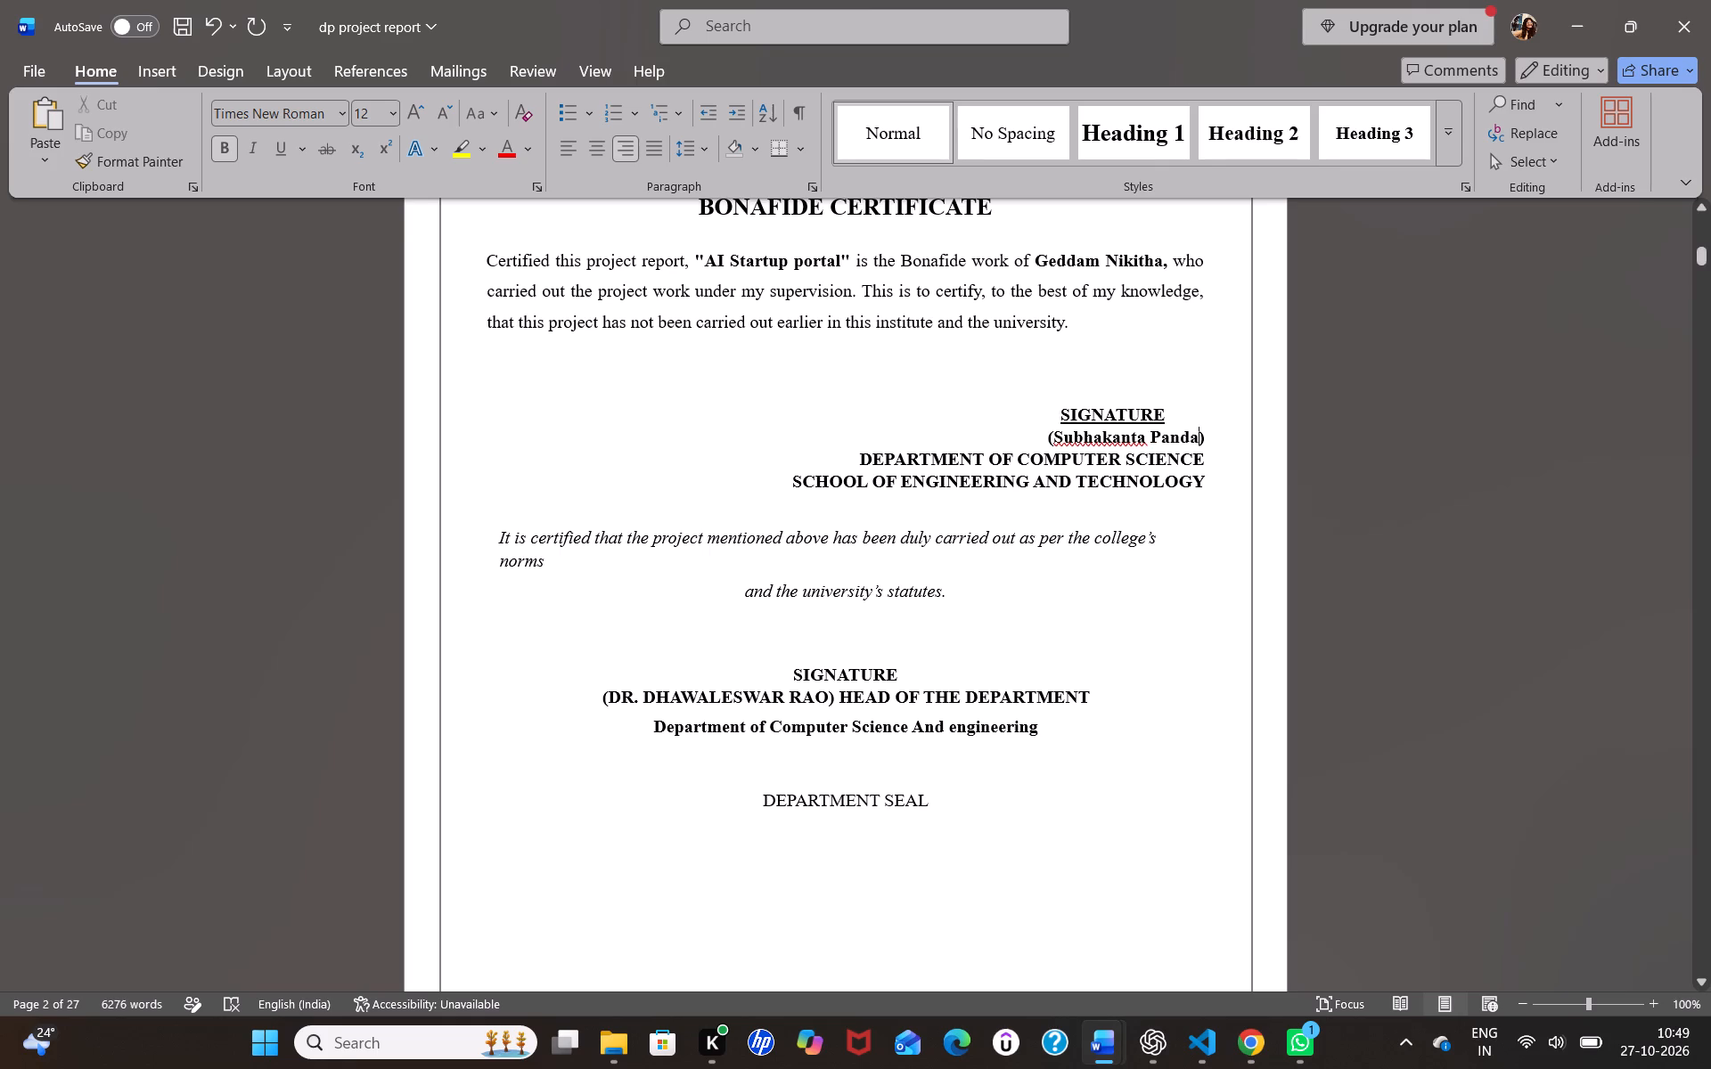
click(1057, 435)
key(space)
click(1168, 551)
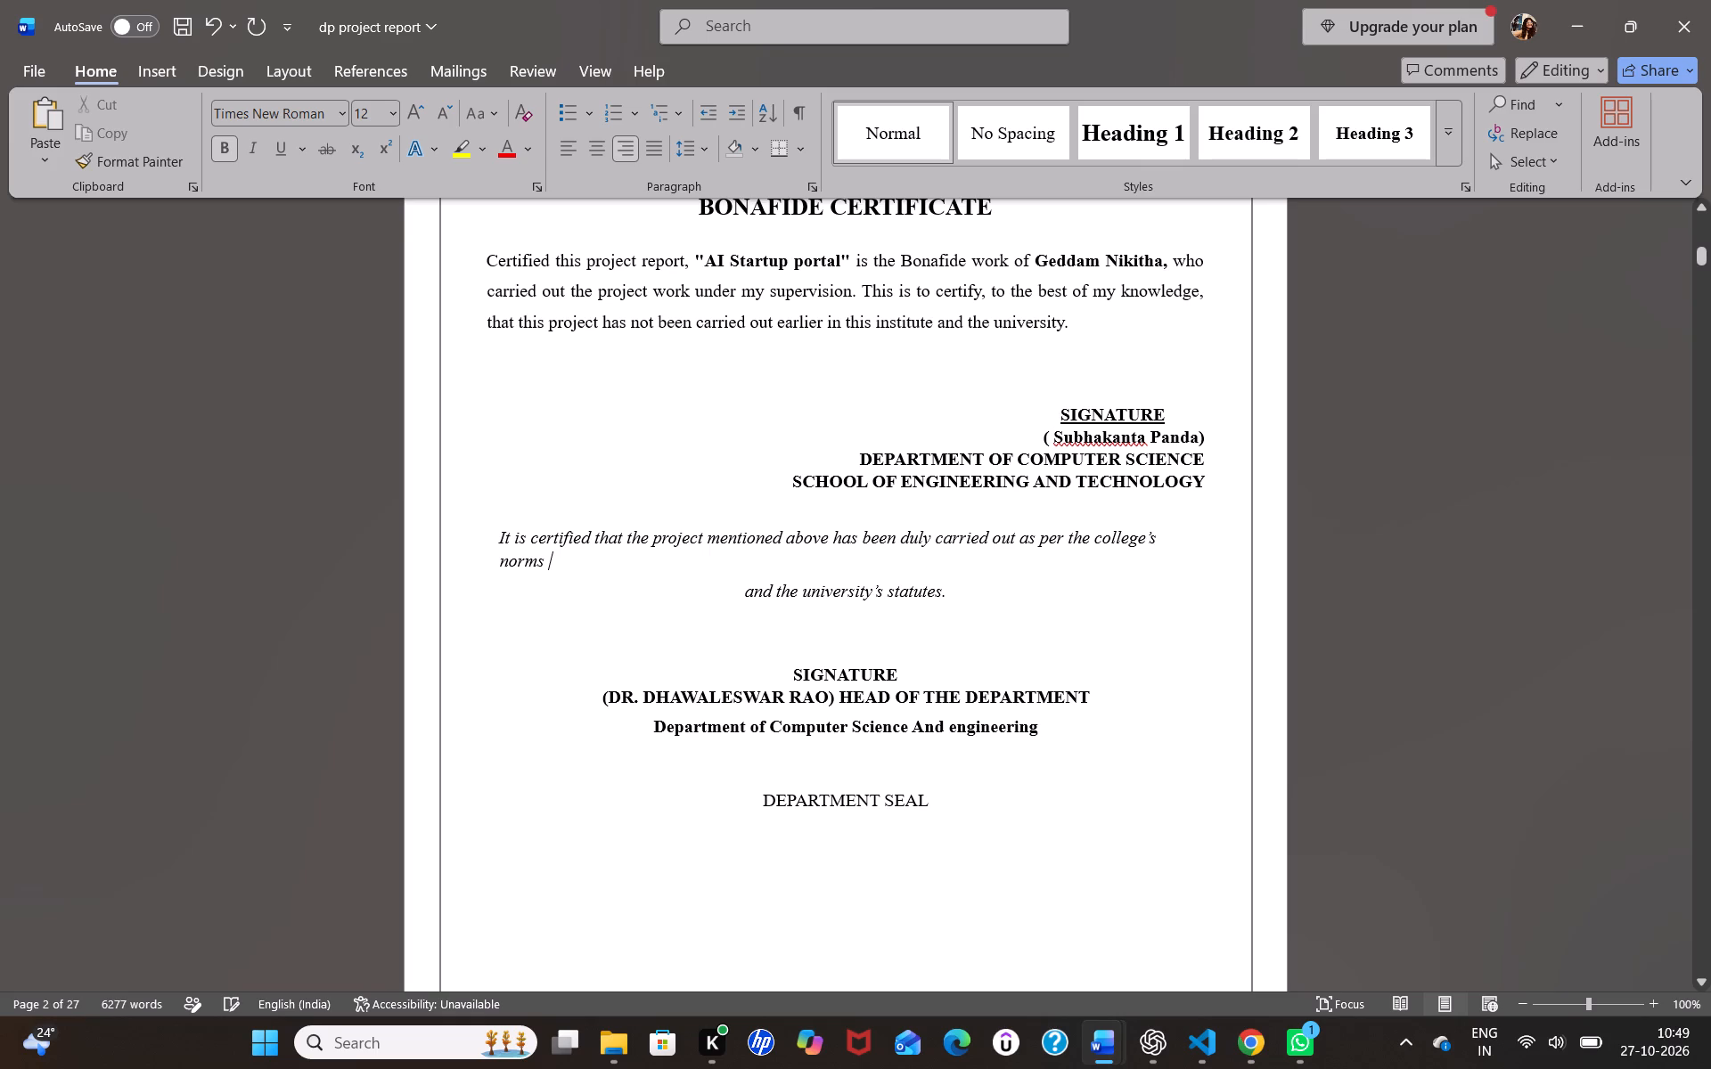
click(1114, 702)
Review the Bonafide Certificate page alongside the cover page.
scroll(1080, 664, up, 2)
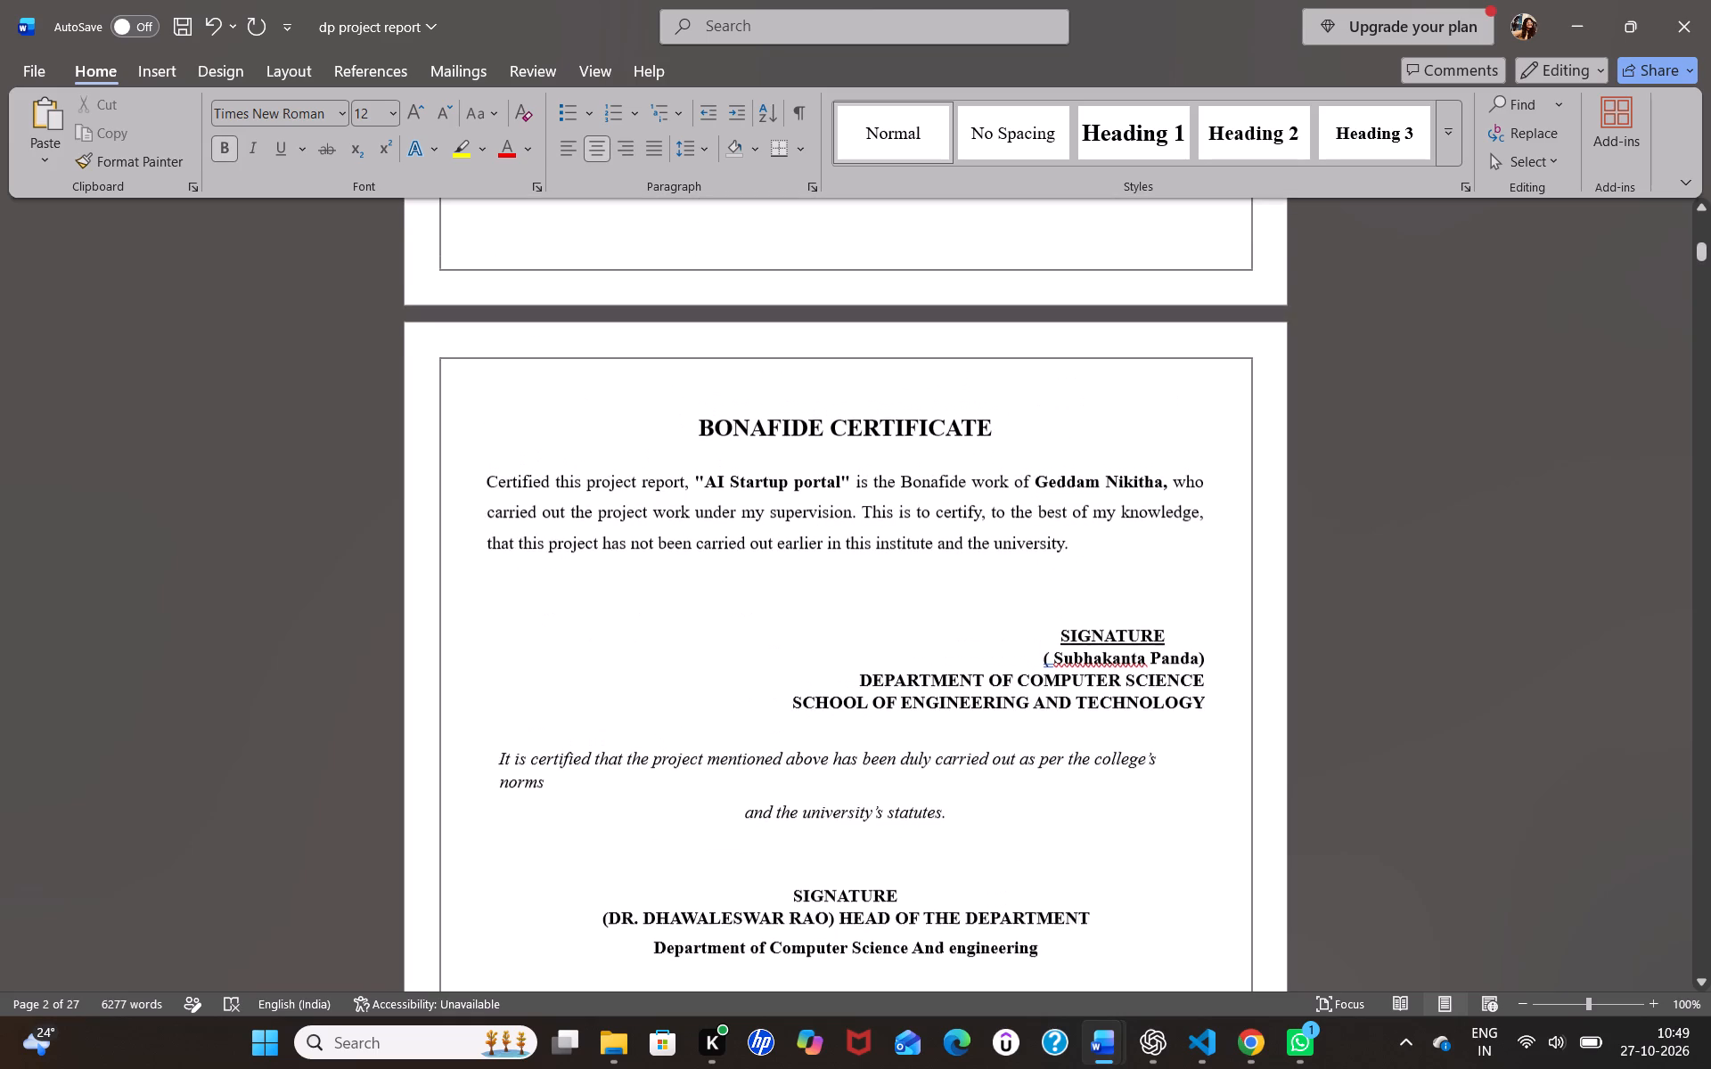
scroll(1080, 664, down, 2)
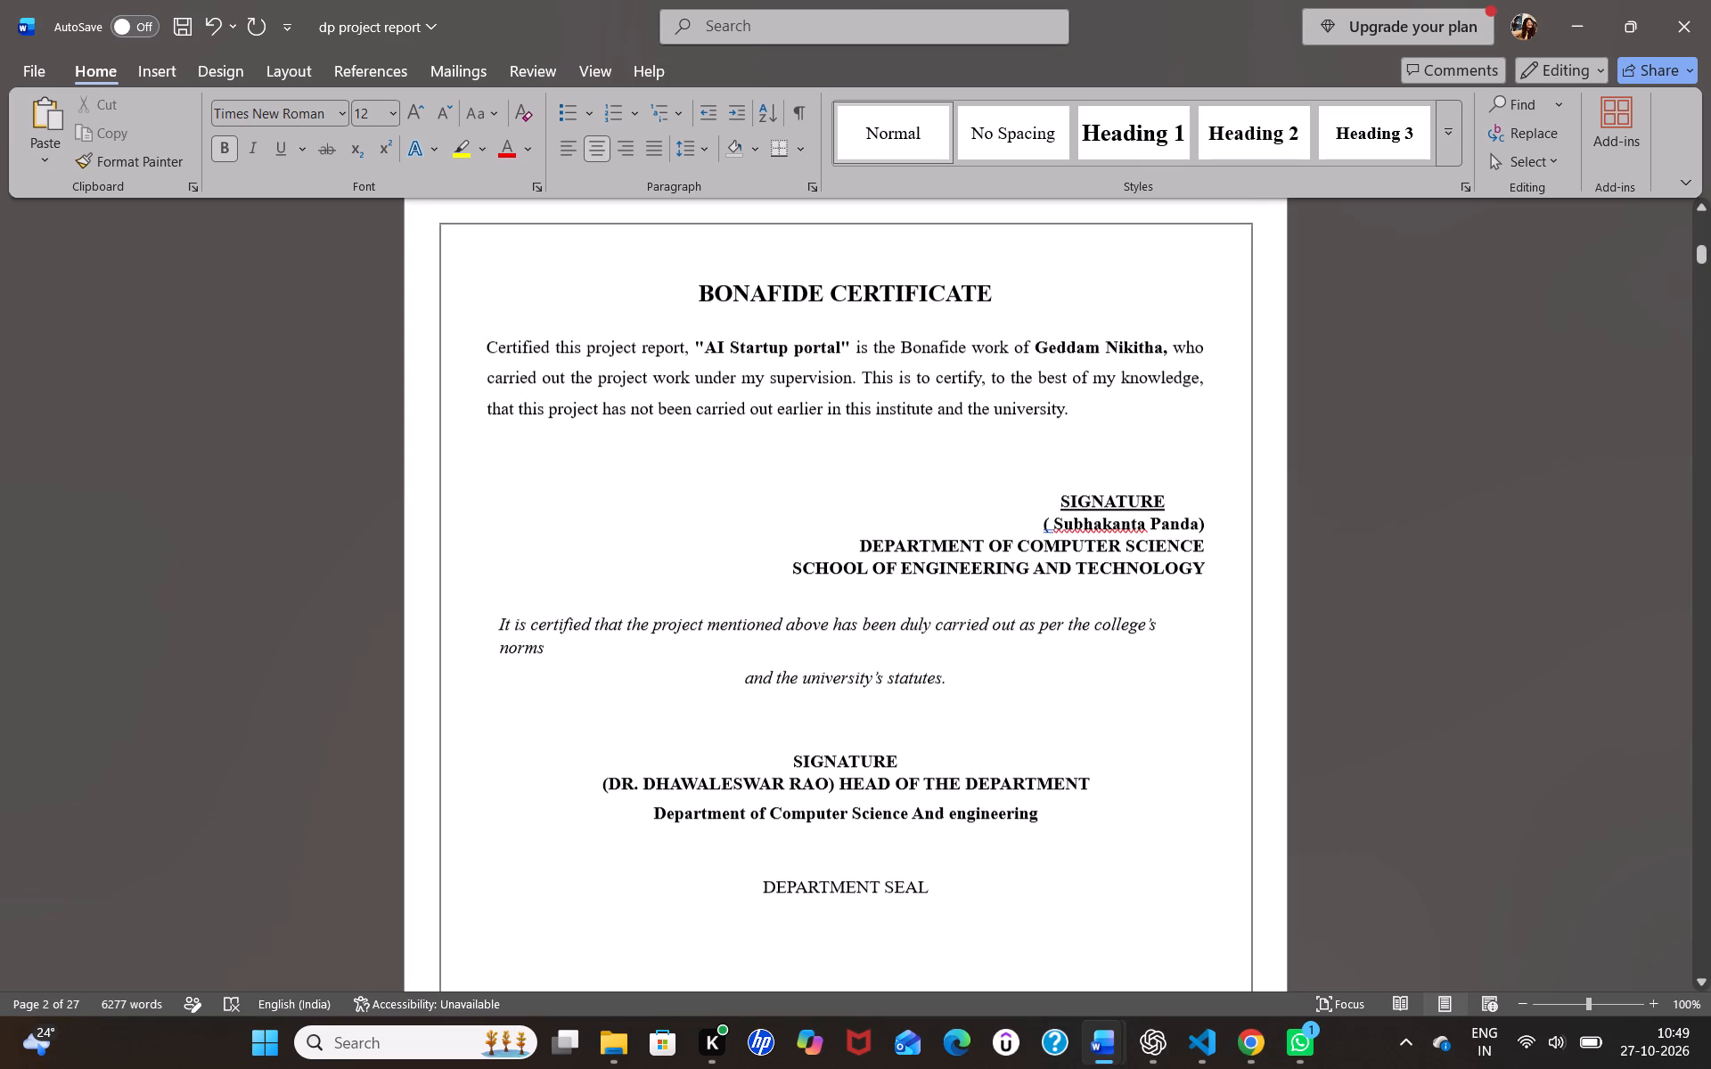
ctrl+scroll(1080, 664, down, 1)
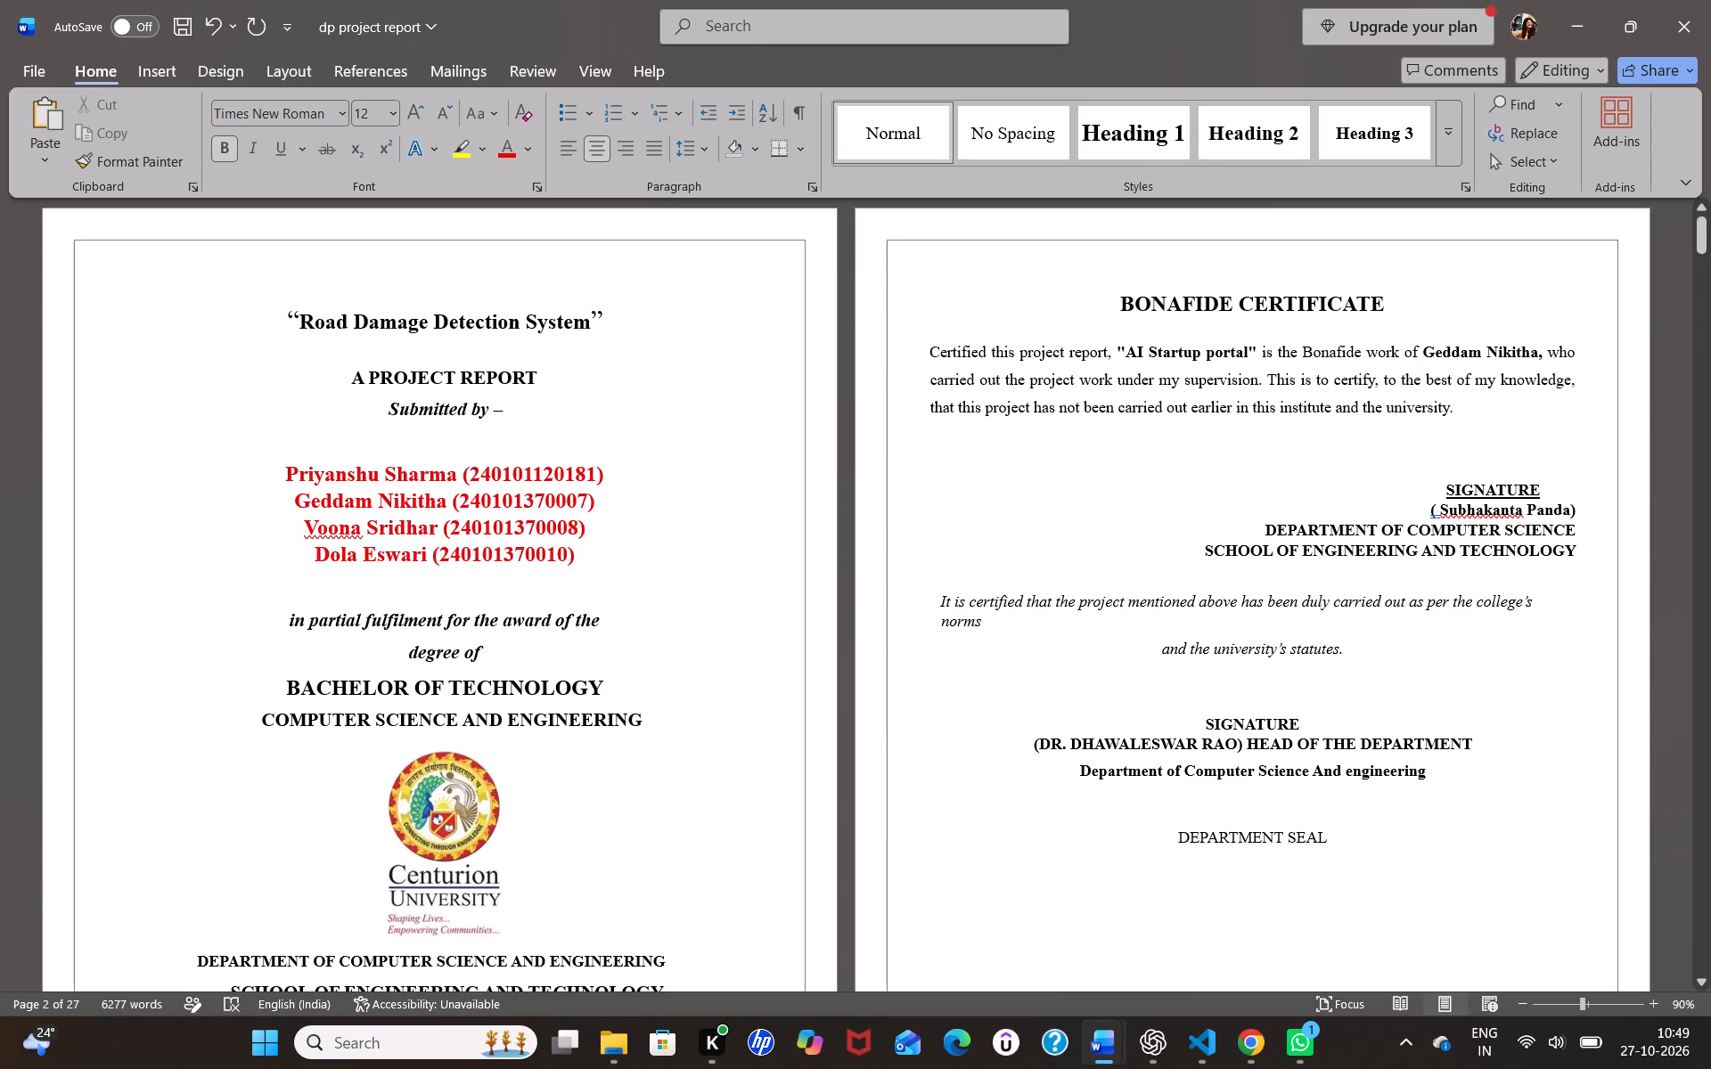
ctrl+scroll(1080, 651, up, 2)
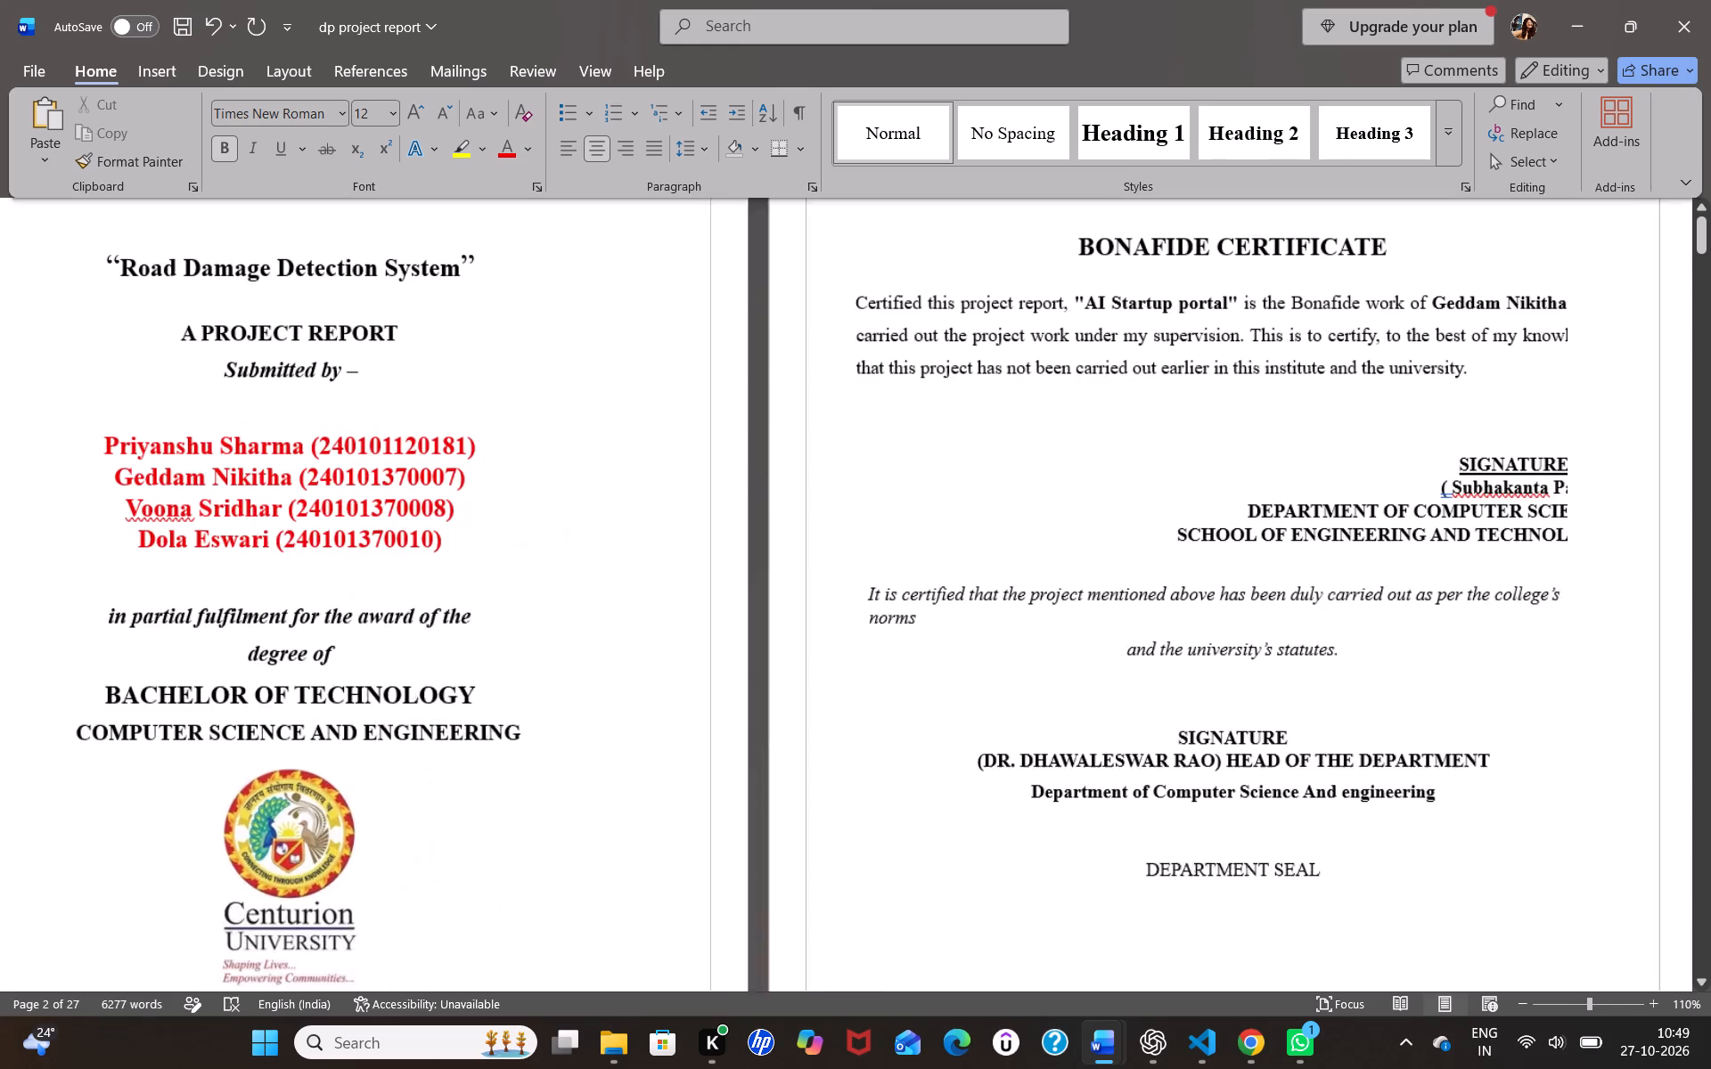
scroll(1080, 651, up, 1)
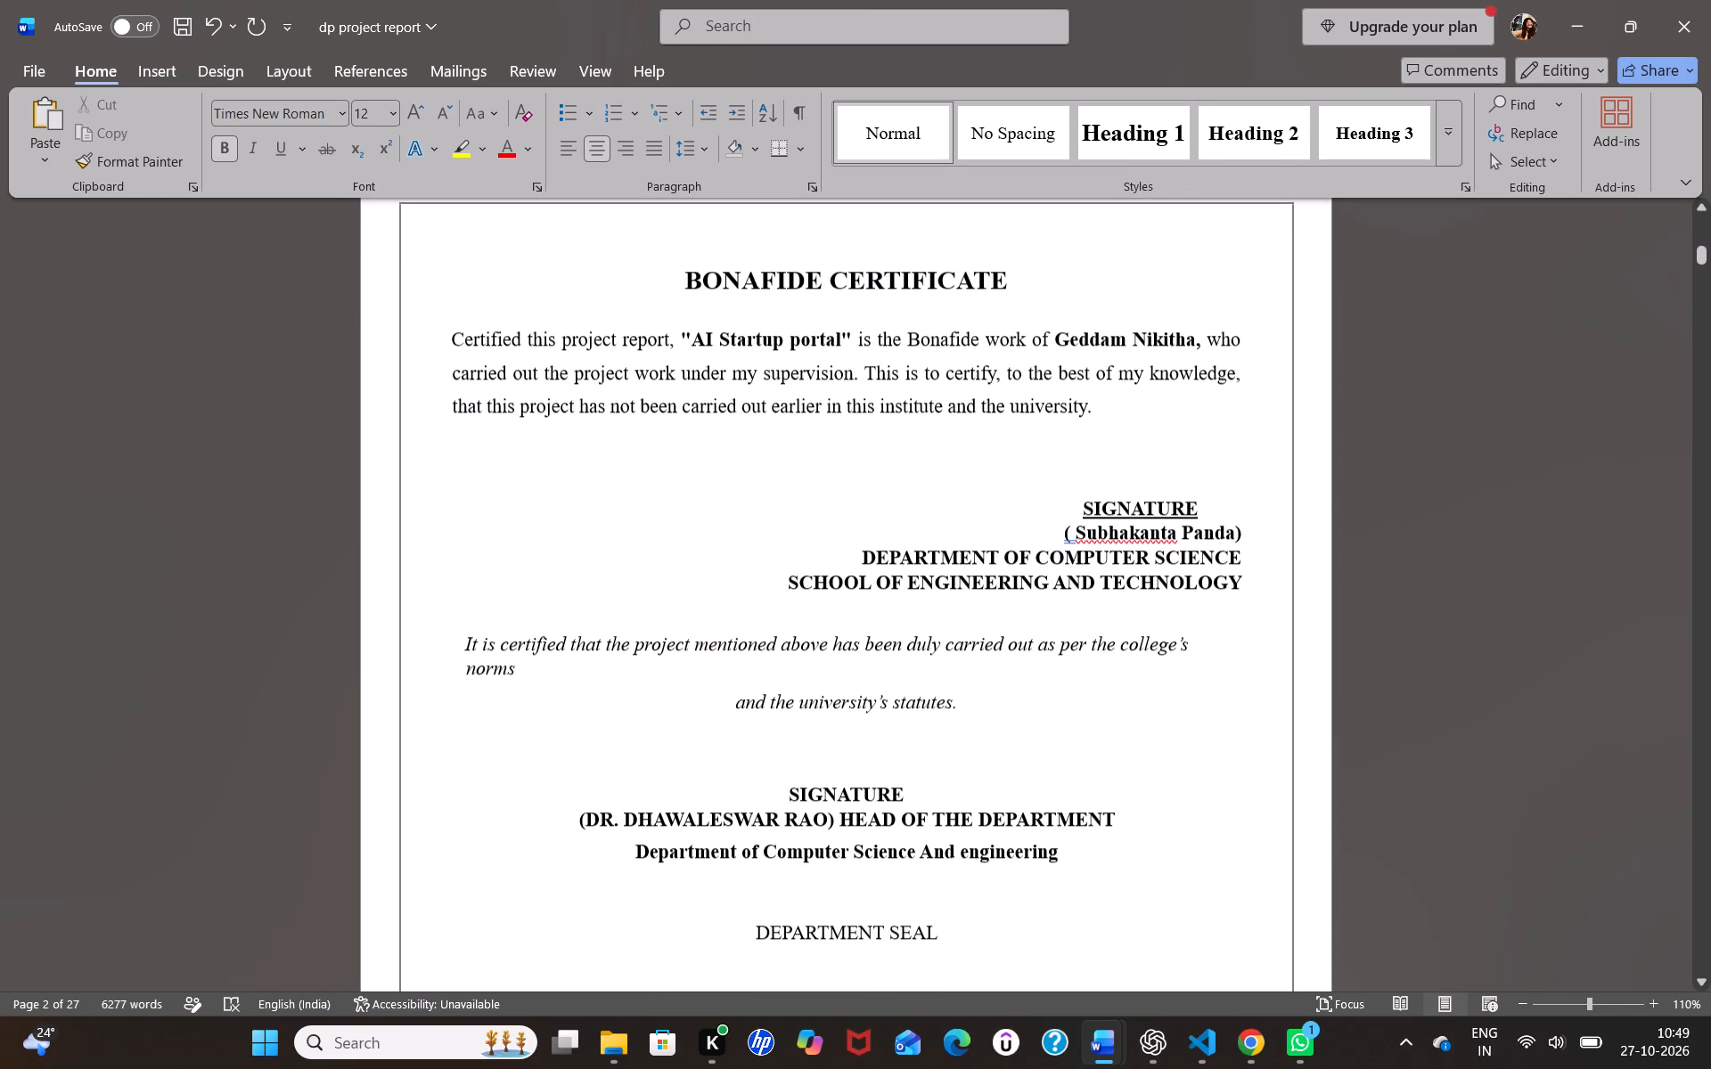
scroll(1080, 651, up, 1)
ctrl+scroll(1080, 651, down, 1)
scroll(1080, 651, down, 1)
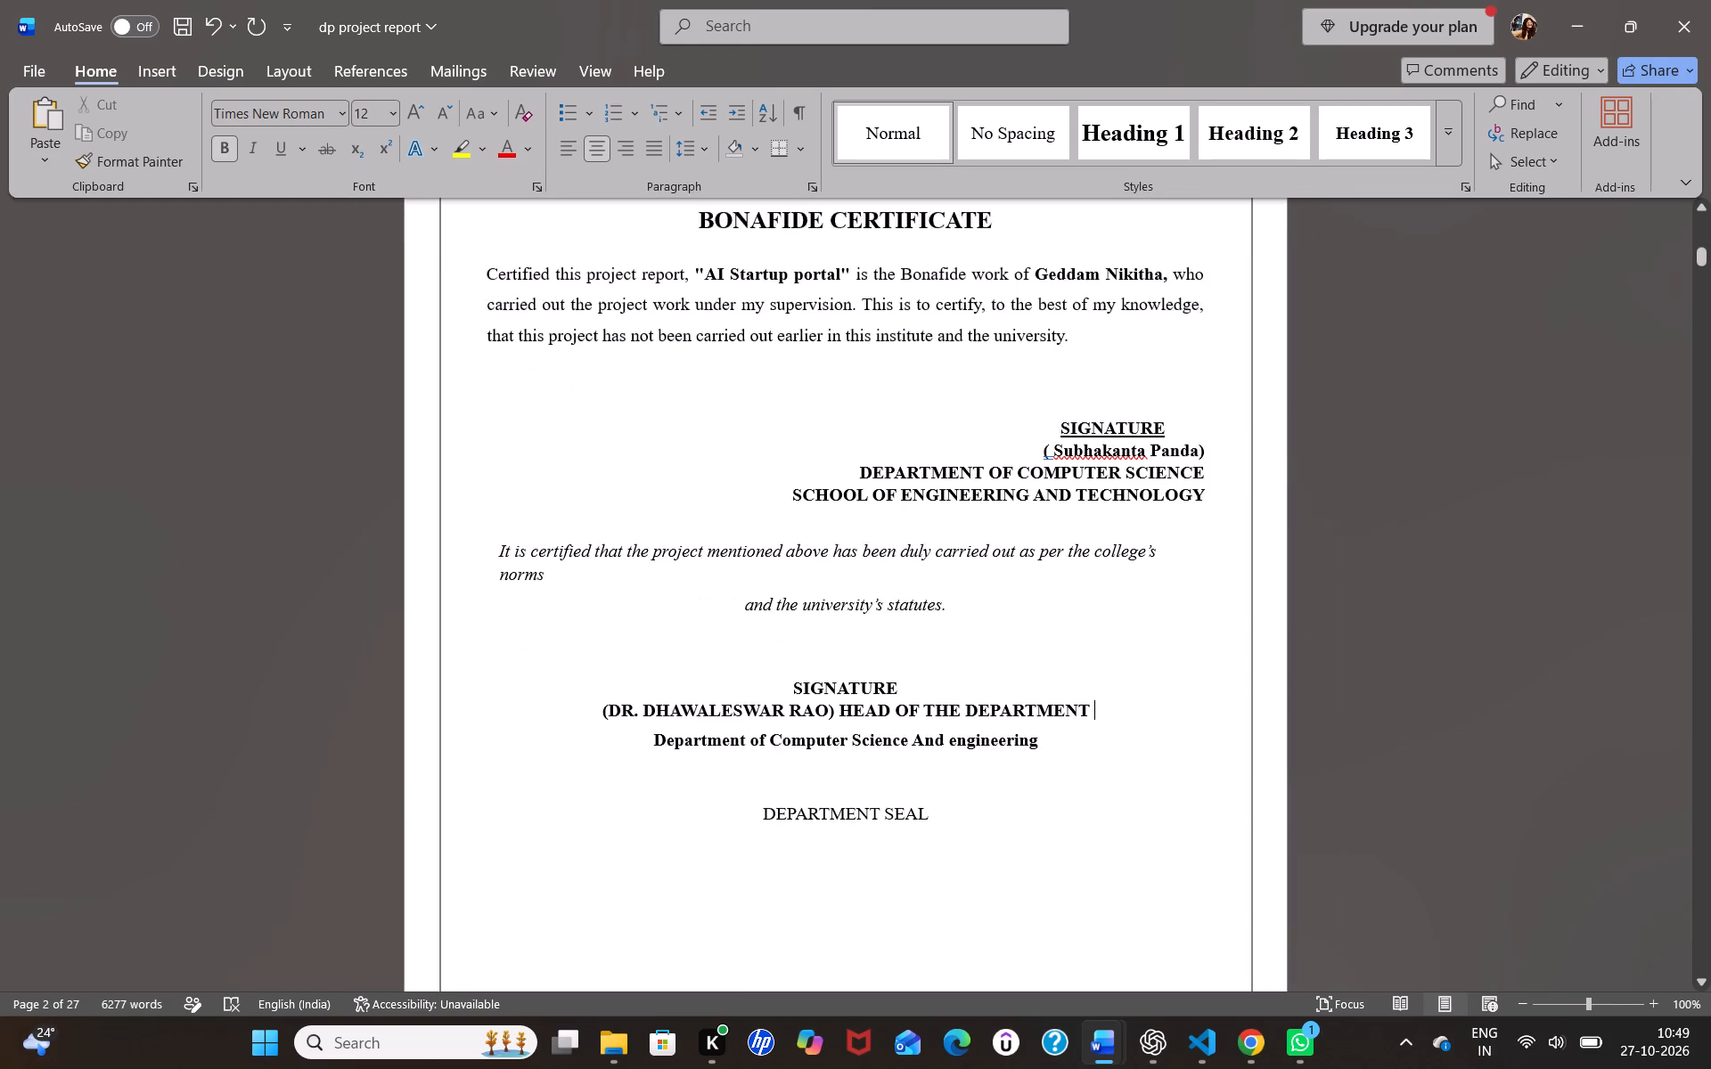
scroll(1080, 651, down, 1)
ctrl+scroll(1080, 651, down, 1)
scroll(1080, 651, down, 1)
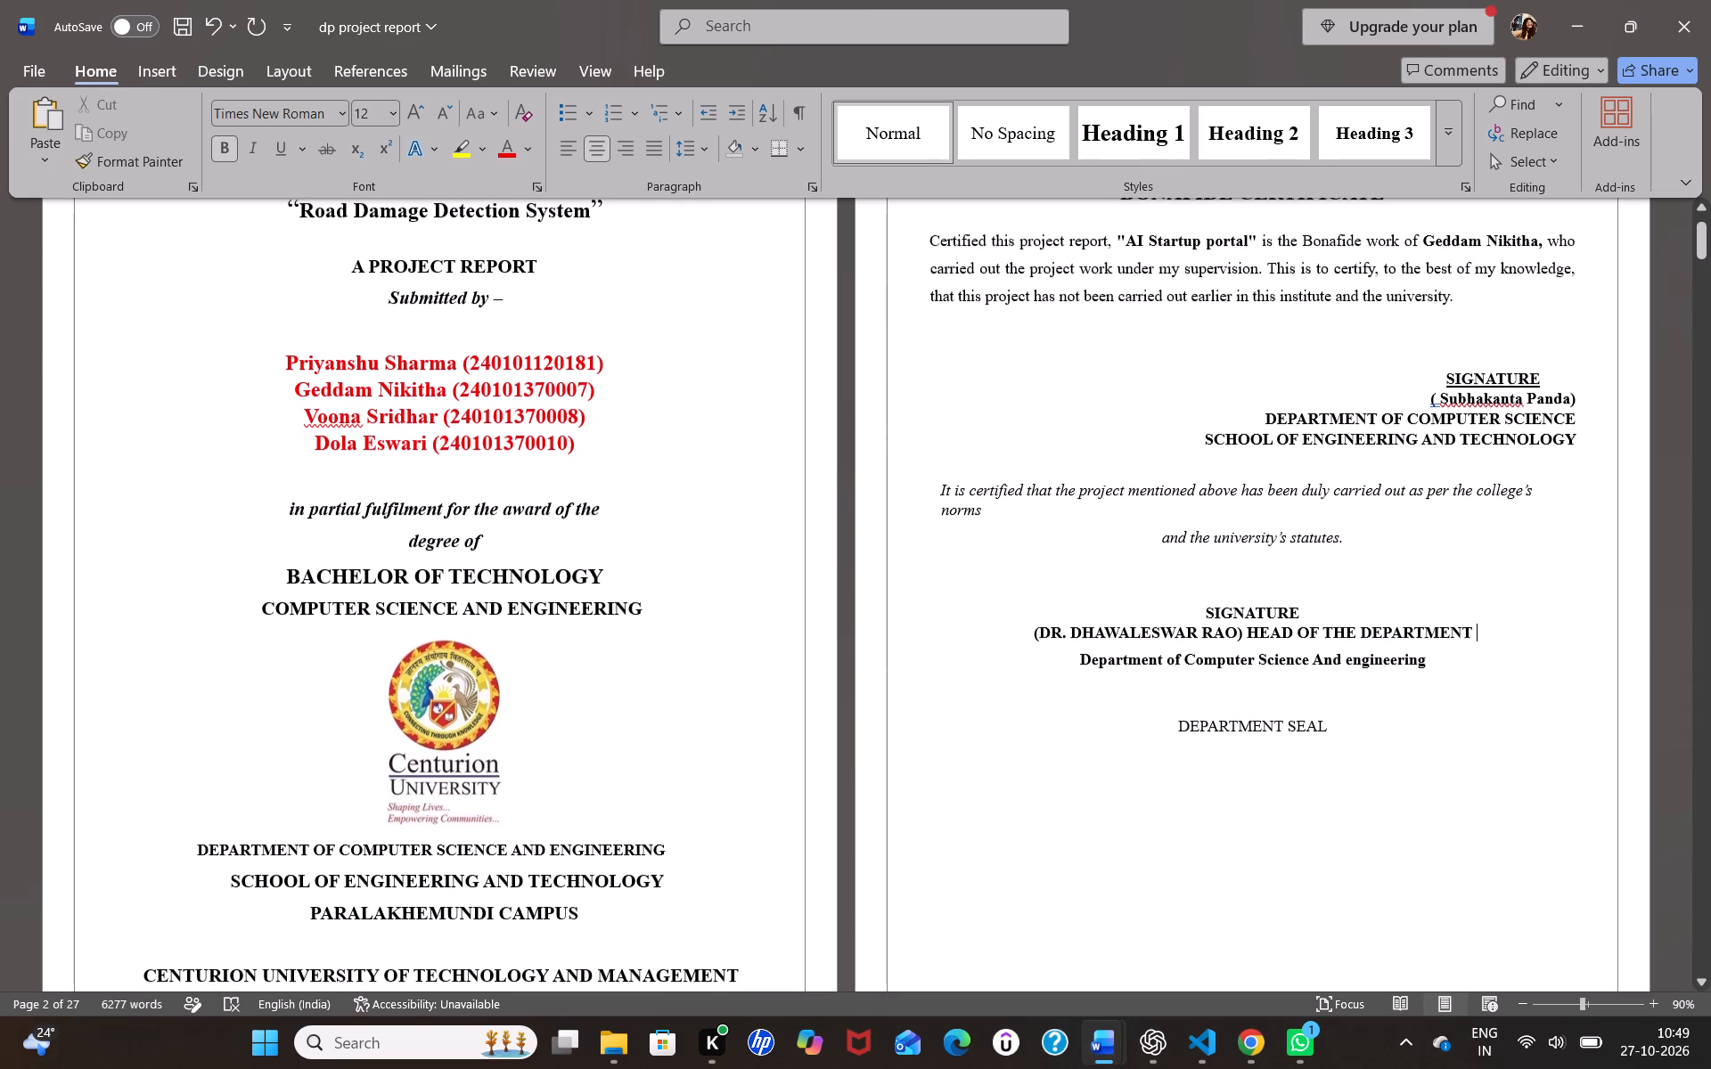
ctrl+scroll(1080, 651, up, 1)
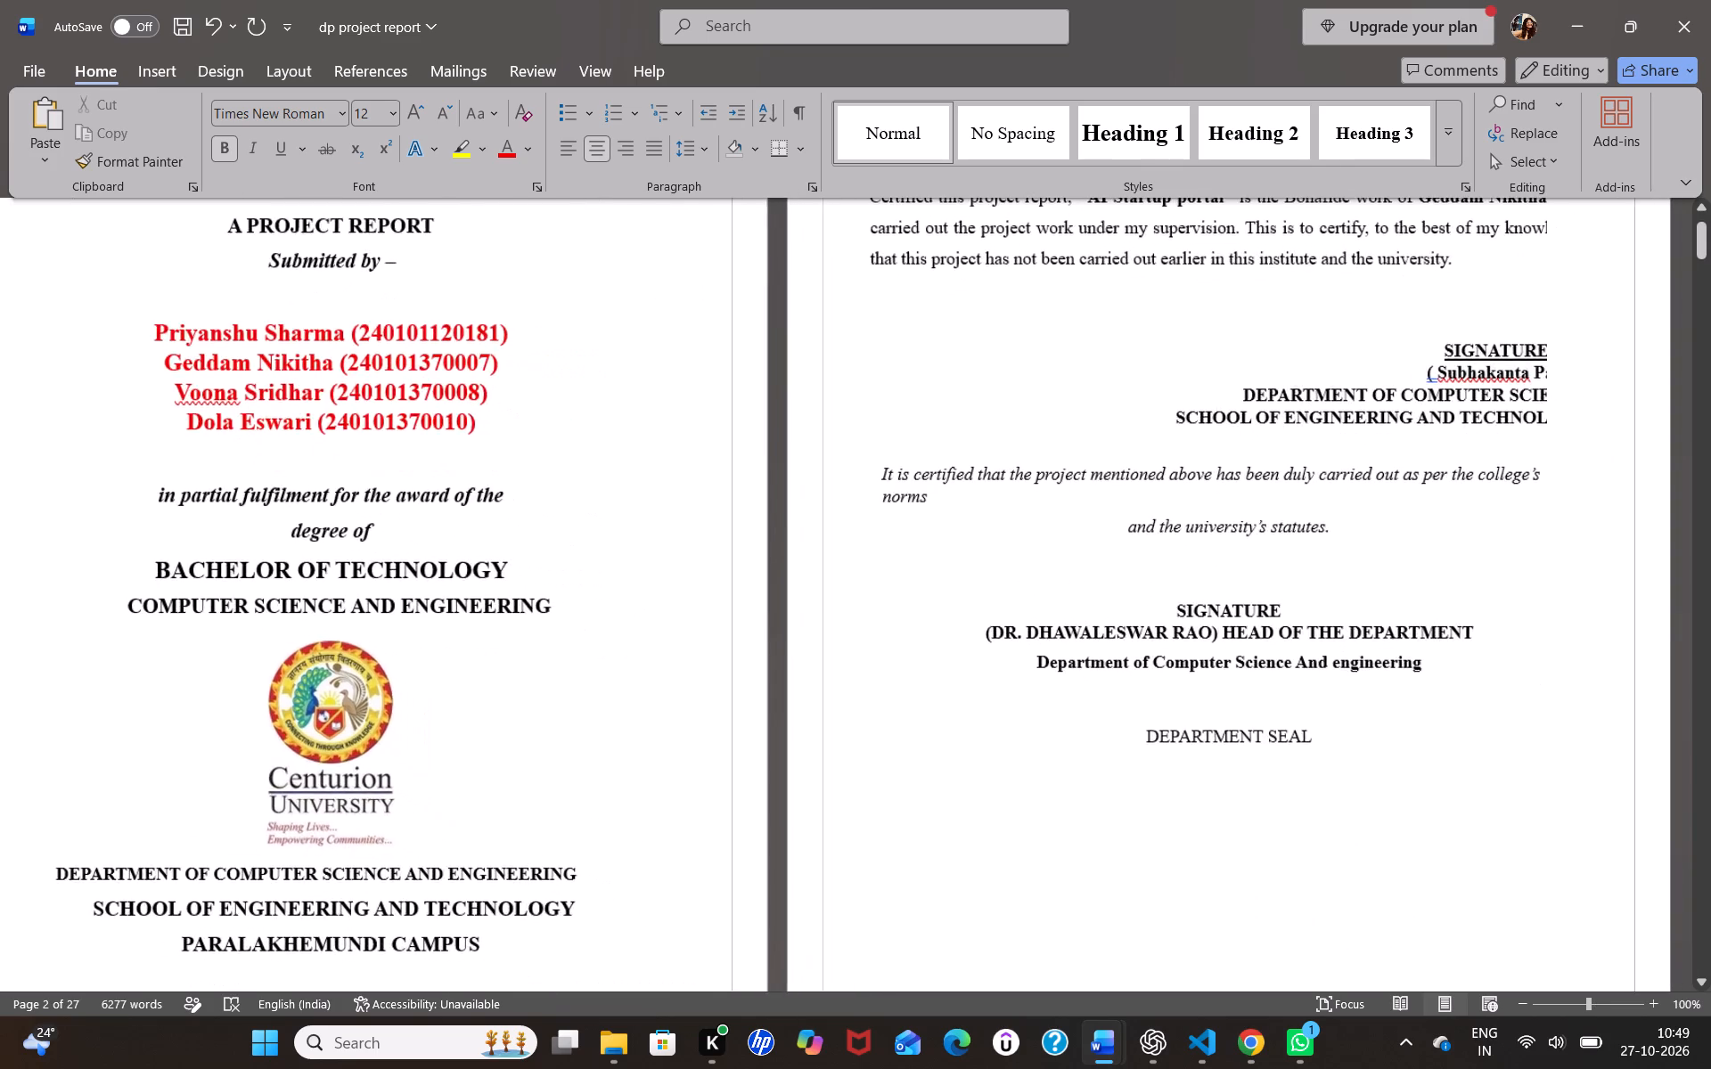
scroll(1080, 651, up, 1)
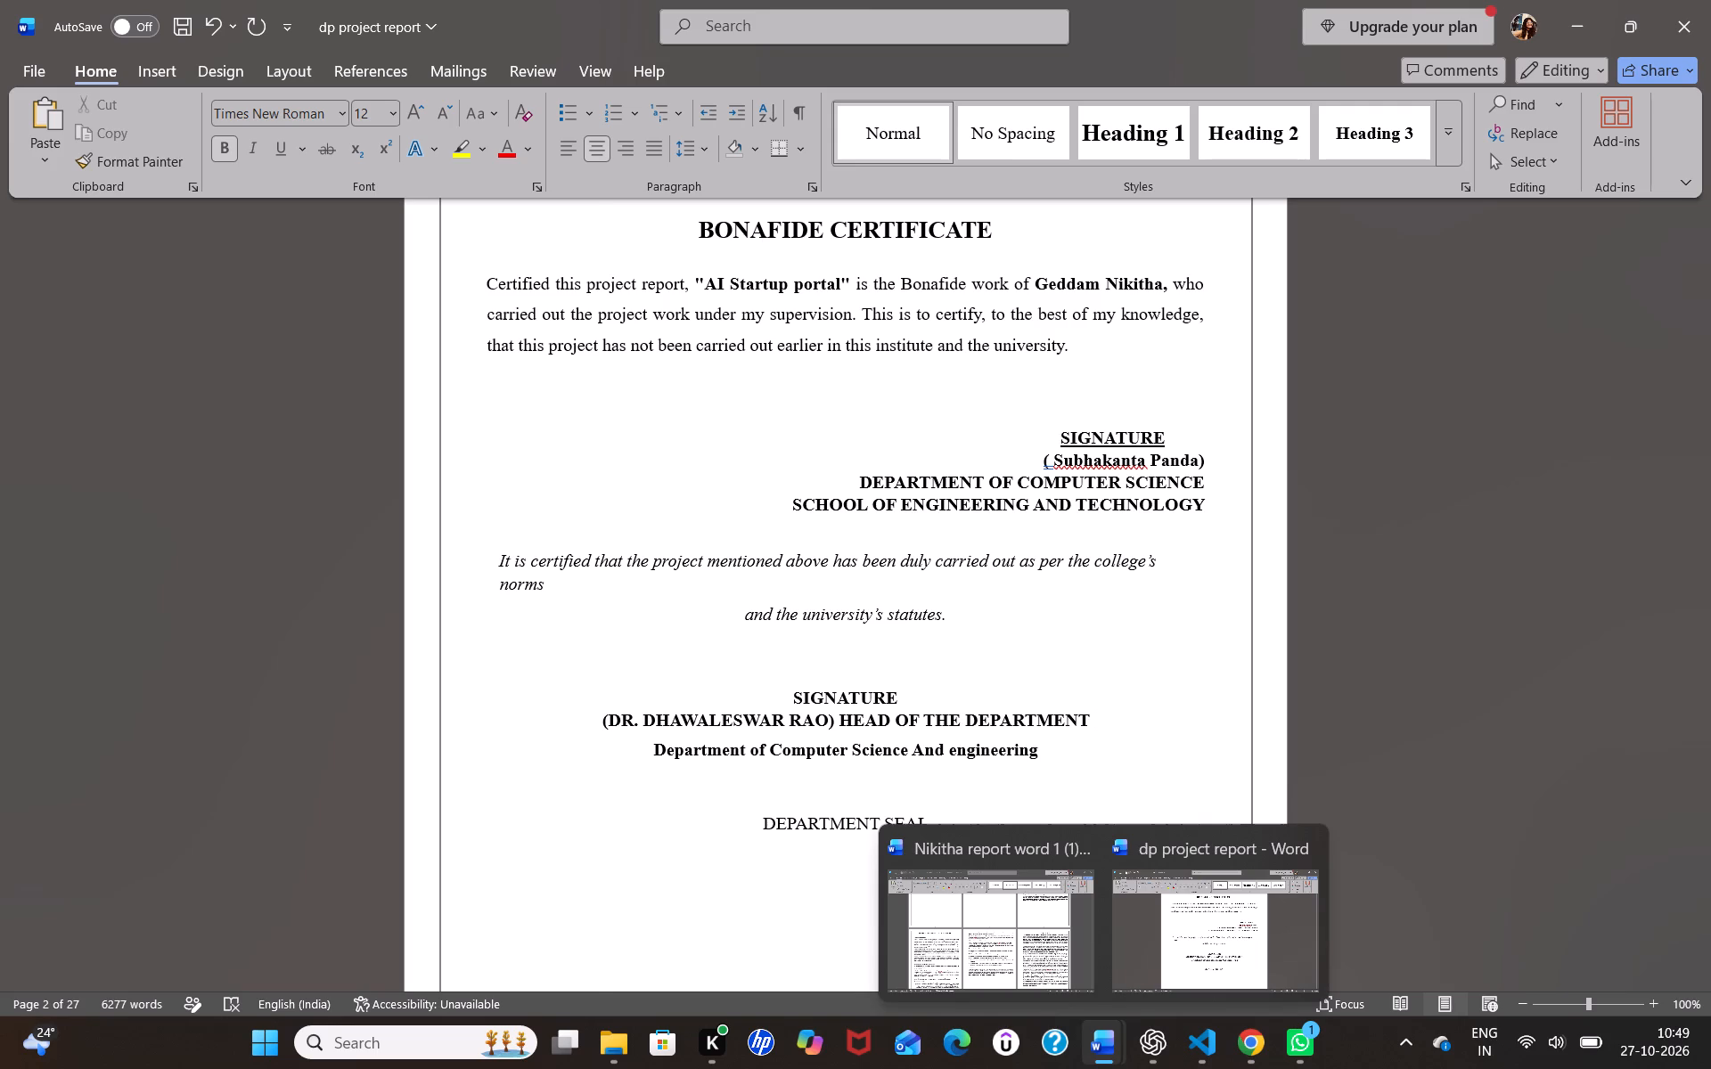
Switch to the other open internship report and view its opening pages, from the cover through the certificate and Acknowledgement.
click(988, 959)
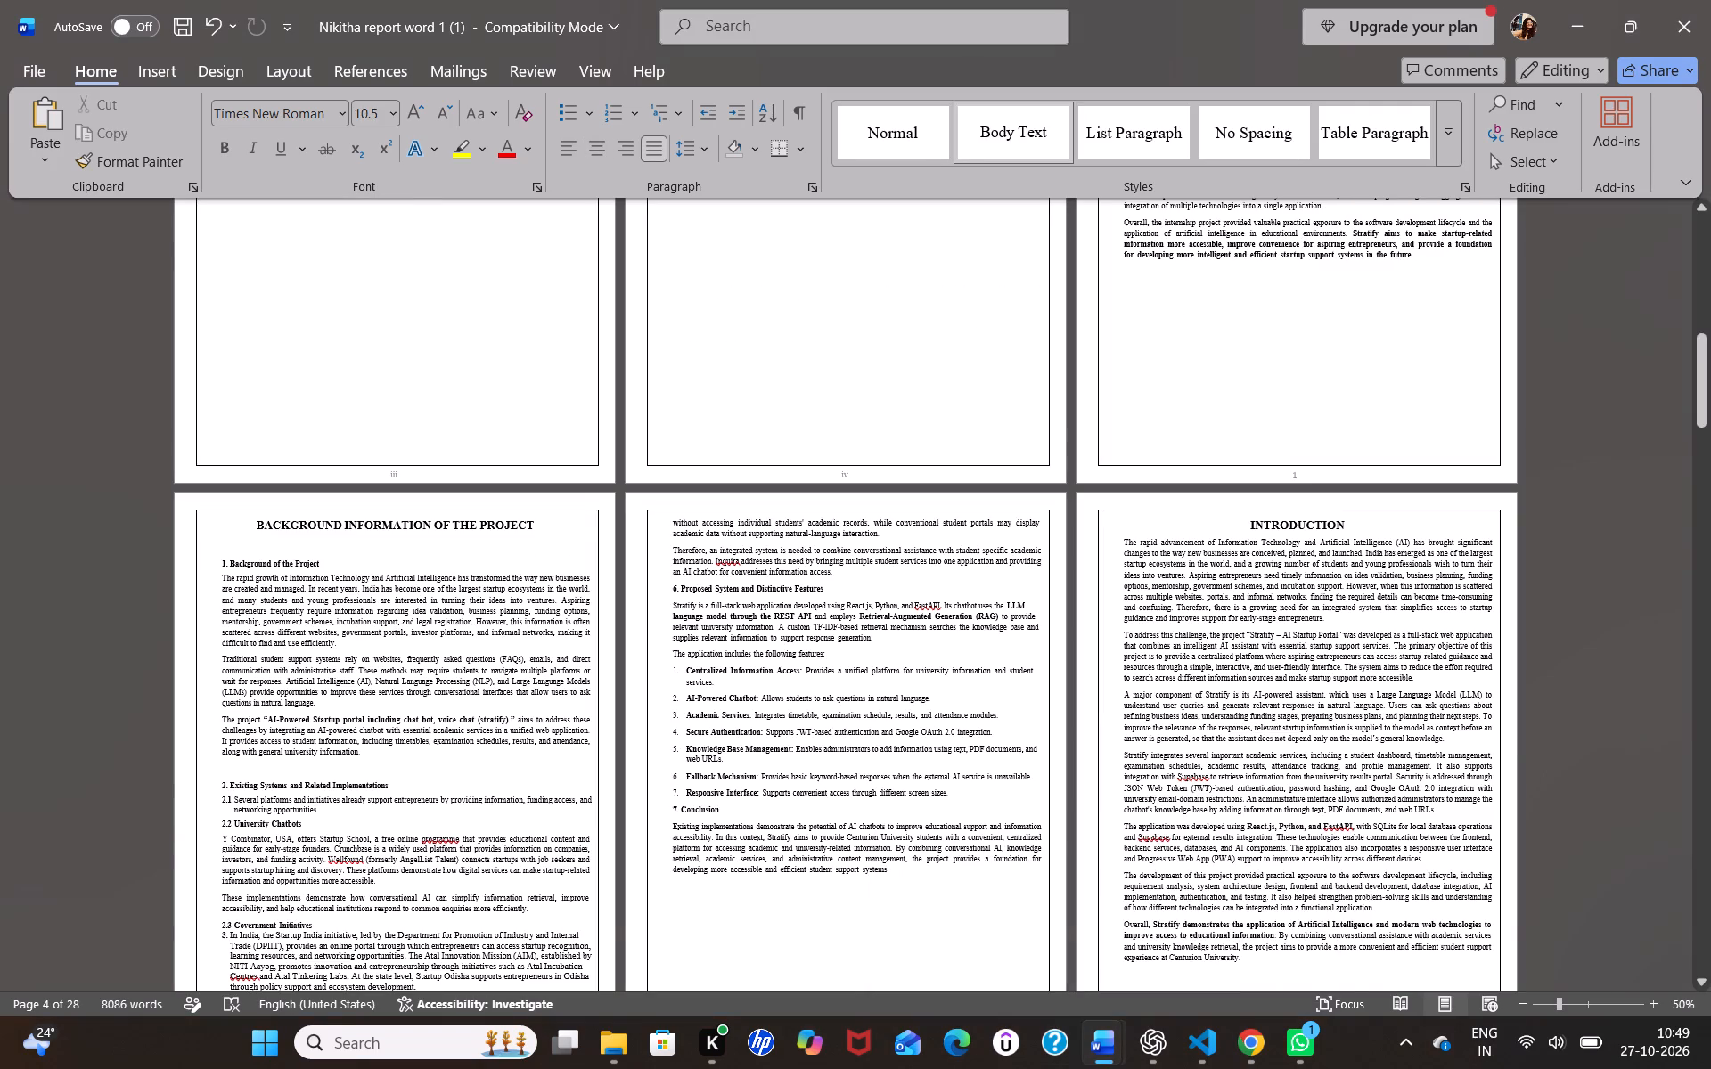
scroll(858, 640, up, 8)
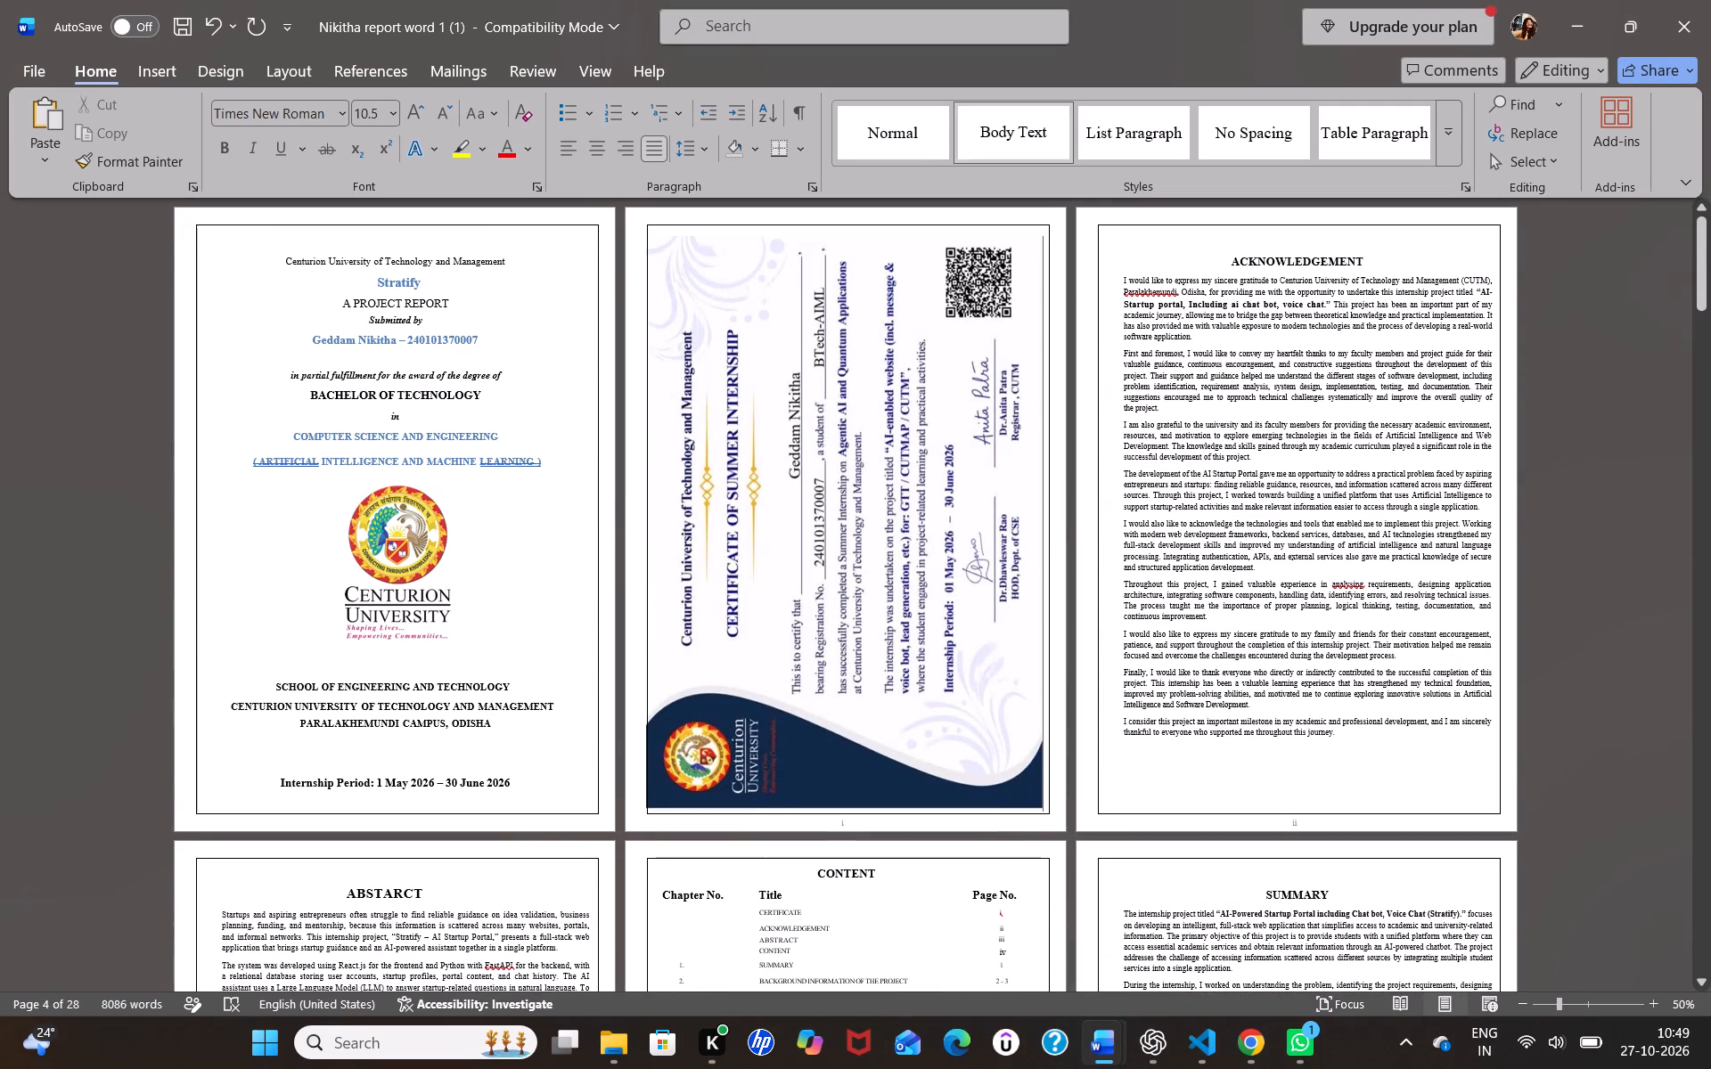
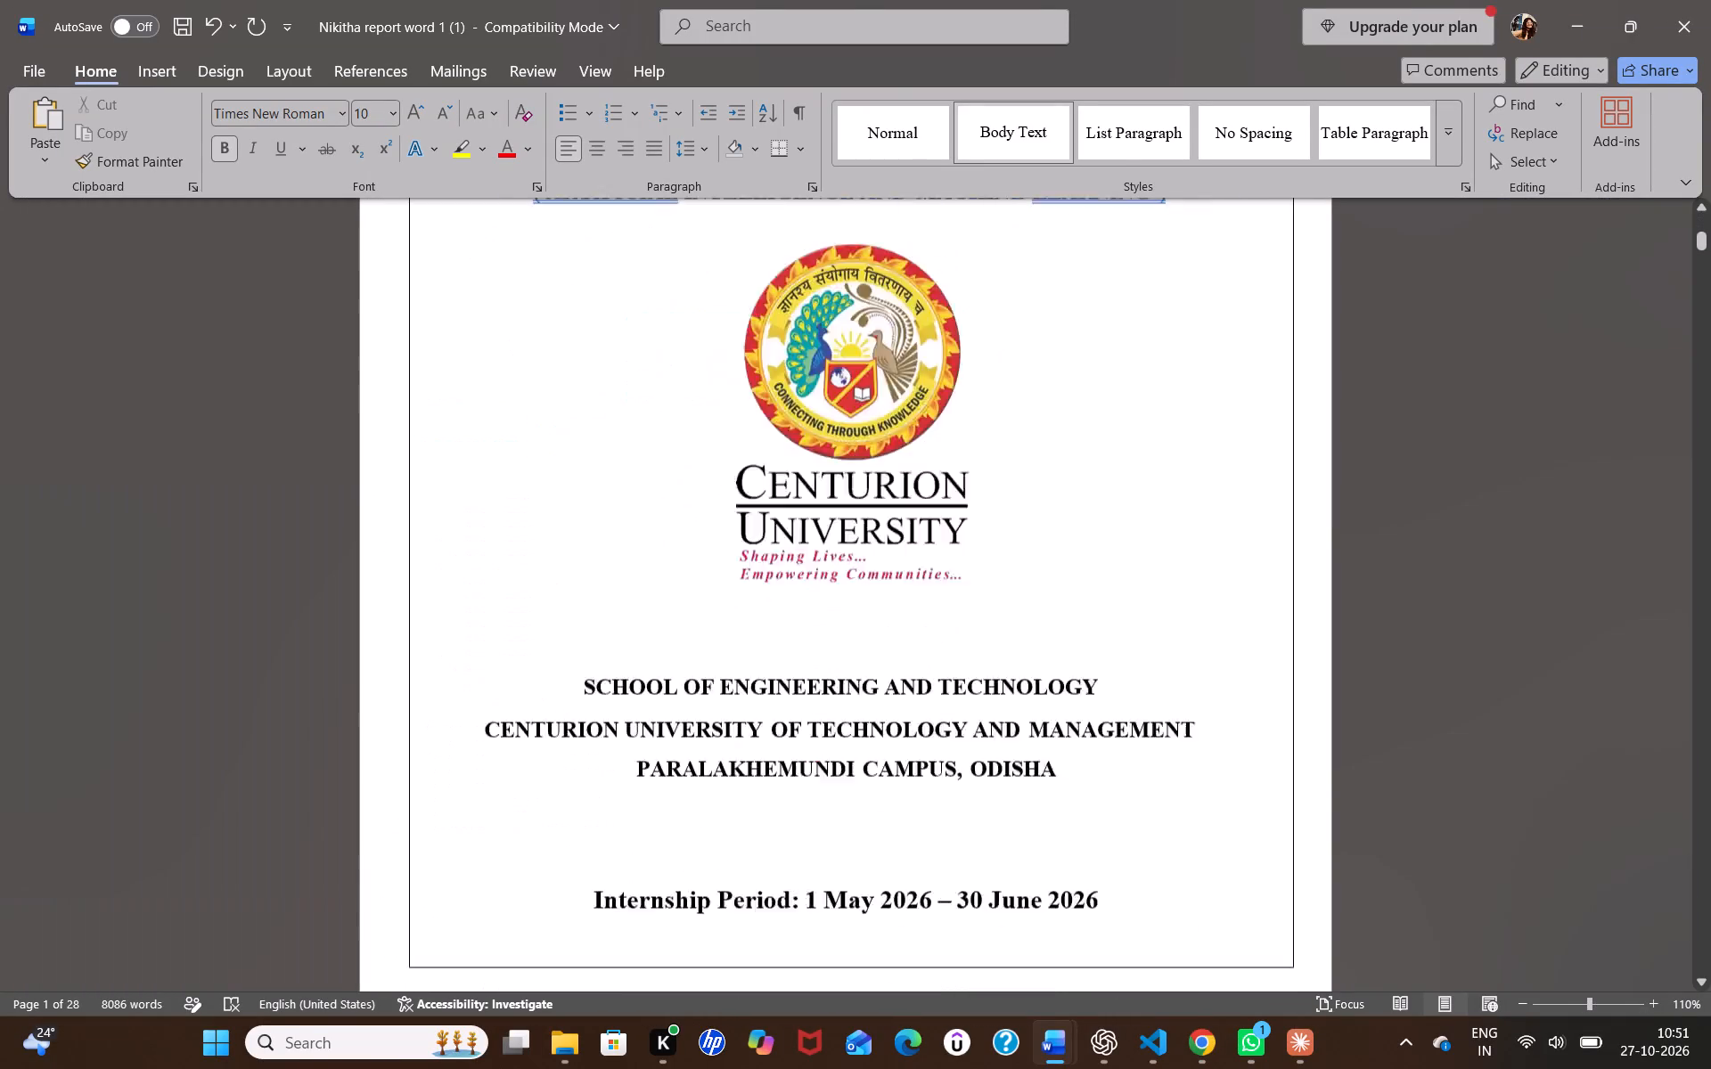
scroll(512, 569, down, 3)
click(583, 322)
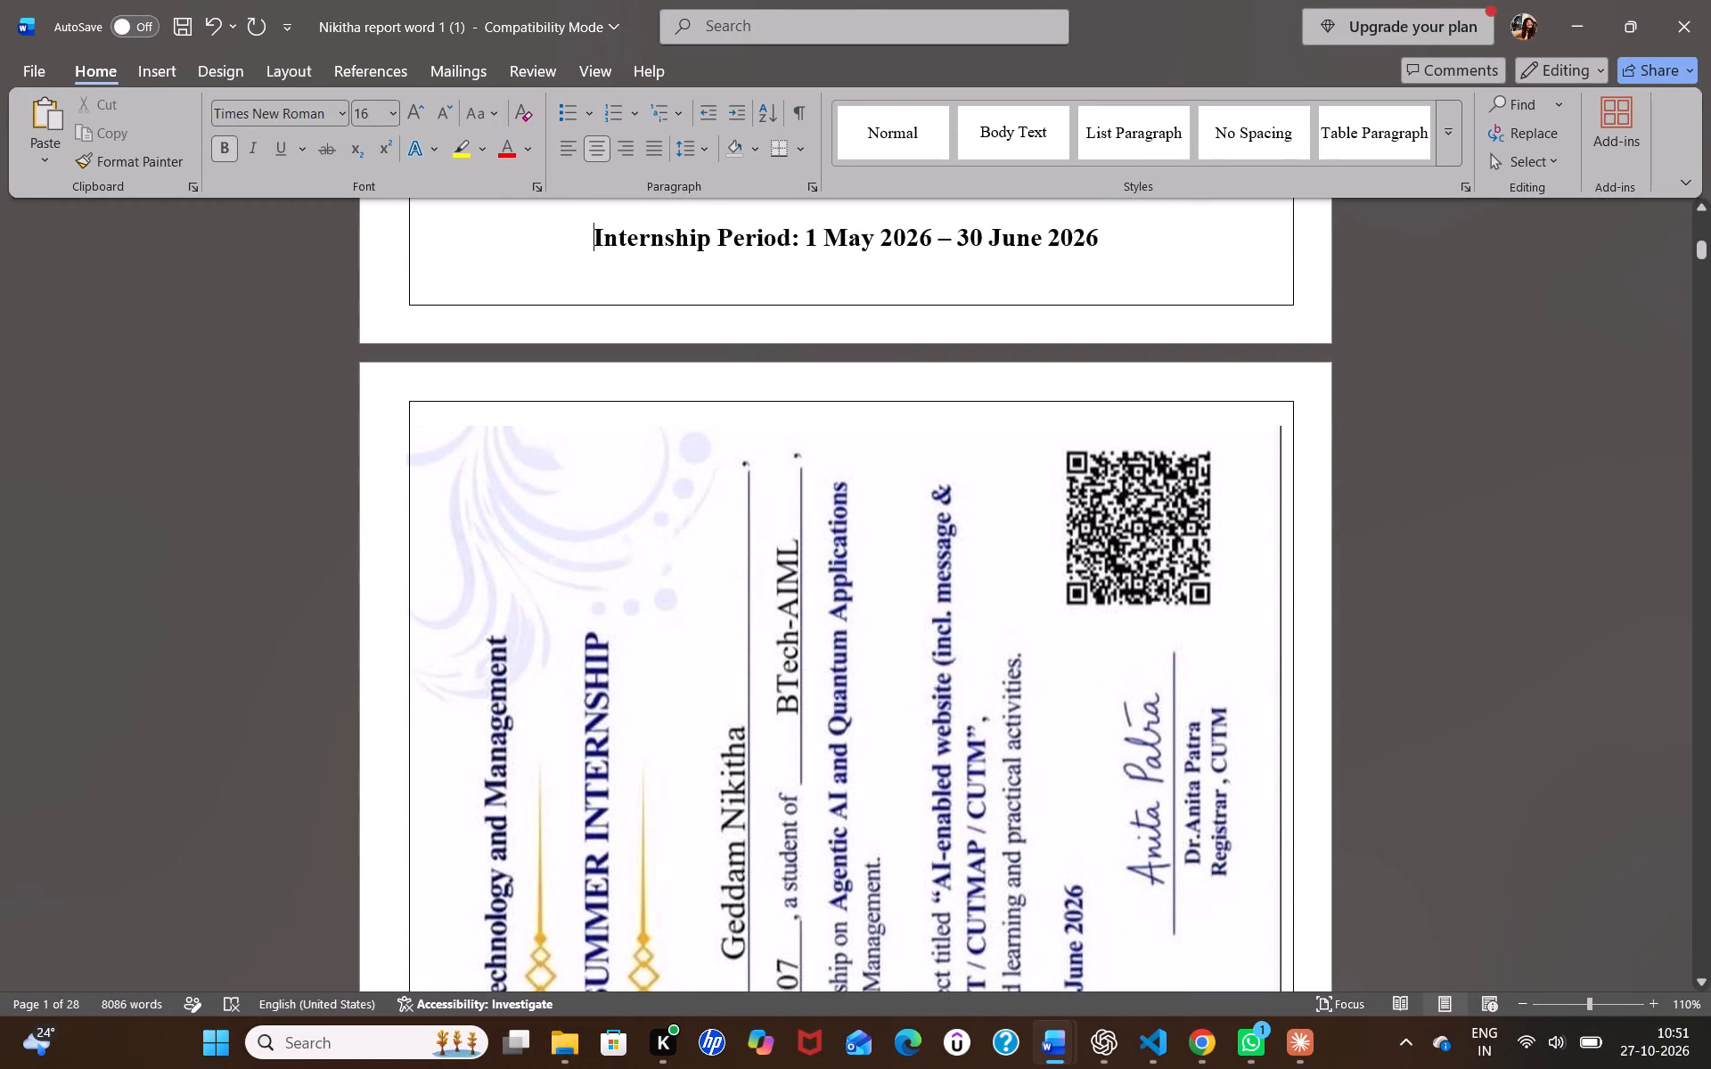
click(643, 356)
click(669, 359)
click(625, 354)
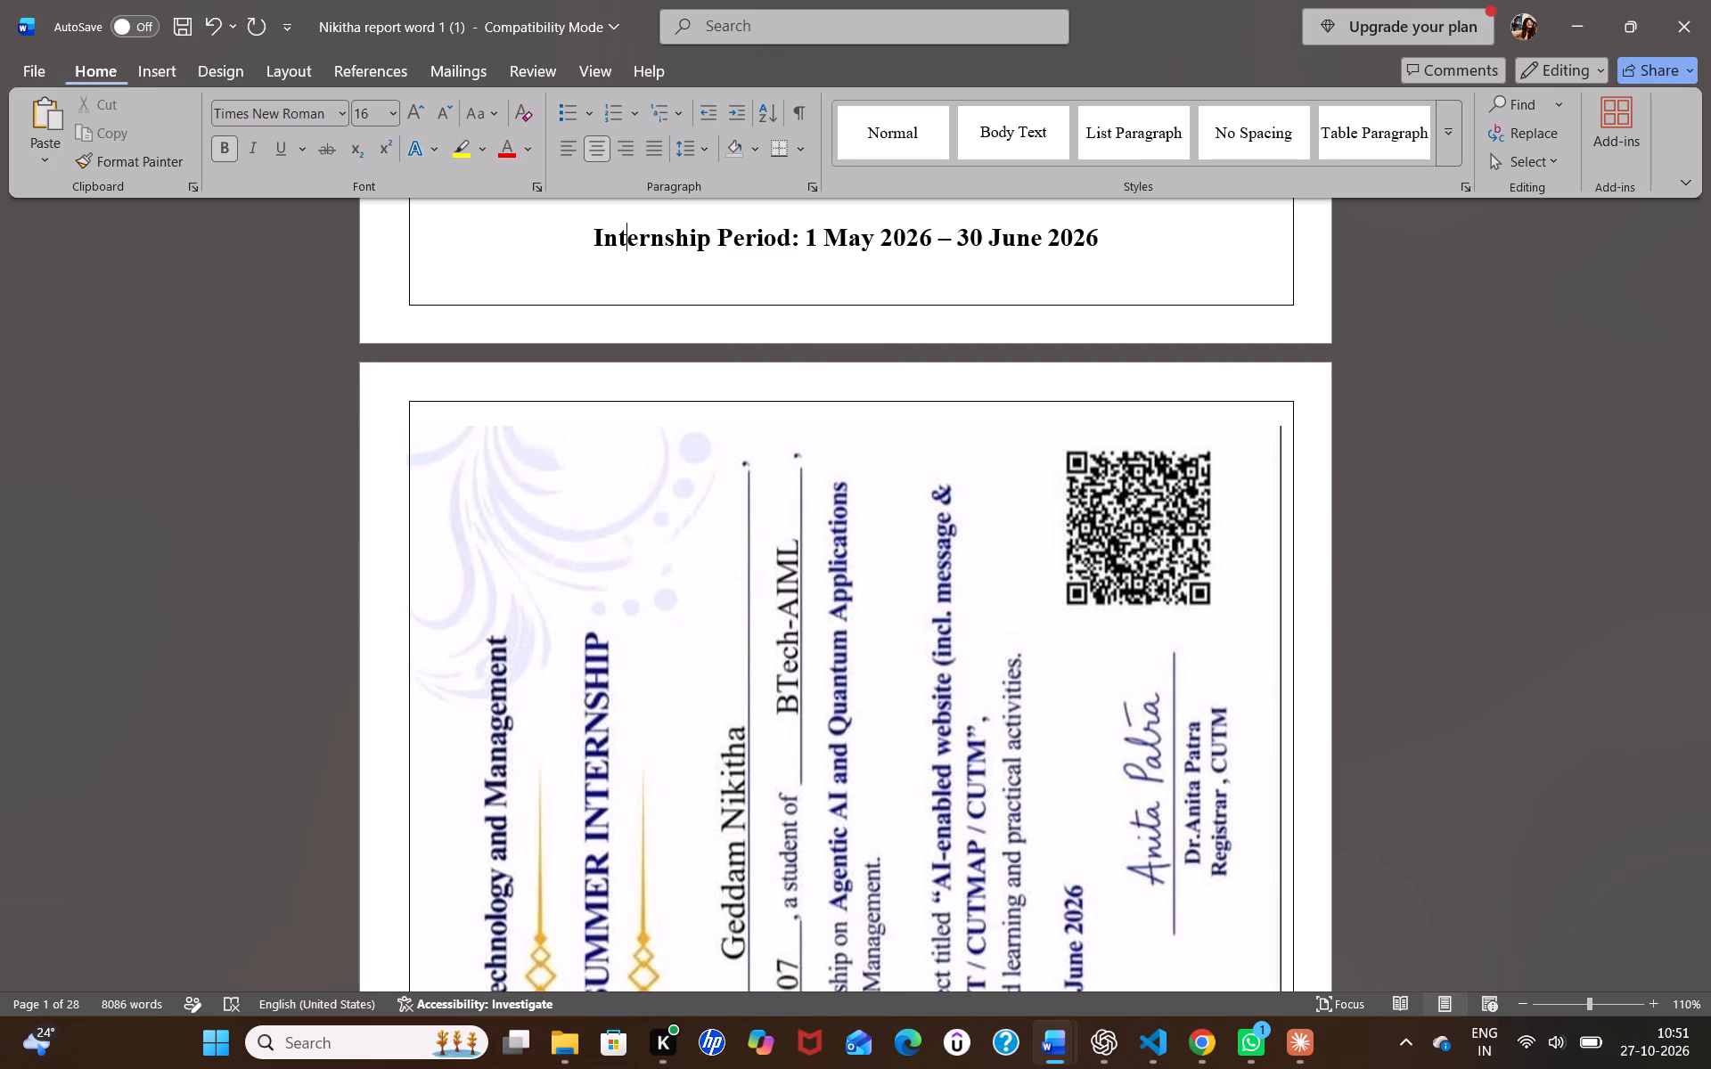
click(1113, 238)
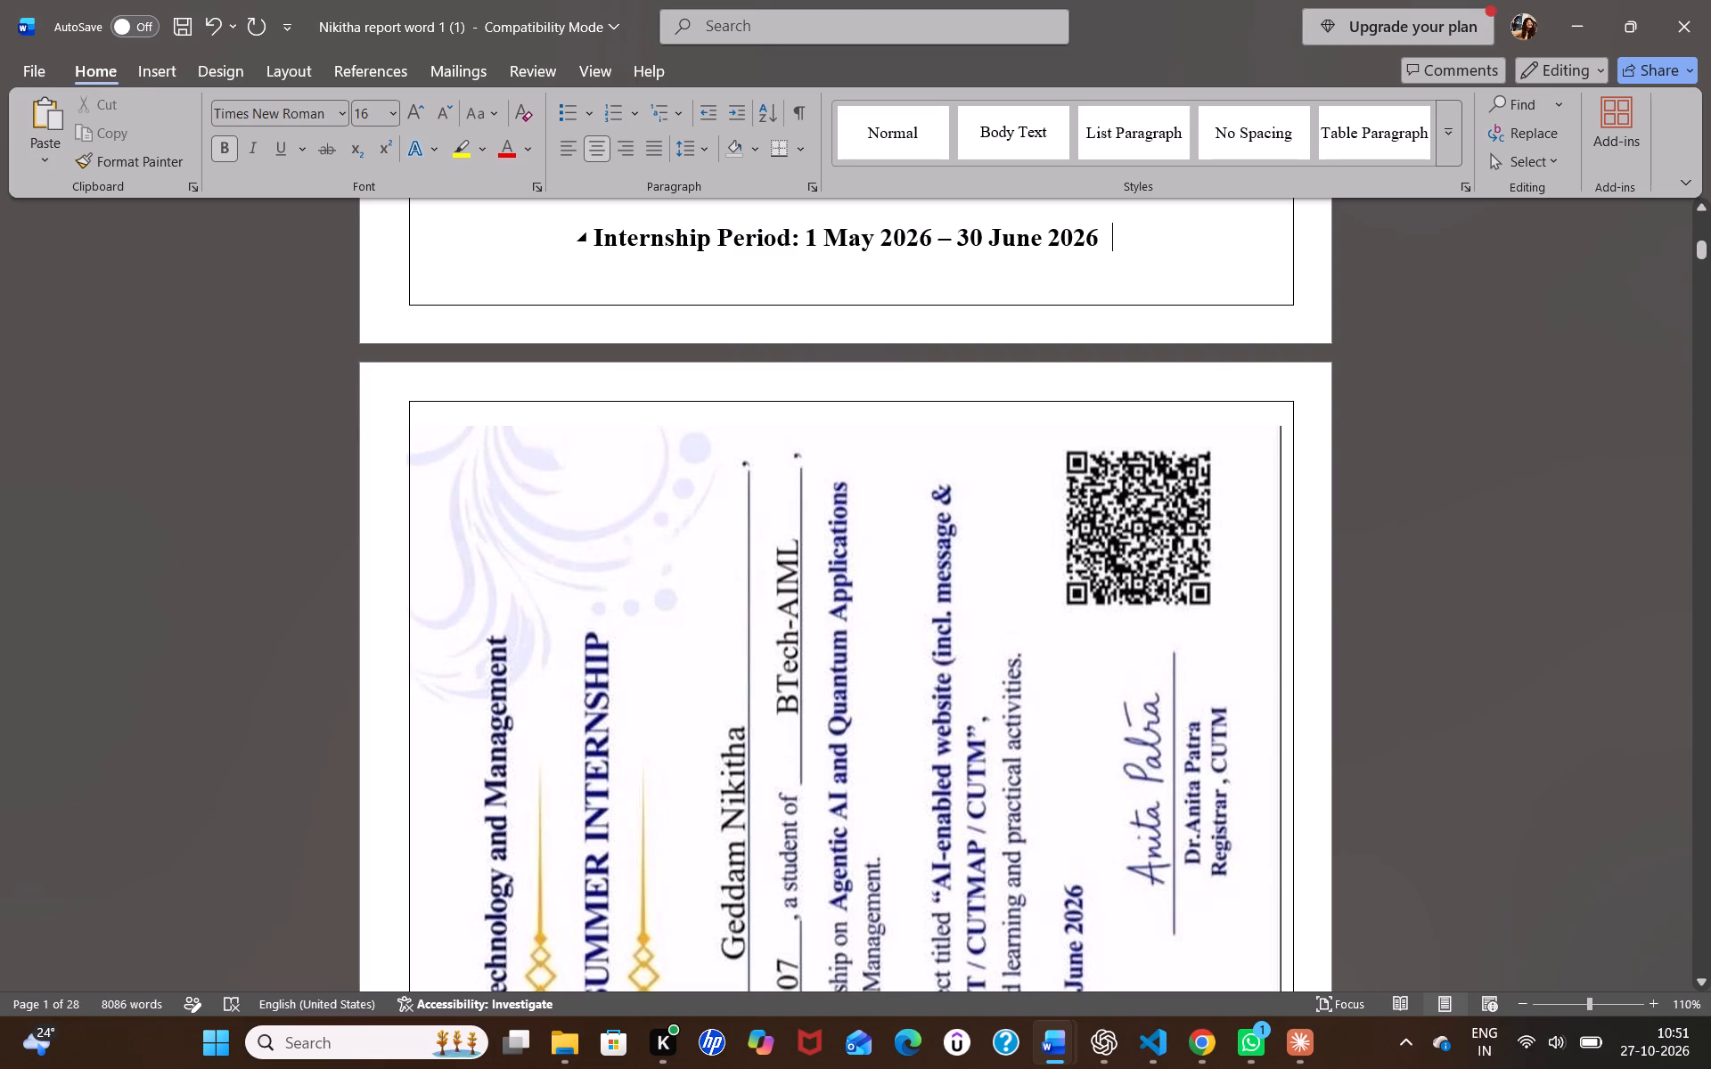
click(867, 358)
click(1115, 233)
click(1084, 358)
click(1113, 231)
click(1182, 354)
click(167, 66)
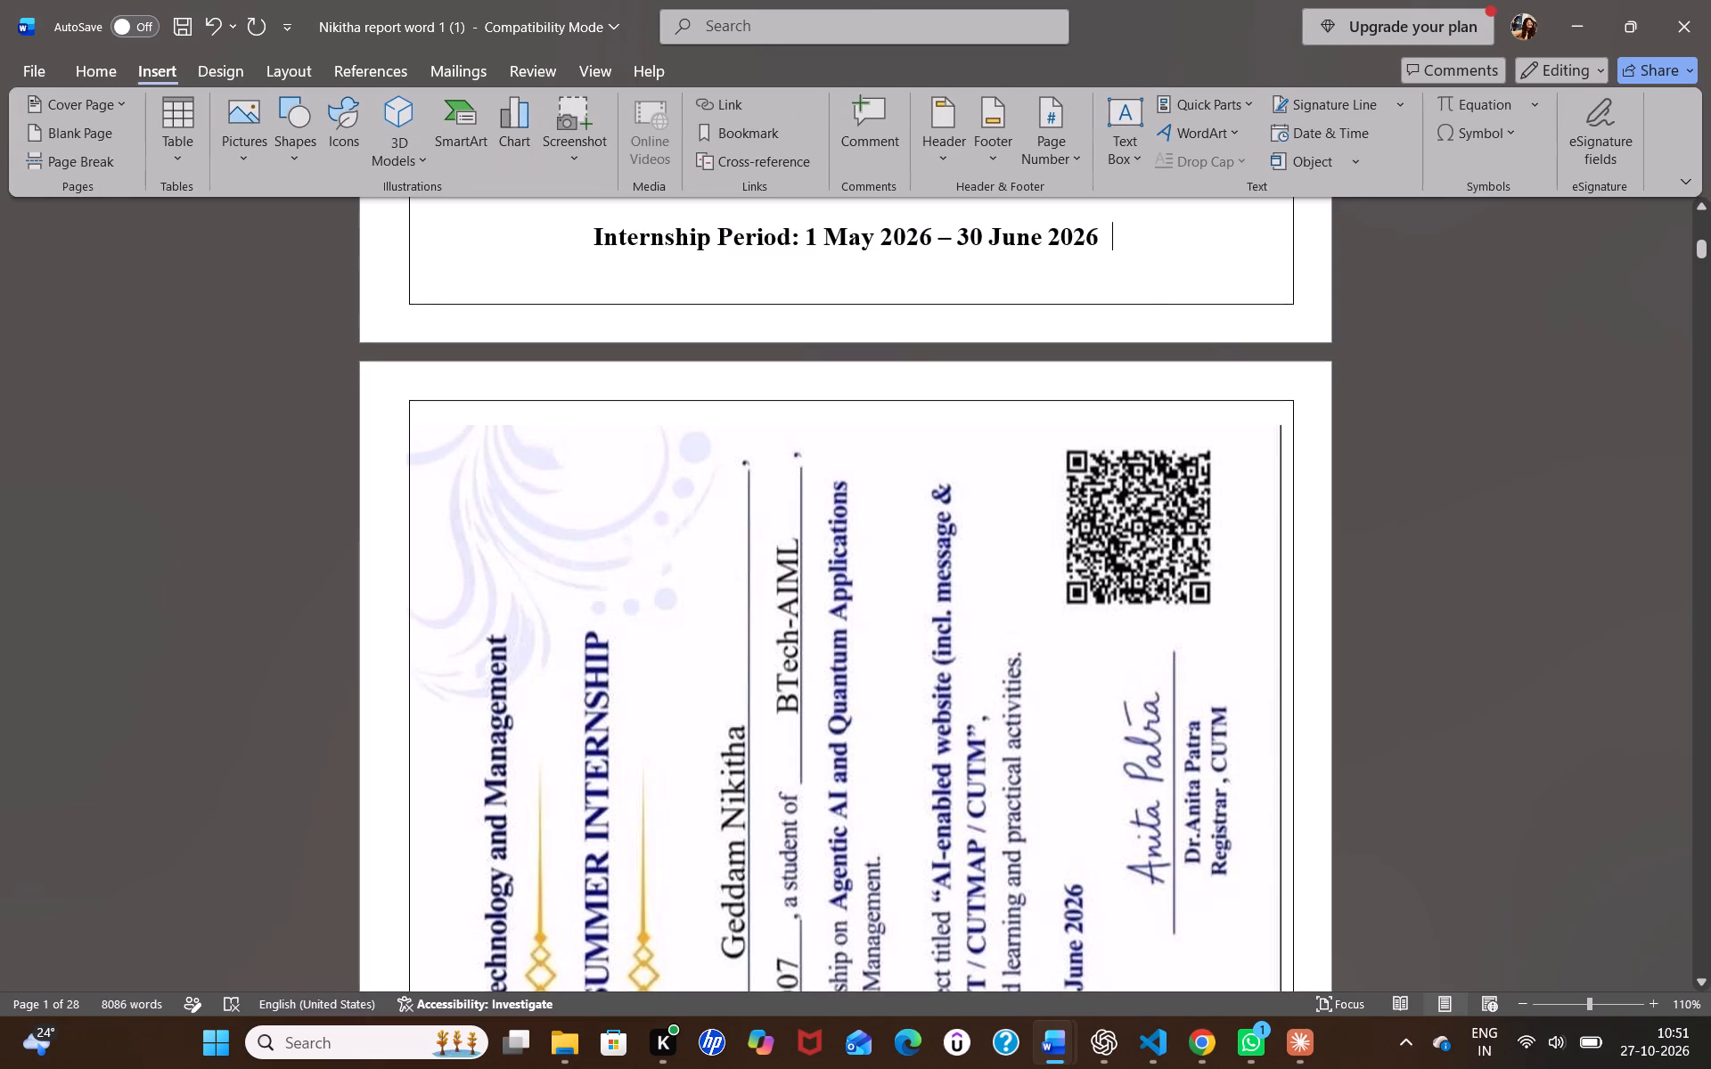
click(81, 132)
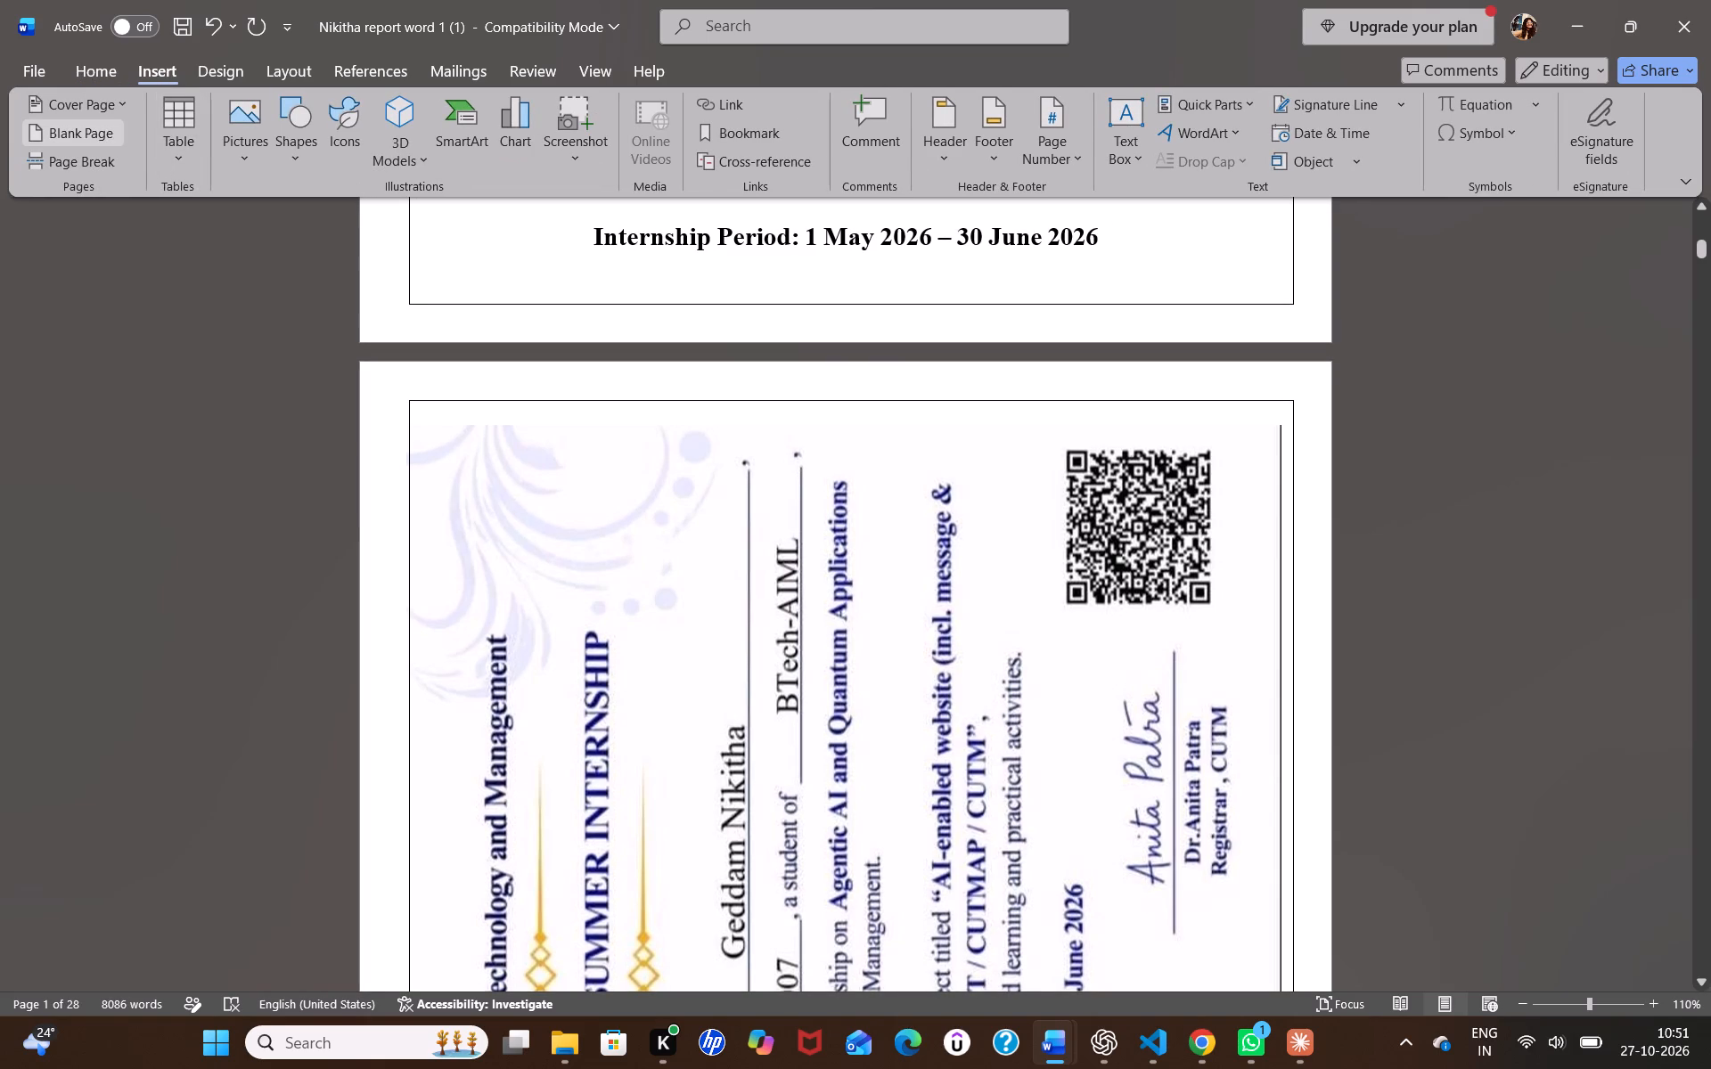
click(81, 132)
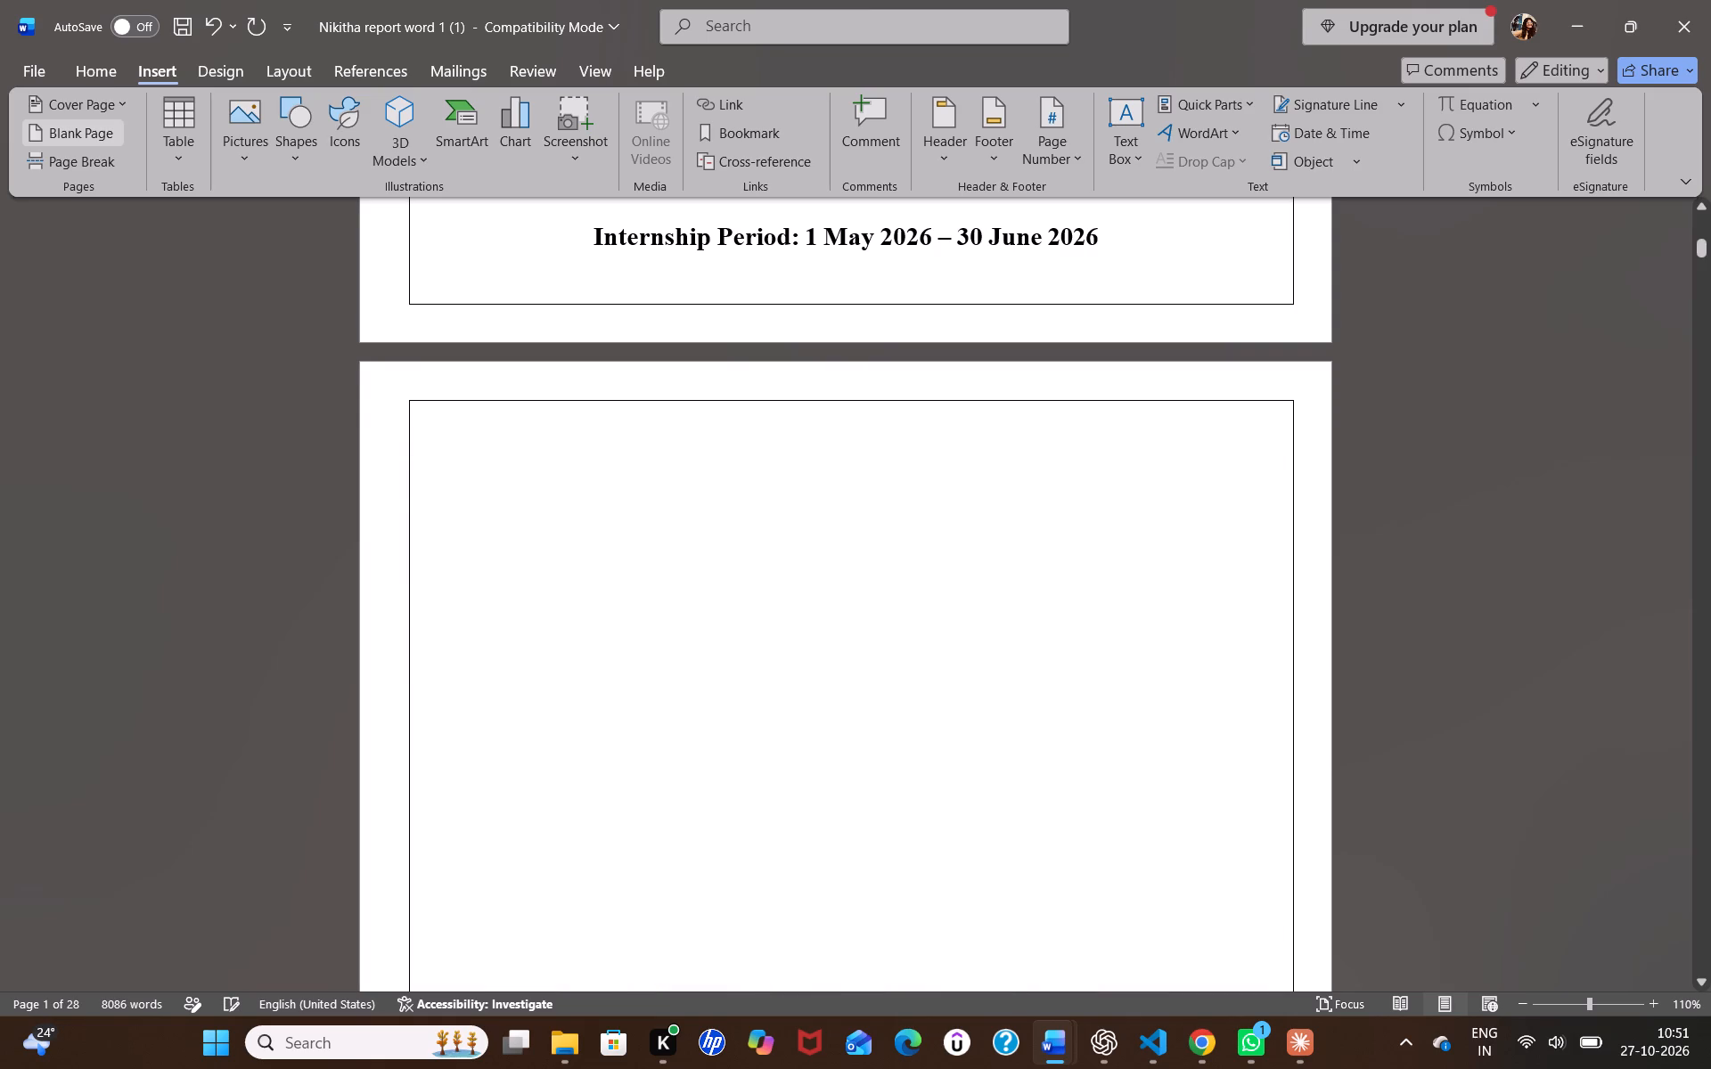
Examine the page order from the cover page through the inserted blank page and certificate to the contents page.
scroll(523, 546, up, 4)
scroll(523, 546, down, 4)
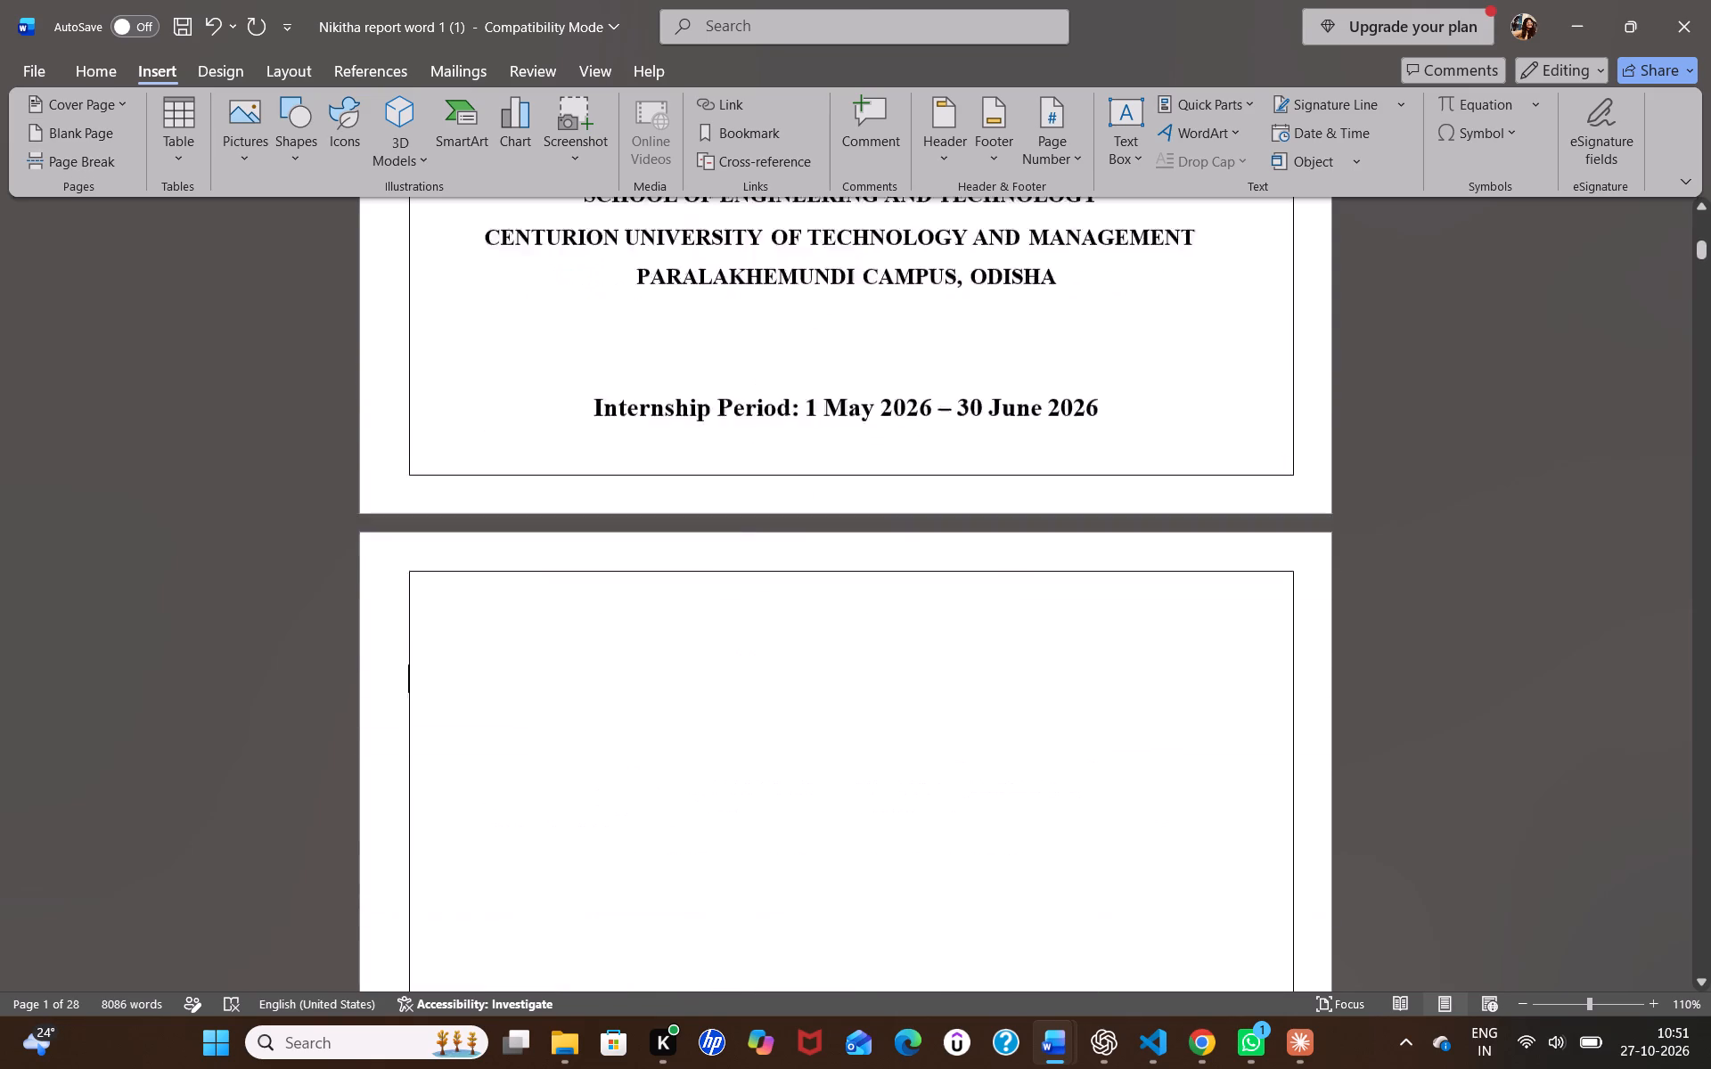
scroll(523, 546, down, 6)
scroll(523, 546, up, 6)
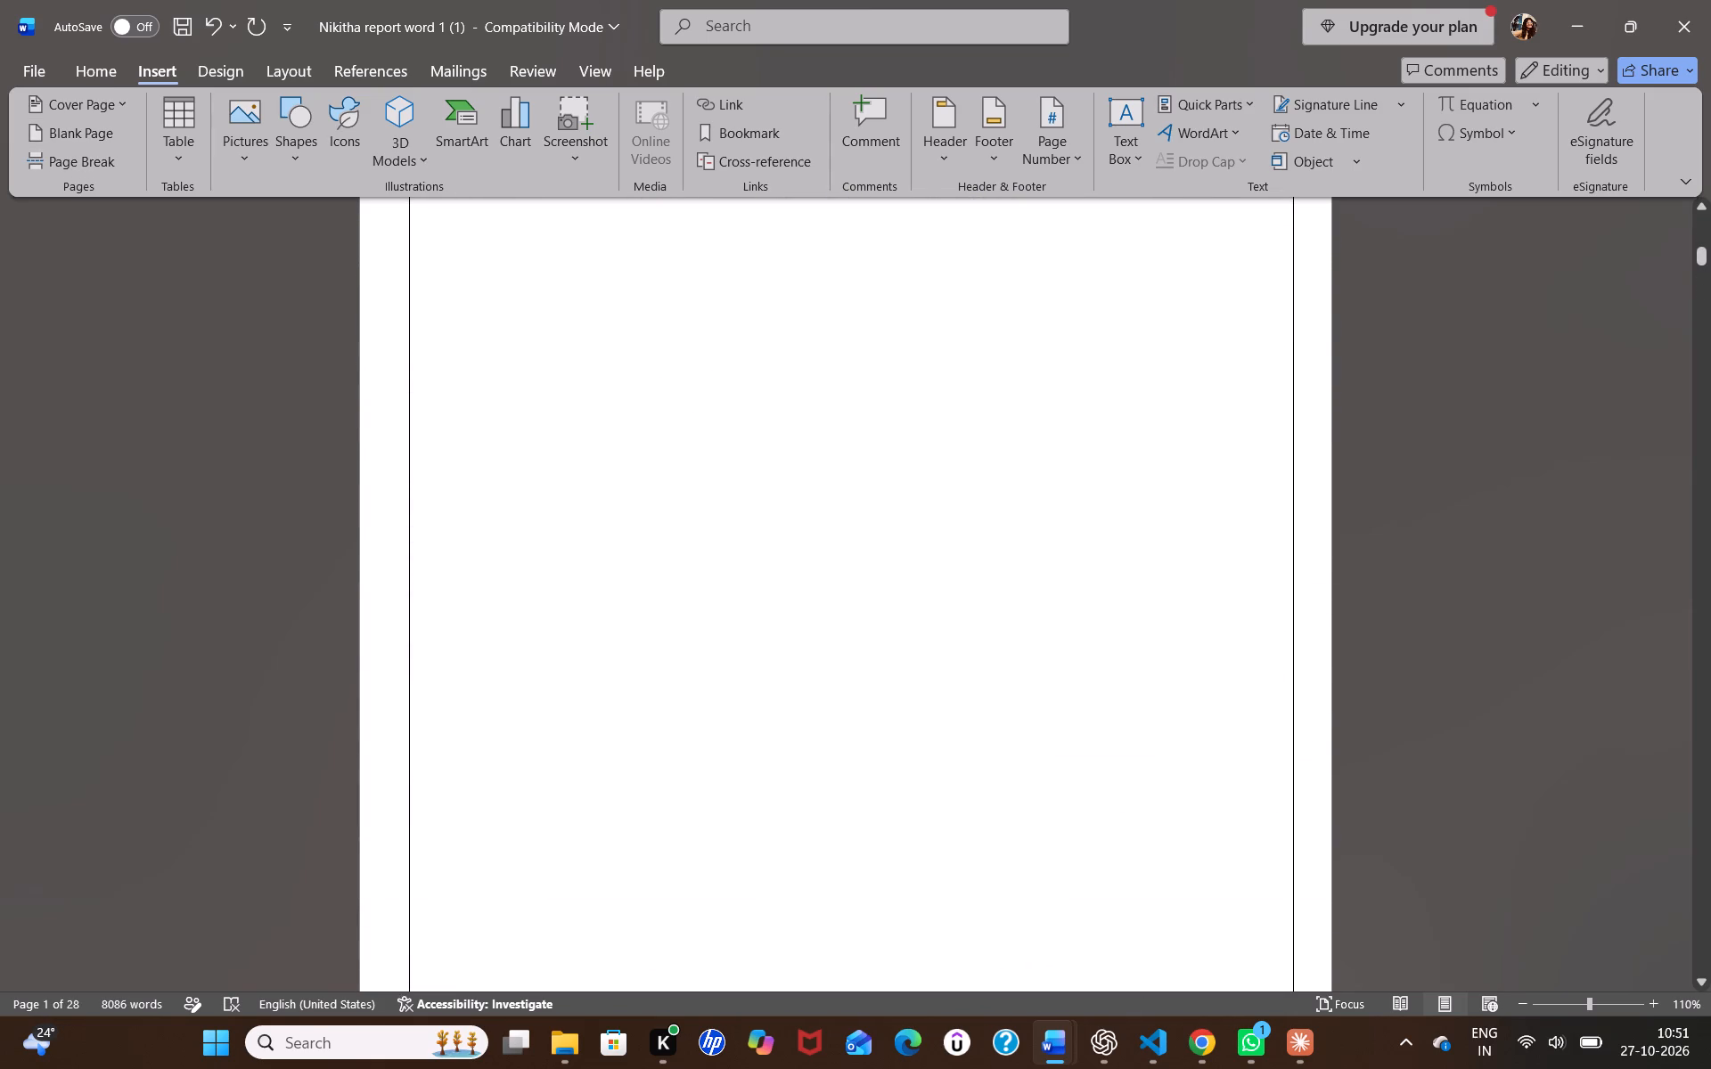
scroll(523, 546, down, 9)
scroll(523, 546, up, 1)
scroll(523, 546, down, 2)
scroll(523, 546, up, 1)
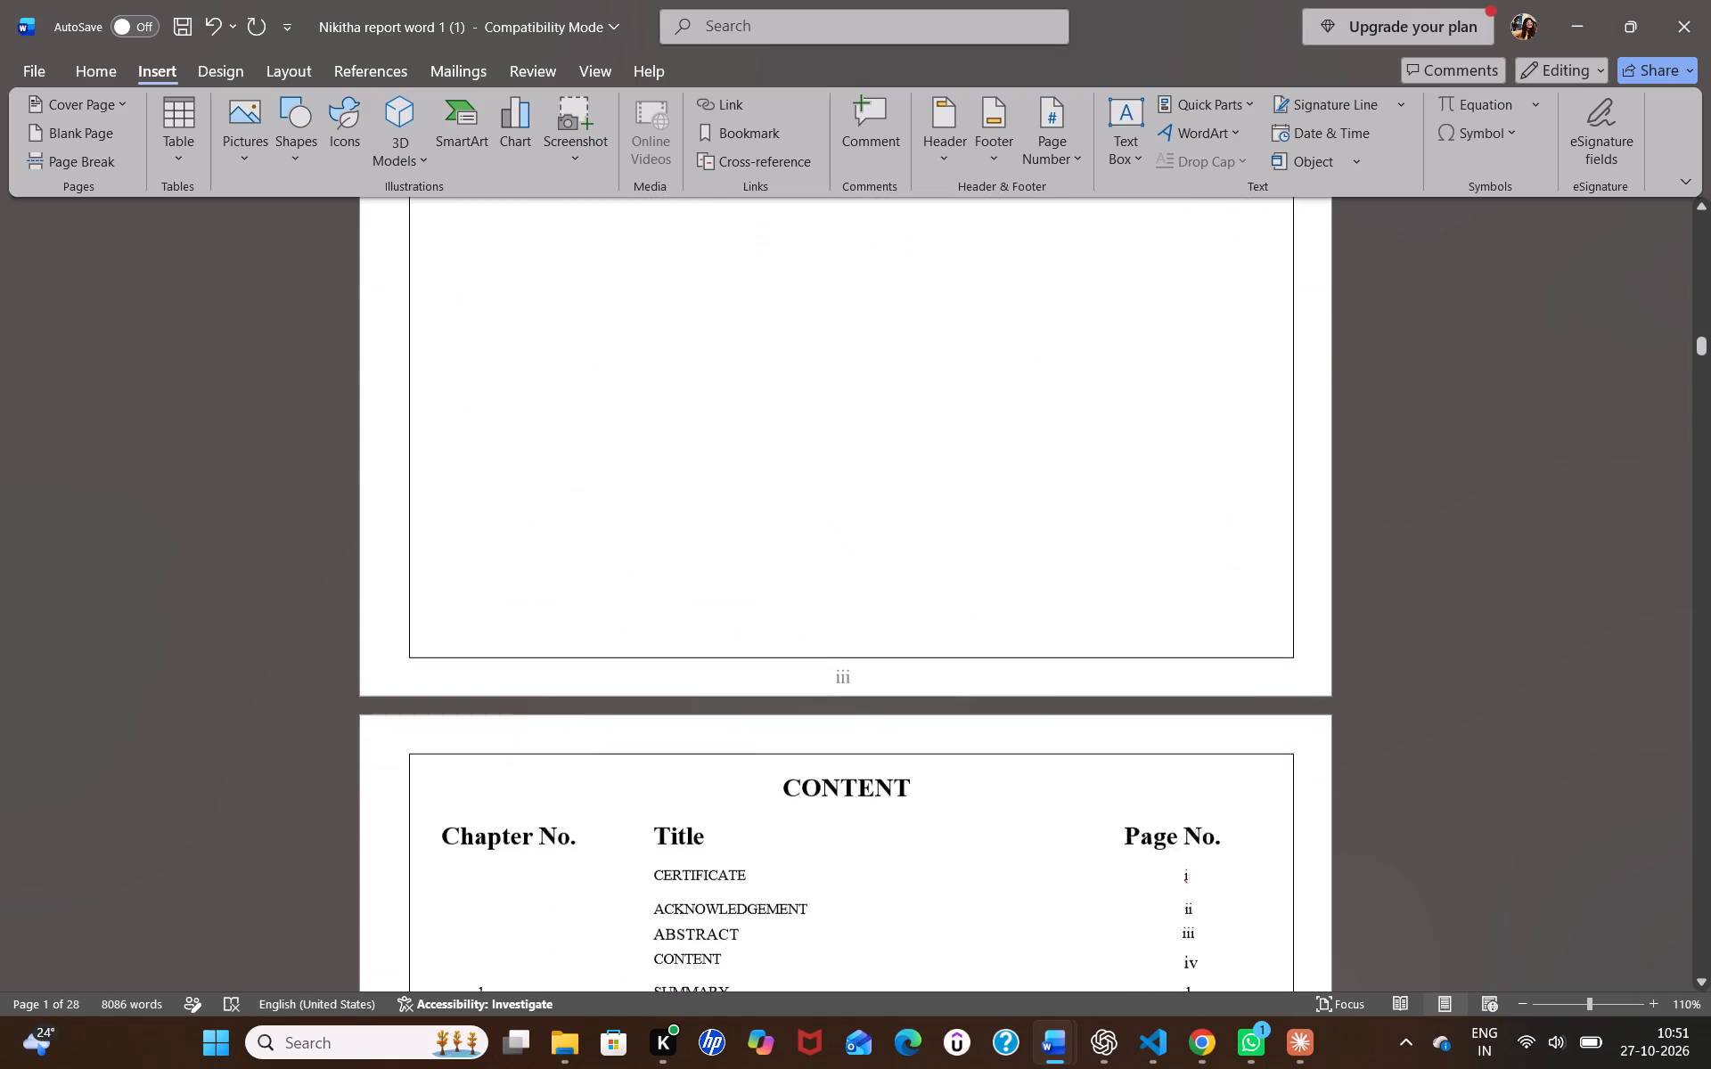
scroll(523, 546, up, 15)
scroll(523, 546, down, 3)
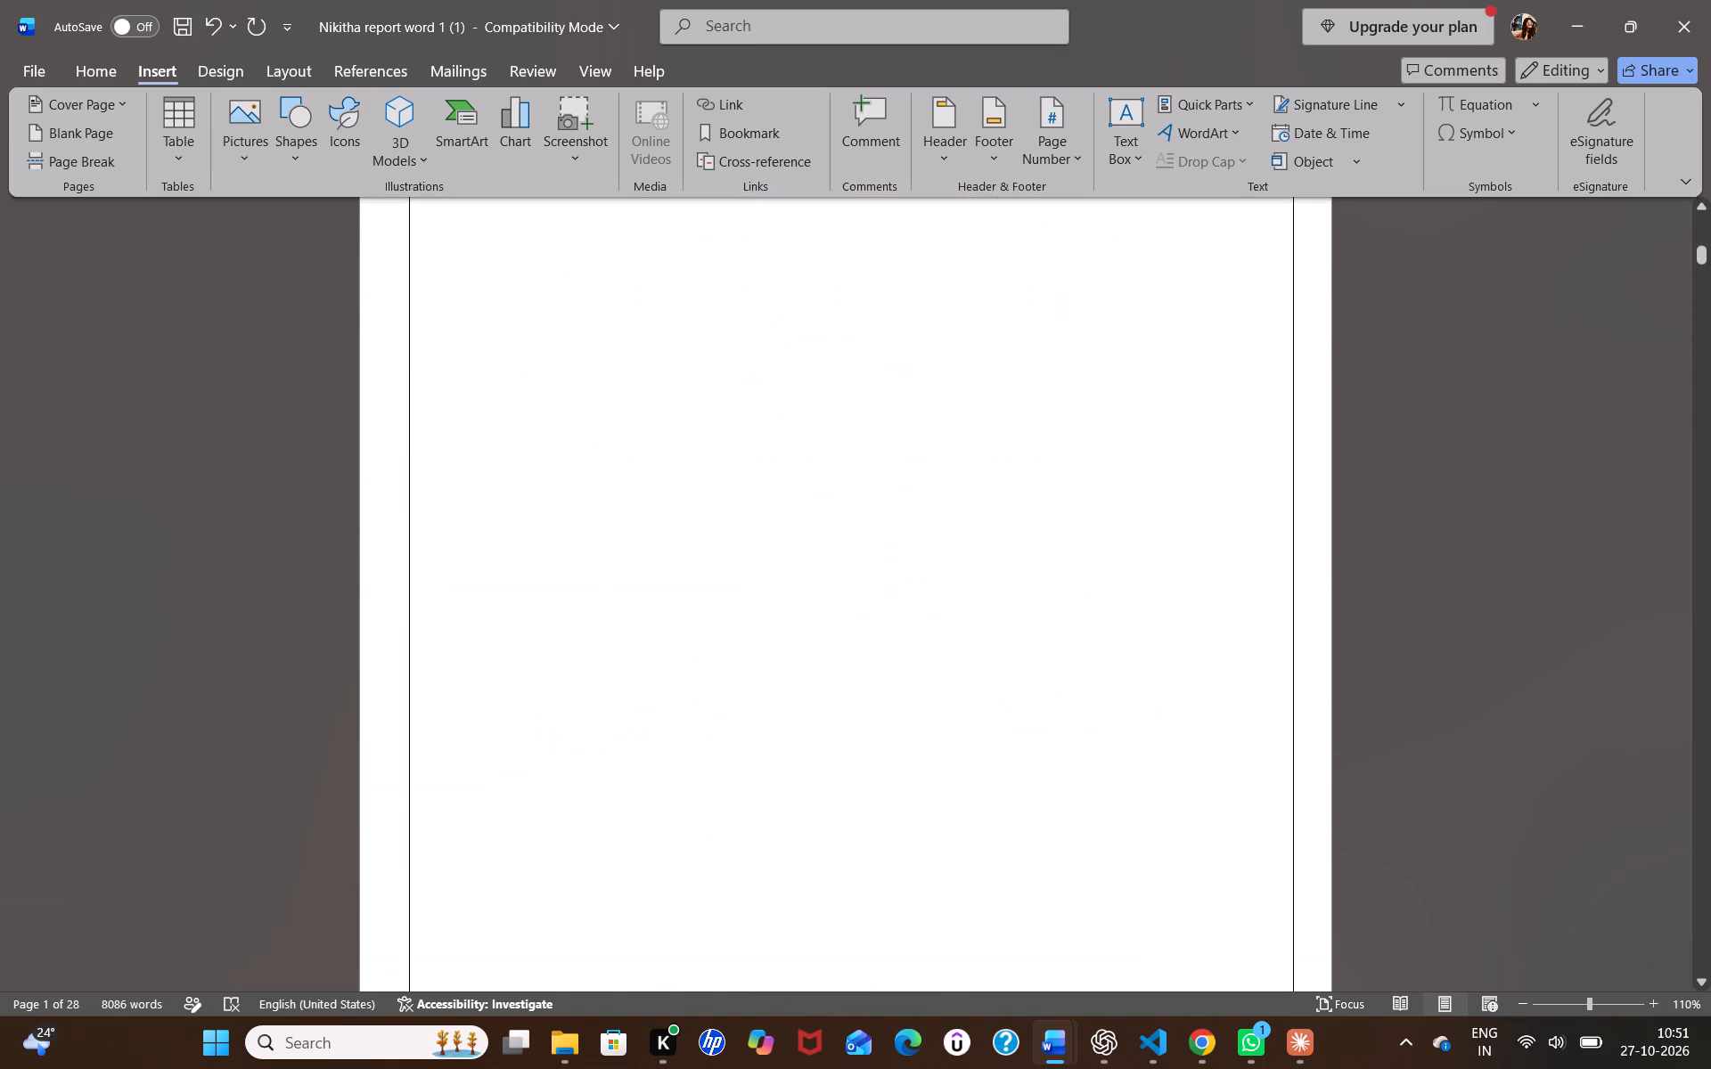
scroll(523, 546, down, 2)
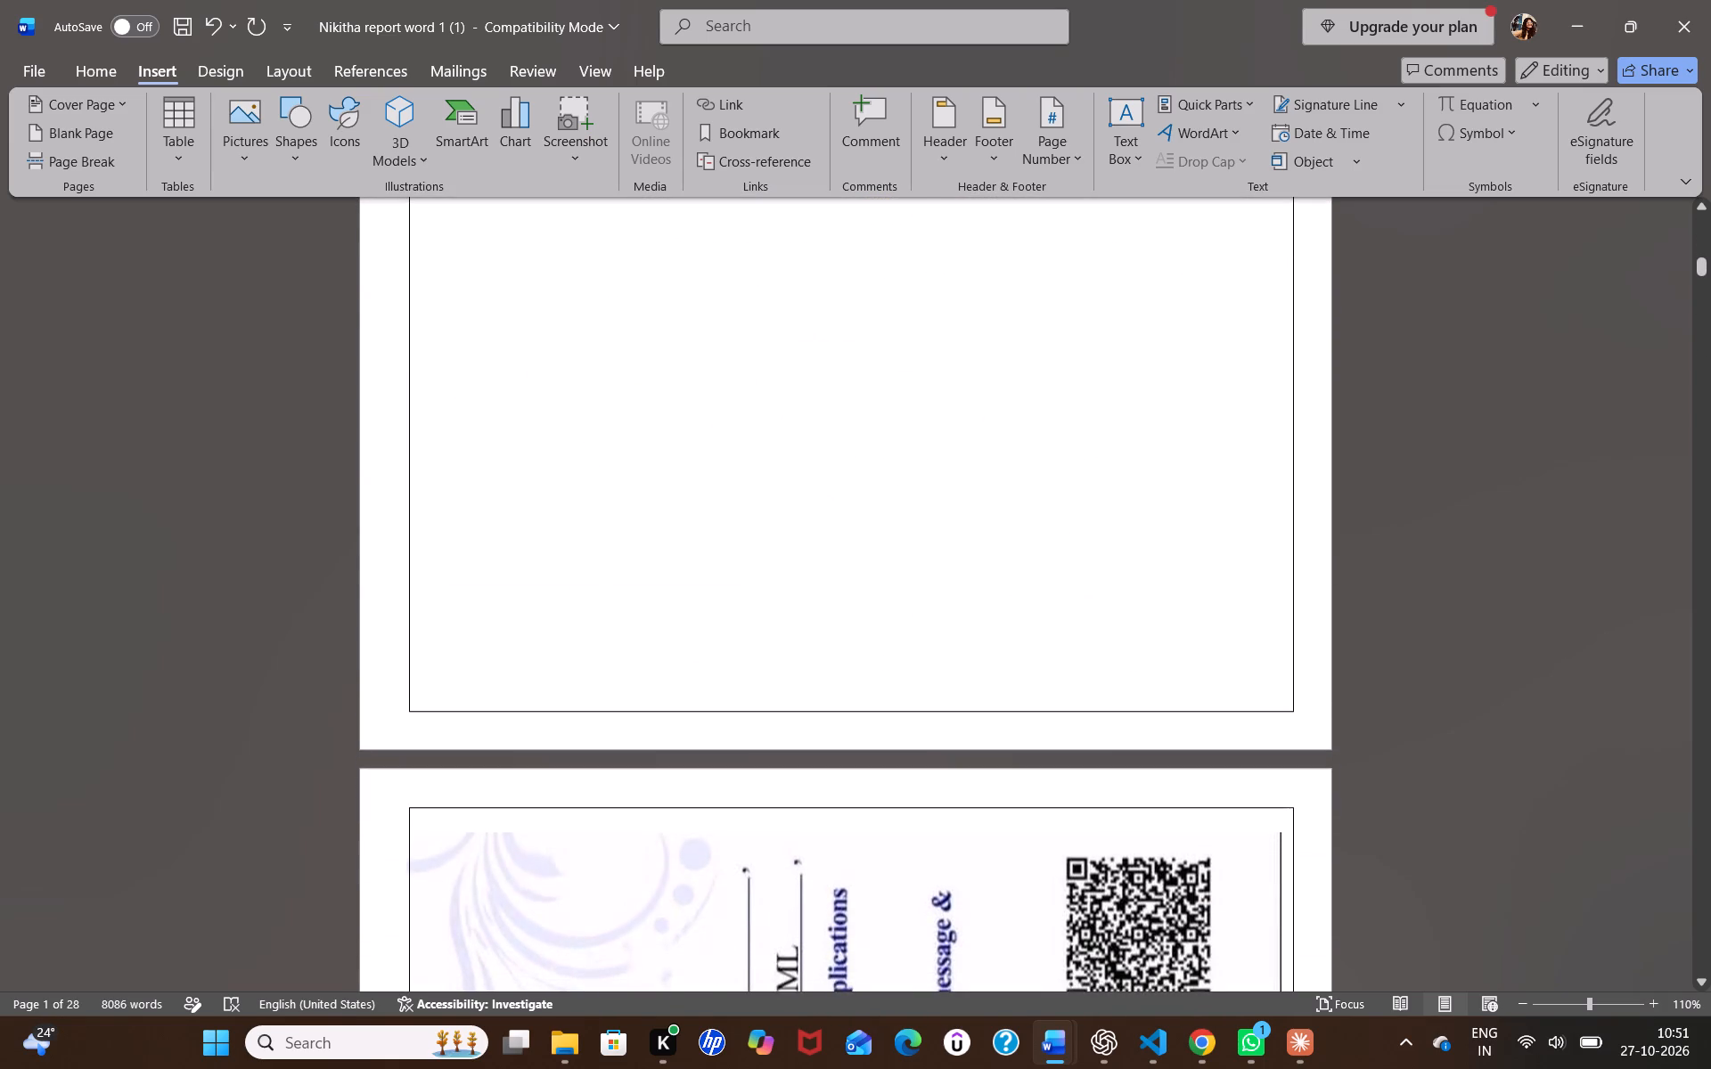
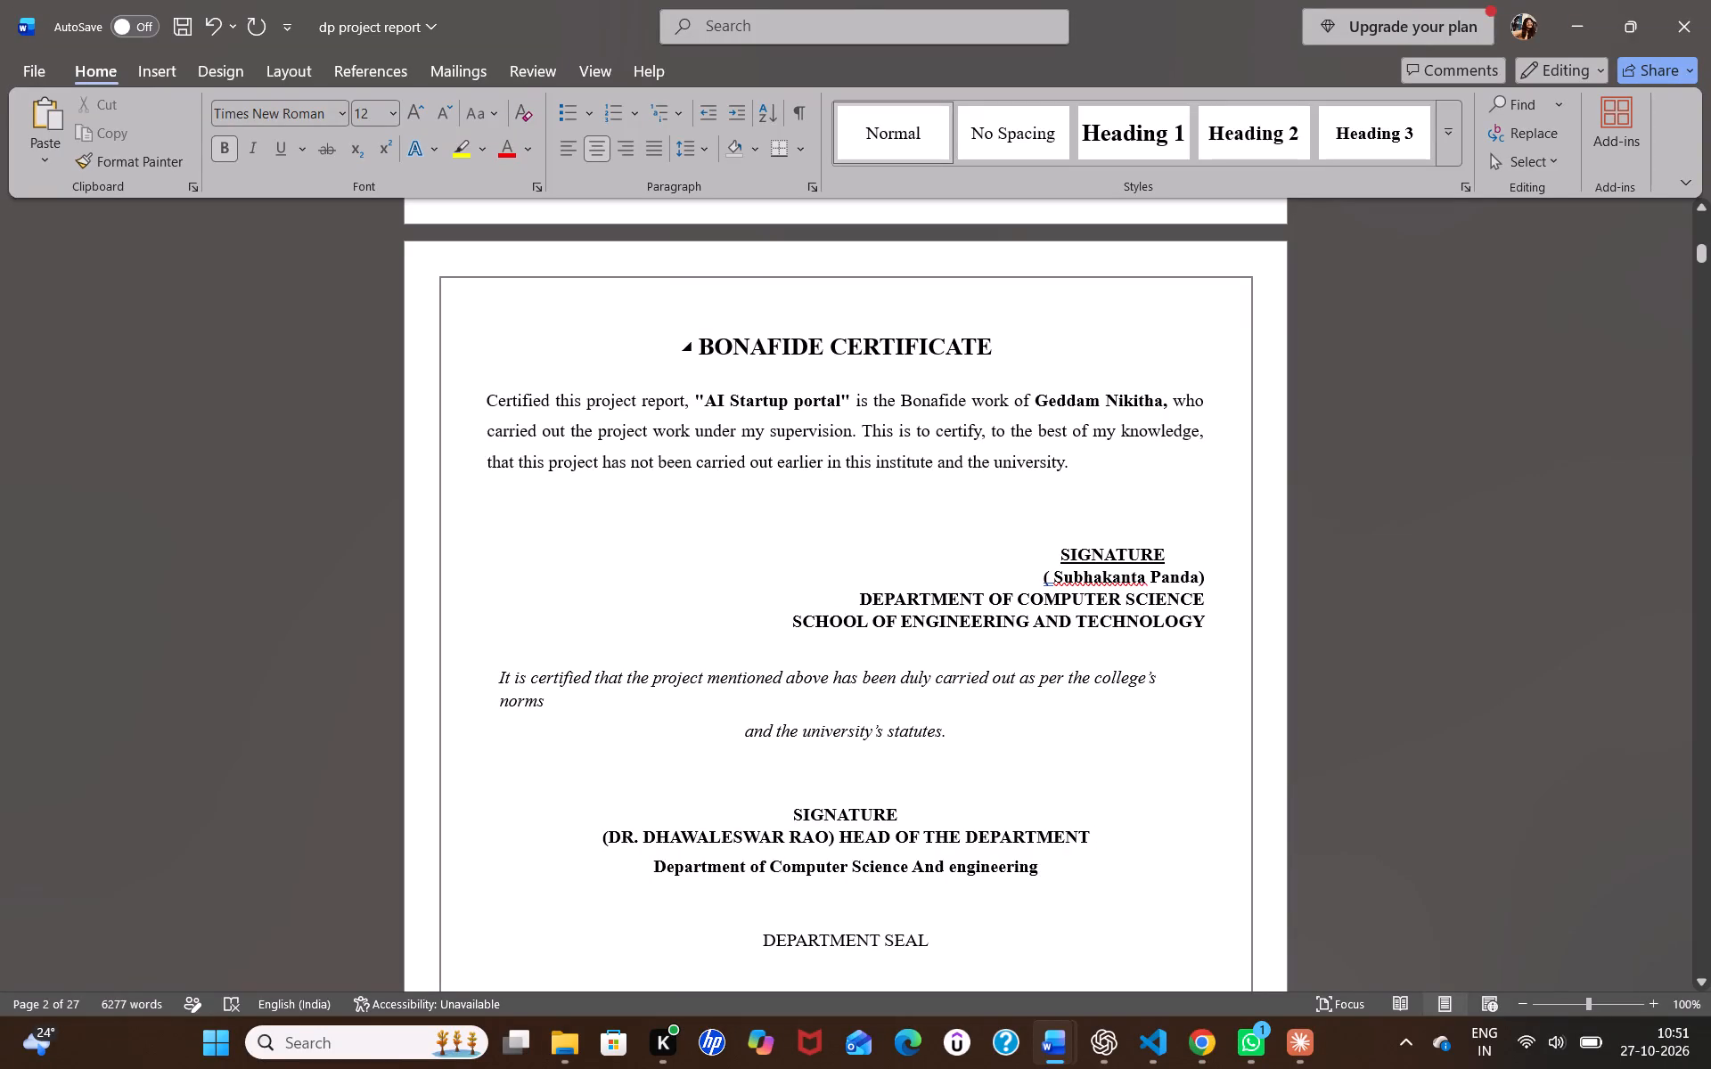
Copy the full bonafide certificate text, from the BONAFIDE CERTIFICATE heading through the DEPARTMENT SEAL line.
right_drag(699, 340, 742, 372)
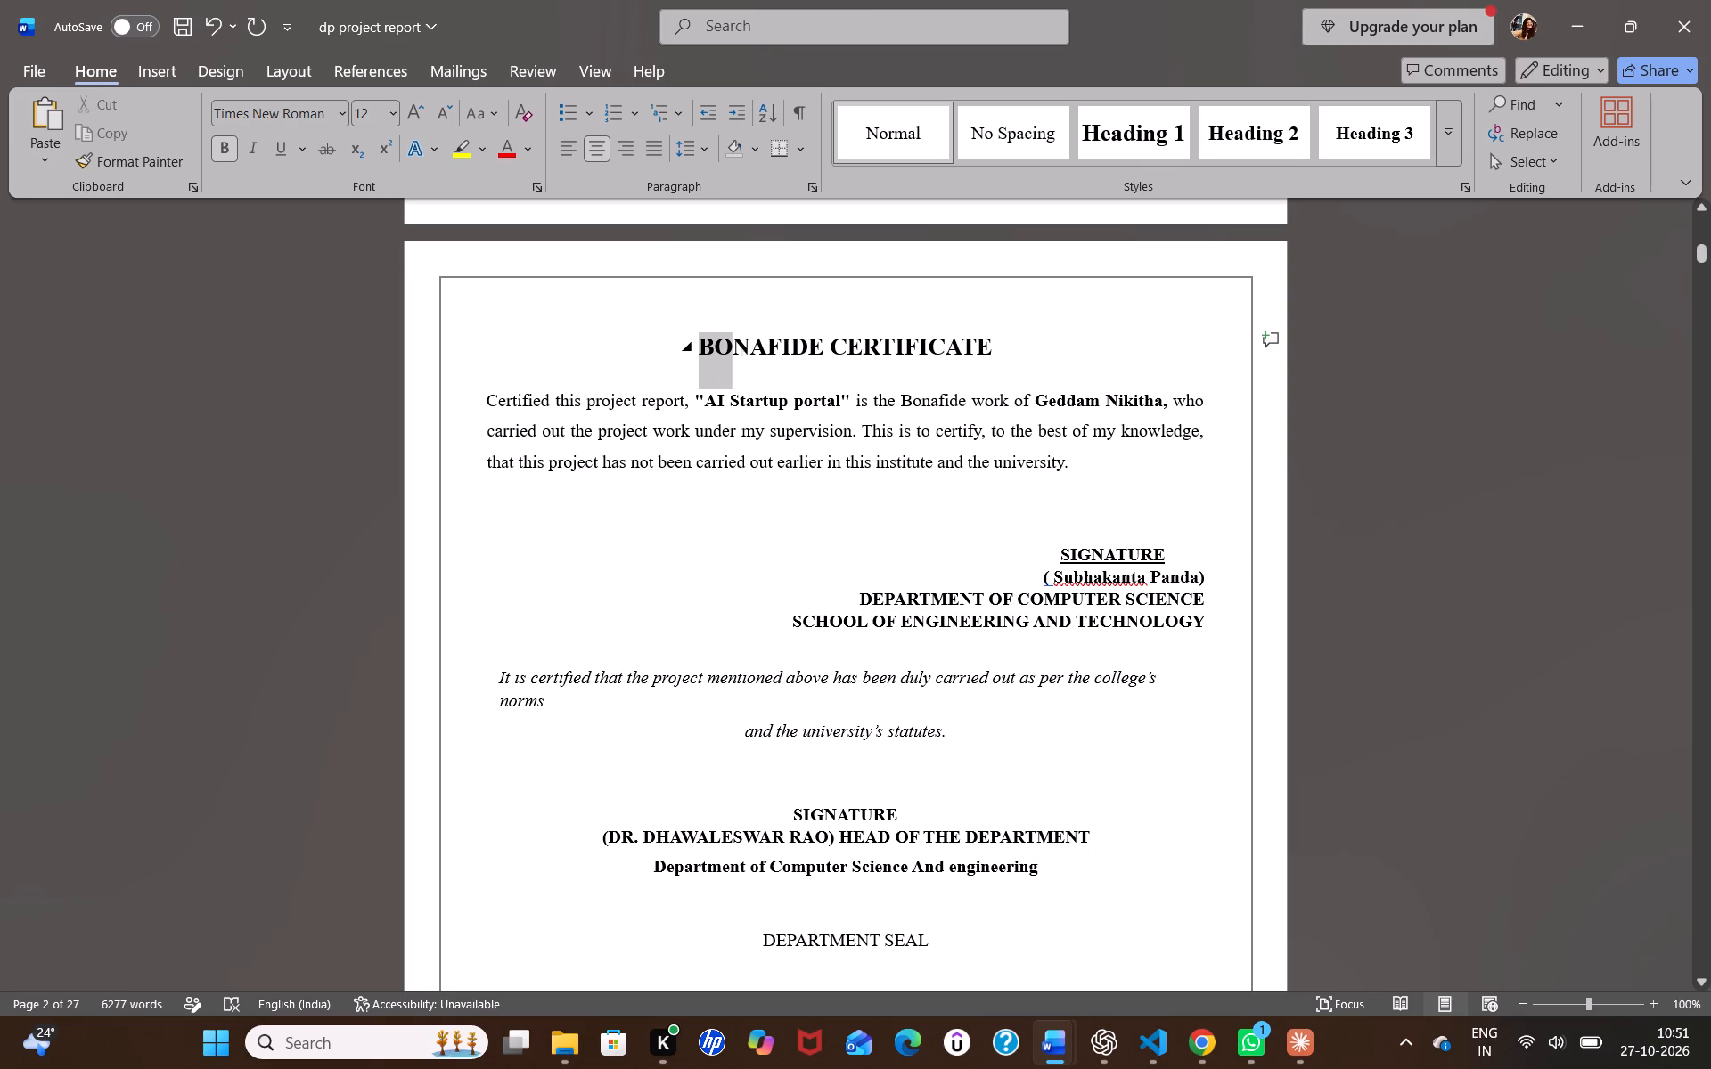
right_drag(742, 372, 929, 753)
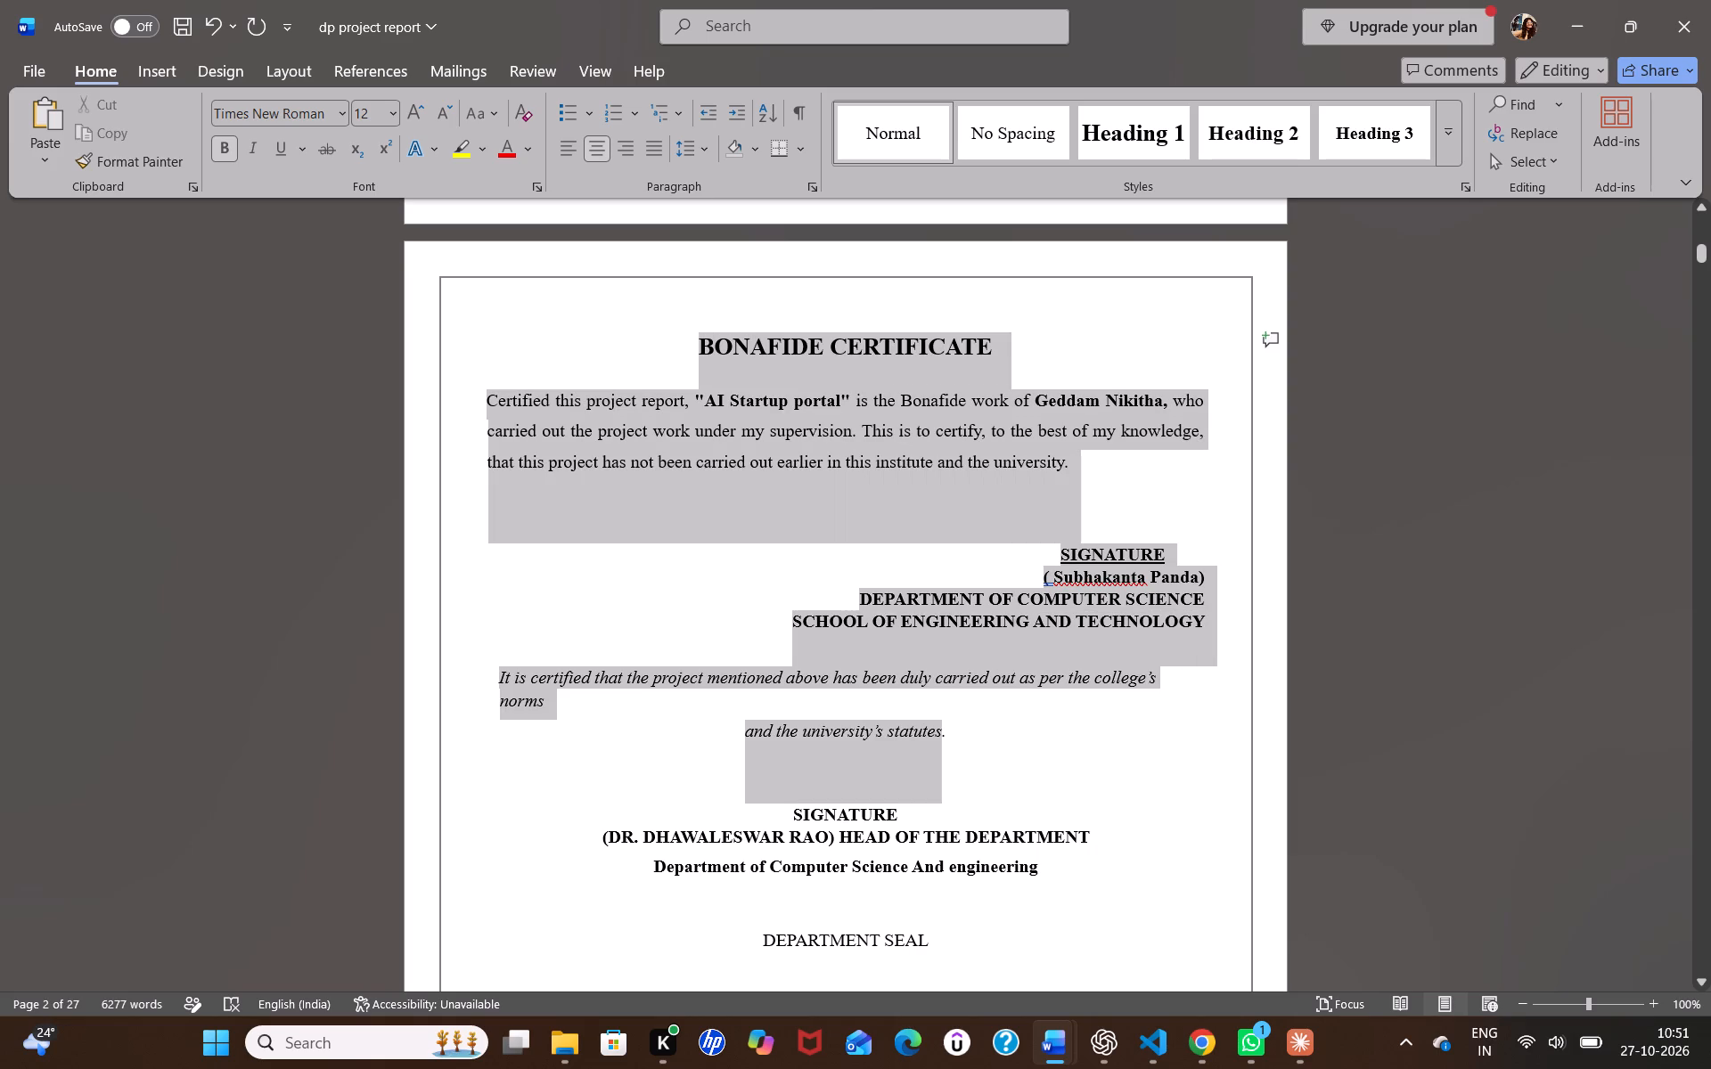
right_drag(929, 753, 1011, 963)
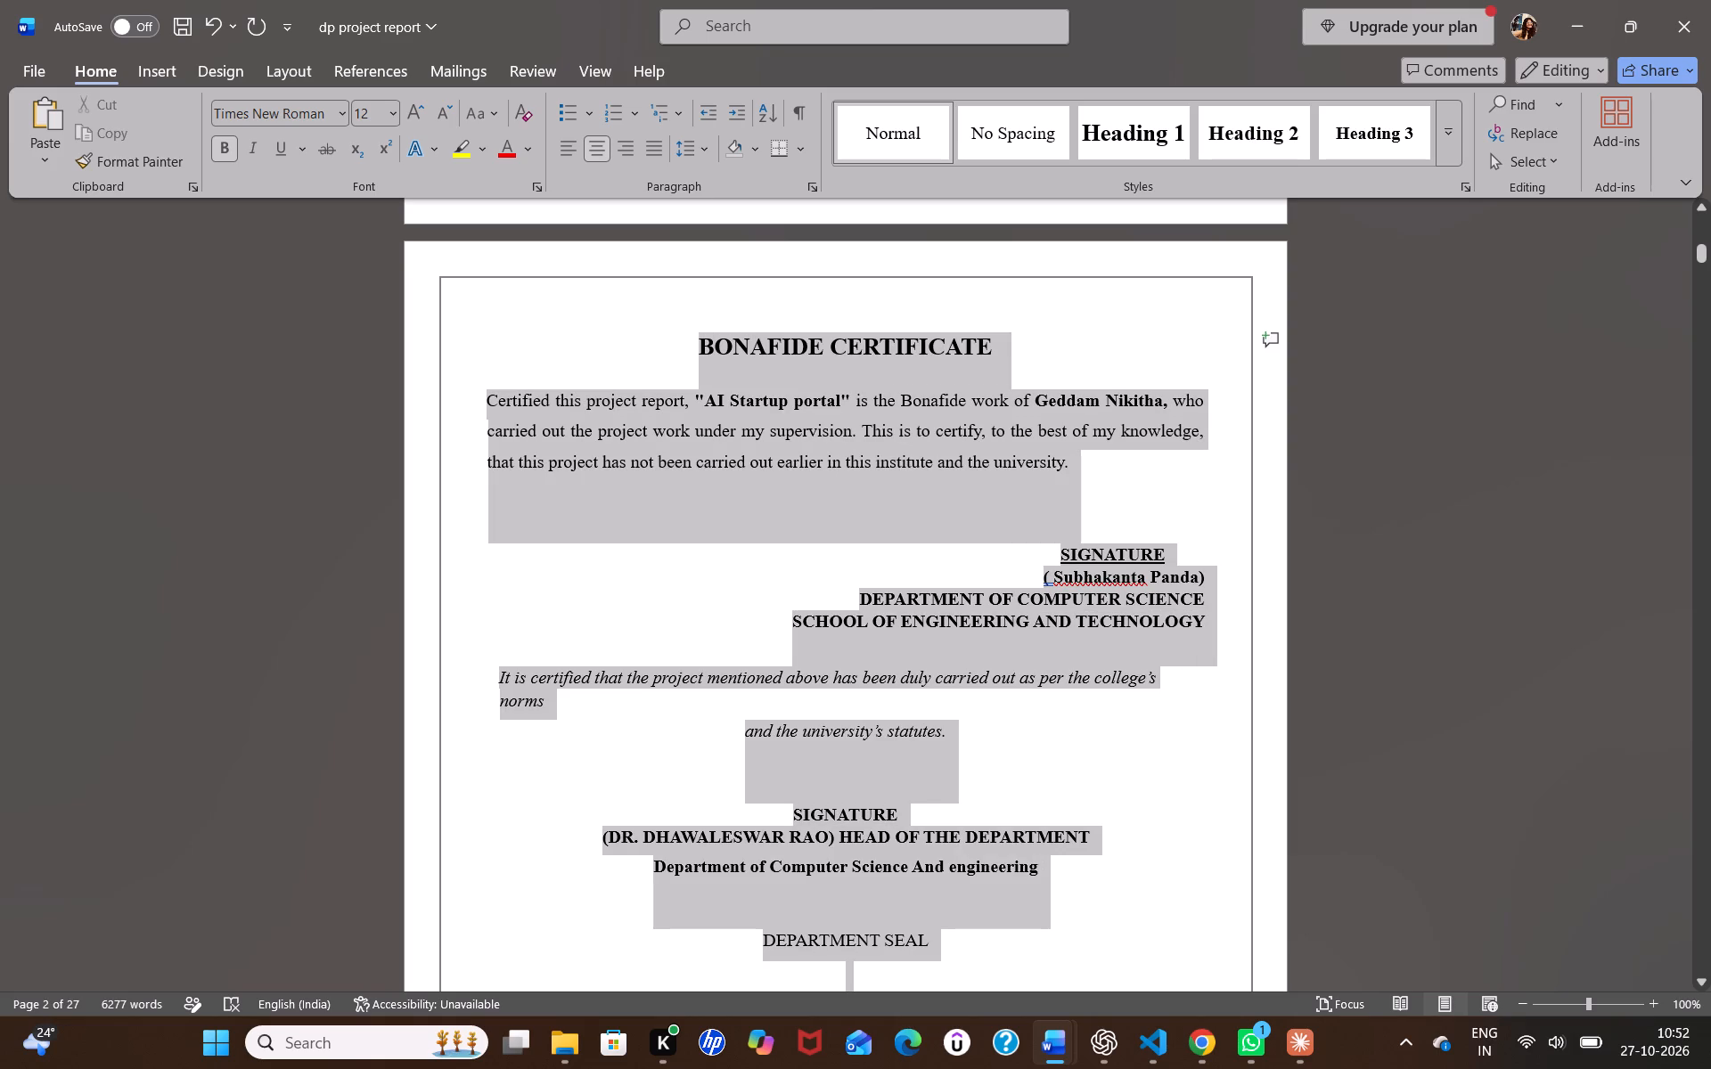
right_drag(1011, 963, 1011, 967)
key(ctrl+c)
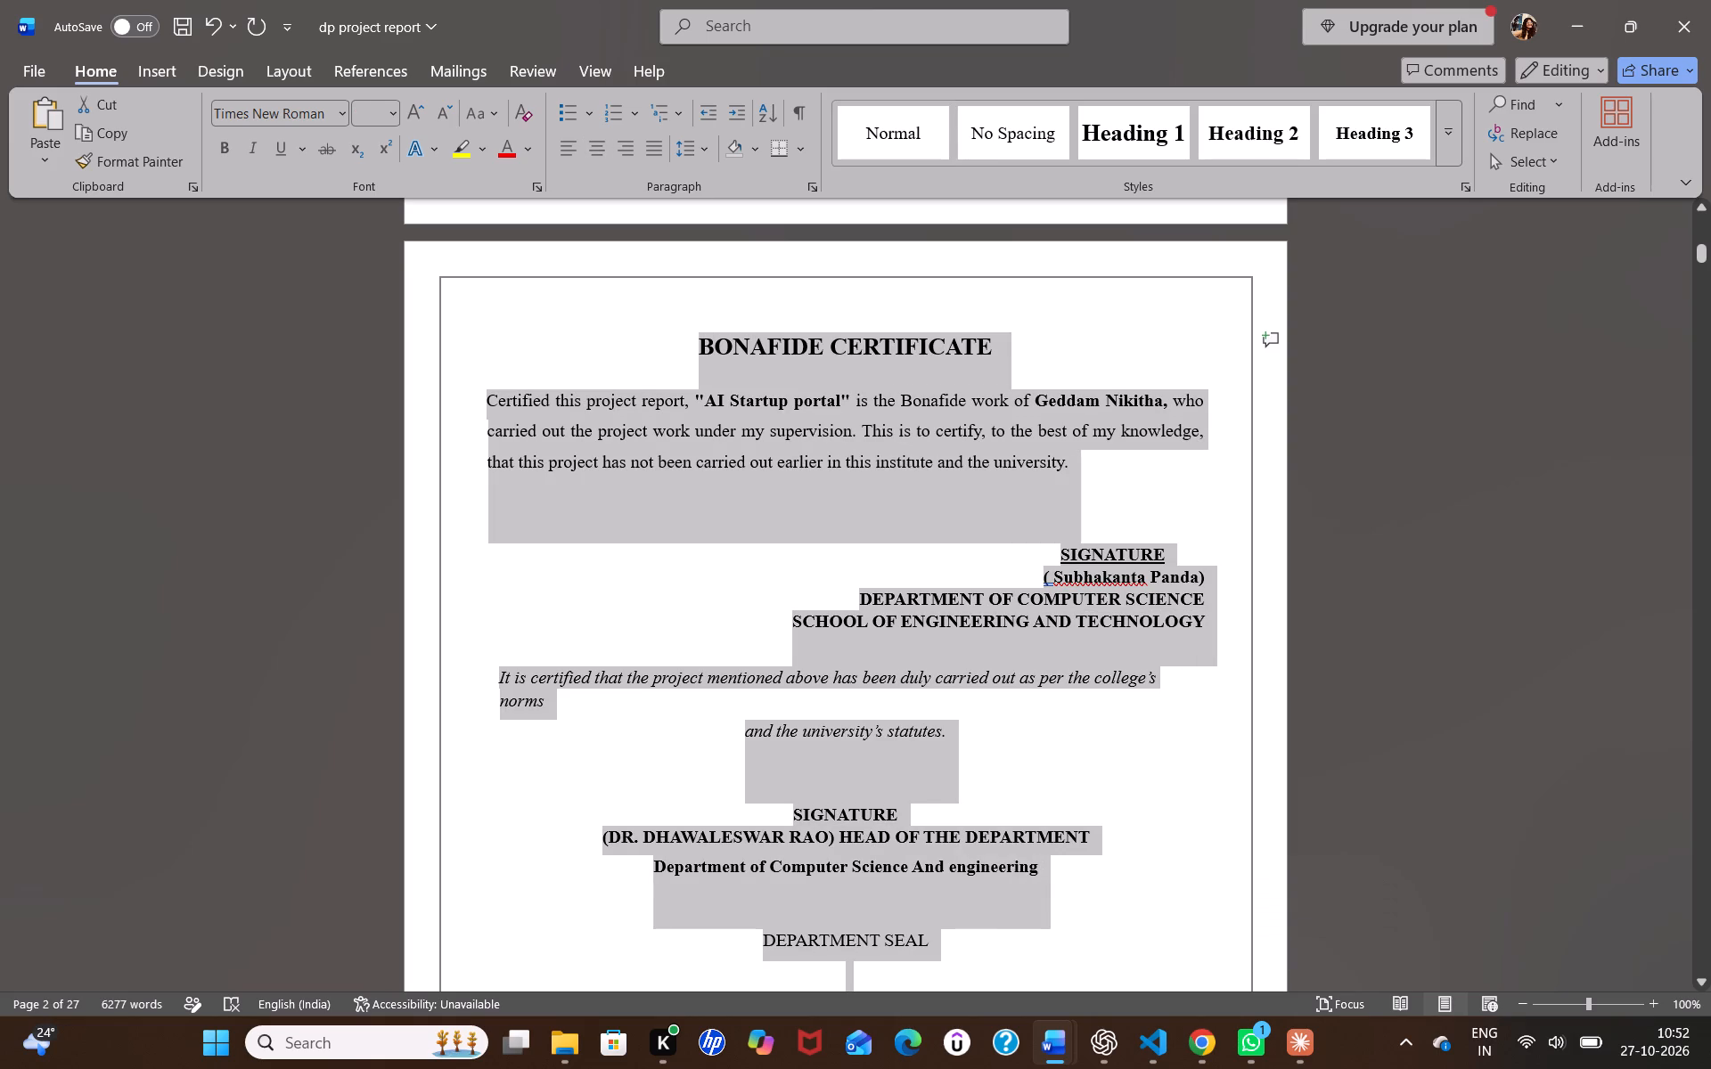
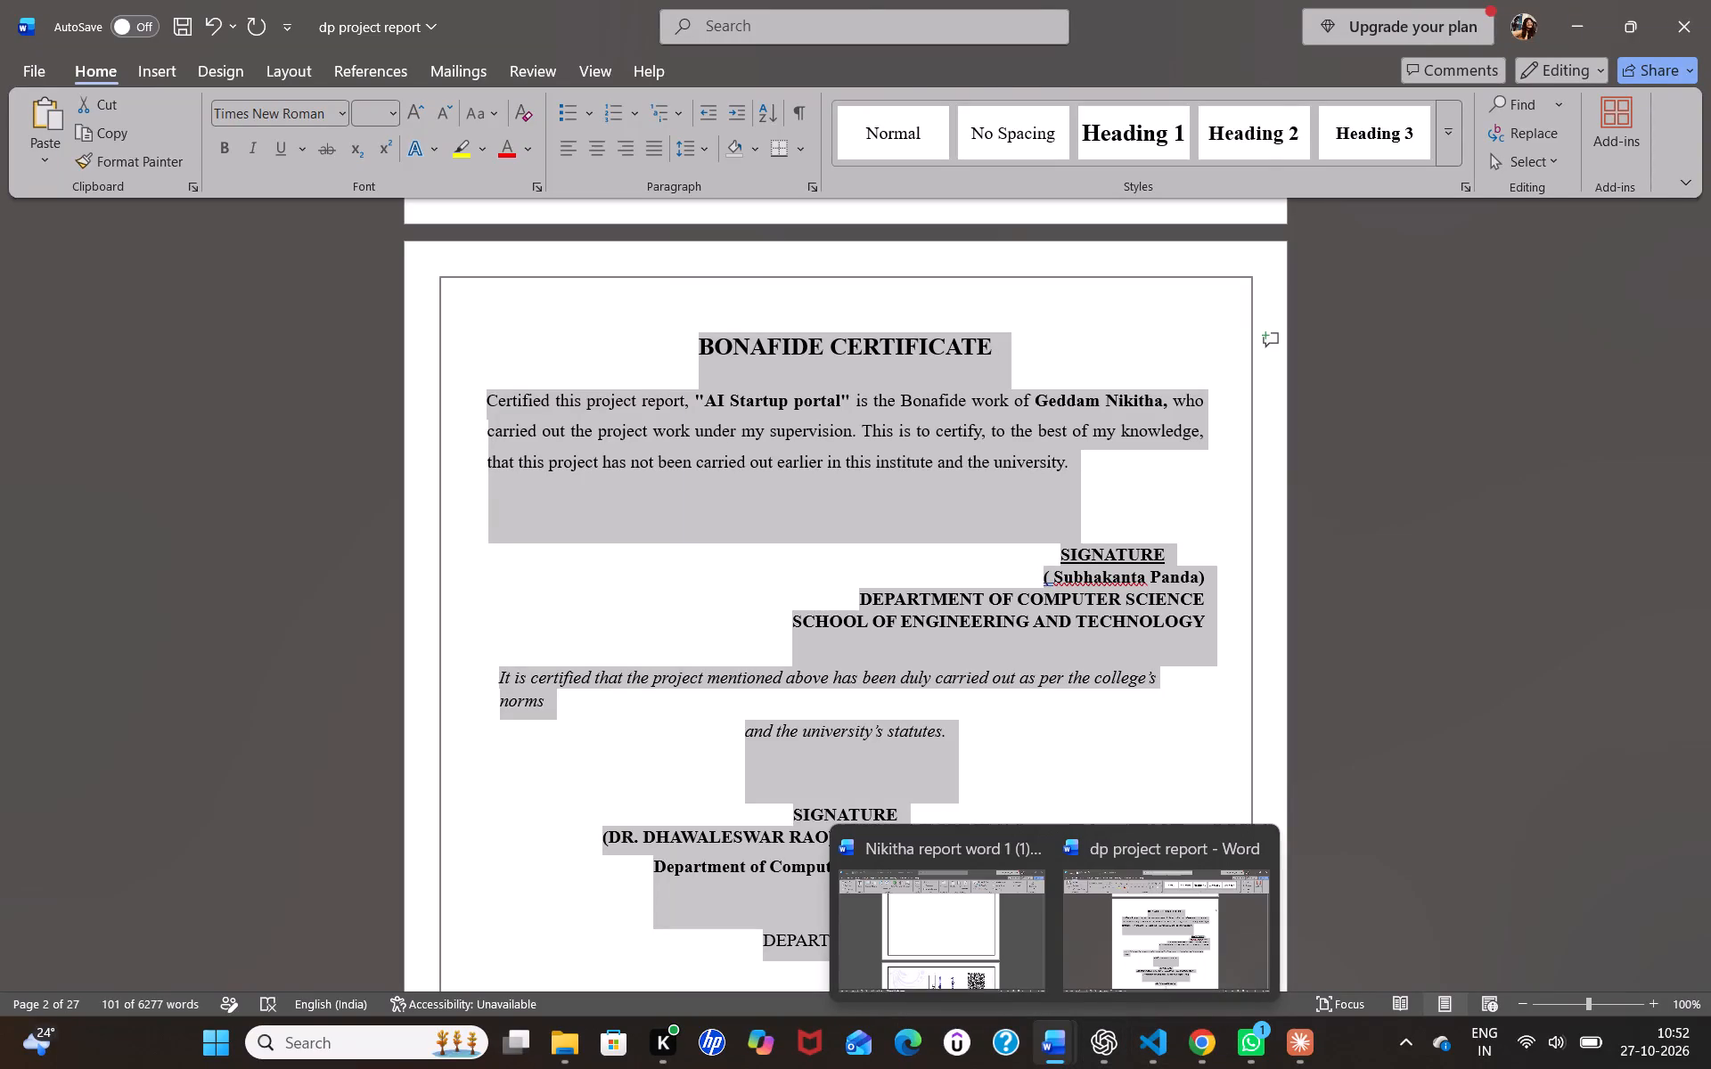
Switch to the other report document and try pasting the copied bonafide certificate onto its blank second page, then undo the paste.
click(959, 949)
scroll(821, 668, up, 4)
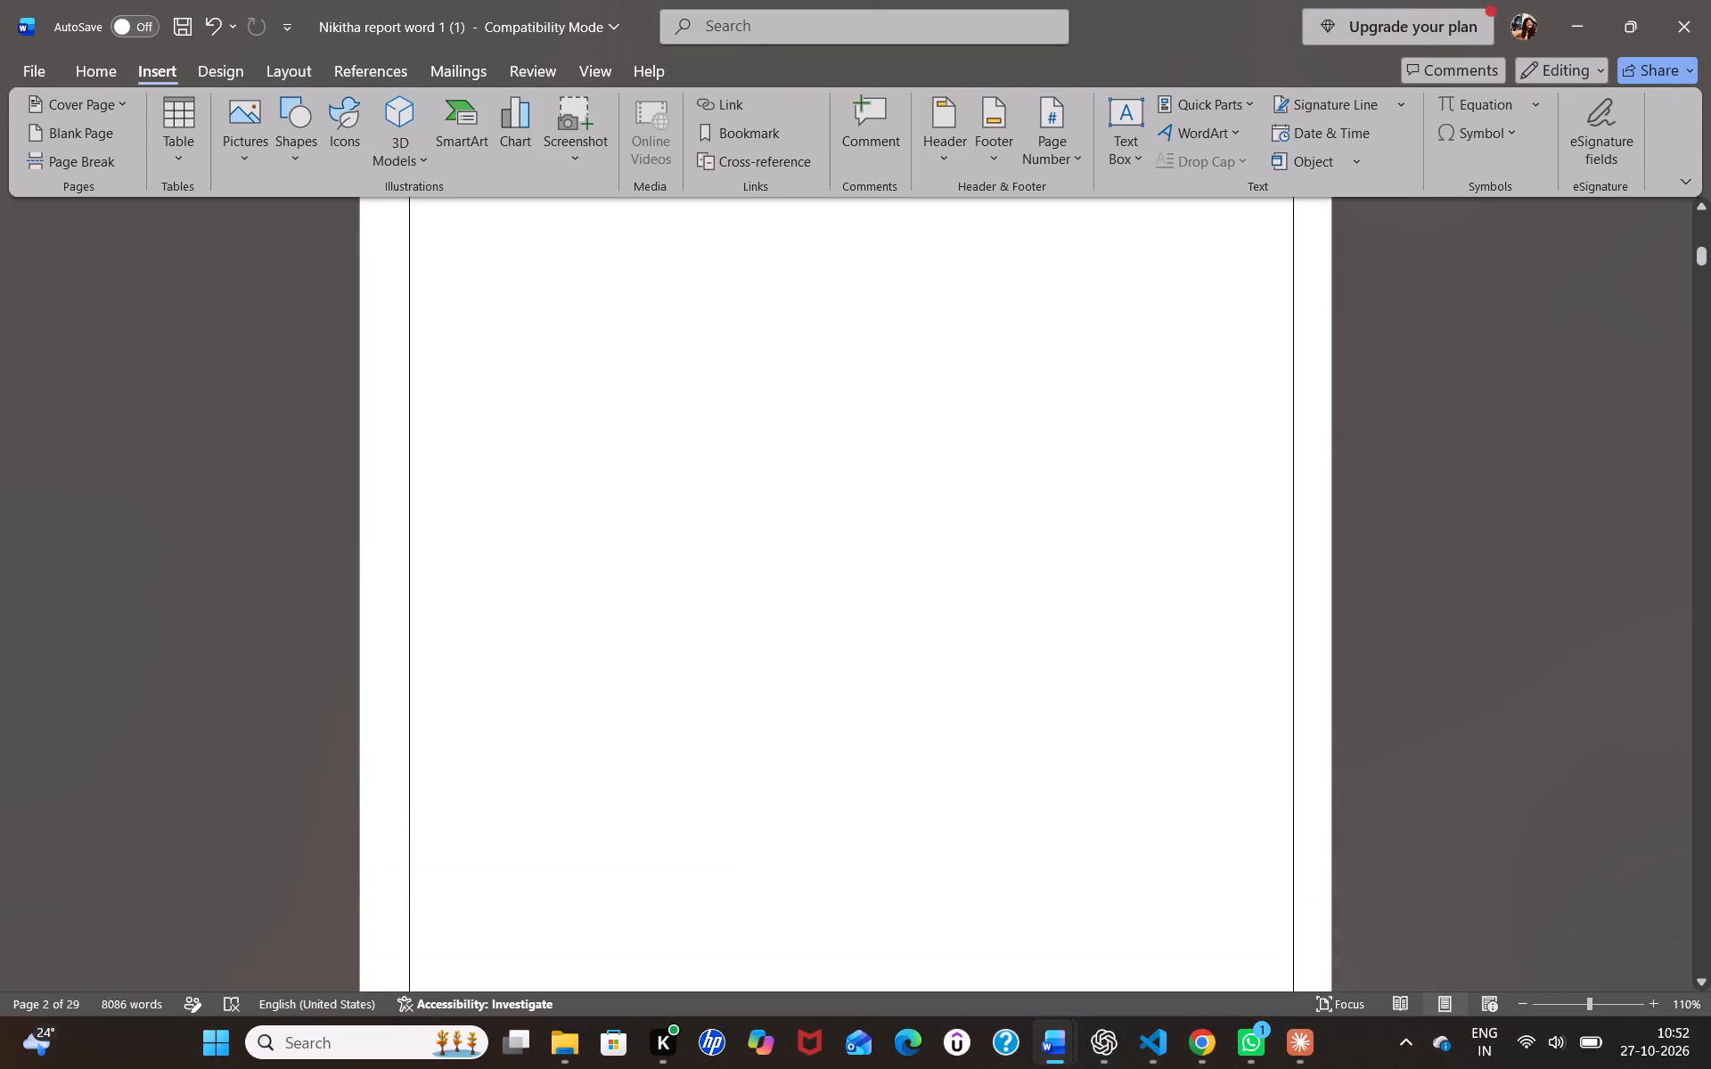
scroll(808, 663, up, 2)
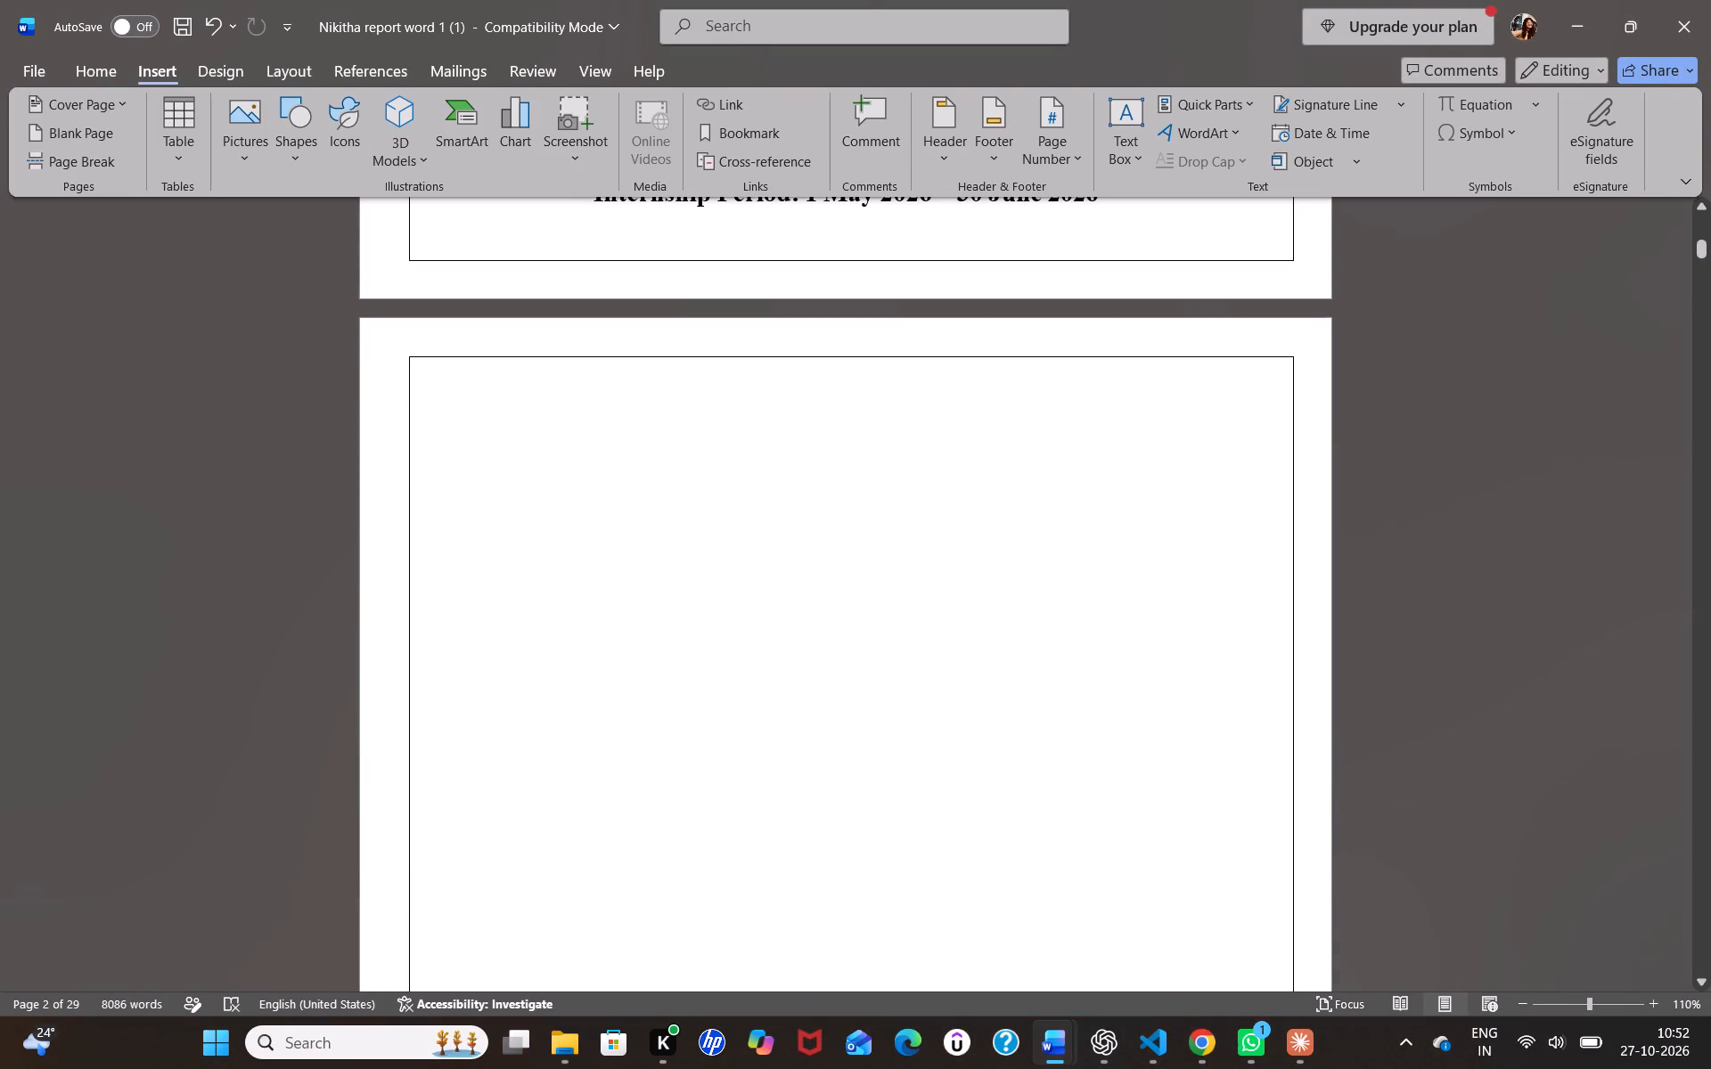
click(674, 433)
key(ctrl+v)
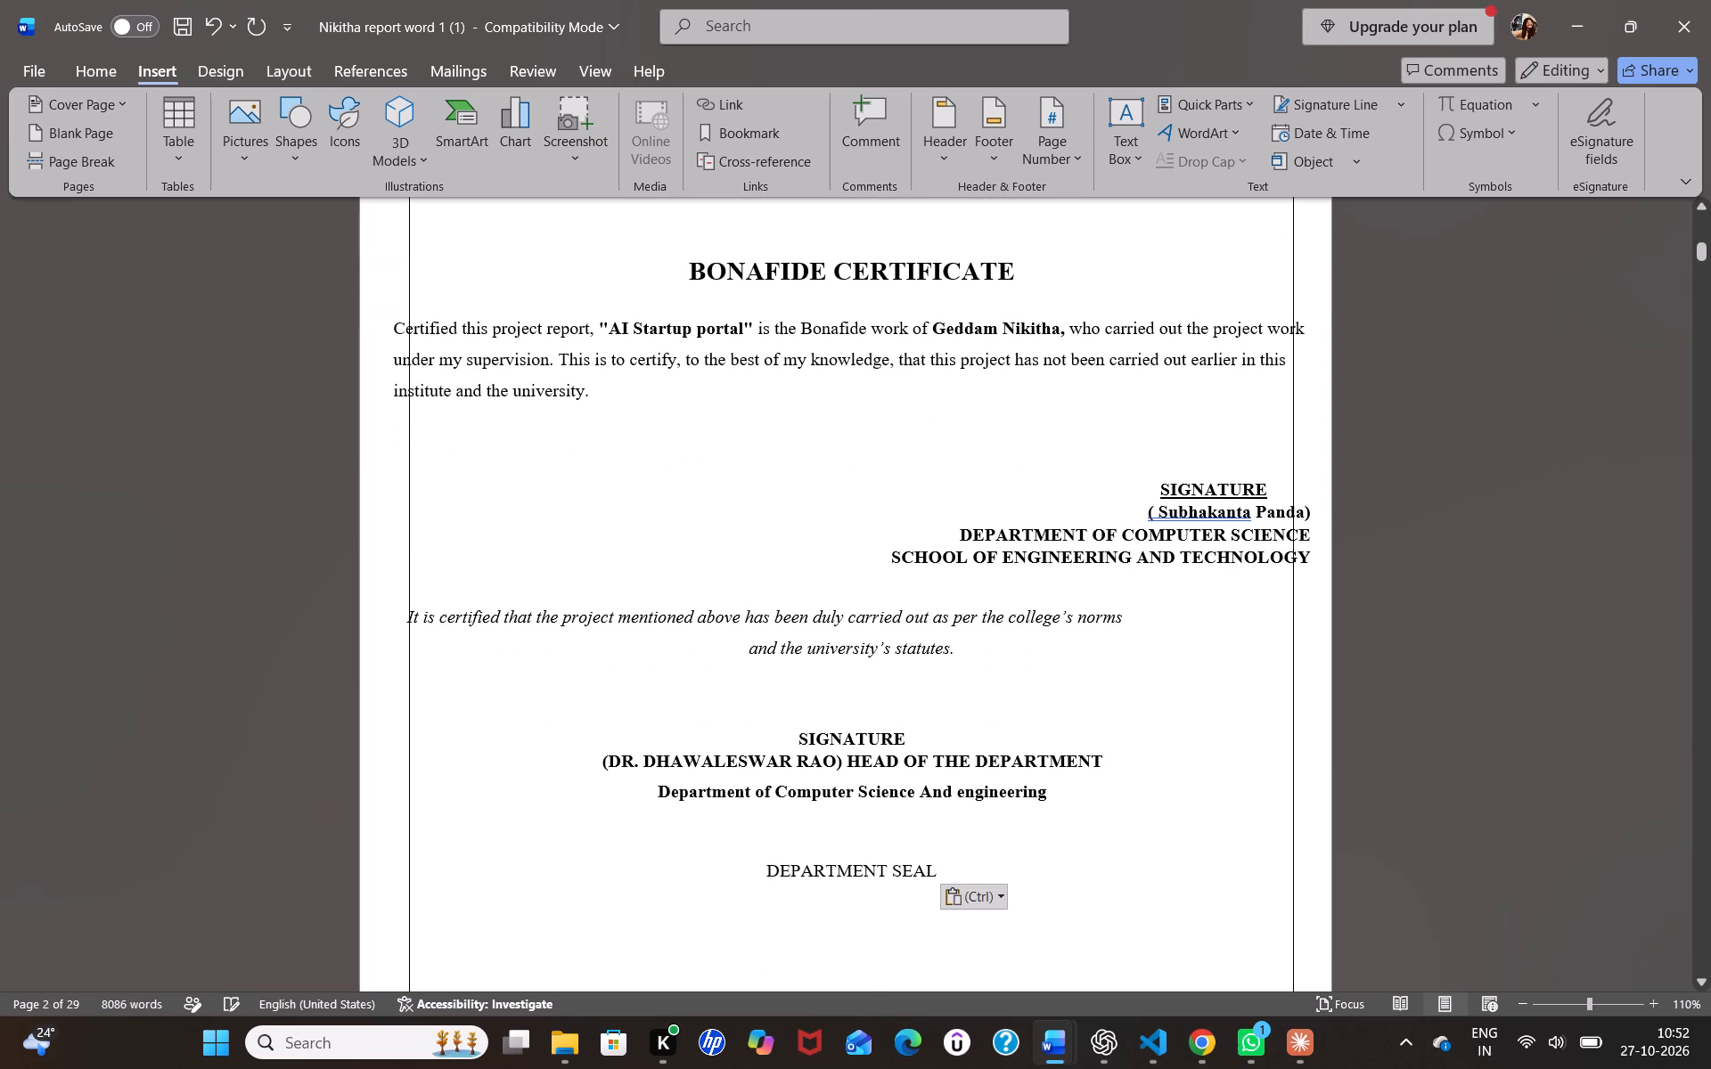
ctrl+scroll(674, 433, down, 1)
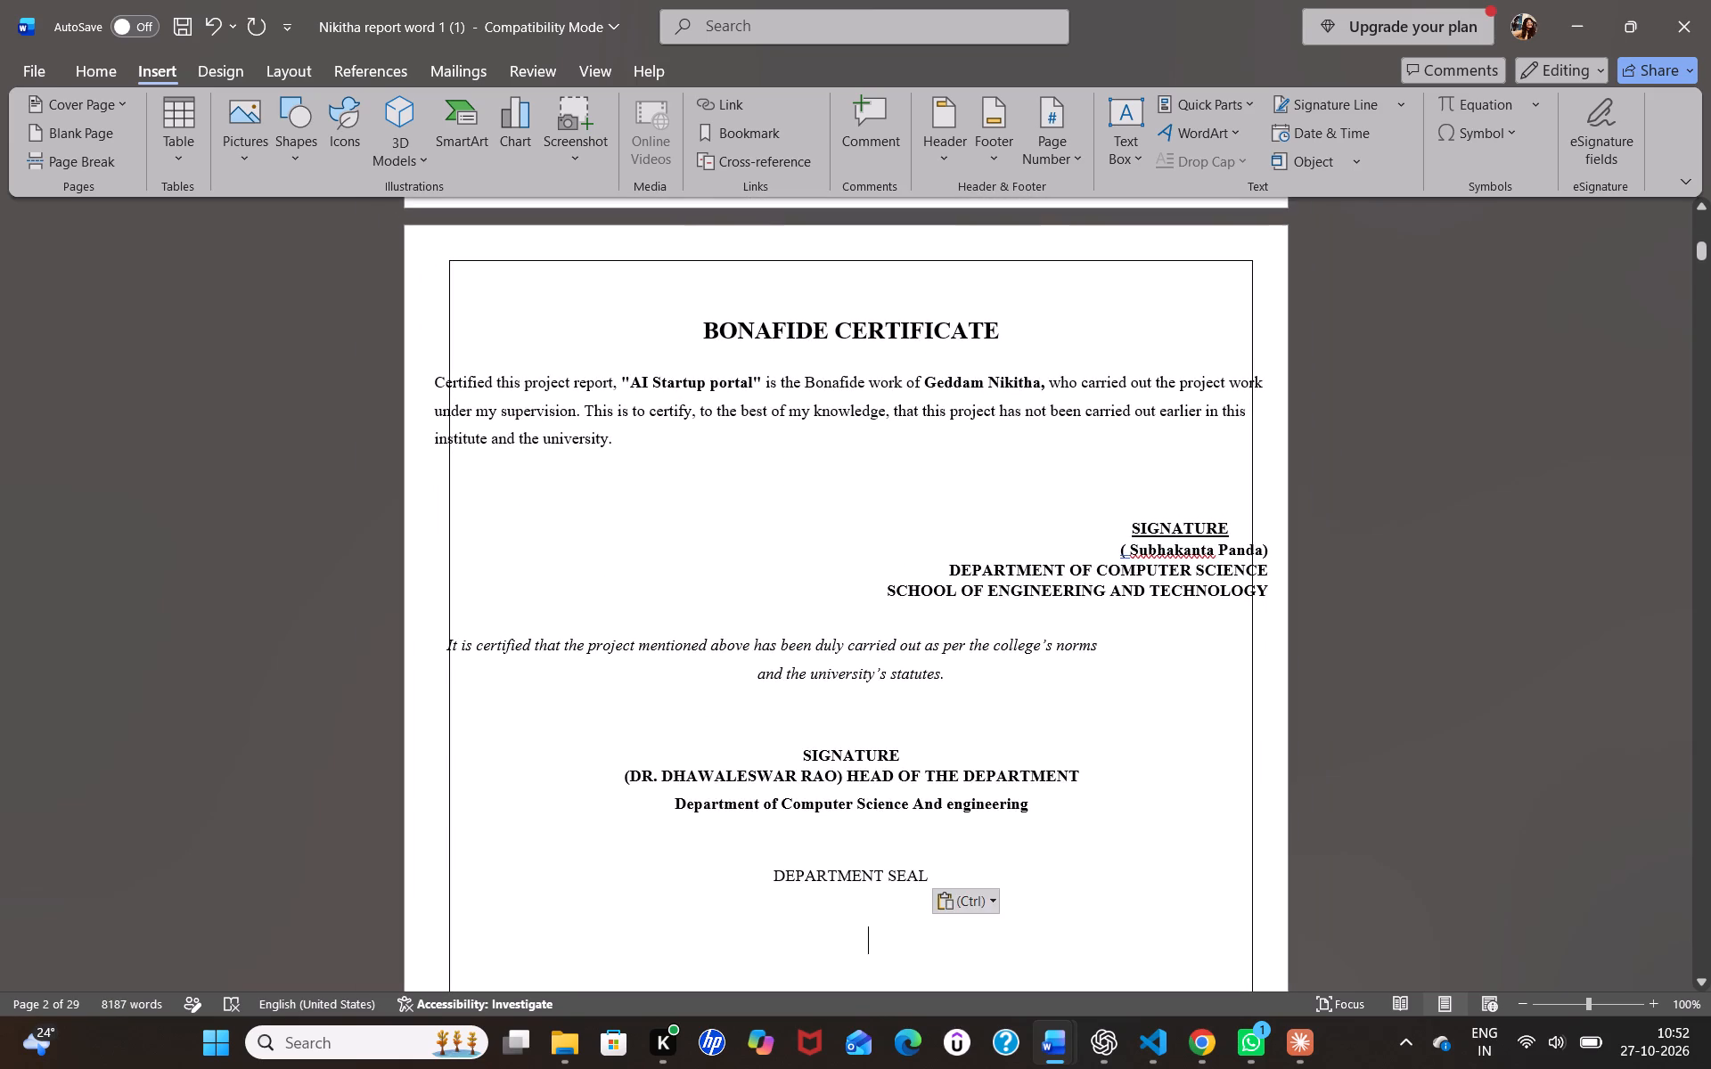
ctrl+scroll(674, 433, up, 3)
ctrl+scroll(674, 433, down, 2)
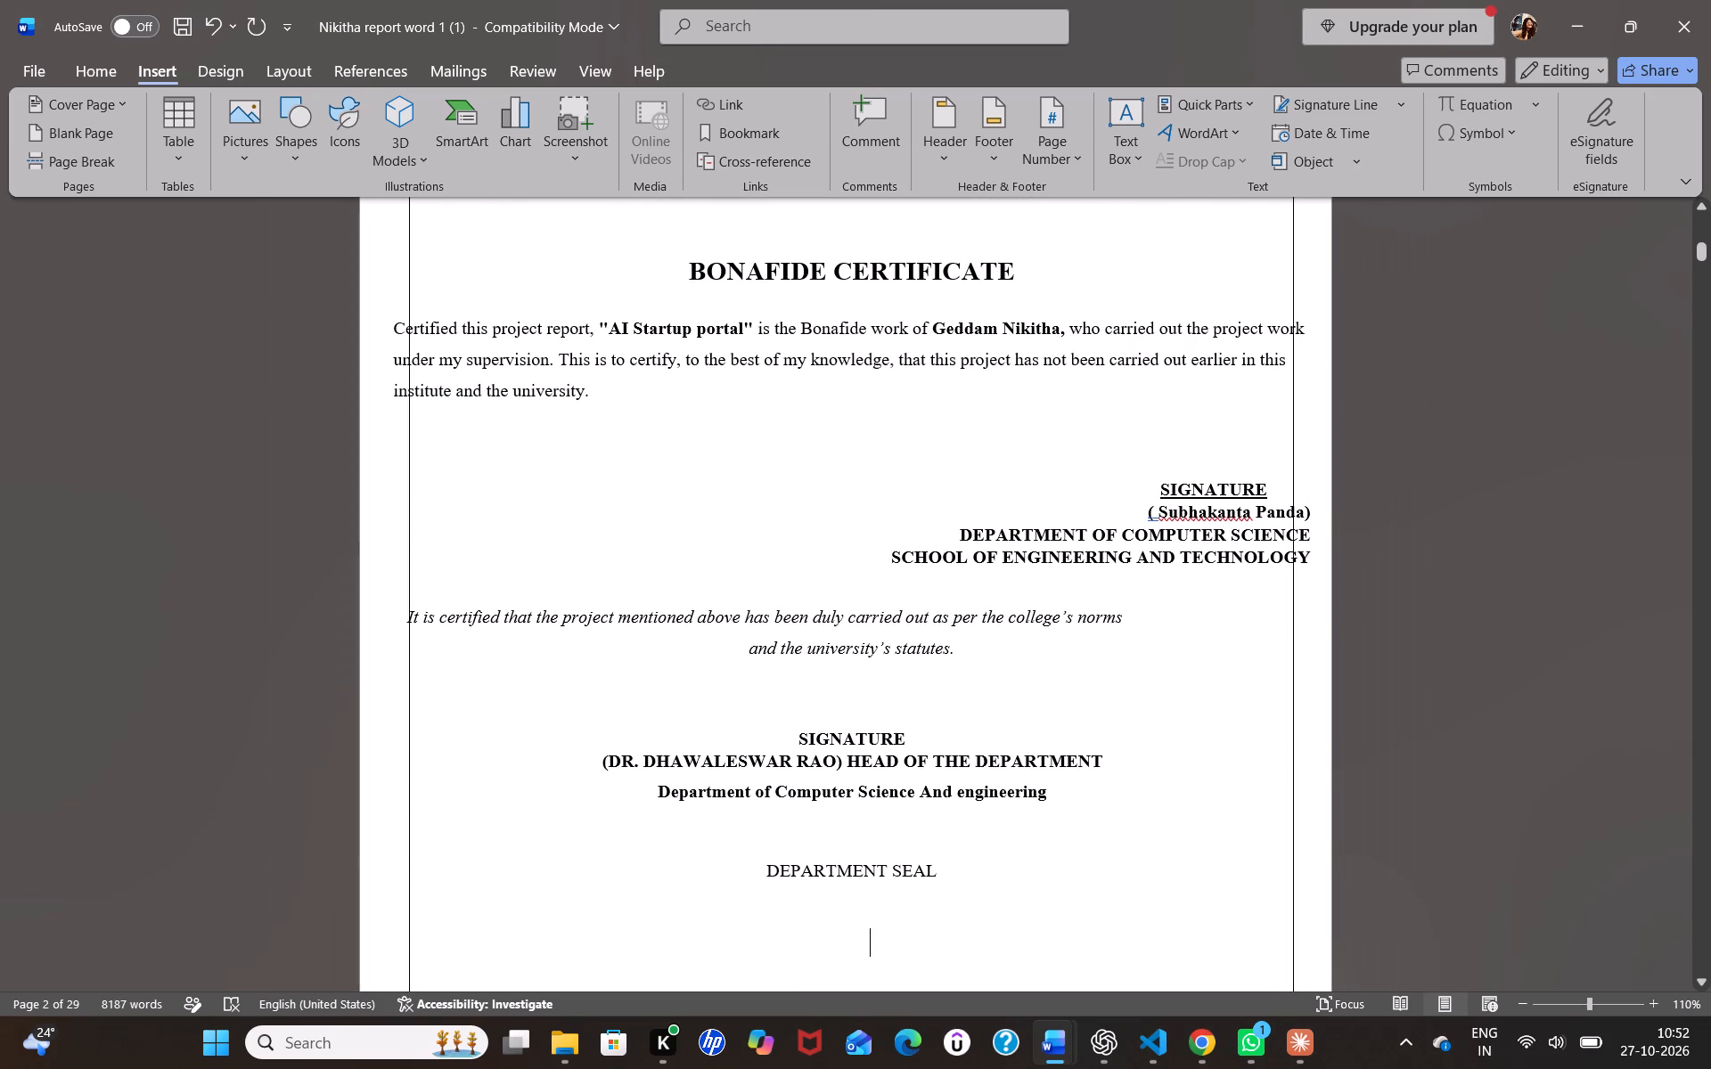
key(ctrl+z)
Left-align the empty first paragraph on the blank second page.
scroll(674, 433, up, 1)
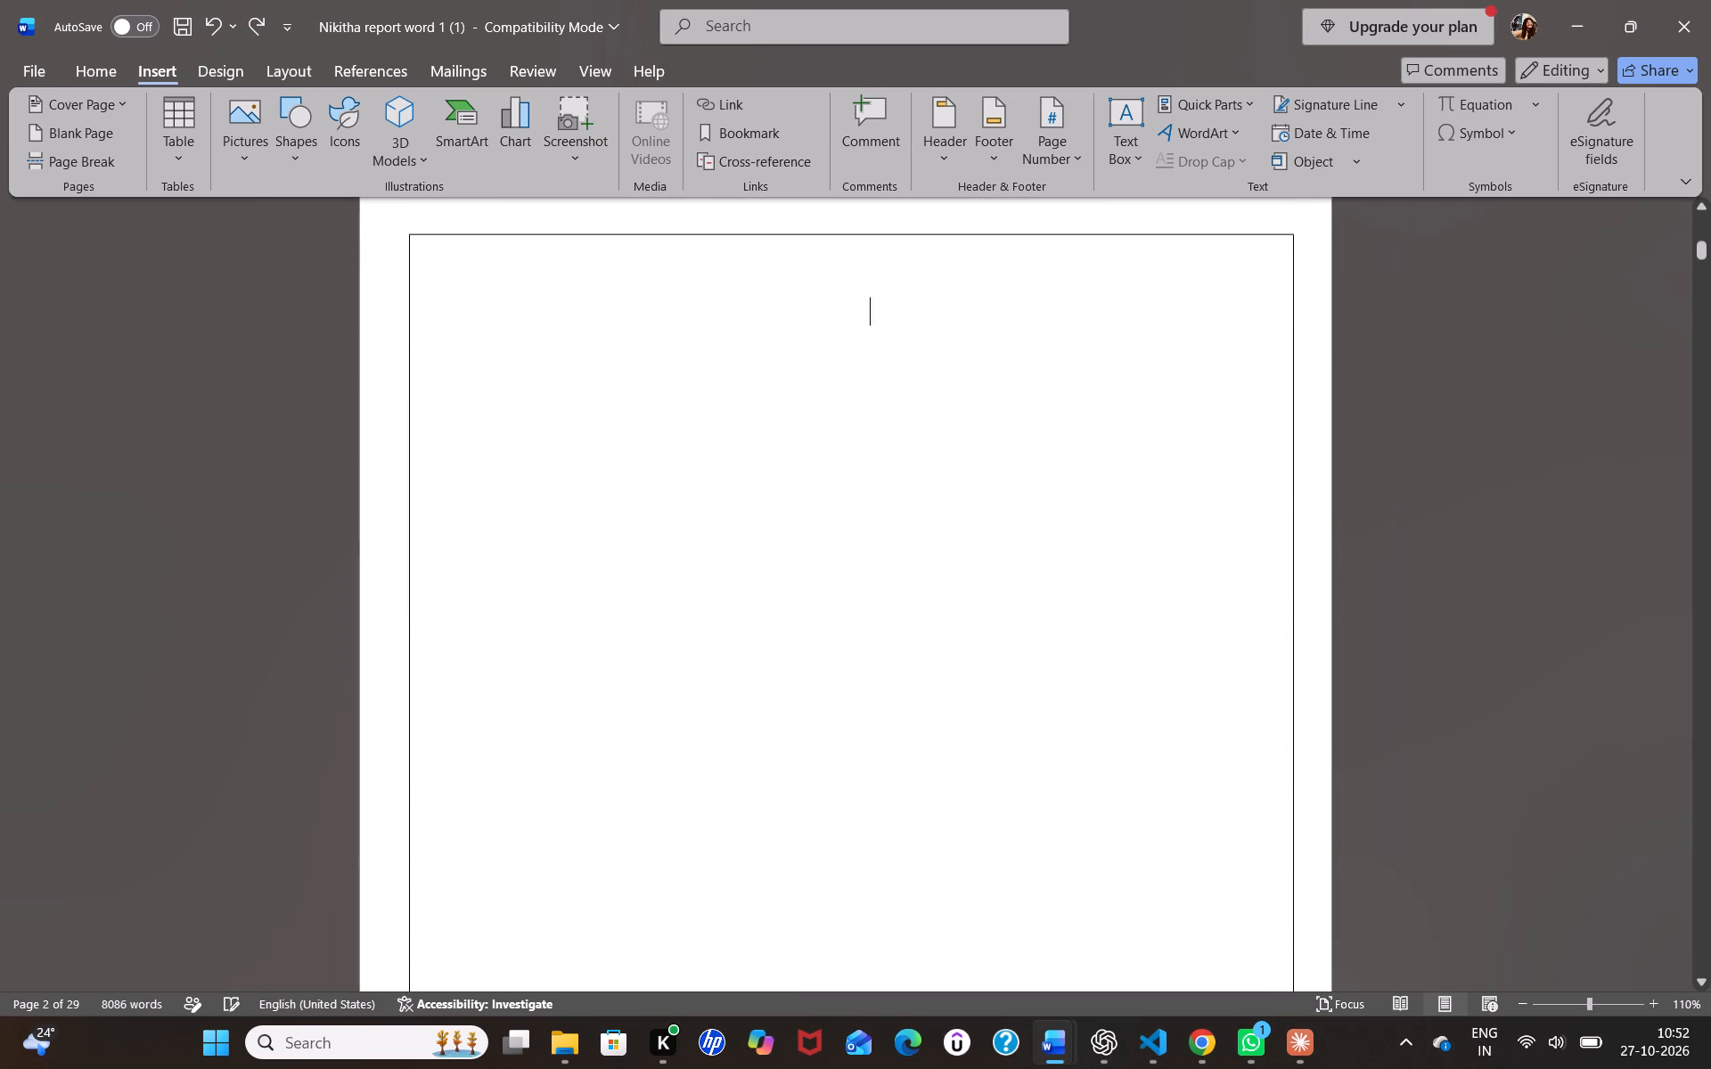
scroll(674, 433, up, 1)
click(544, 386)
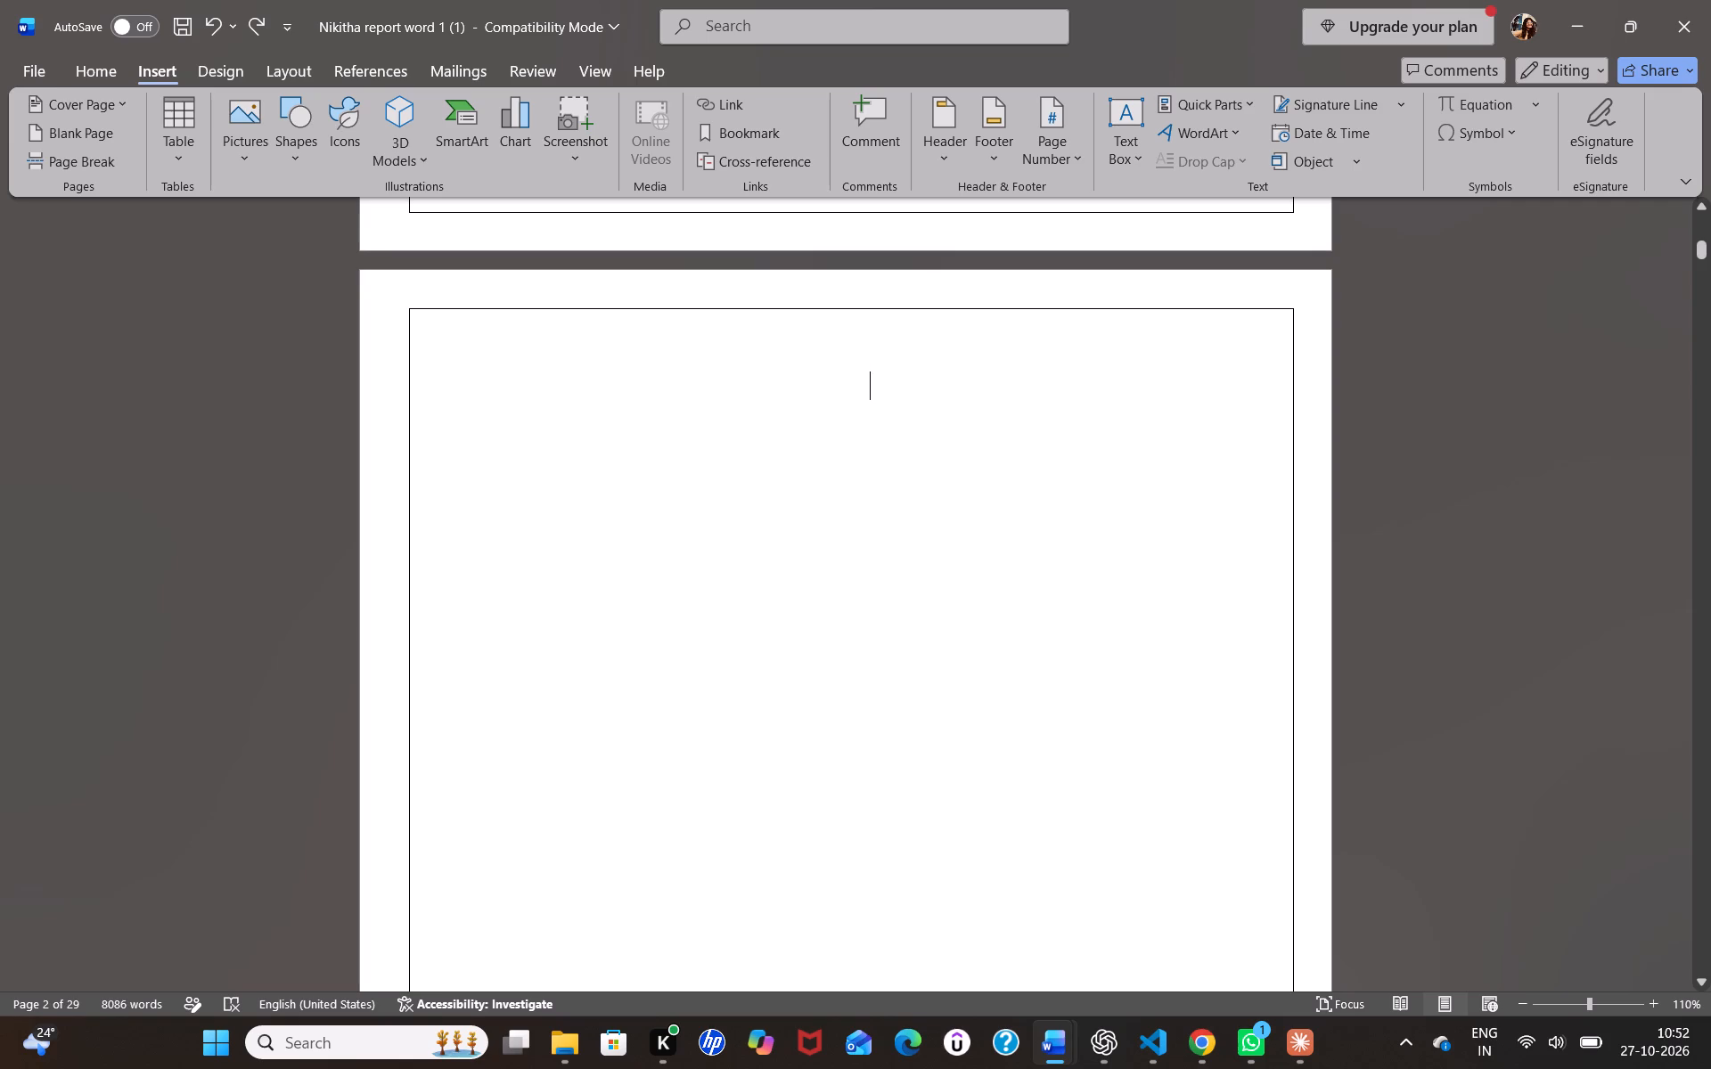
click(474, 397)
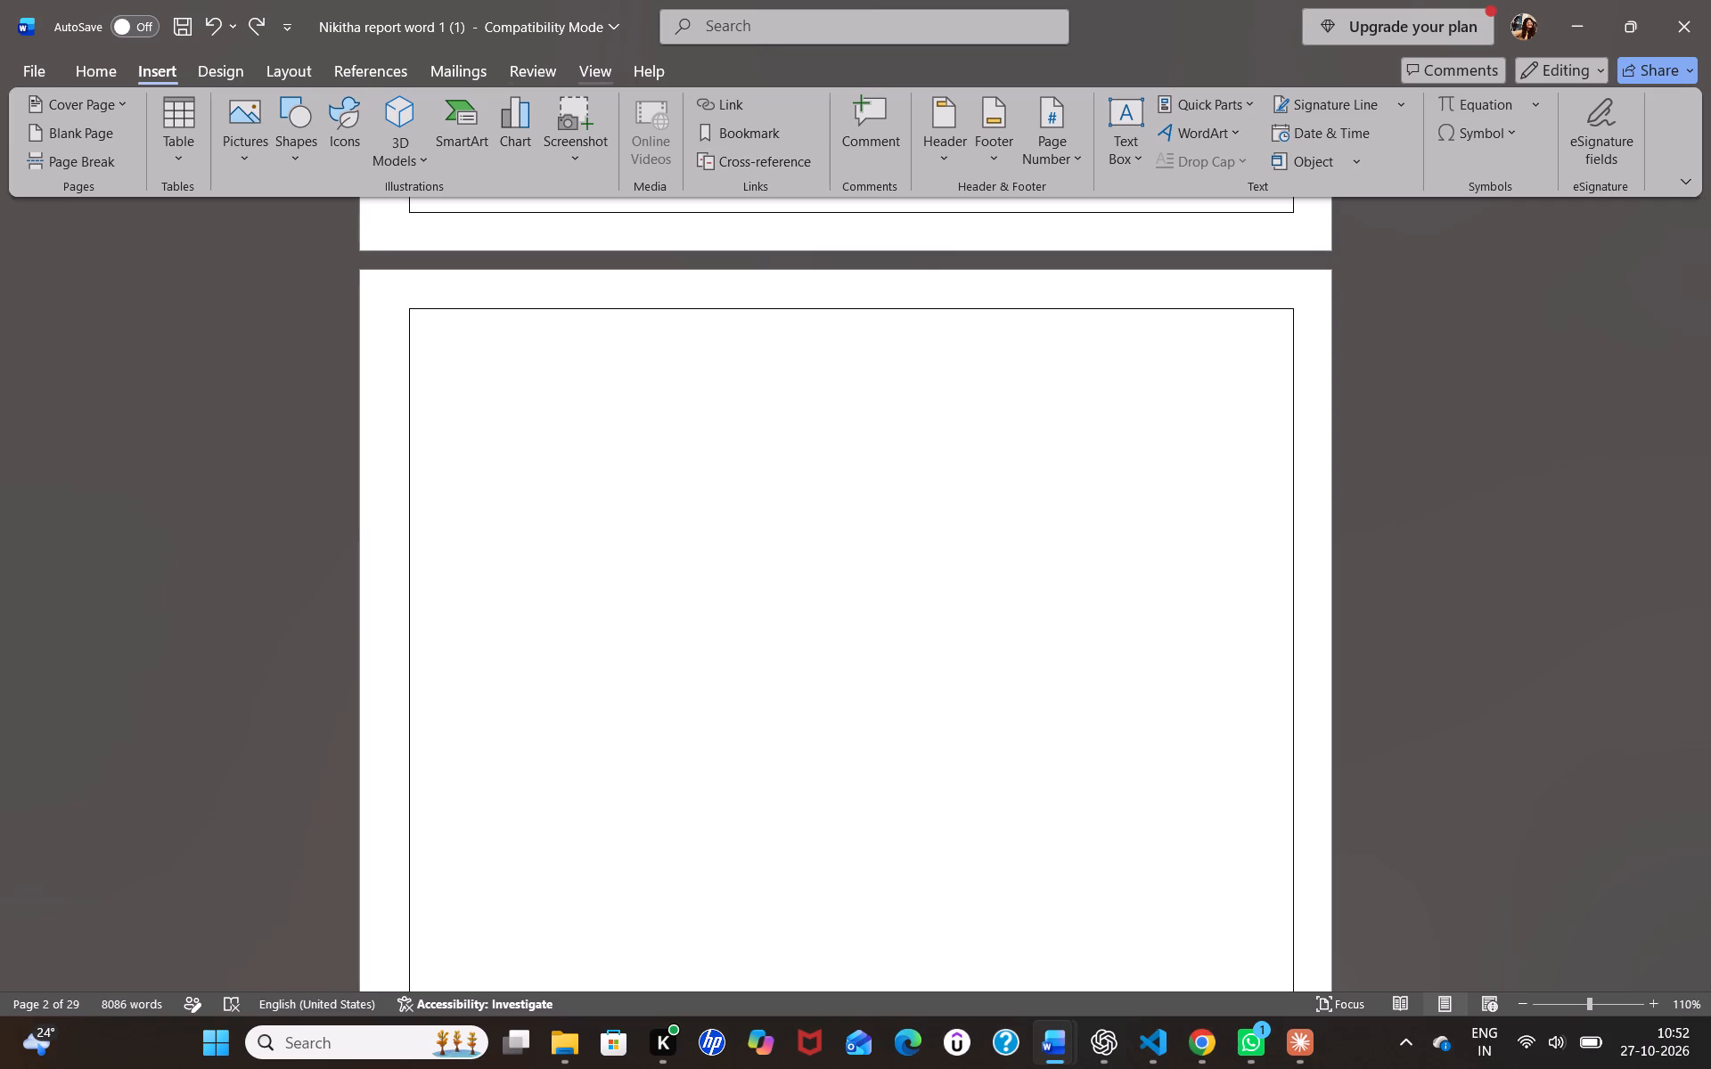
click(95, 74)
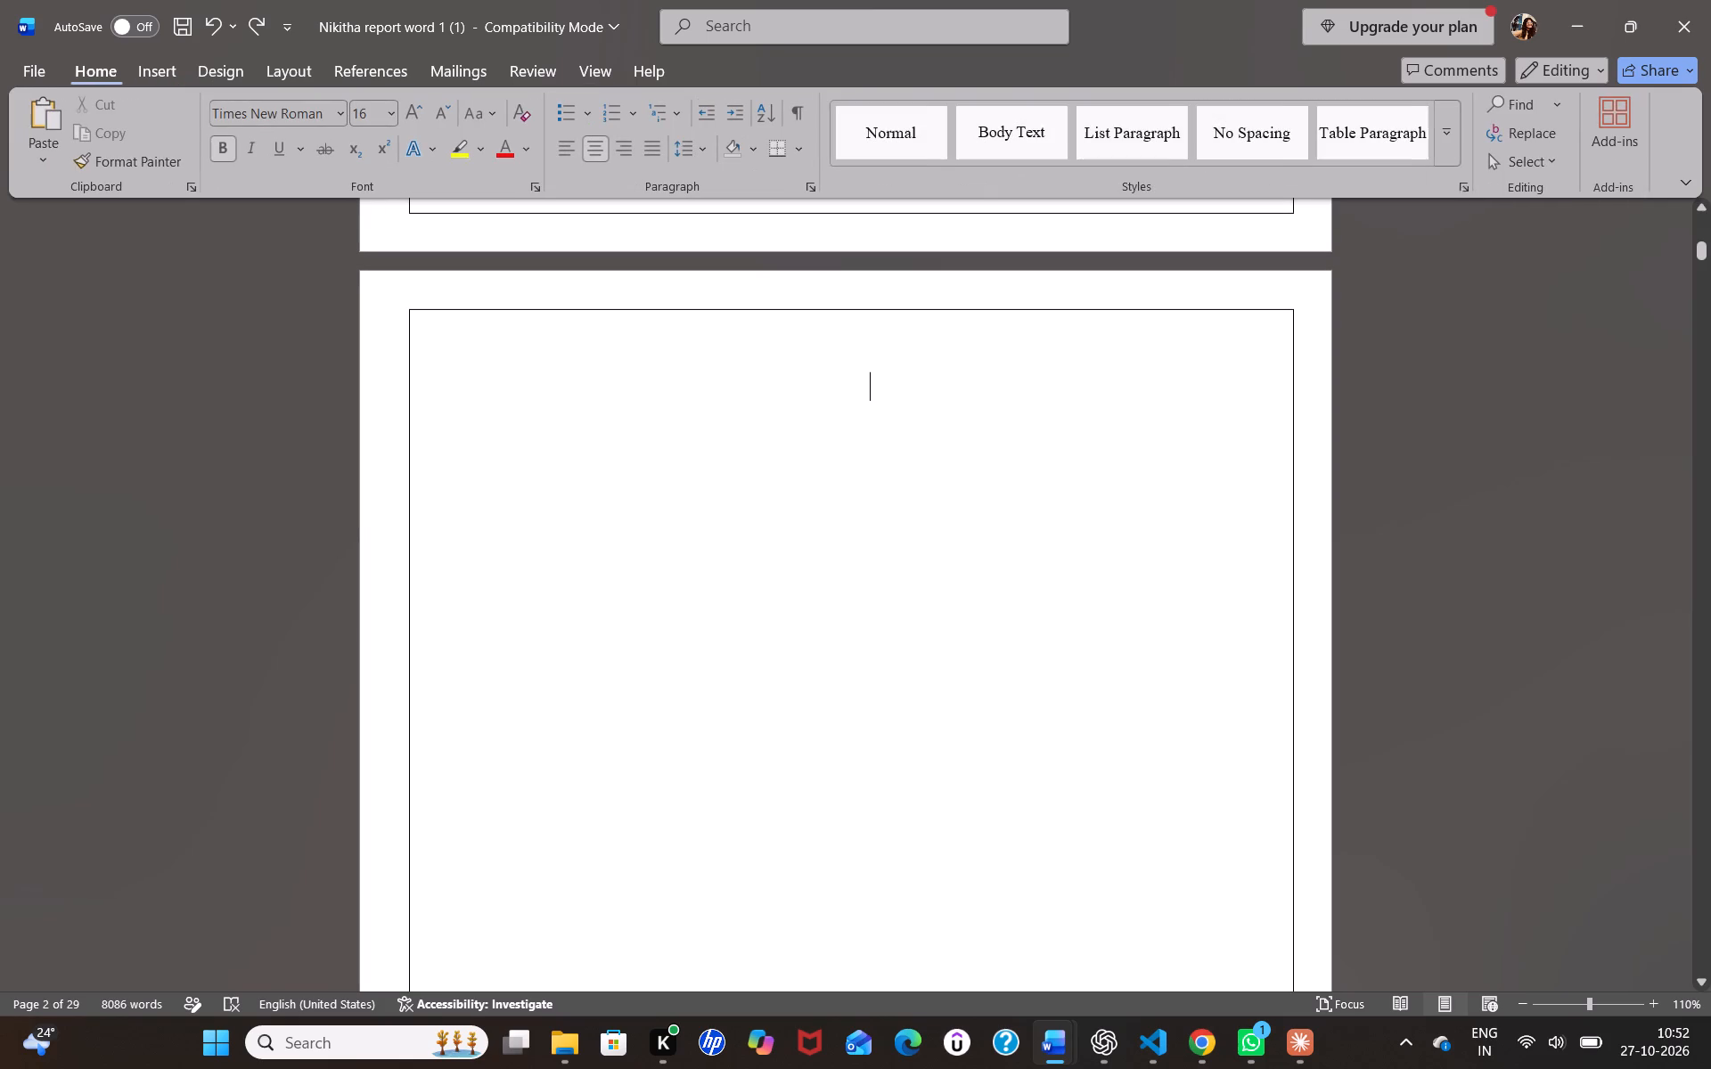
click(615, 138)
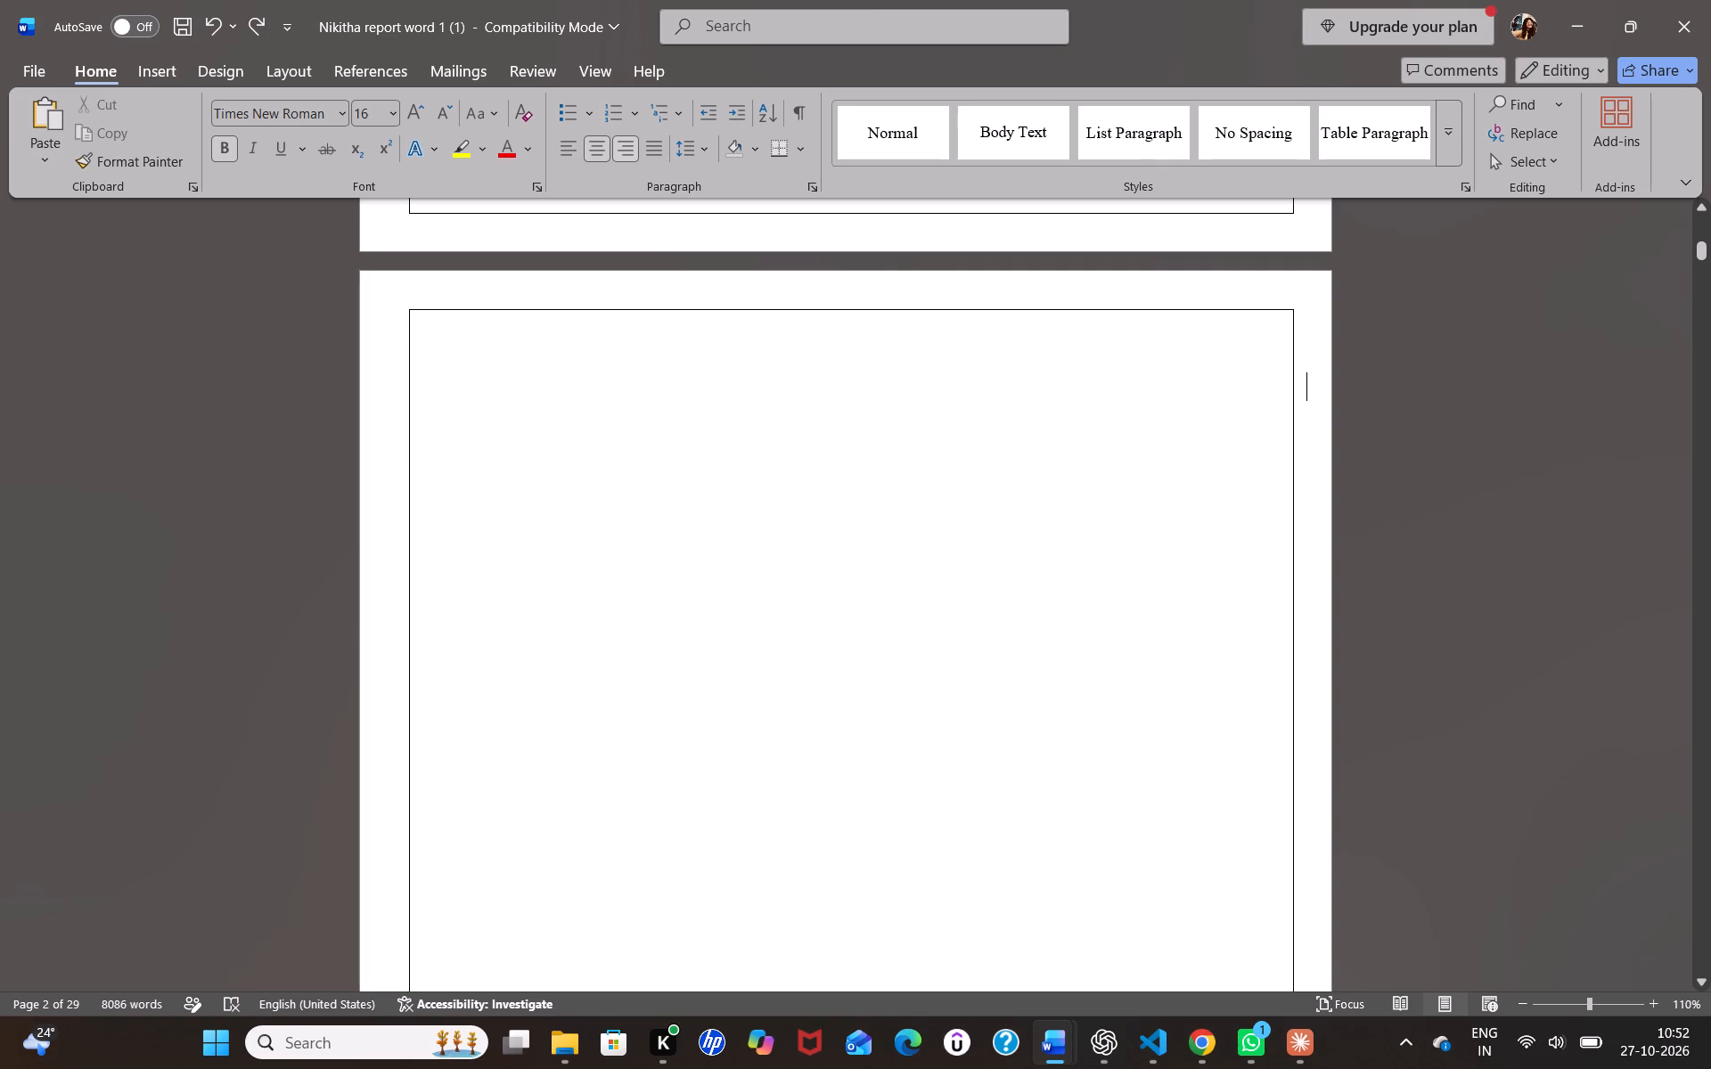
click(569, 143)
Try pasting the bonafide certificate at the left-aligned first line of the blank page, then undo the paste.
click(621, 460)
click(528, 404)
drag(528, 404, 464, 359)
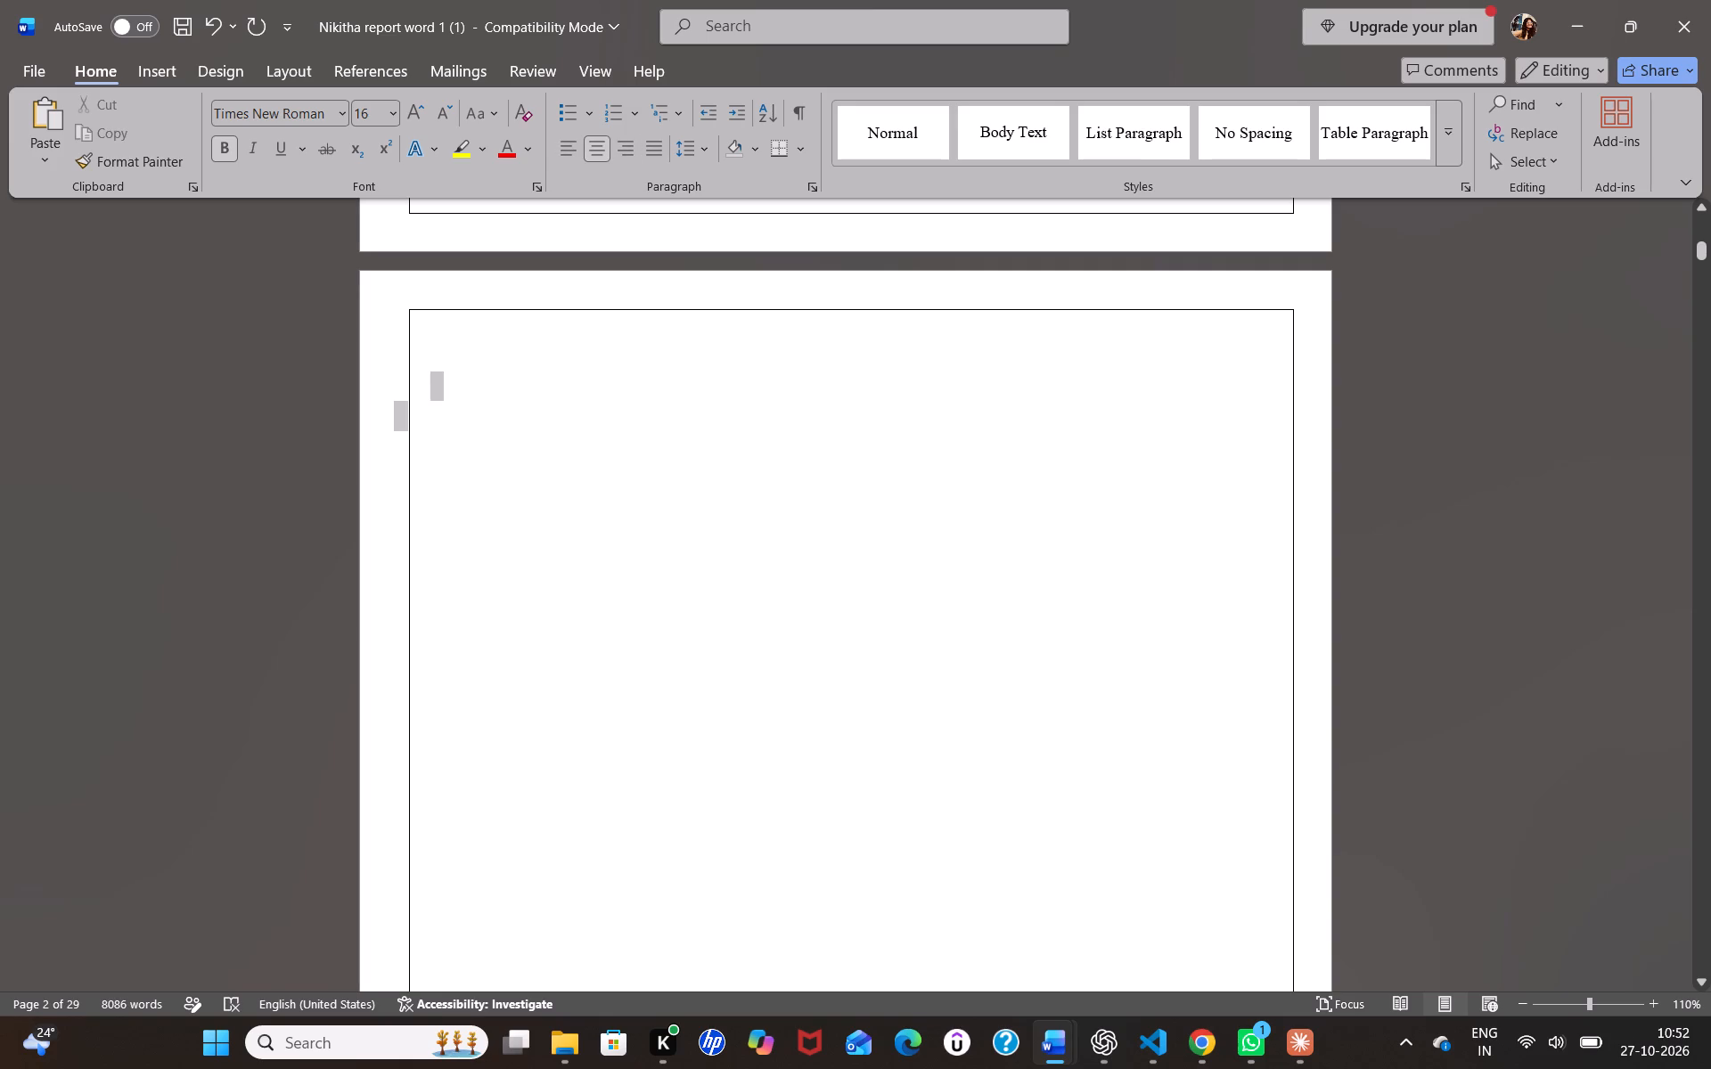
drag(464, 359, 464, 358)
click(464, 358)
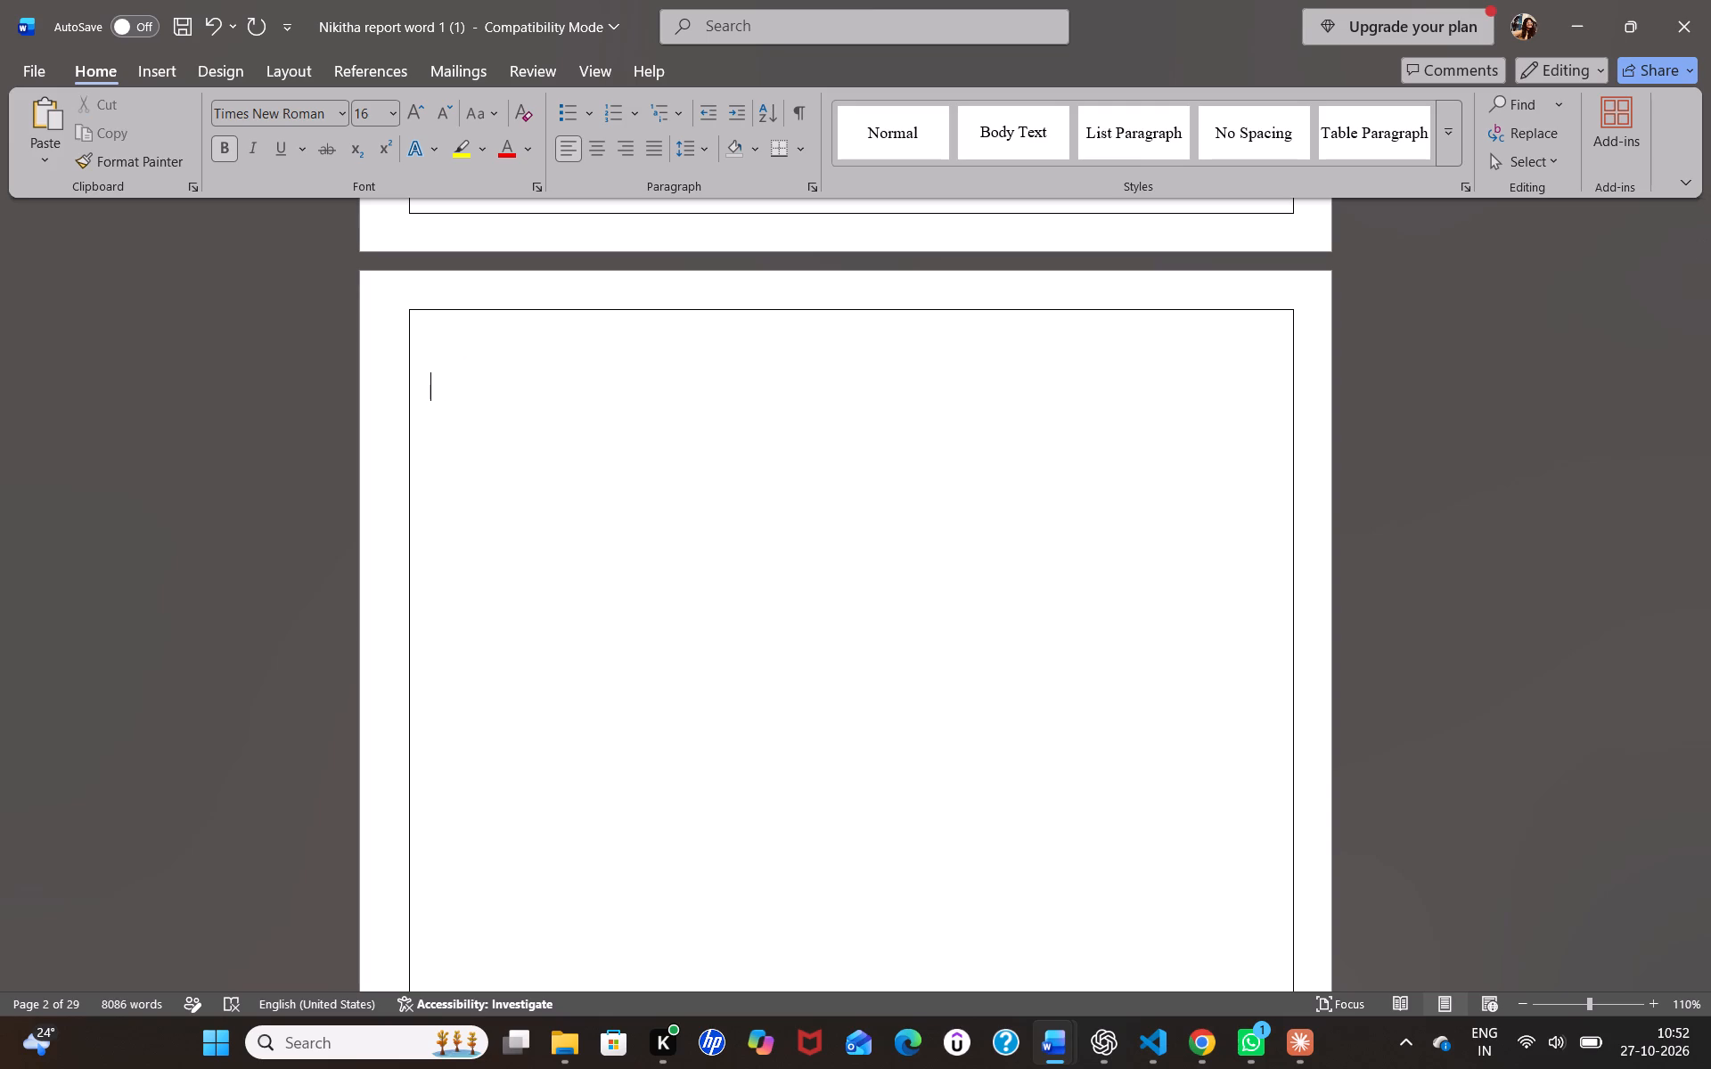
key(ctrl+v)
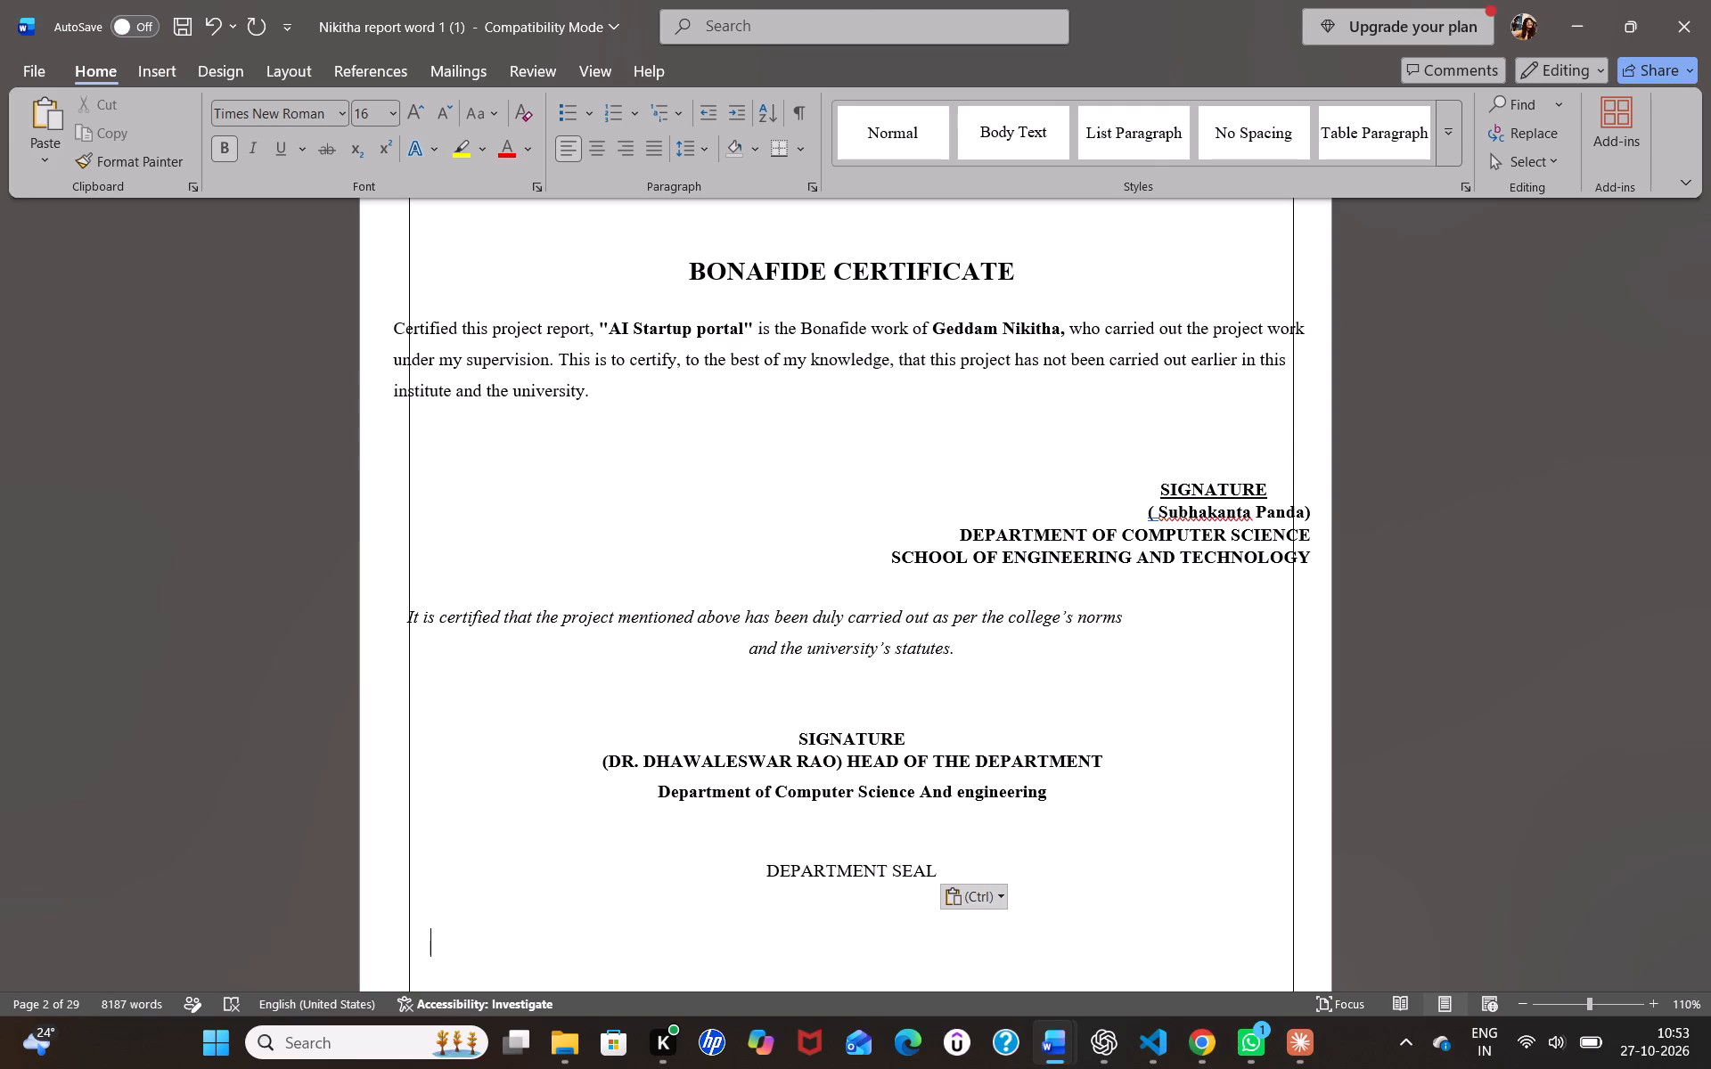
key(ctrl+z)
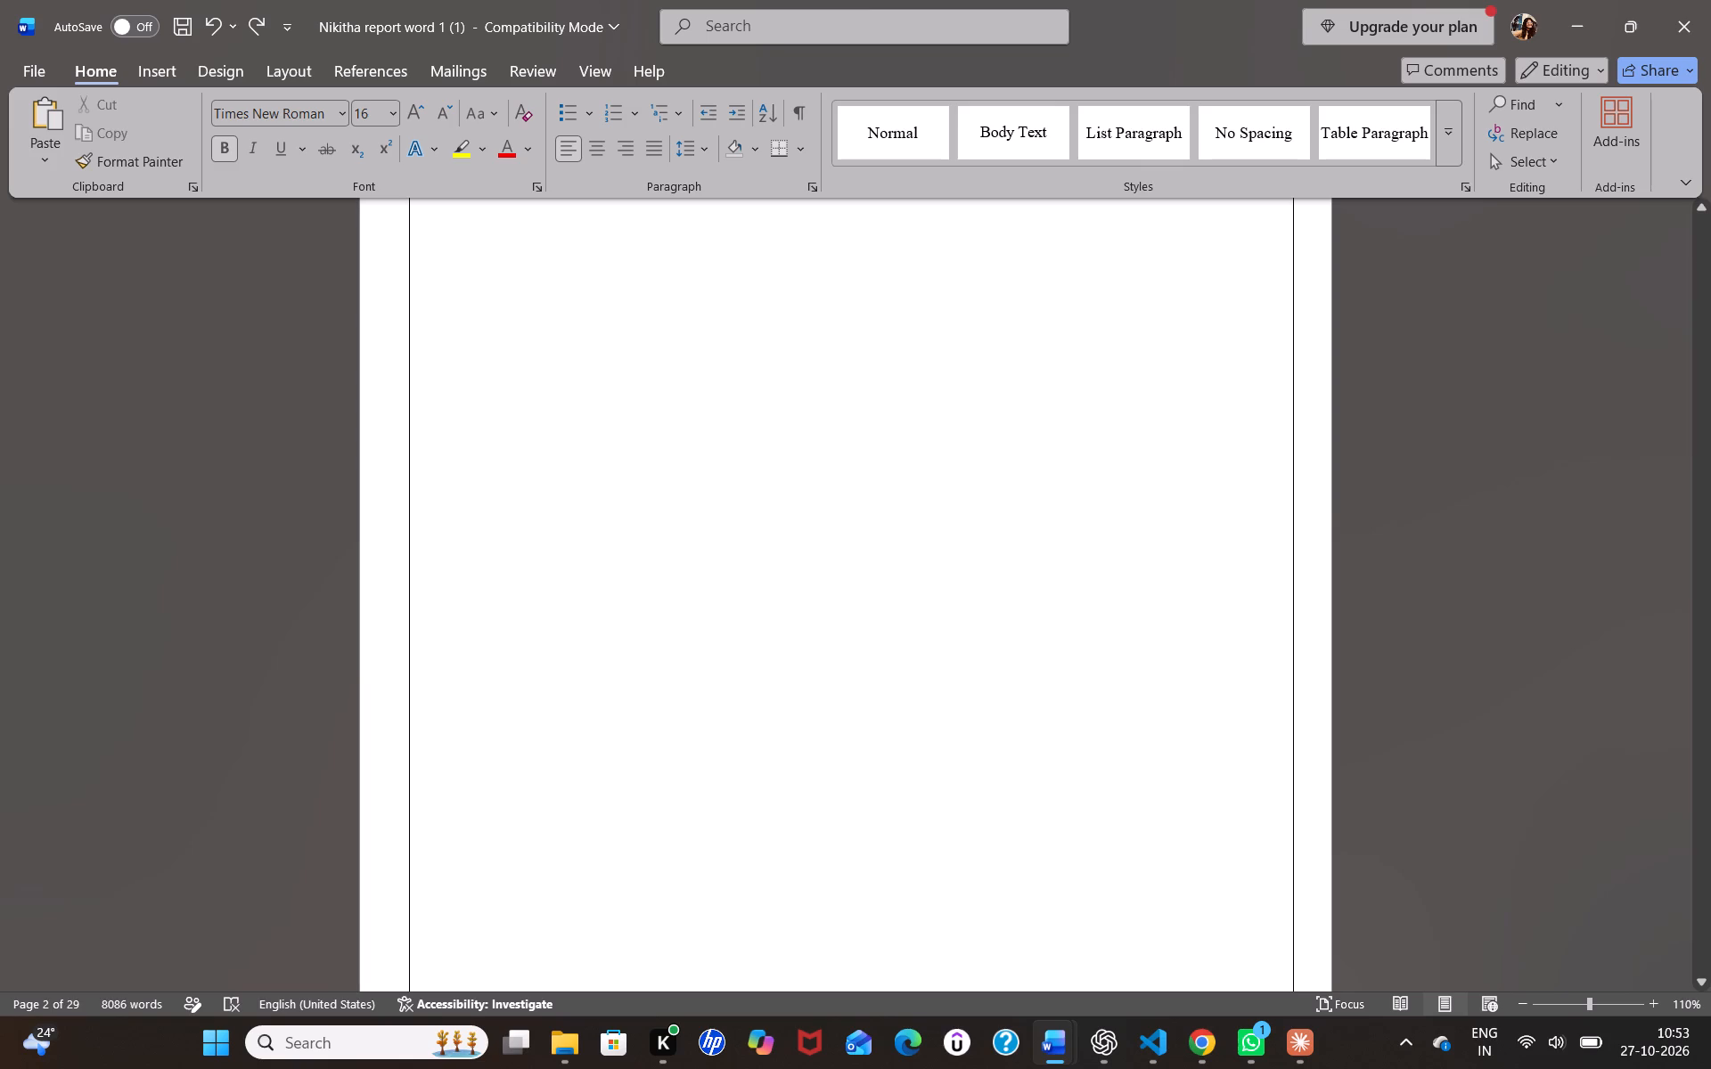
Draw a text box about 18.5 cm wide and 15.4 cm high inside the blank second page's border.
scroll(443, 357, up, 1)
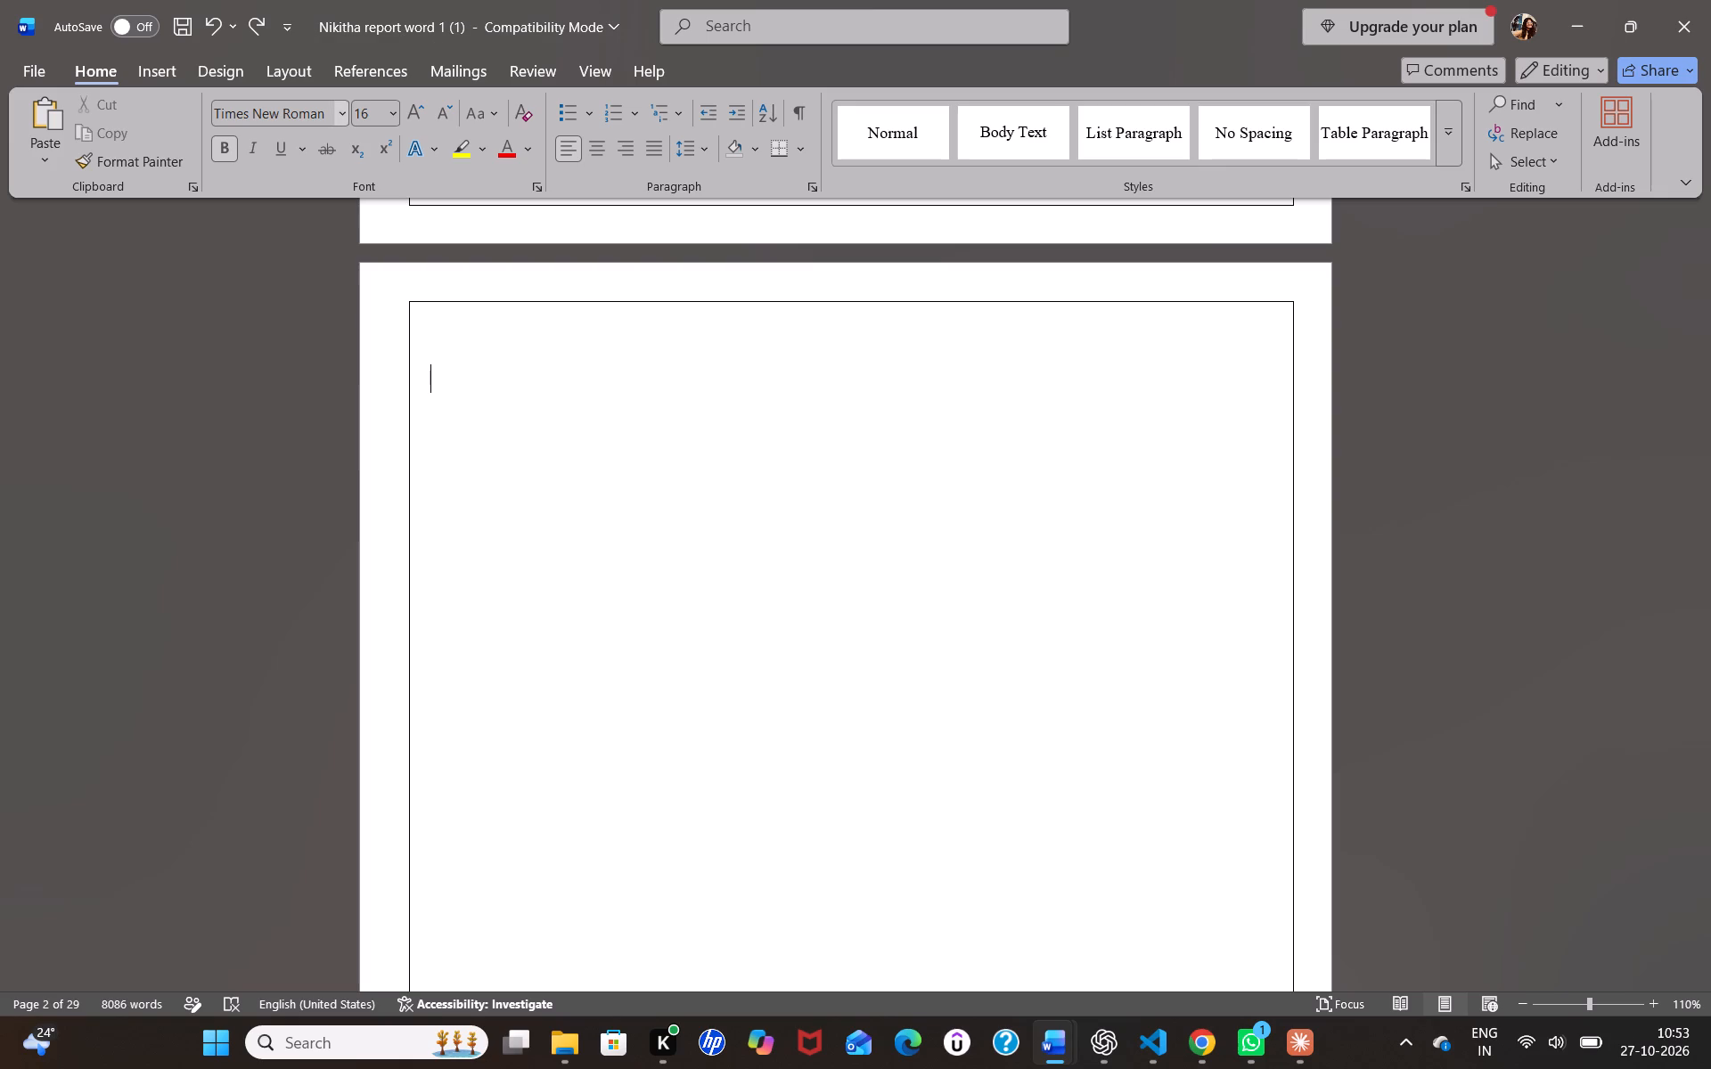
click(158, 72)
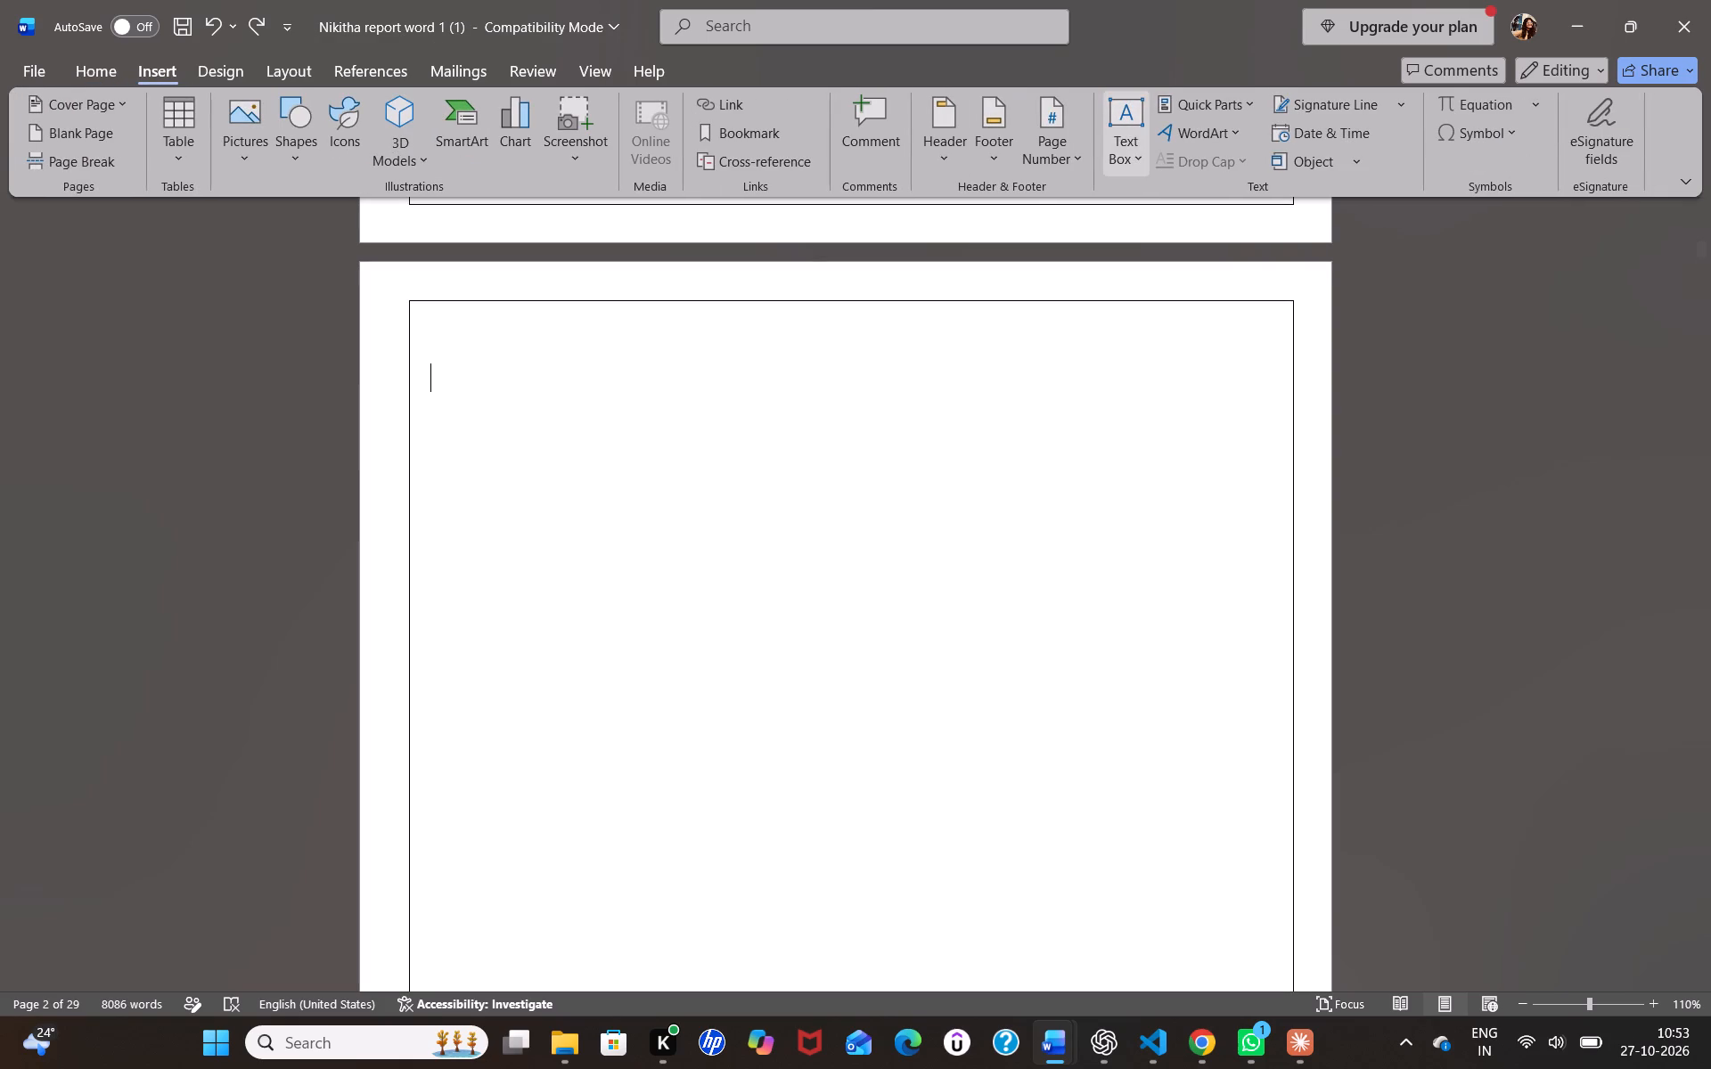
click(1136, 110)
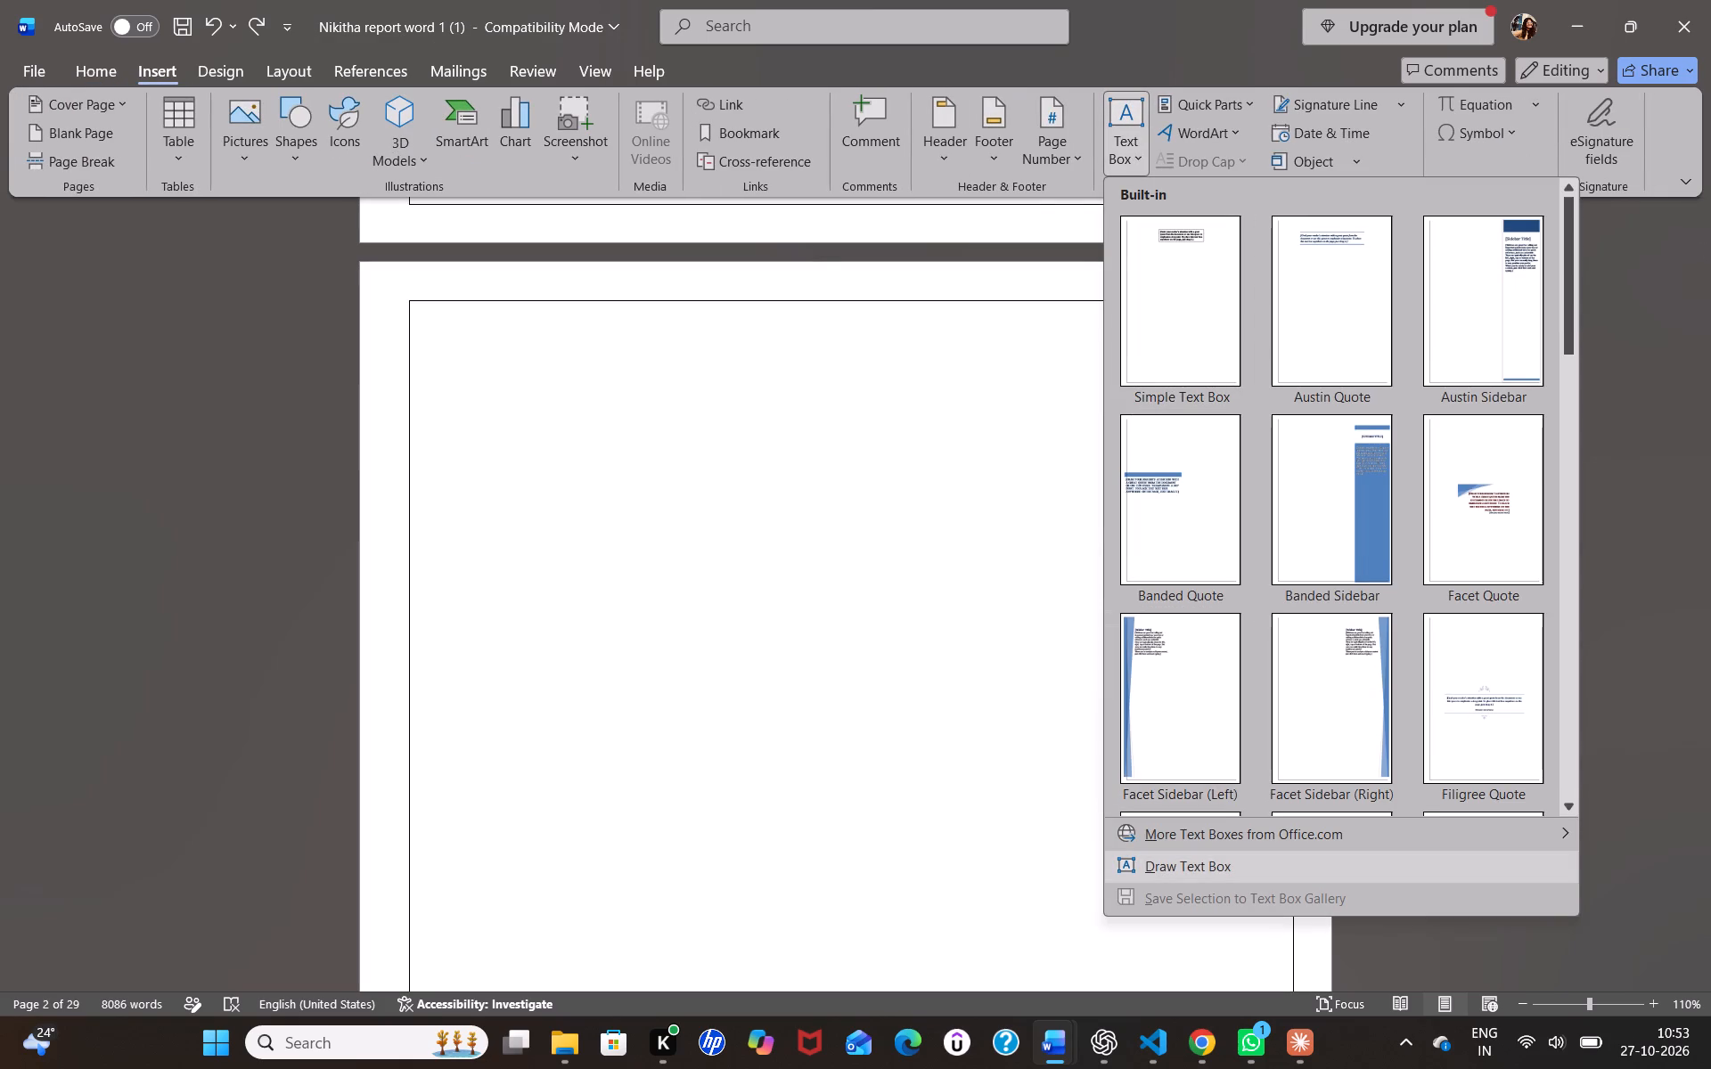
click(1191, 869)
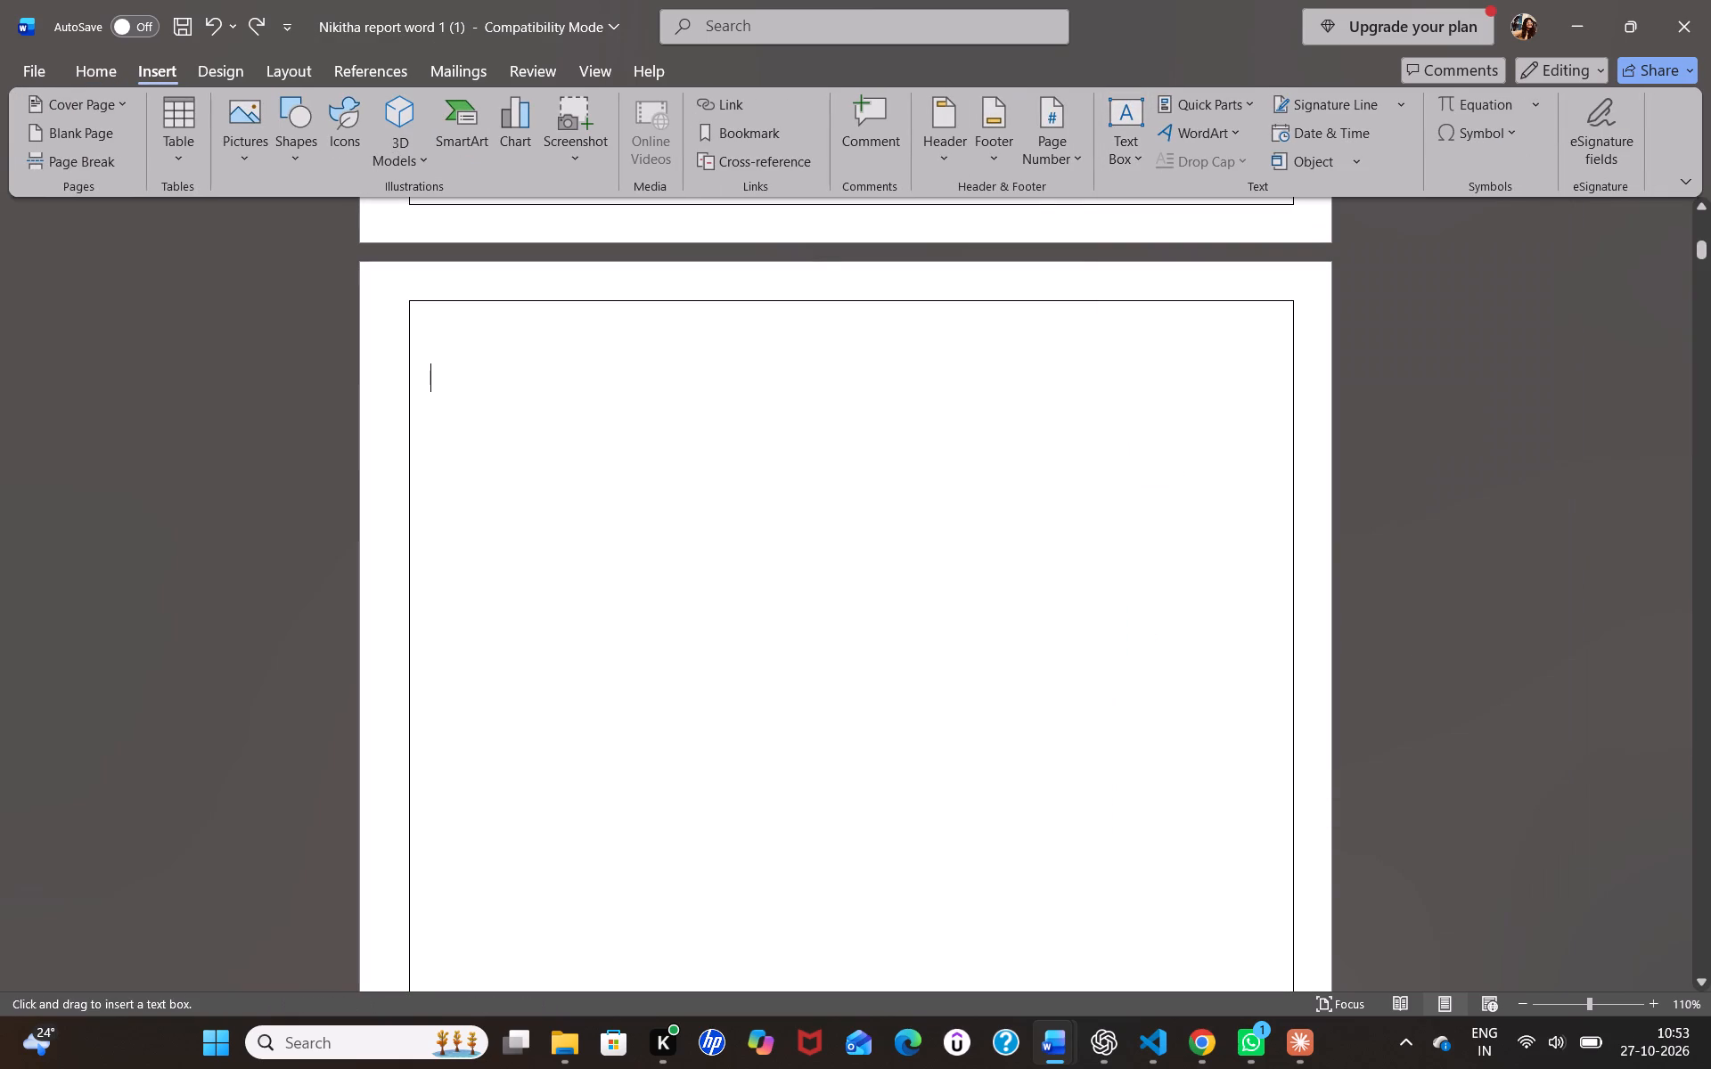
drag(425, 328, 631, 701)
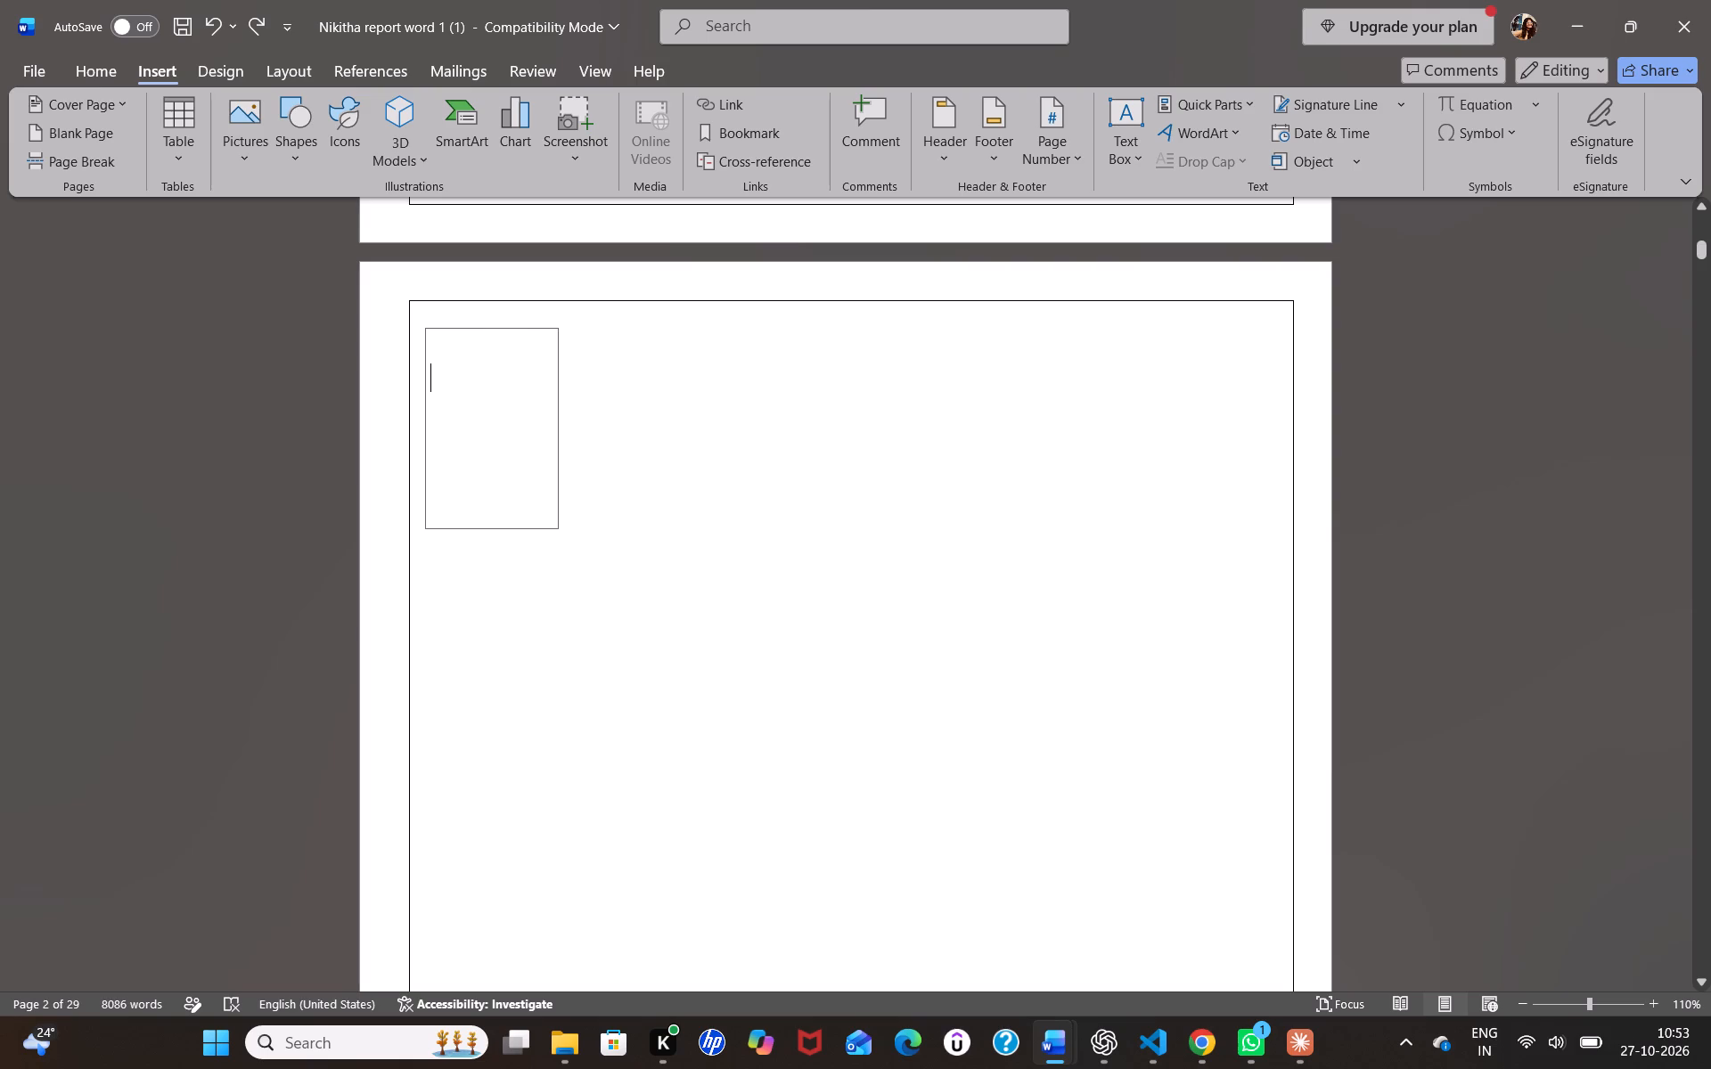
drag(631, 701, 1214, 1023)
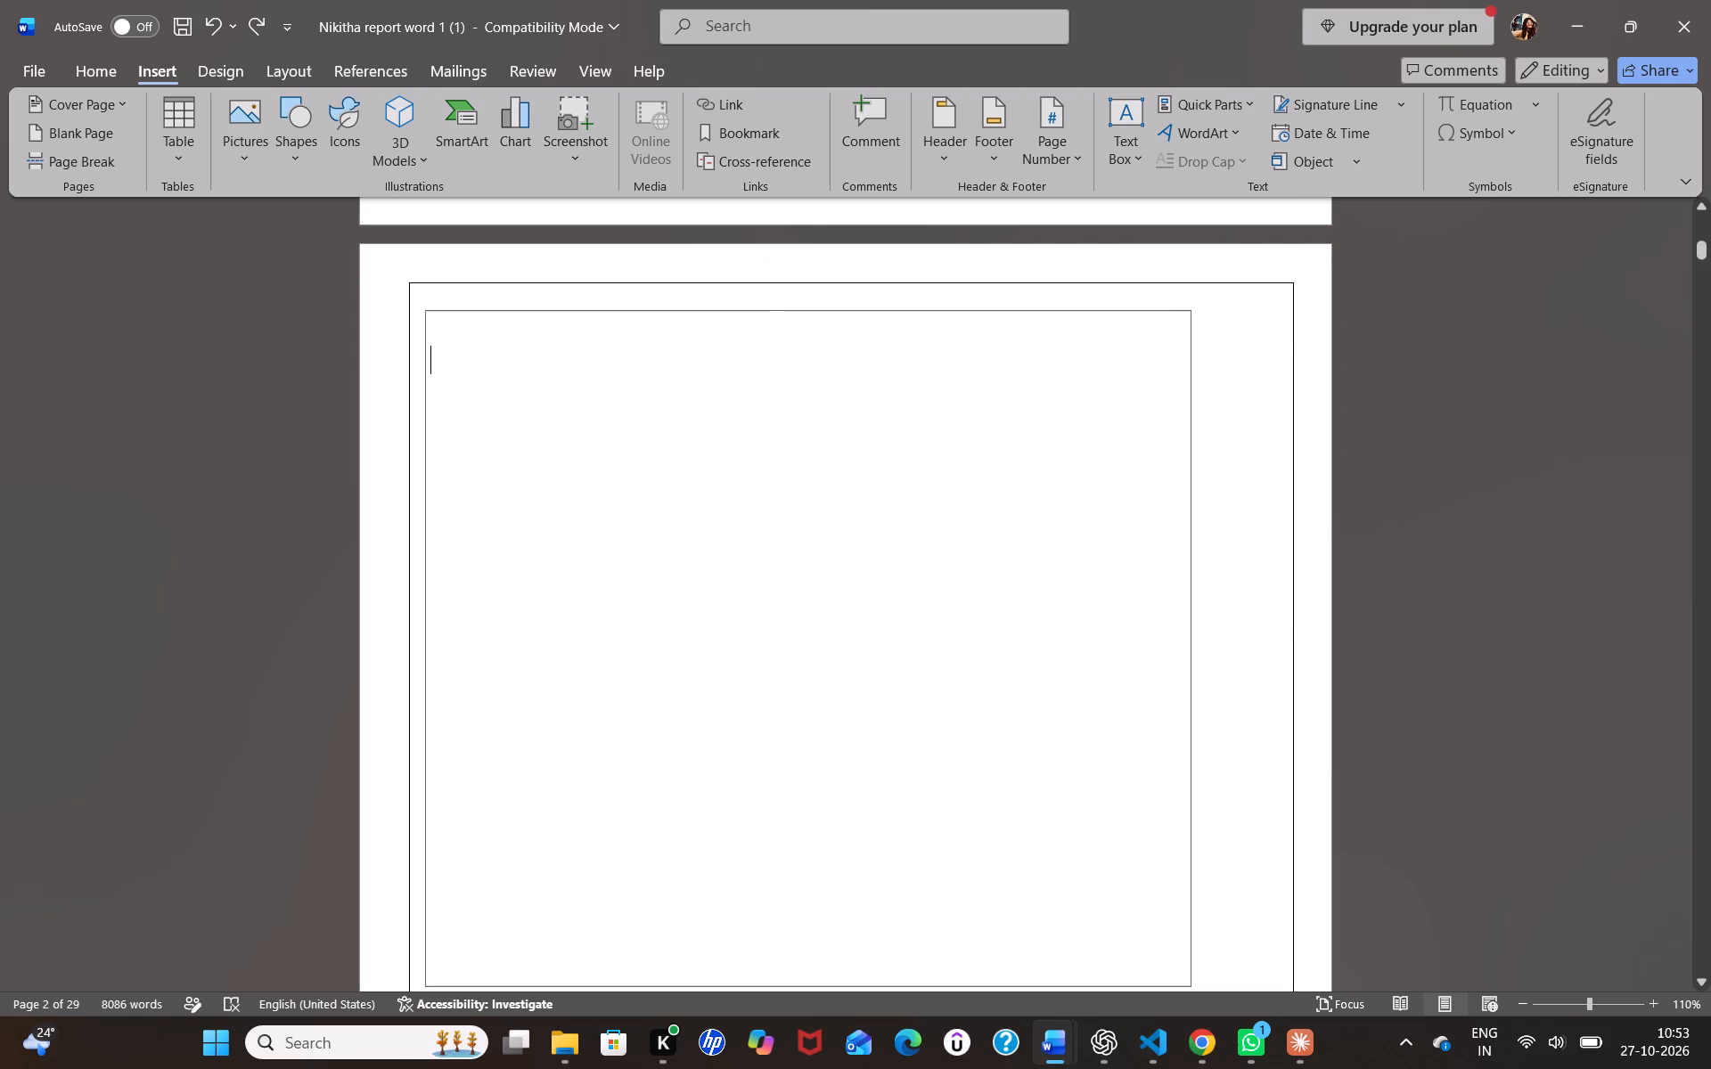
drag(1214, 1023, 1279, 1016)
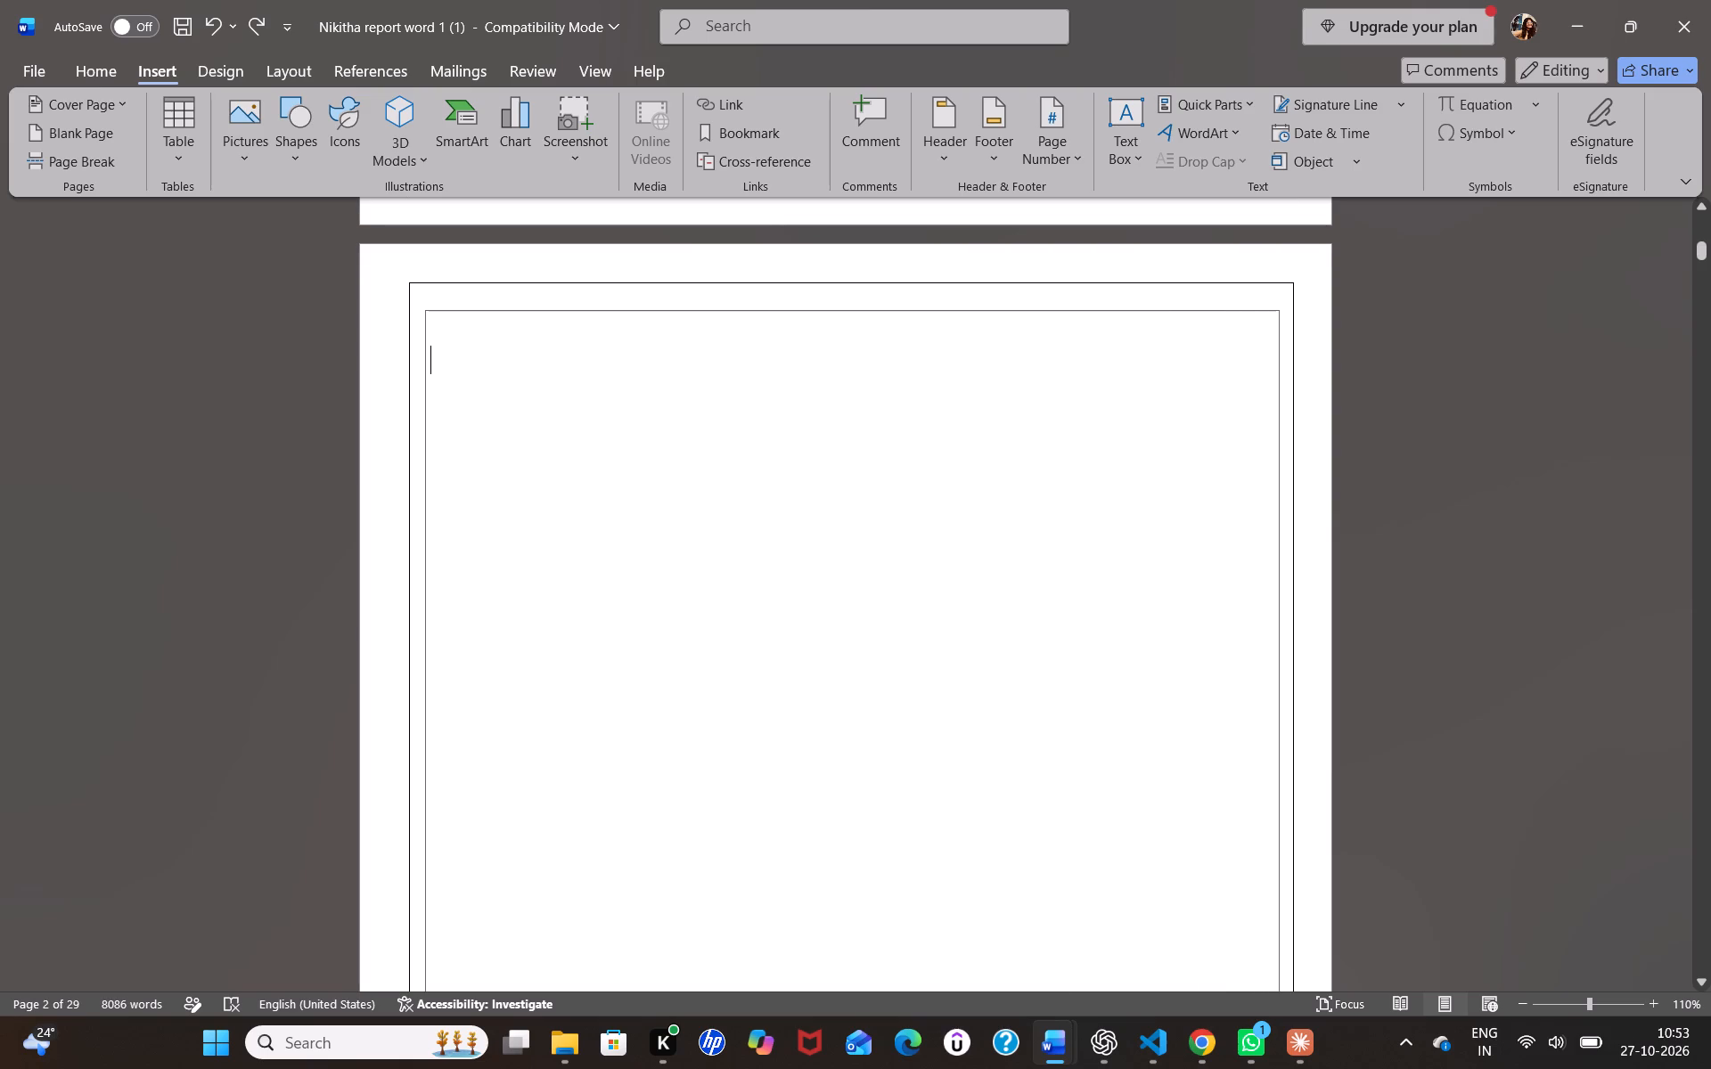
drag(1279, 1016, 1285, 1023)
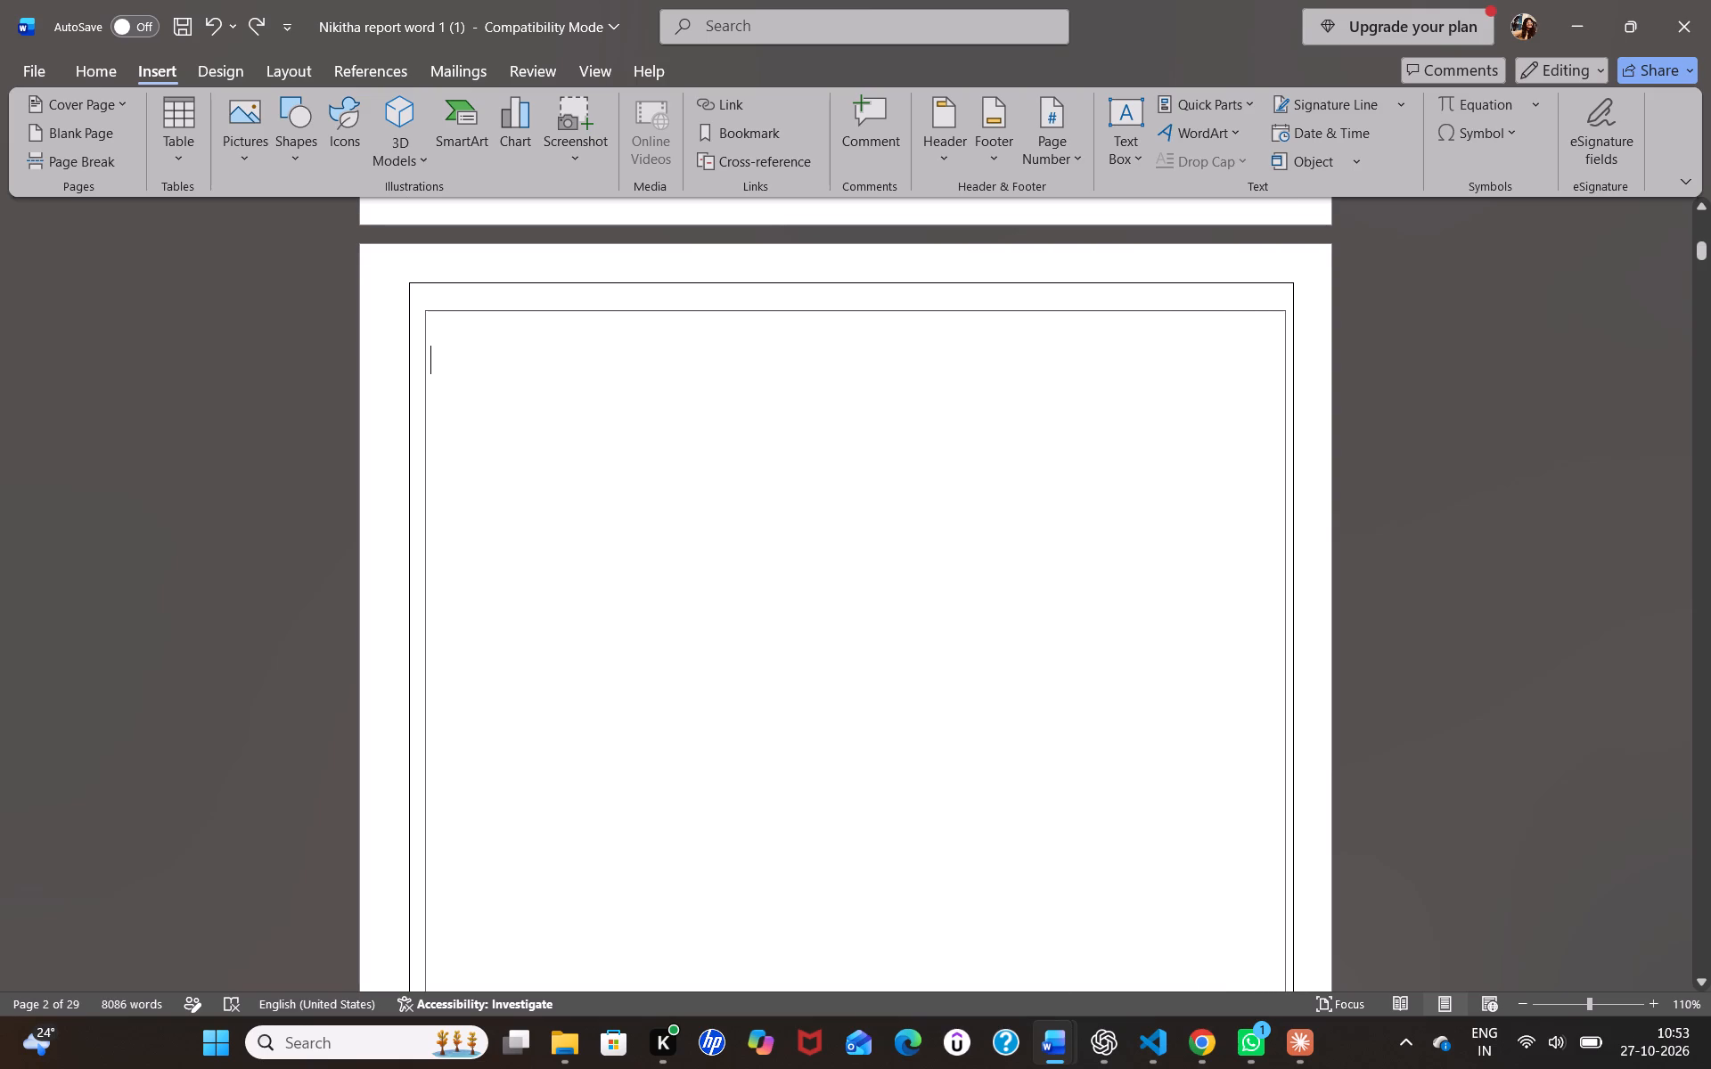
drag(1285, 1023, 1283, 1034)
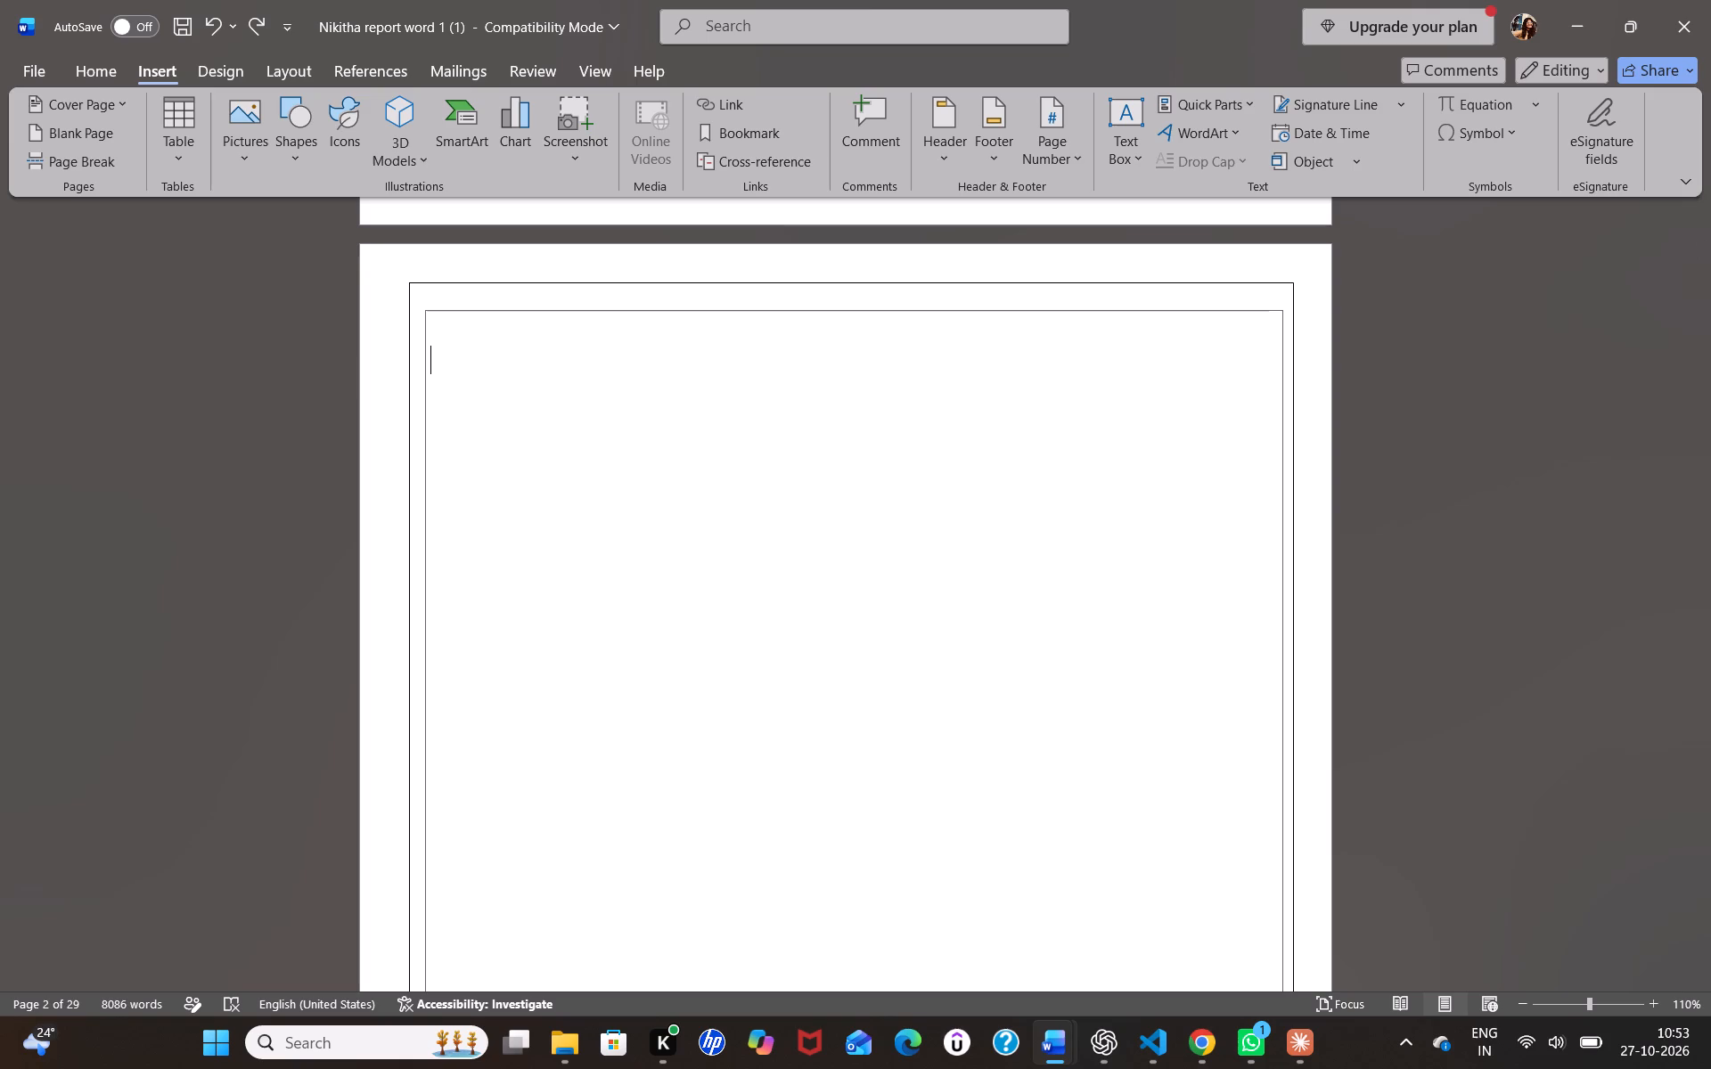
drag(1283, 1034, 1285, 1059)
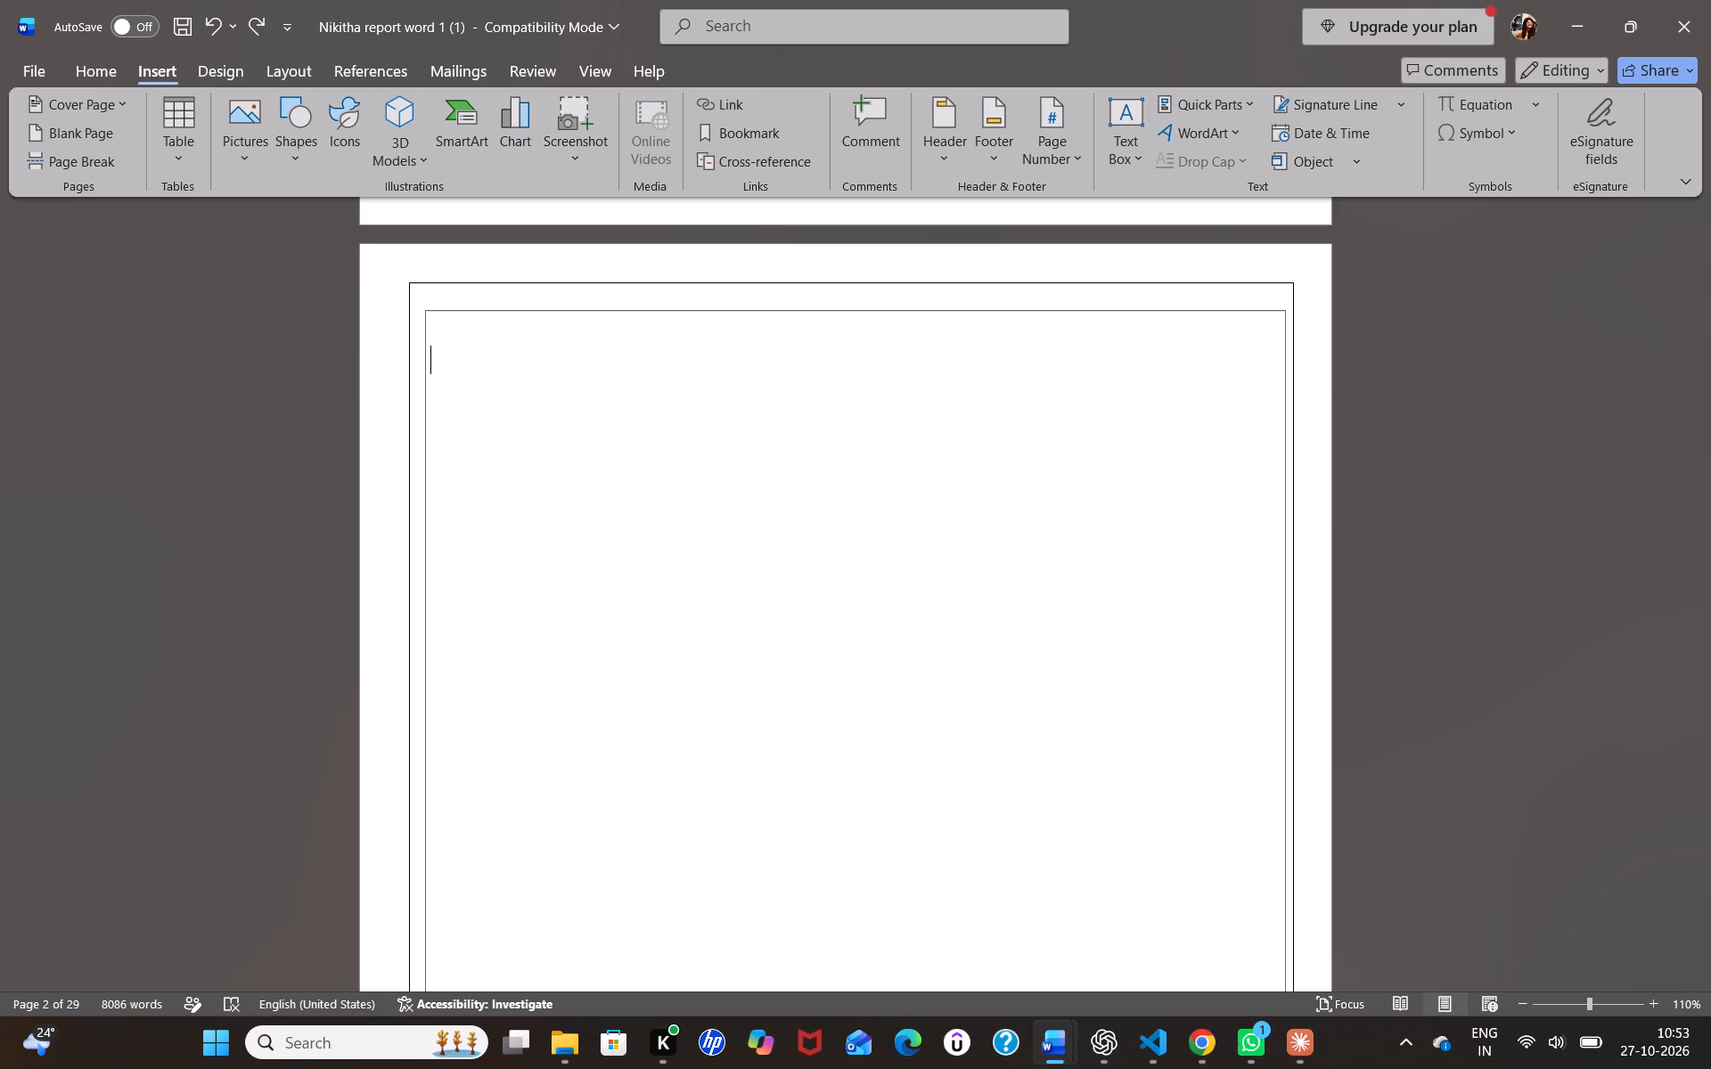
drag(1285, 1059, 1280, 1065)
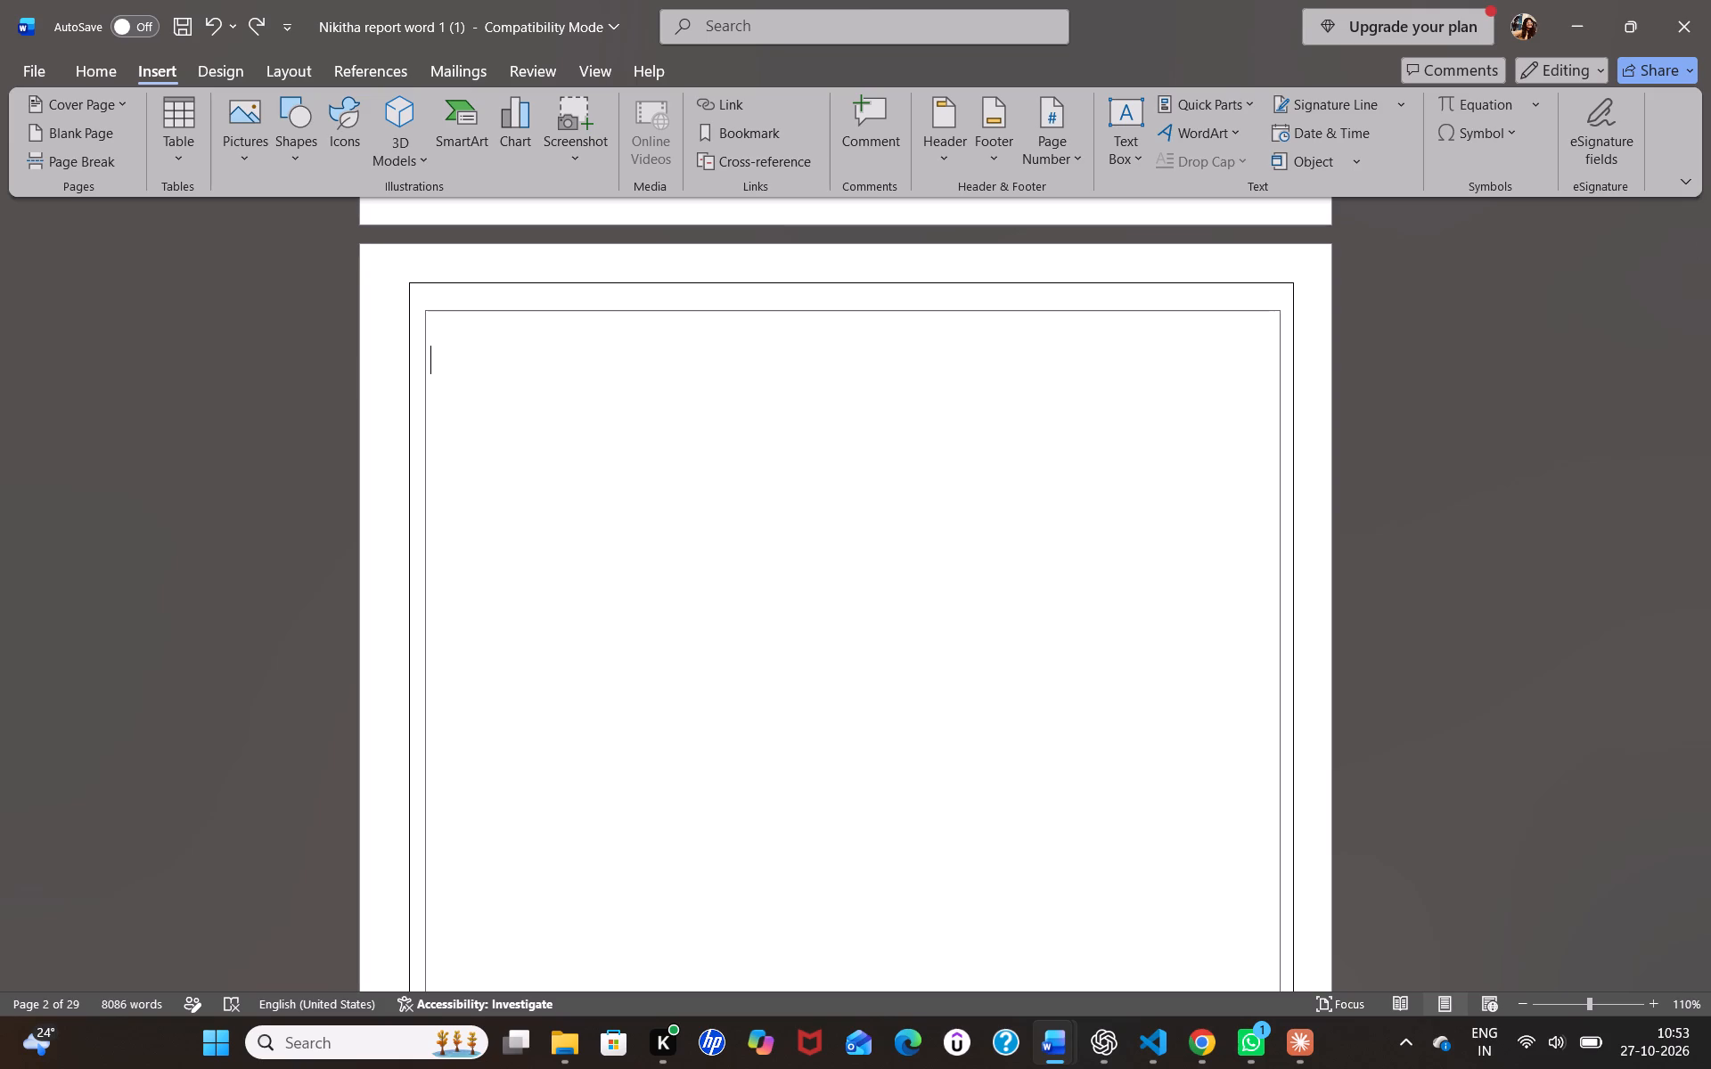
drag(1280, 1065, 1291, 1024)
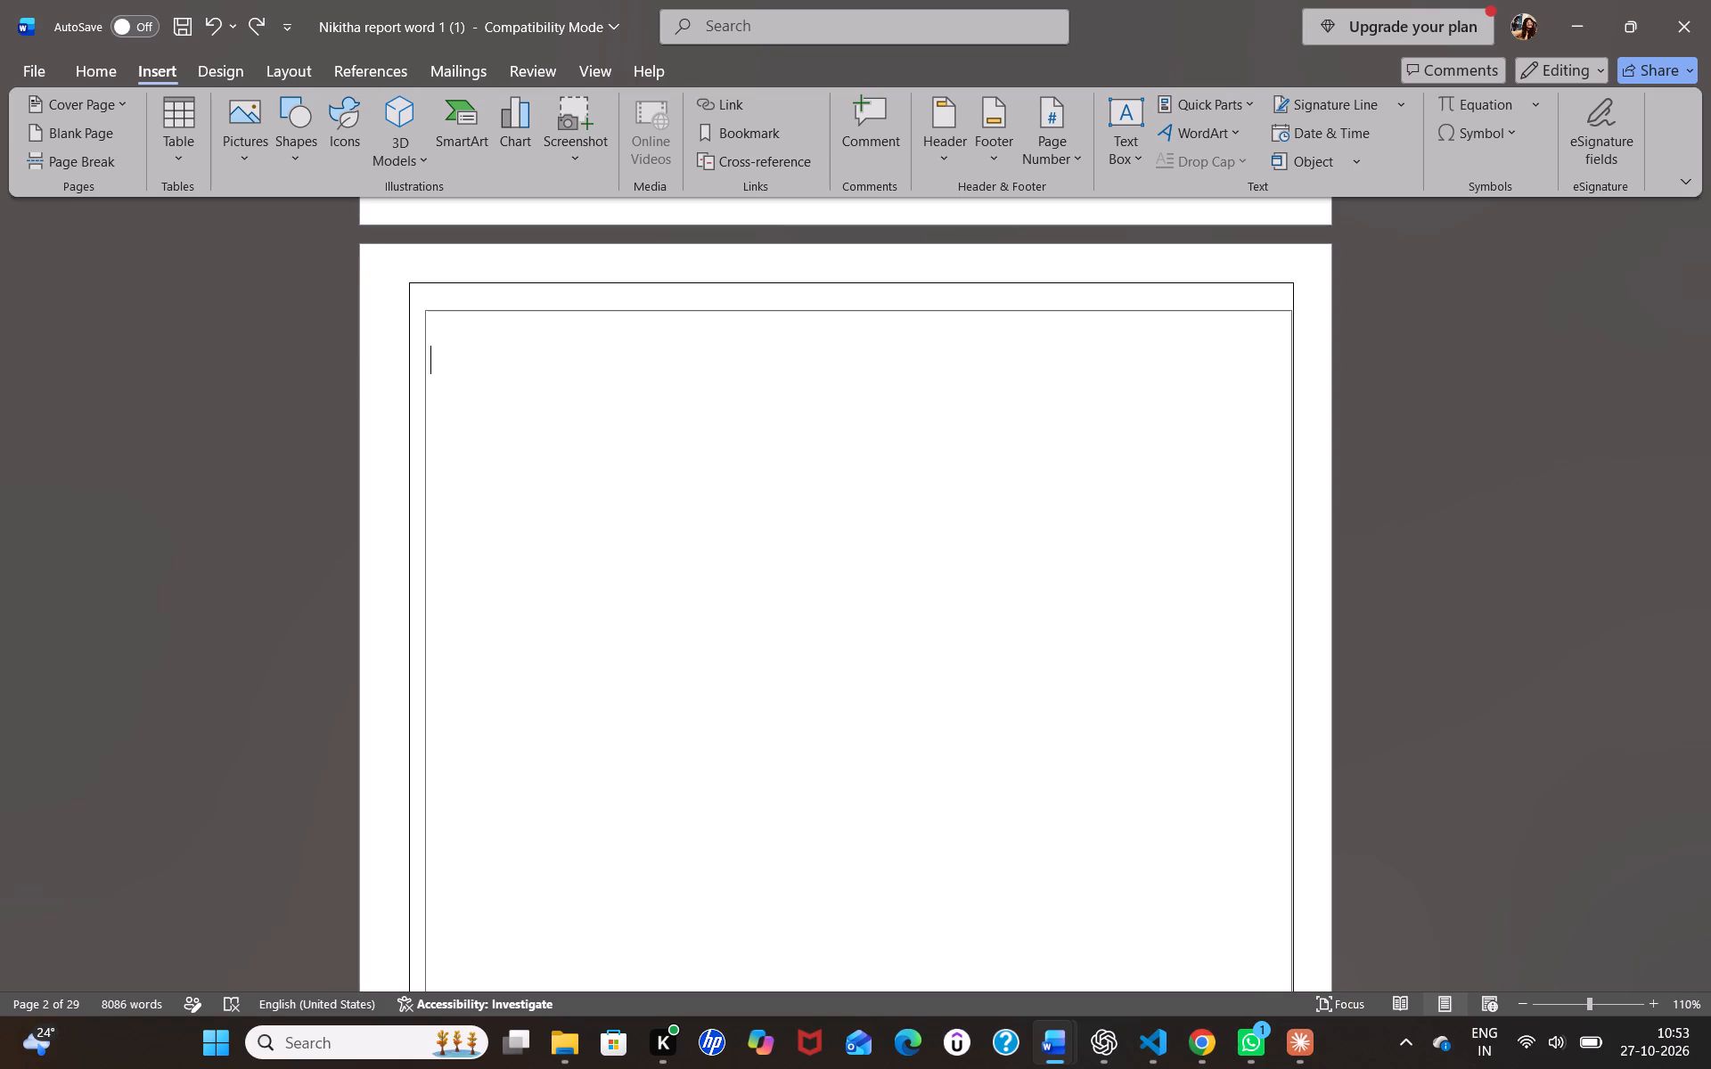
drag(1291, 1024, 1281, 1024)
Enlarge the text box downward within the page border to about 20.6 cm high and 18.6 cm wide.
scroll(1163, 830, down, 1)
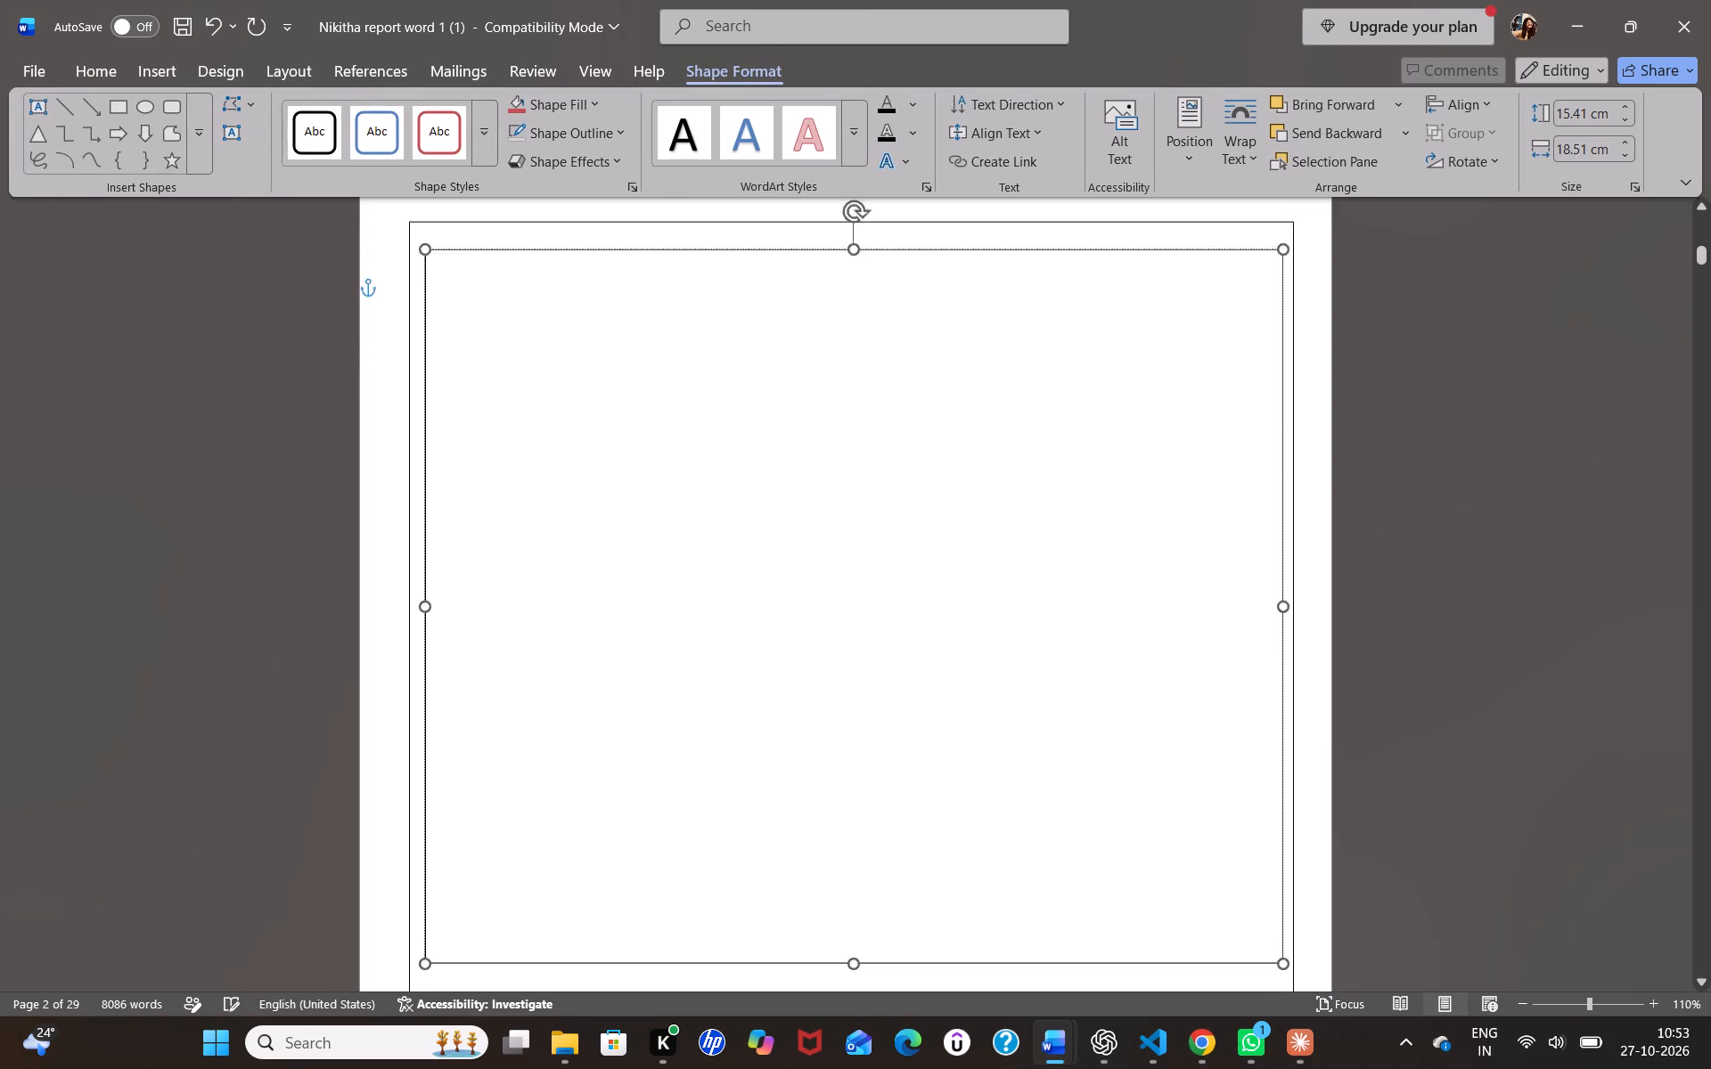
scroll(1163, 830, down, 2)
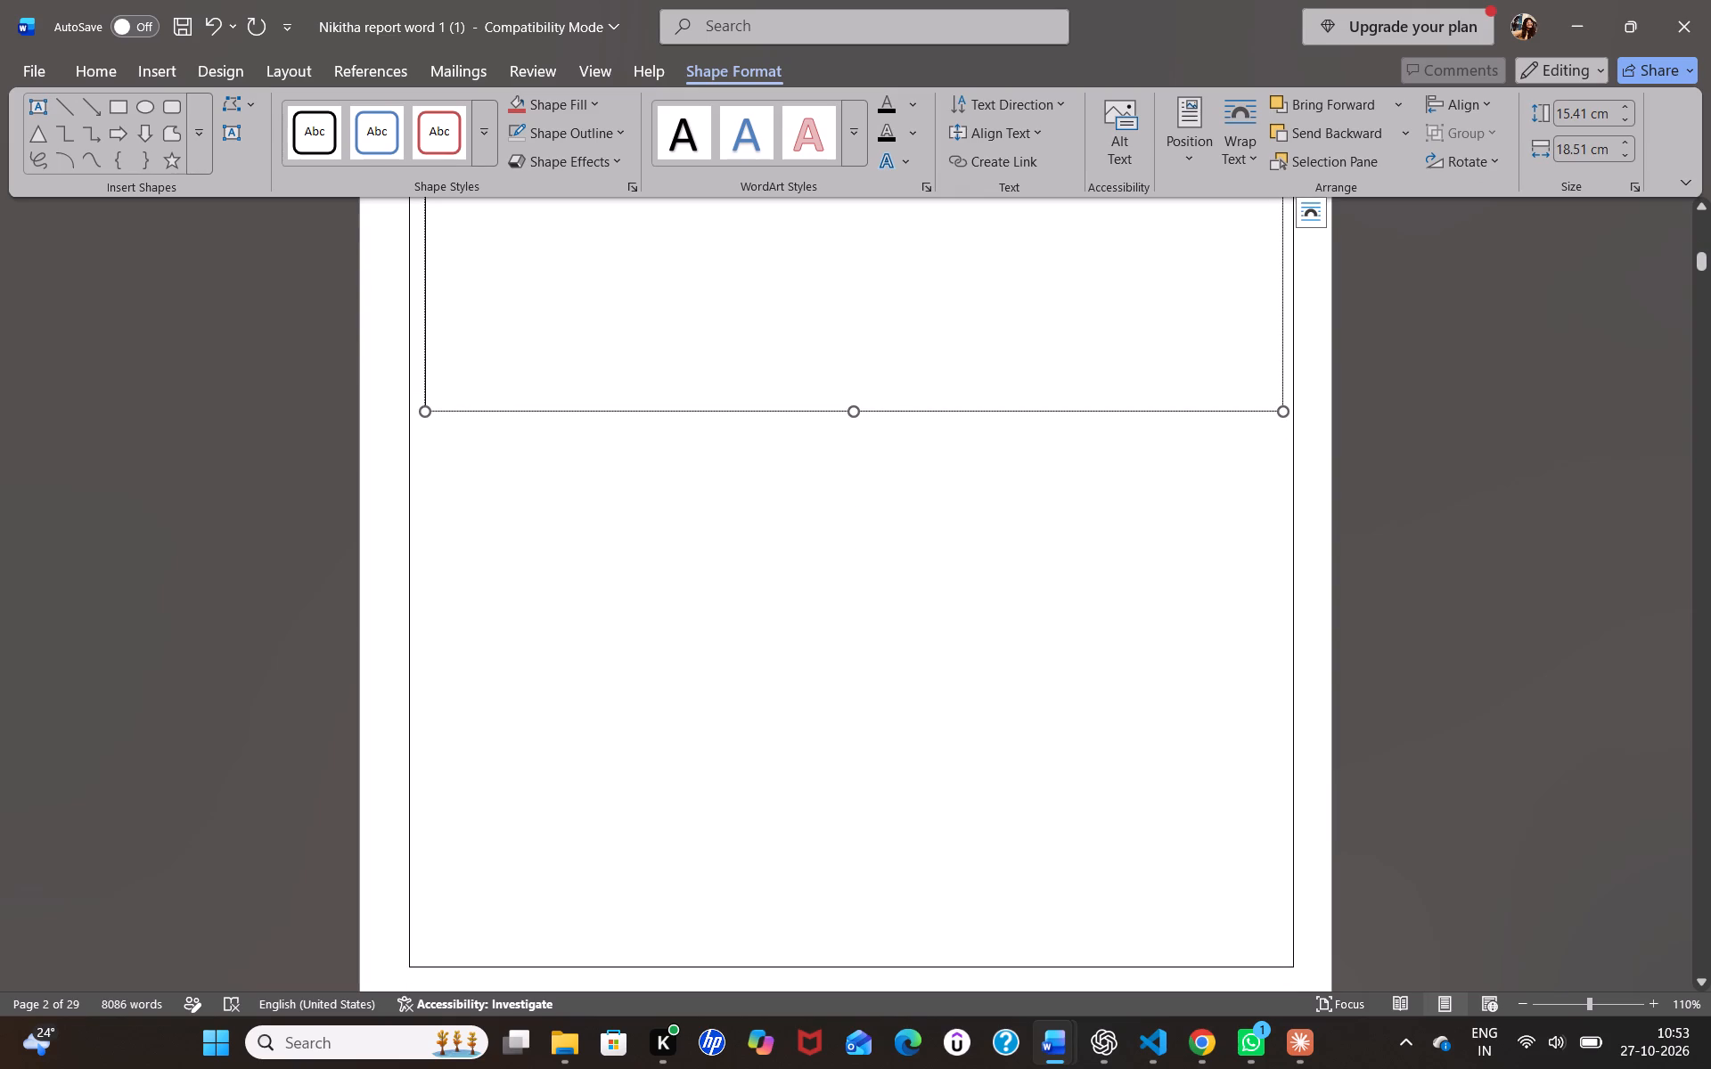
drag(1281, 413, 1292, 513)
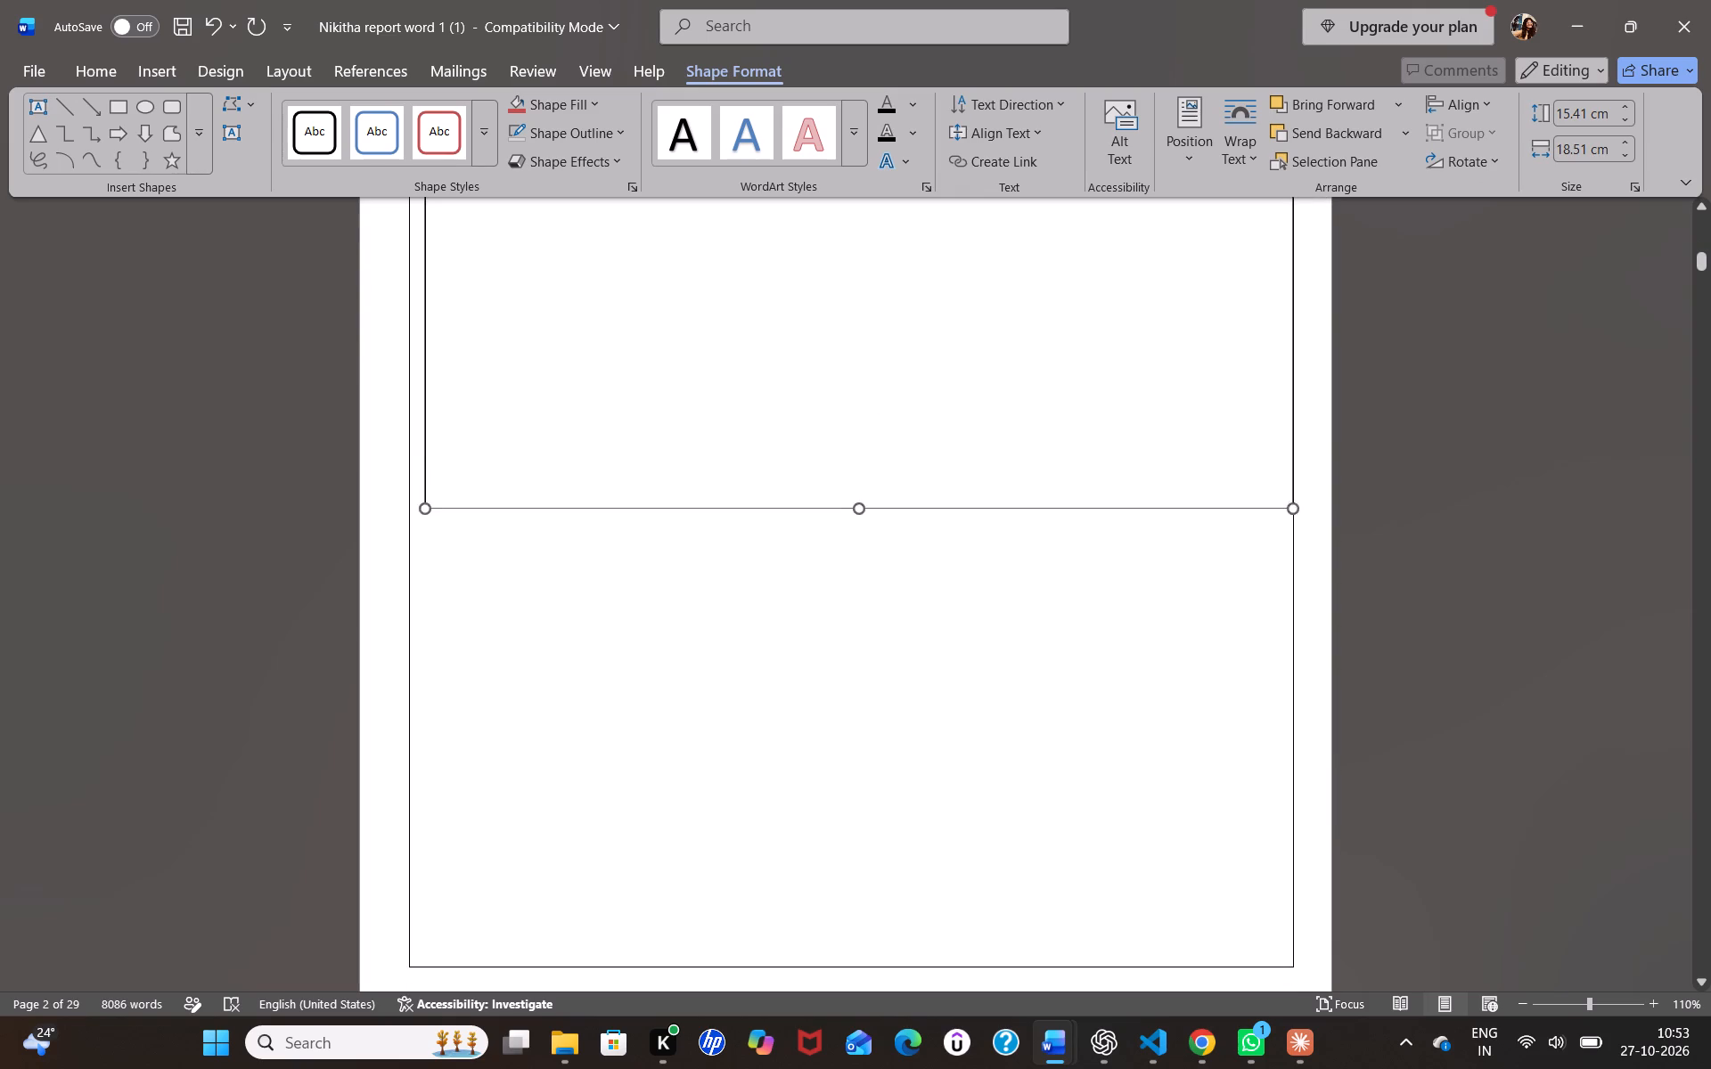
drag(1292, 513, 1281, 575)
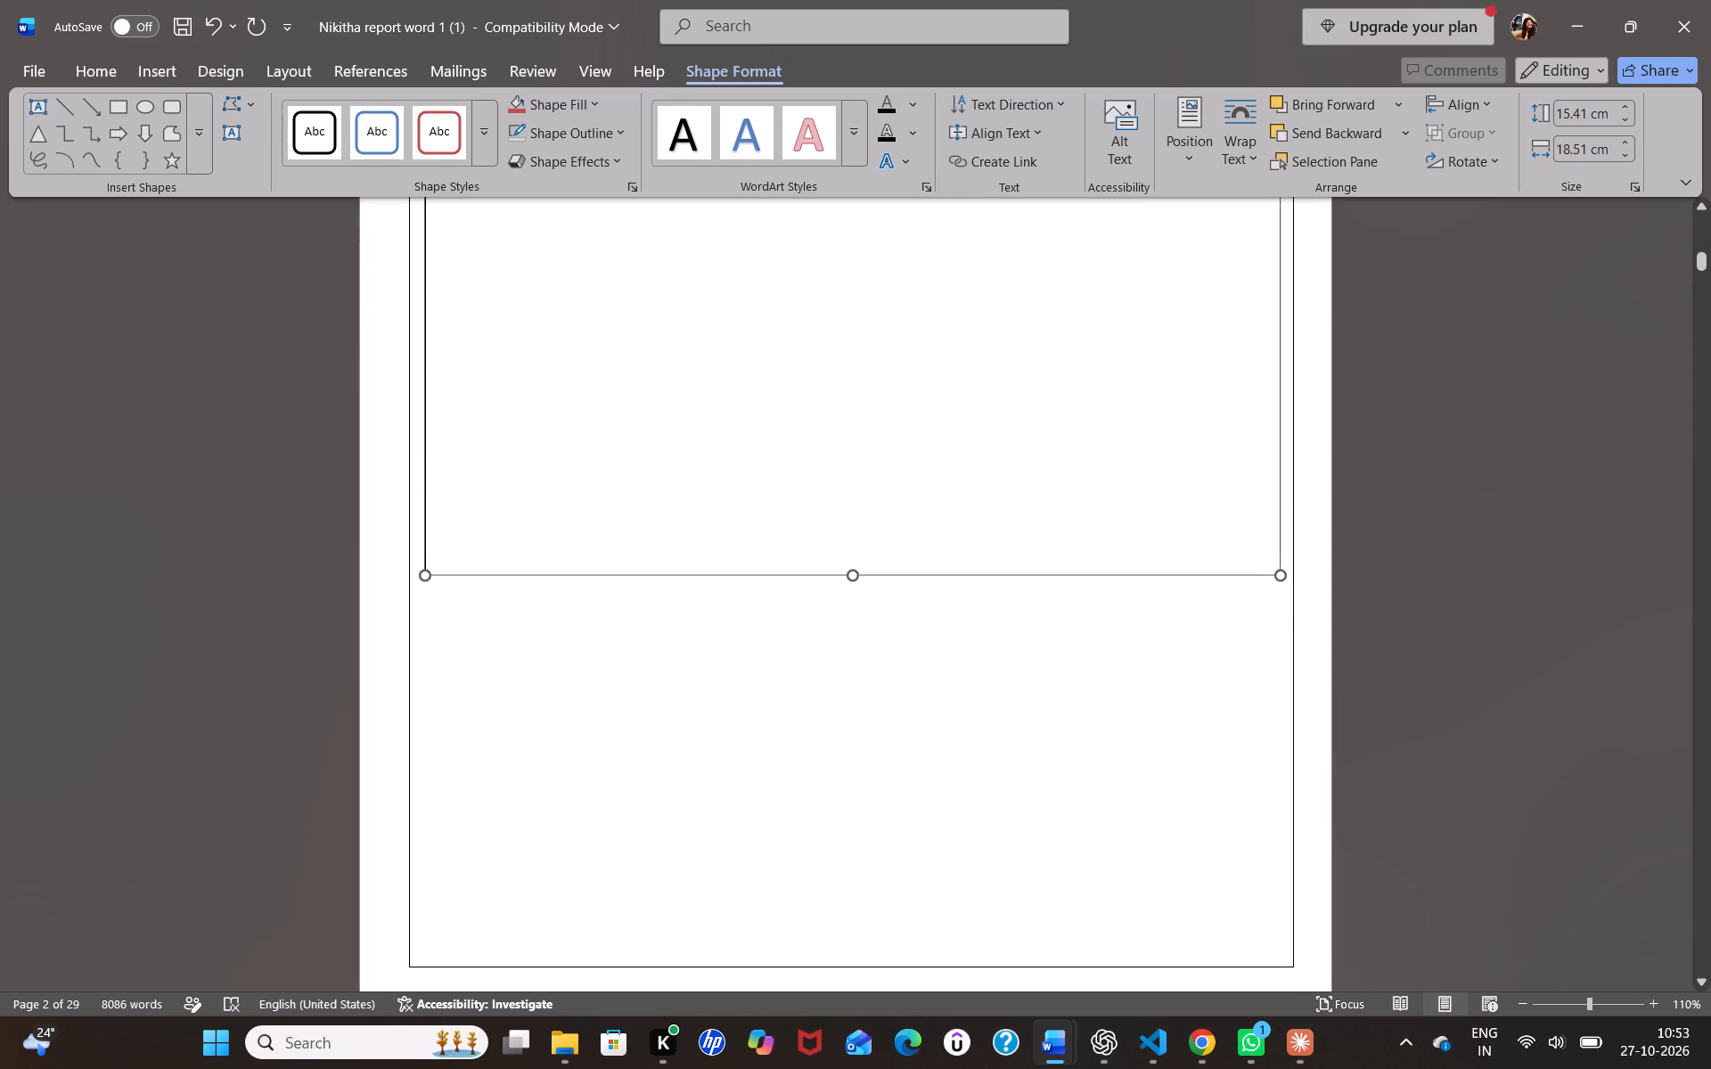
drag(1281, 575, 1286, 649)
Paste the copied bonafide certificate text into the text box on the second page.
click(1094, 530)
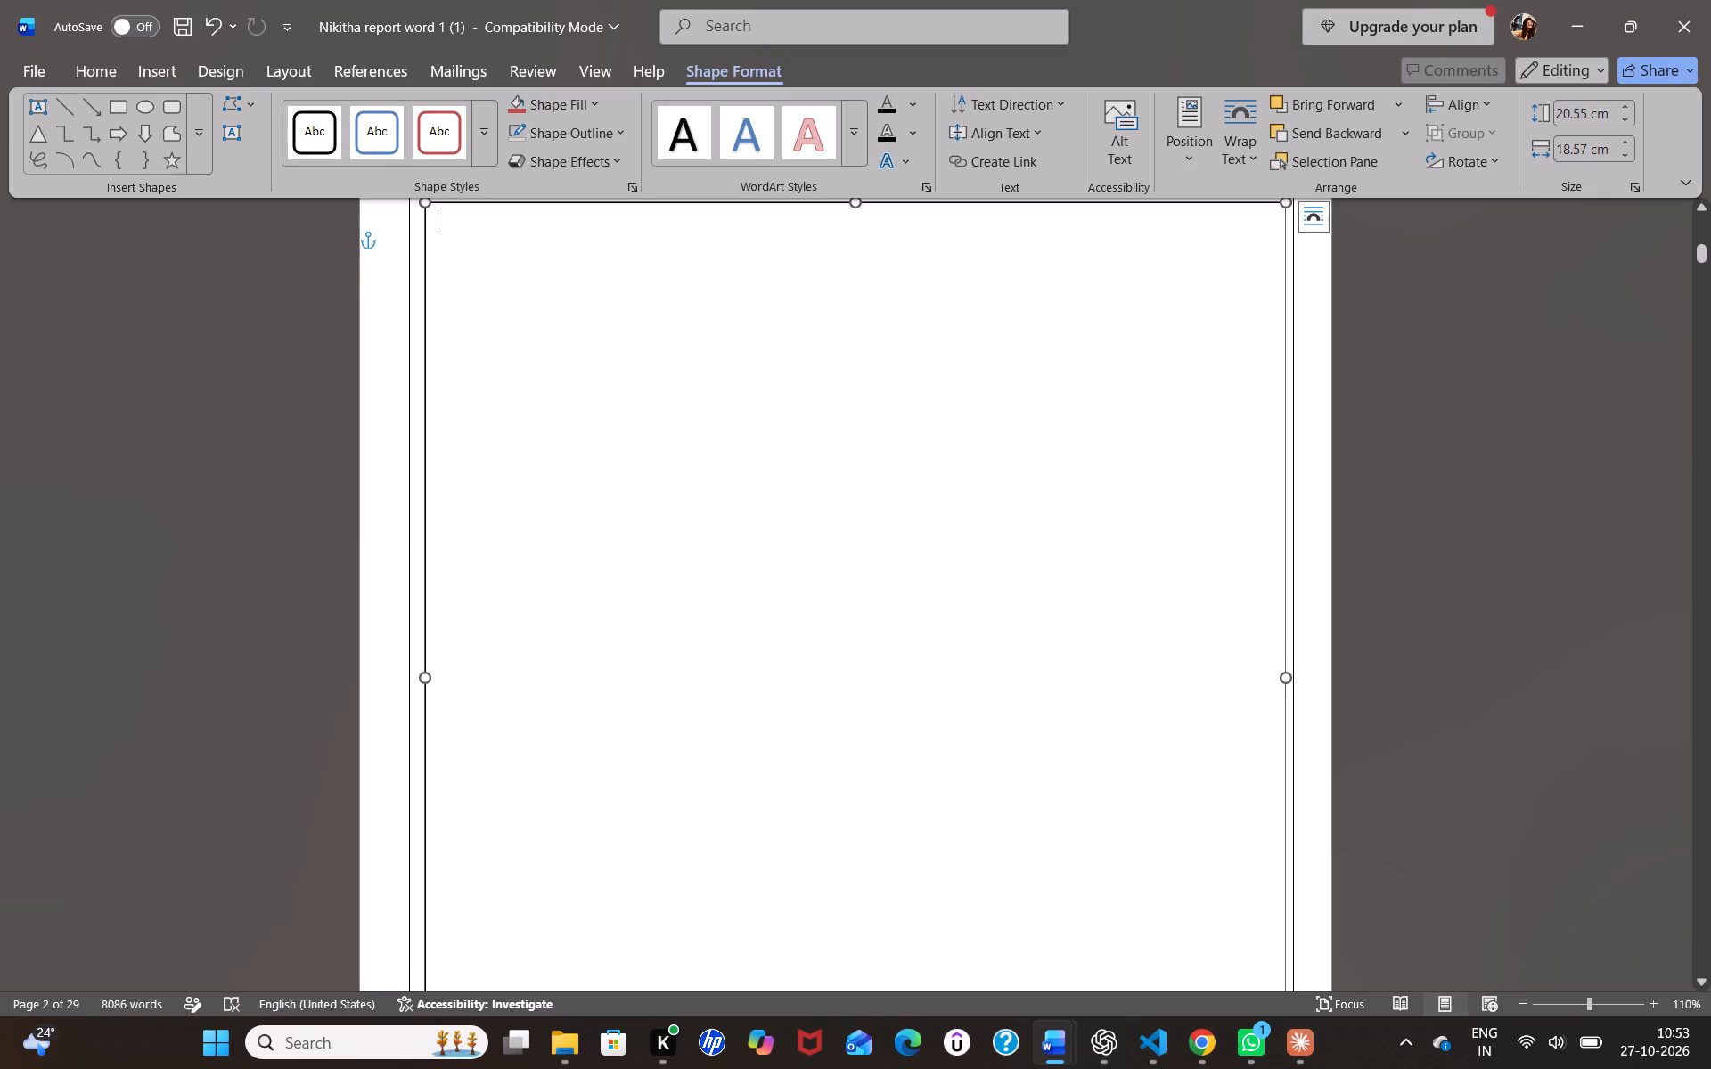
key(ctrl+v)
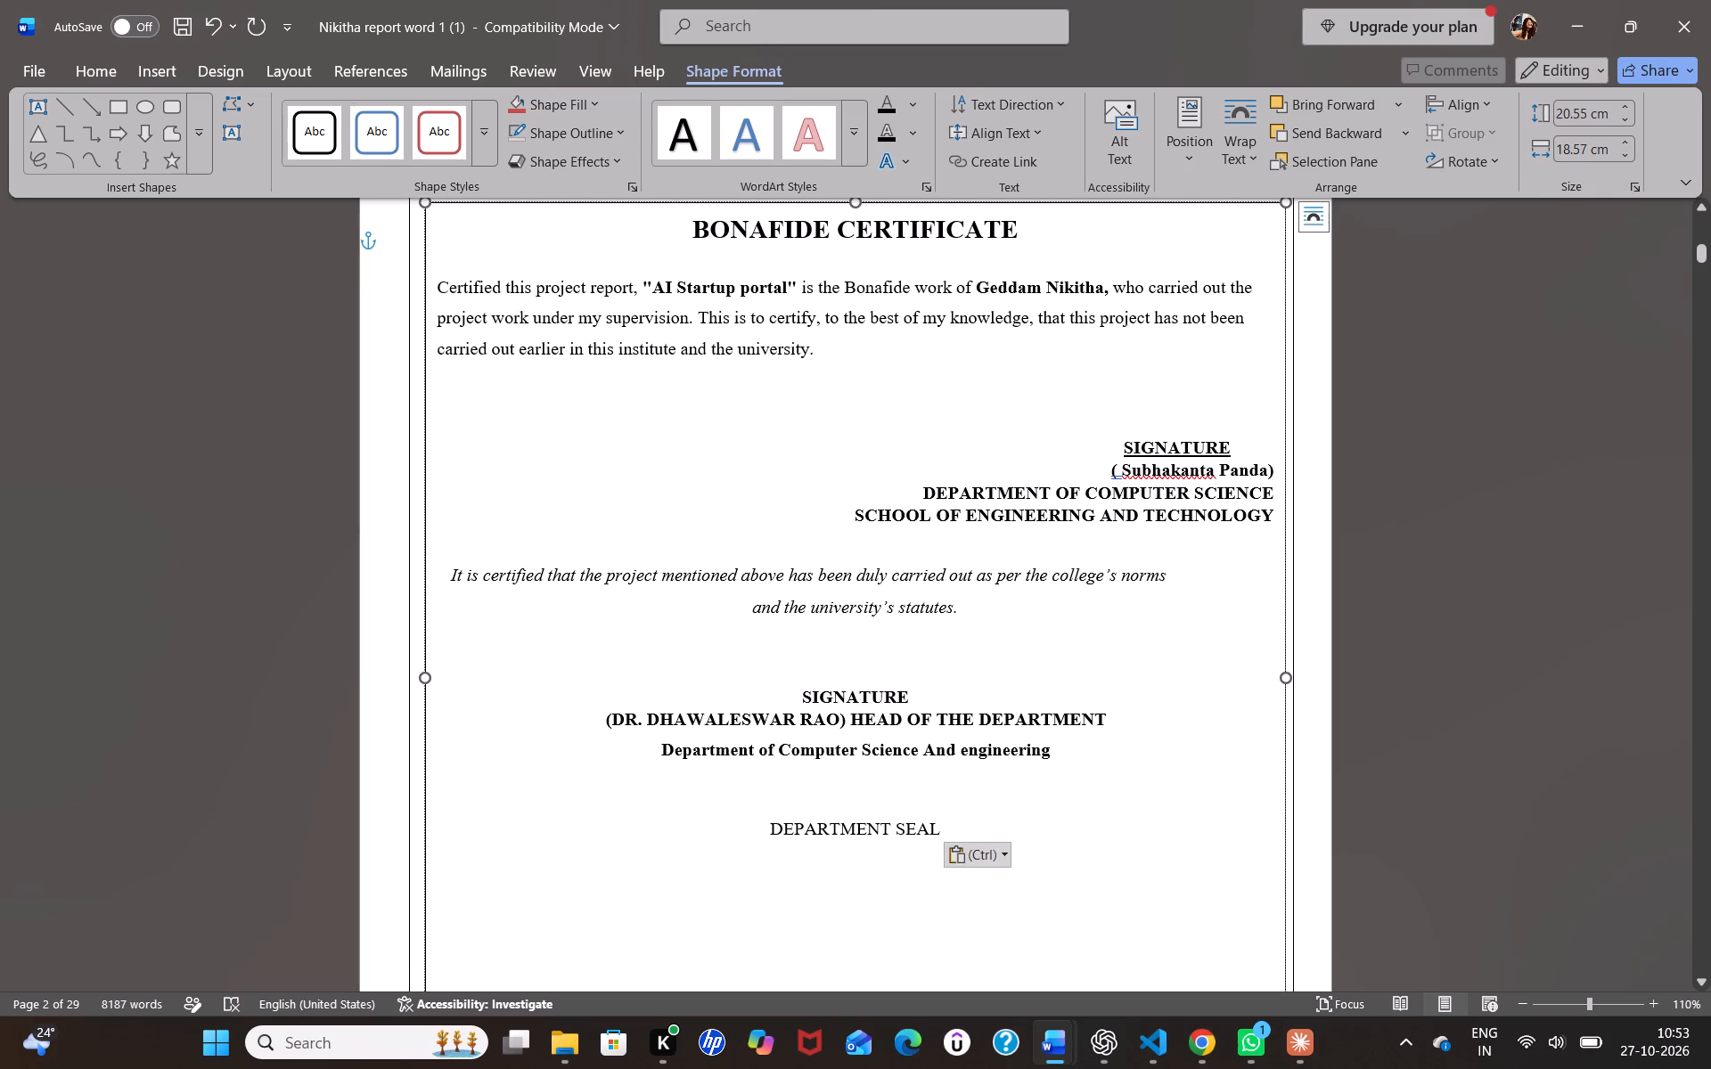
Remove the outline from the text box holding the bonafide certificate on the second page.
click(748, 61)
click(729, 76)
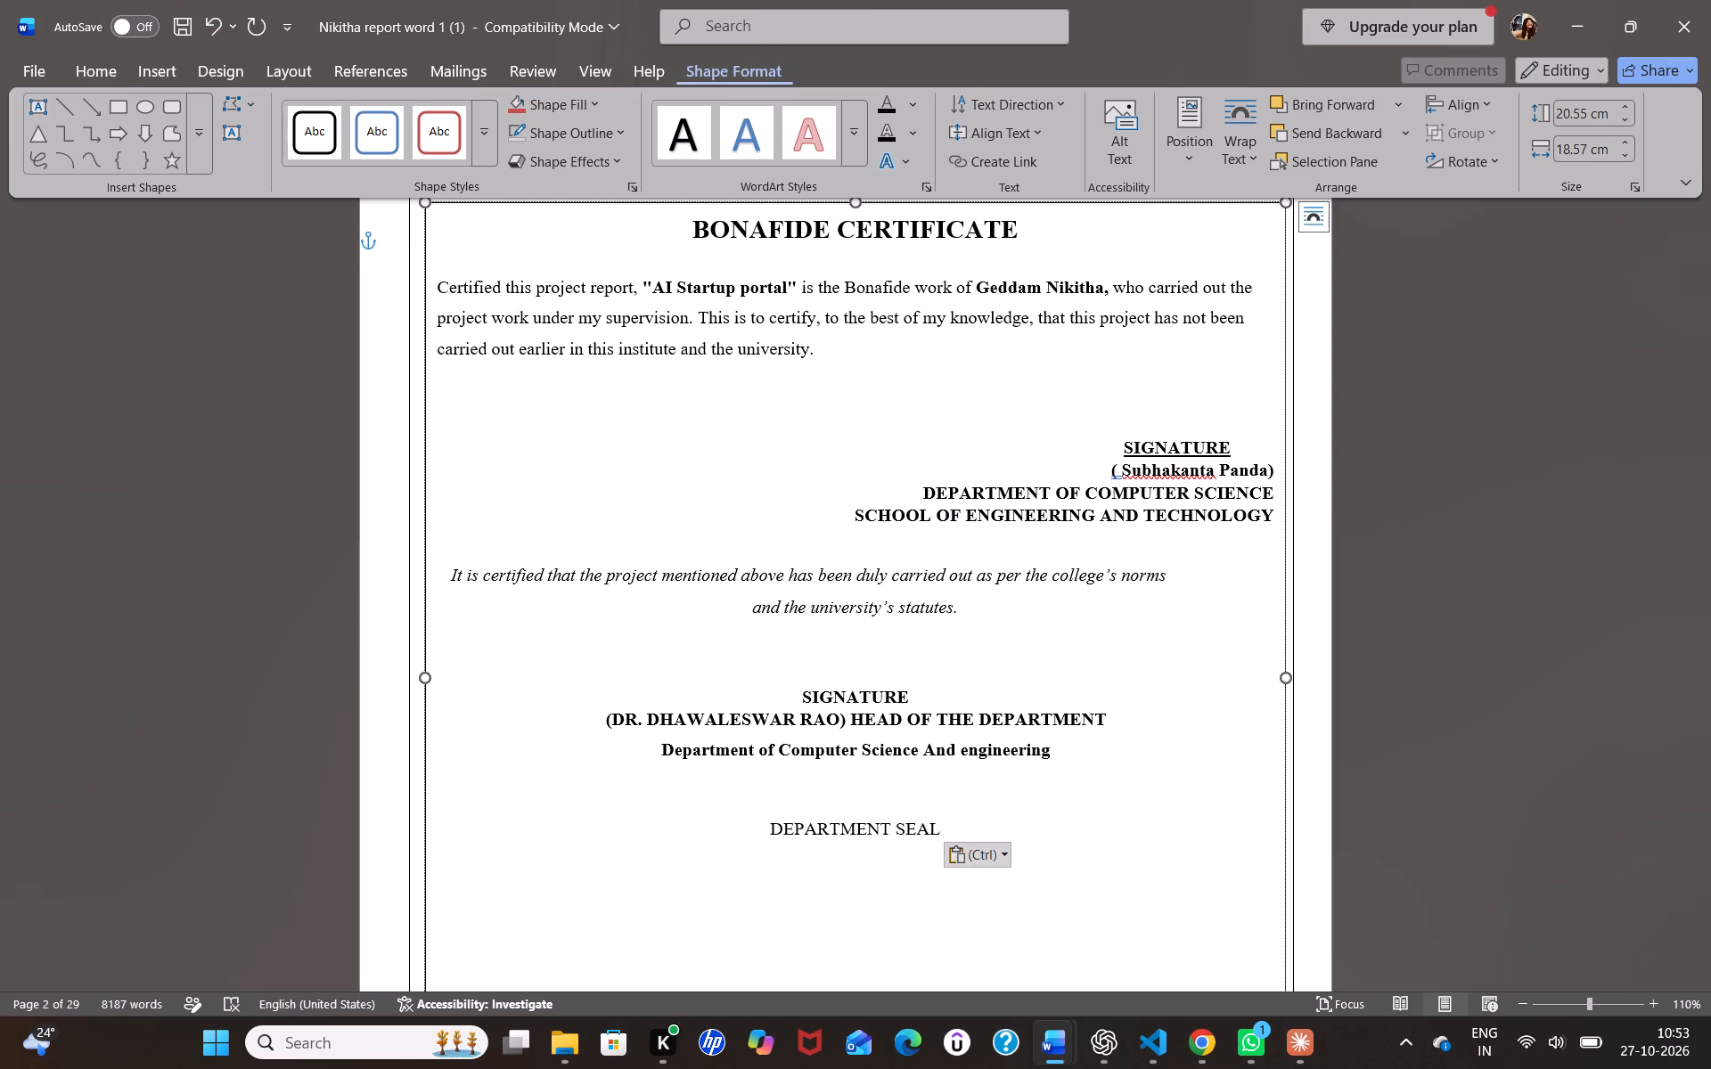
click(601, 129)
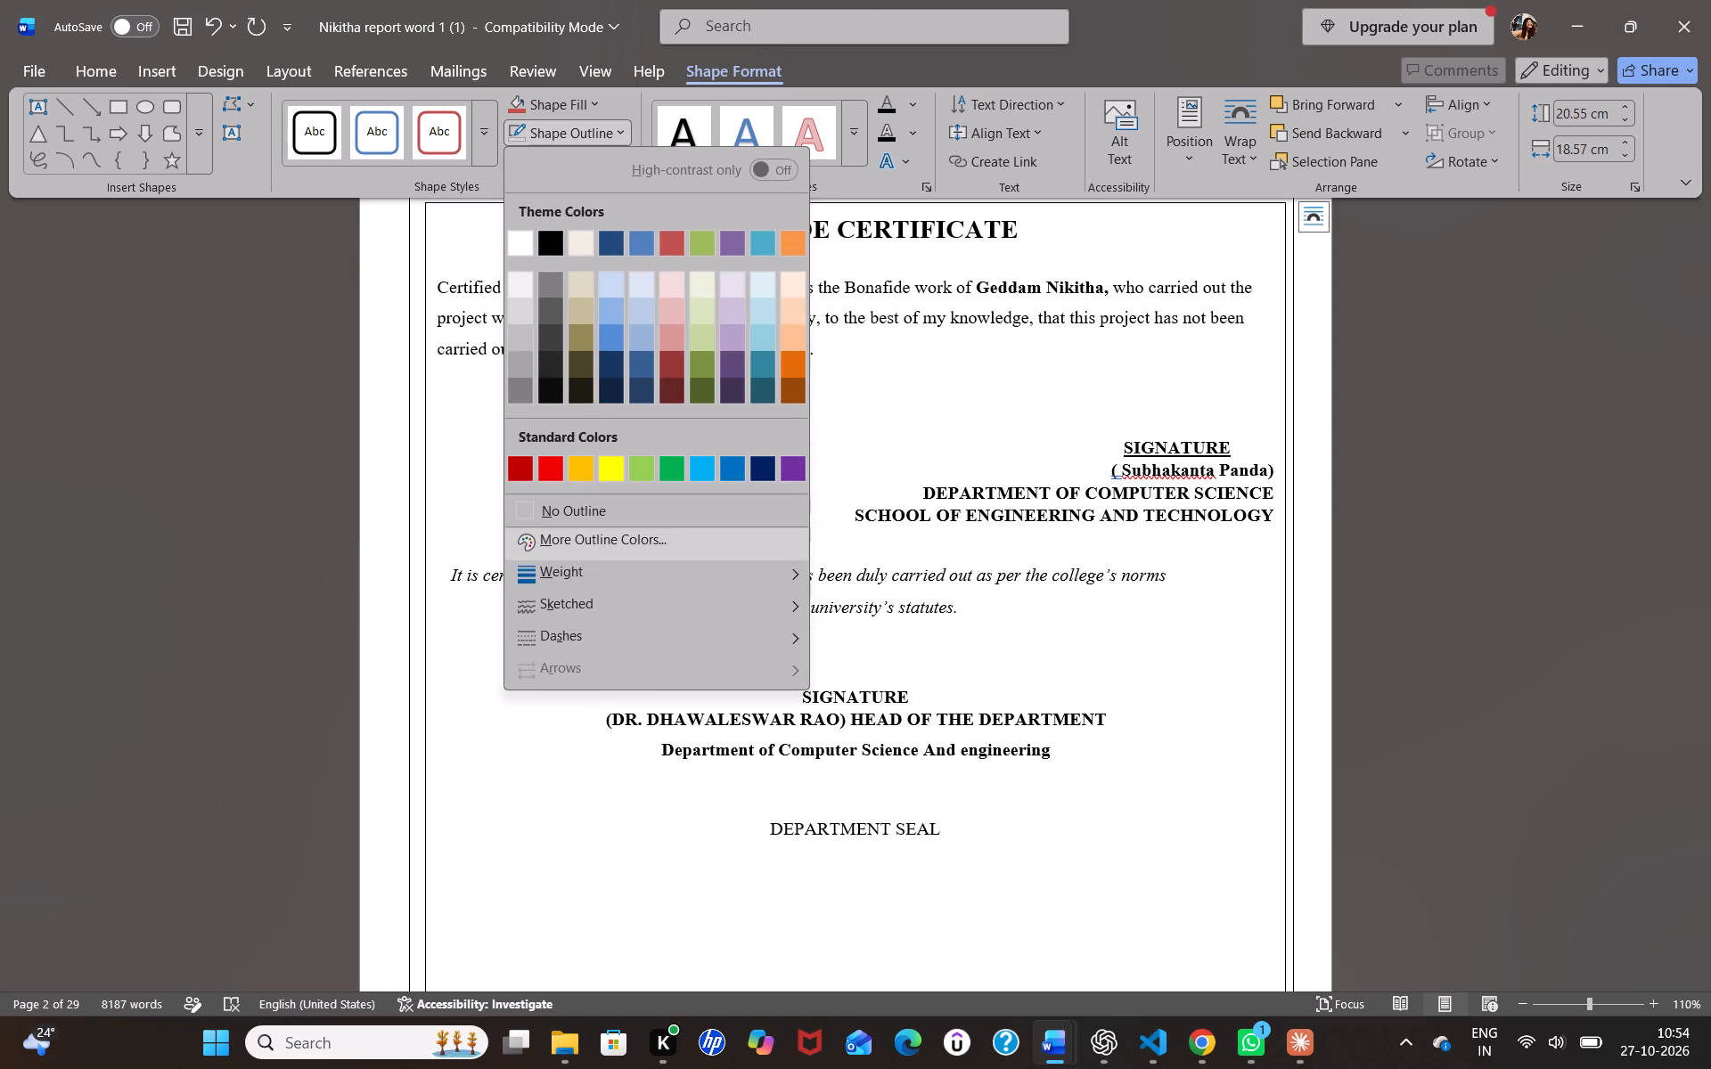
click(572, 507)
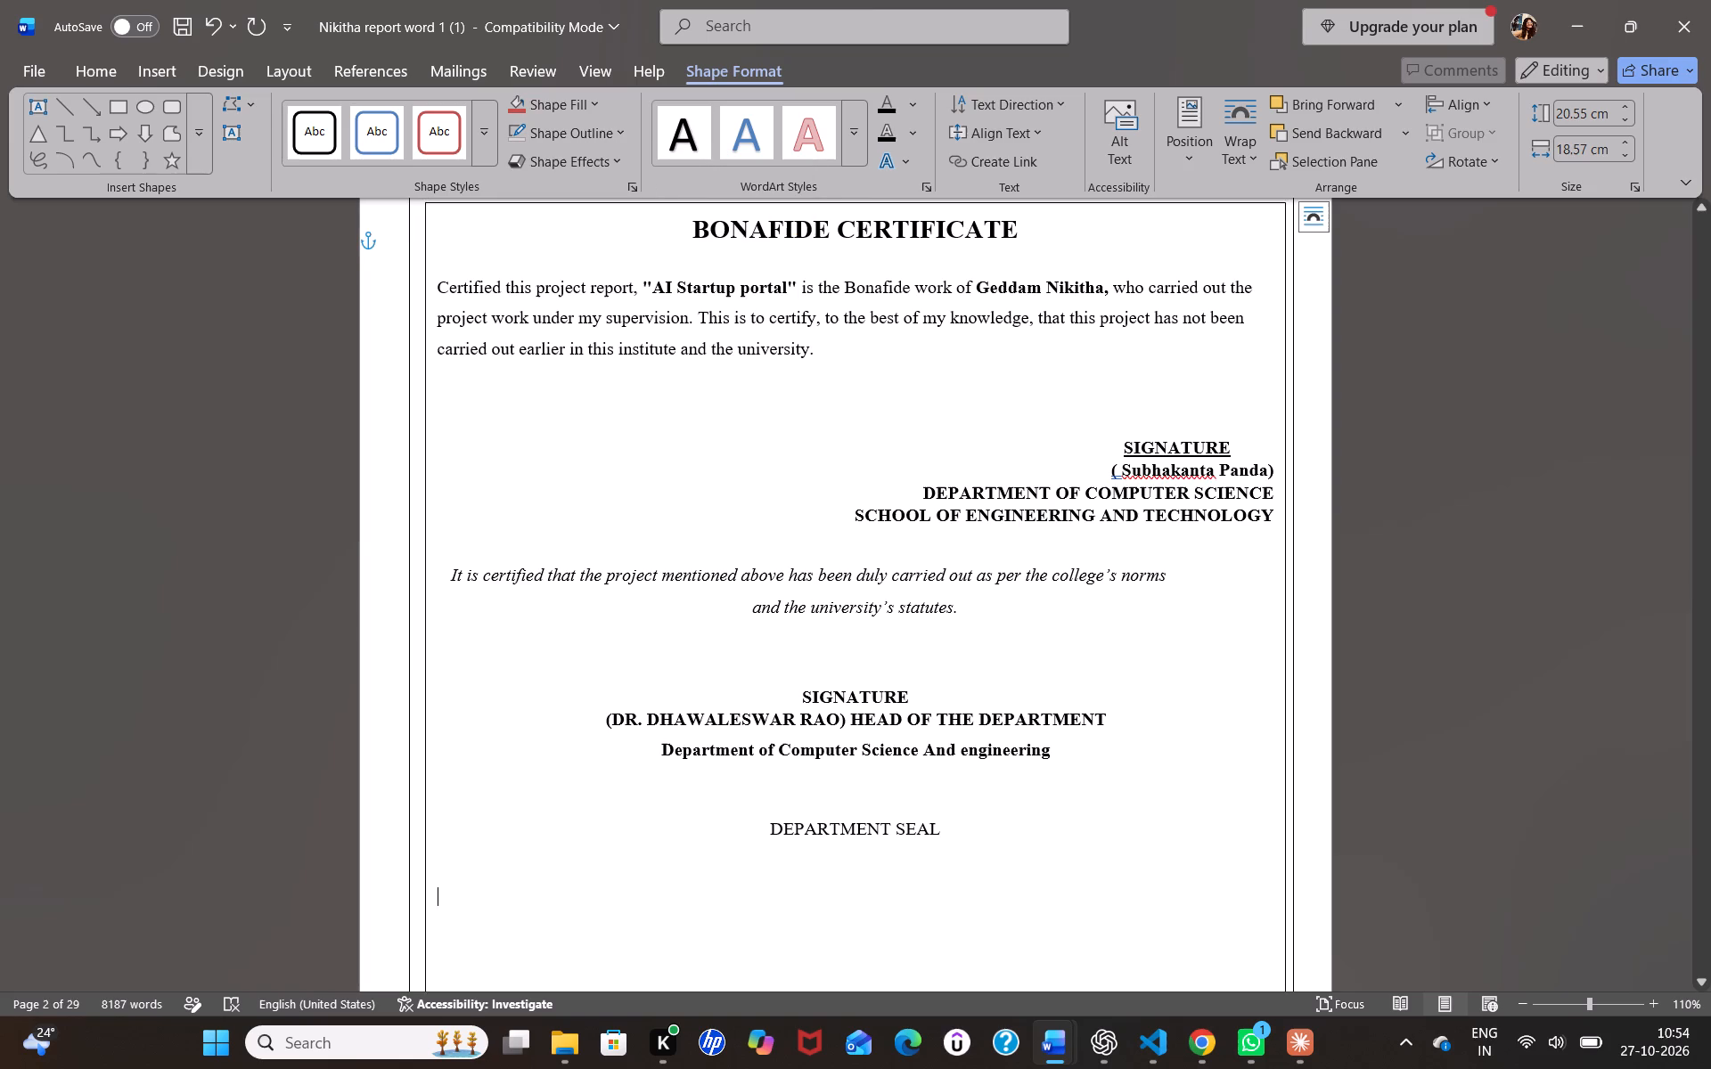
click(367, 558)
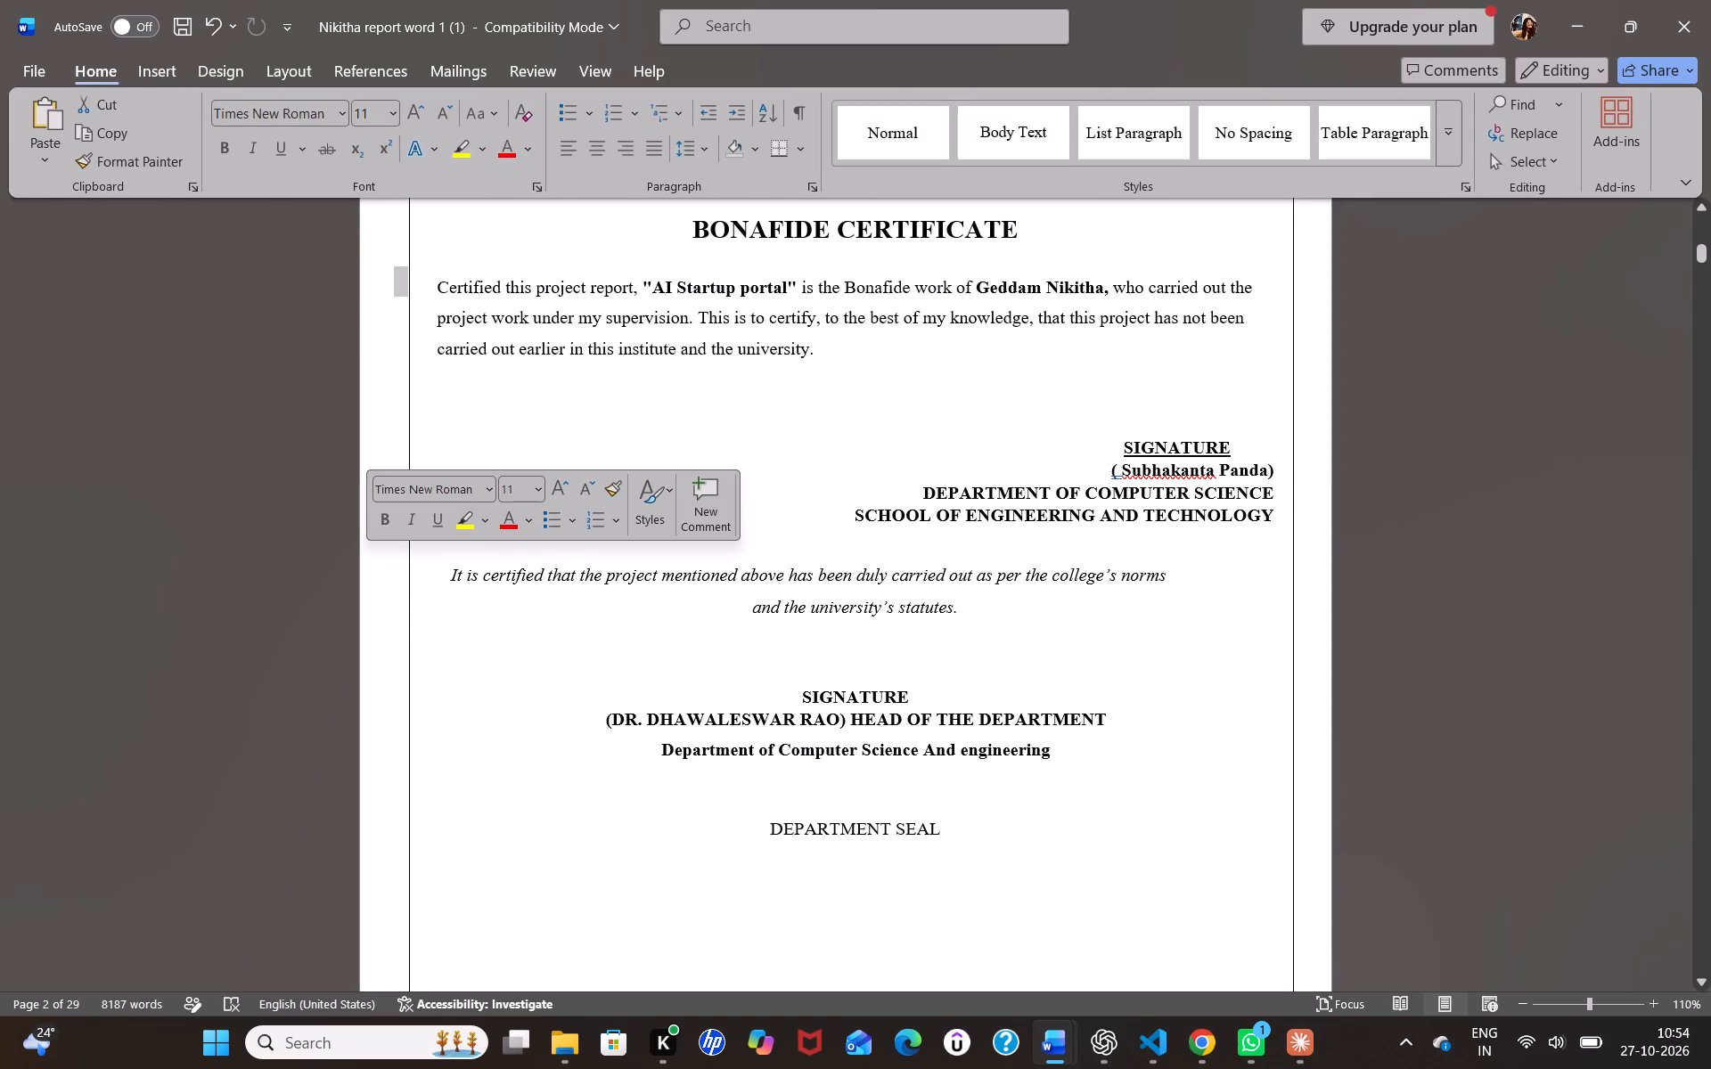
Delete the stray space after the opening parenthesis before the supervisor's name in the first signature block.
scroll(602, 692, down, 2)
scroll(602, 692, up, 2)
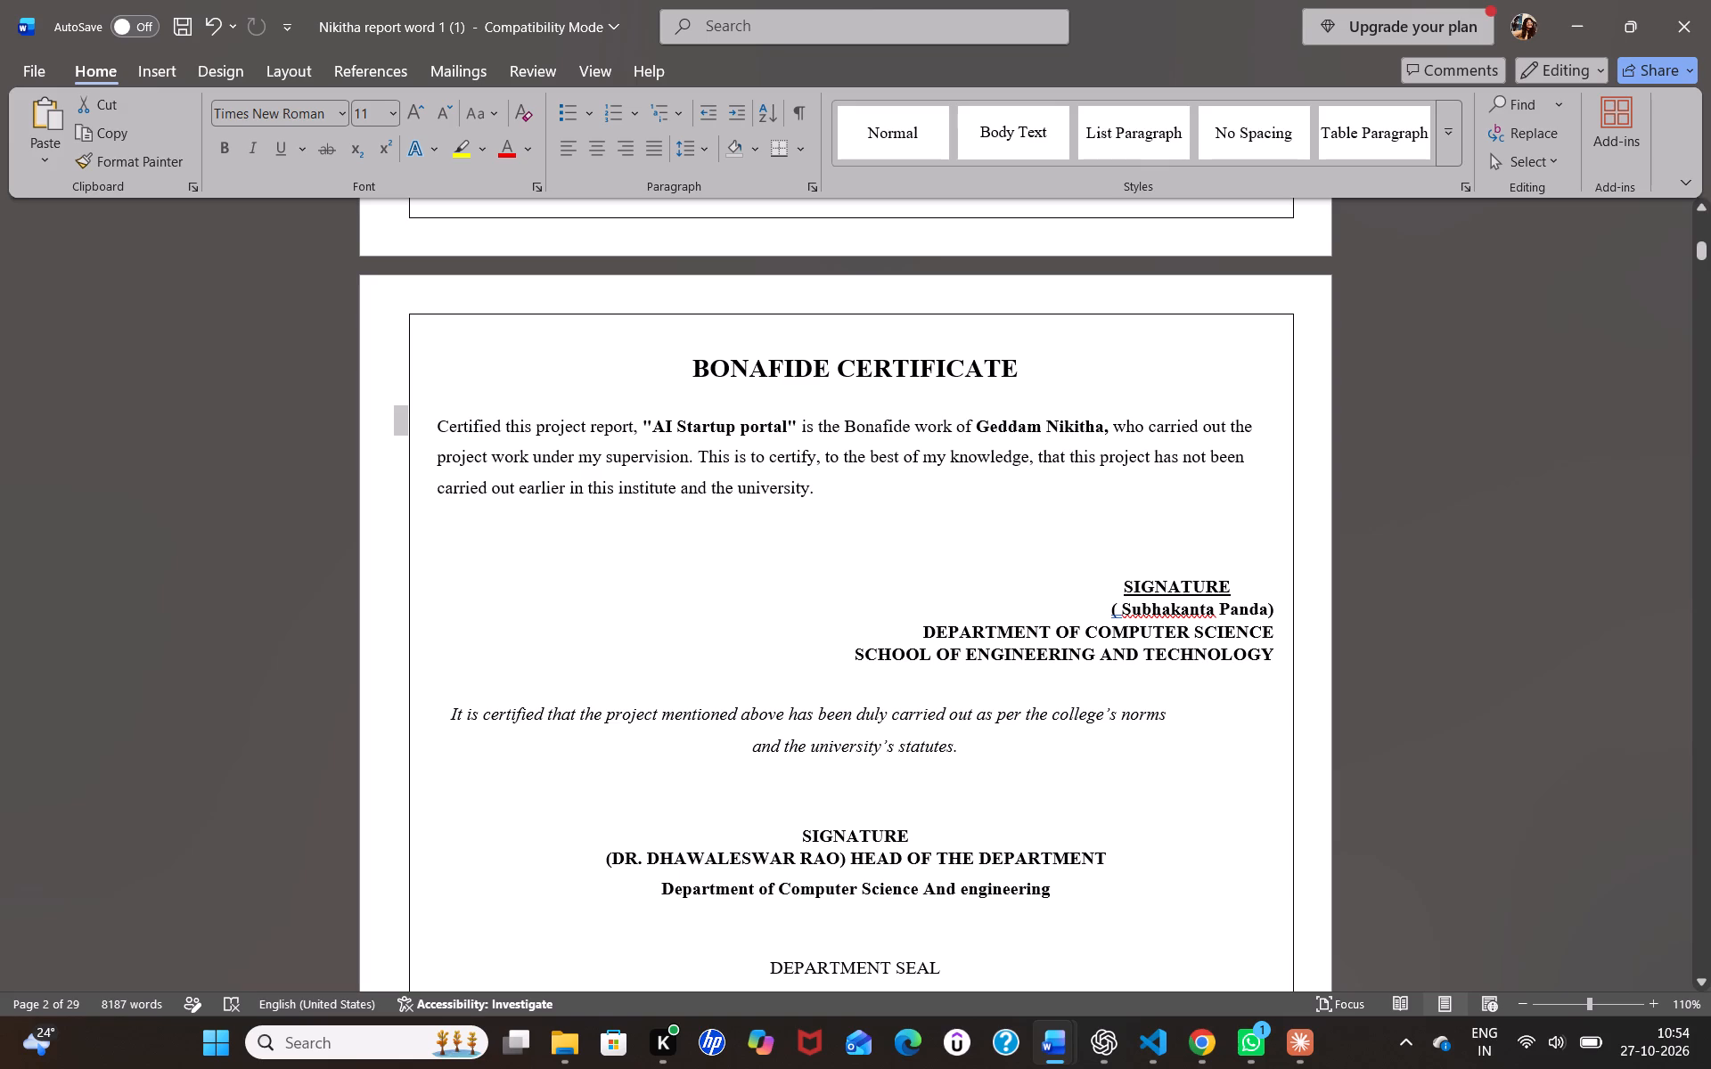
click(1122, 608)
key(BackSpace)
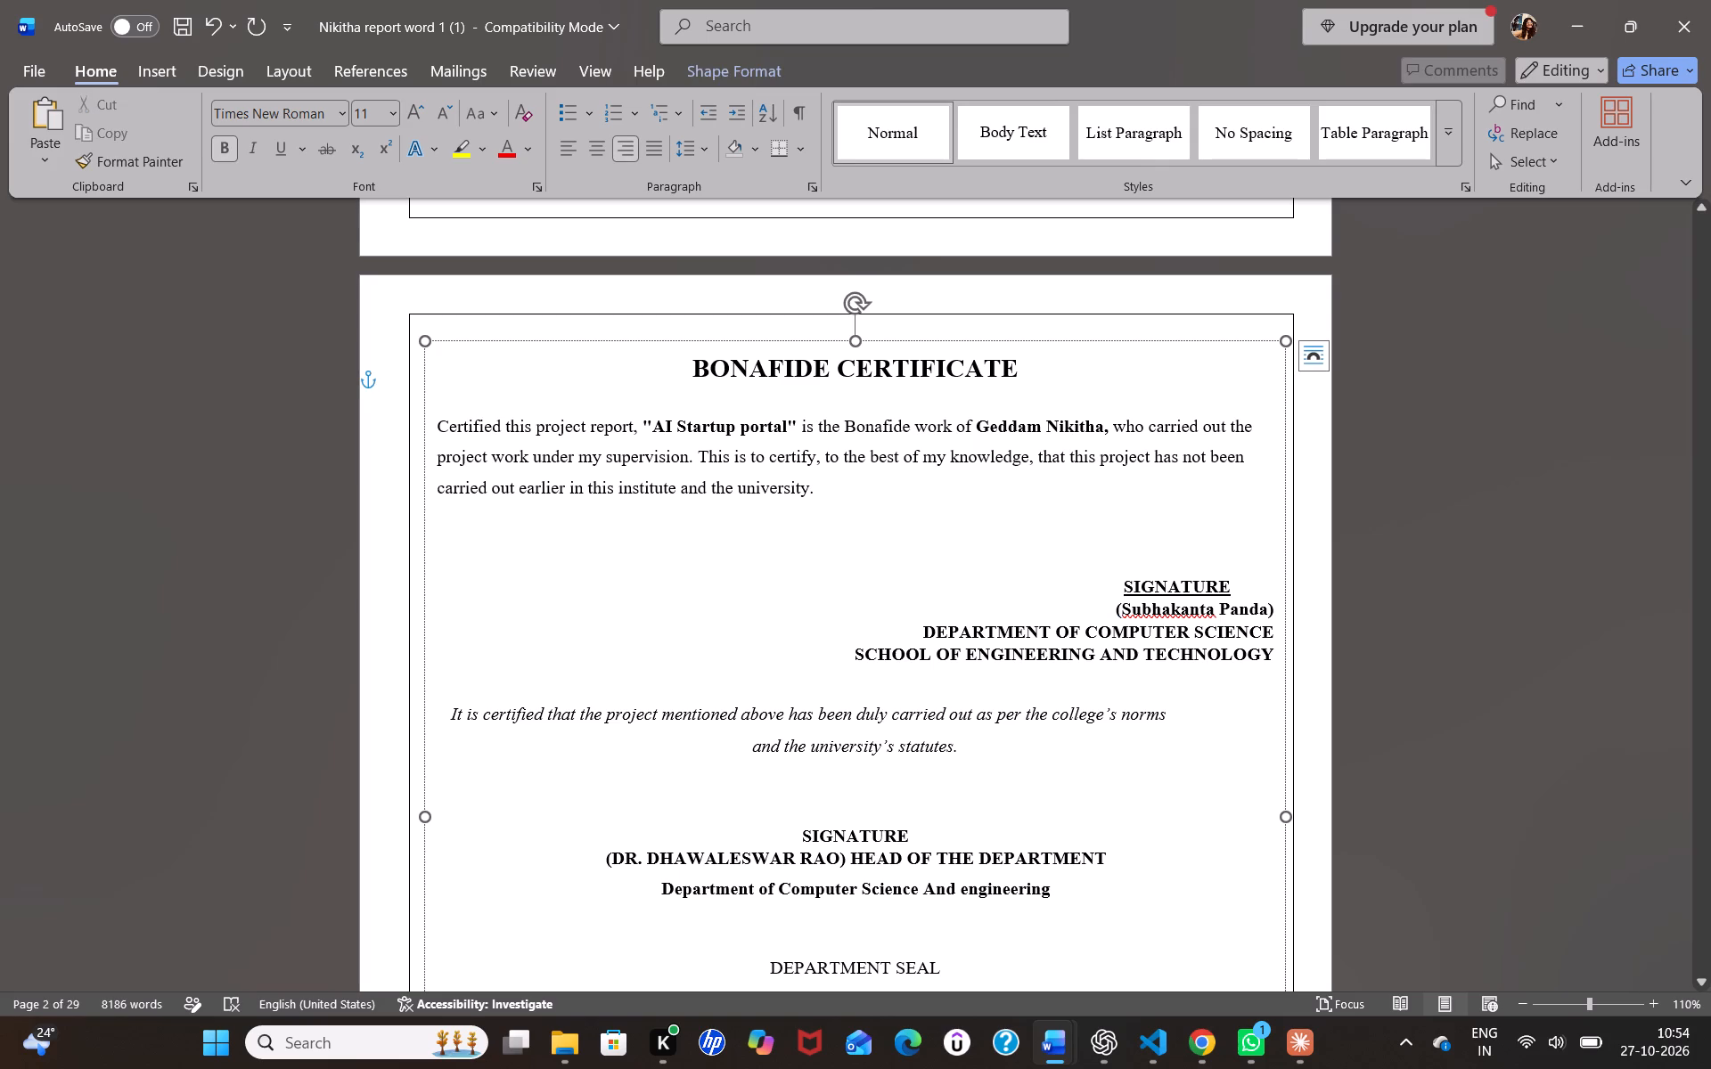
click(381, 464)
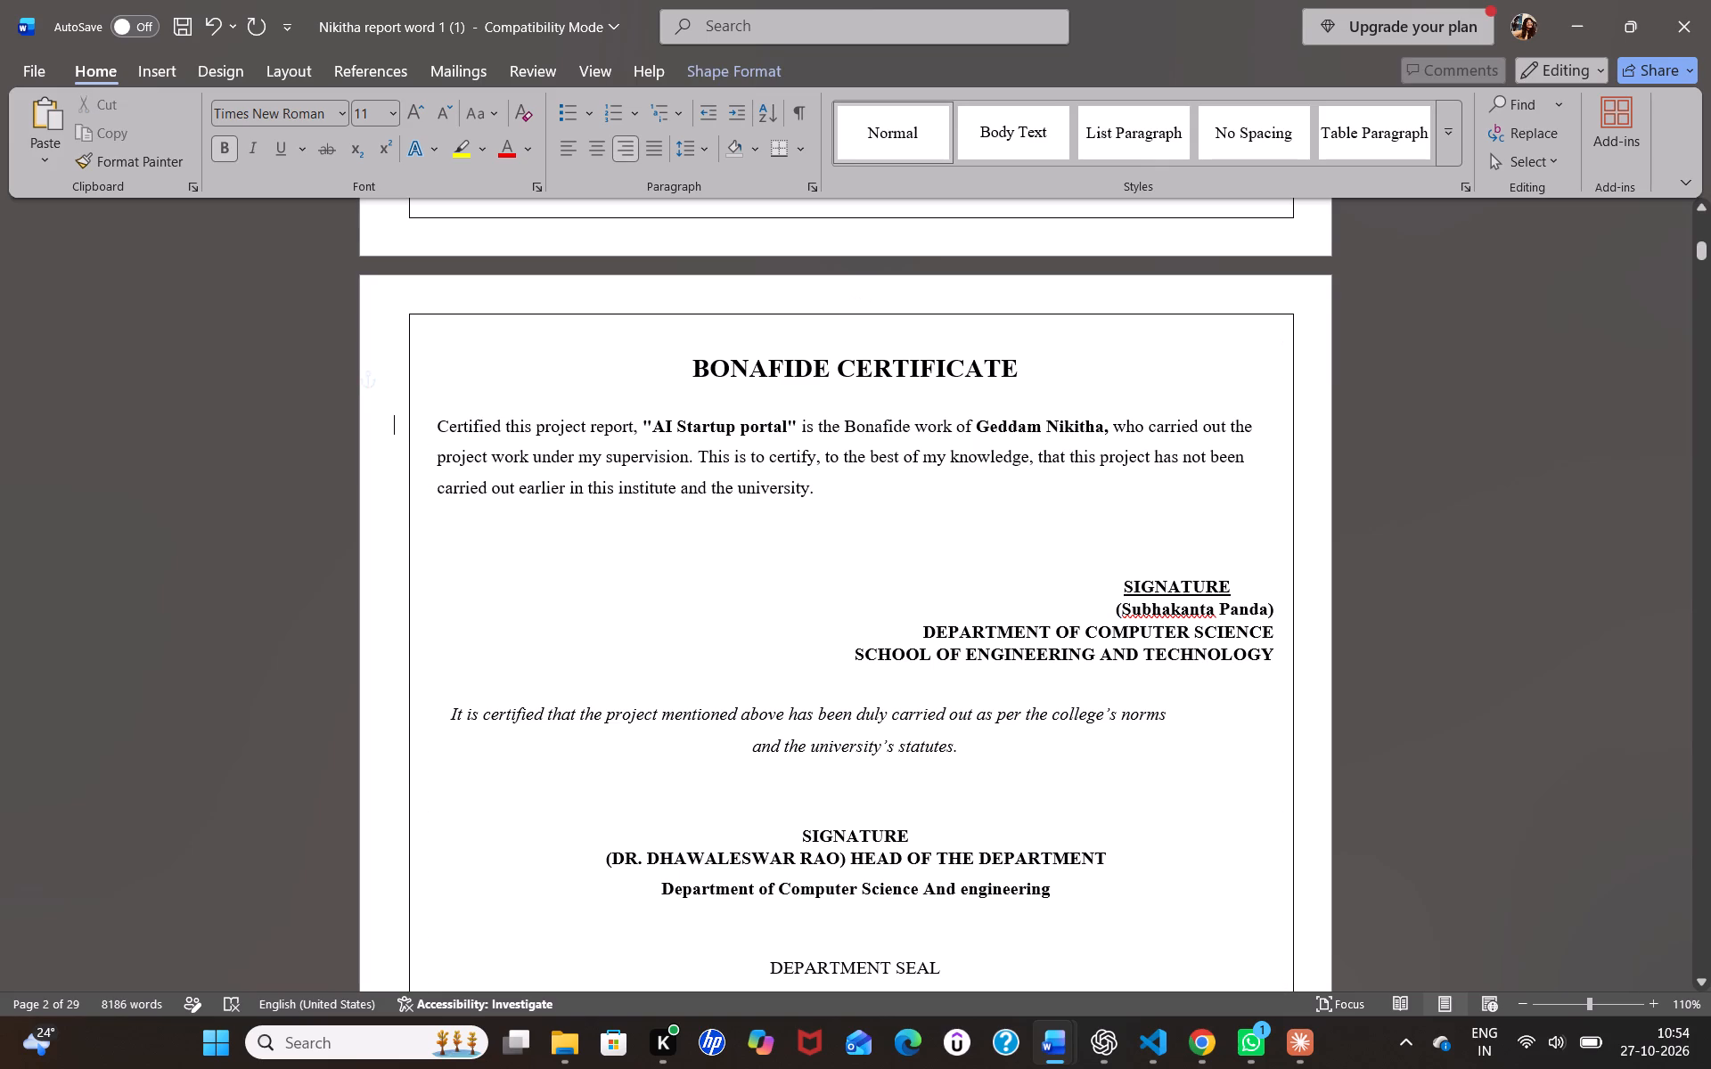
Add extra blank-line spacing between the head of department's "Department of Computer Science And engineering" line and "DEPARTMENT SEAL".
scroll(597, 523, down, 2)
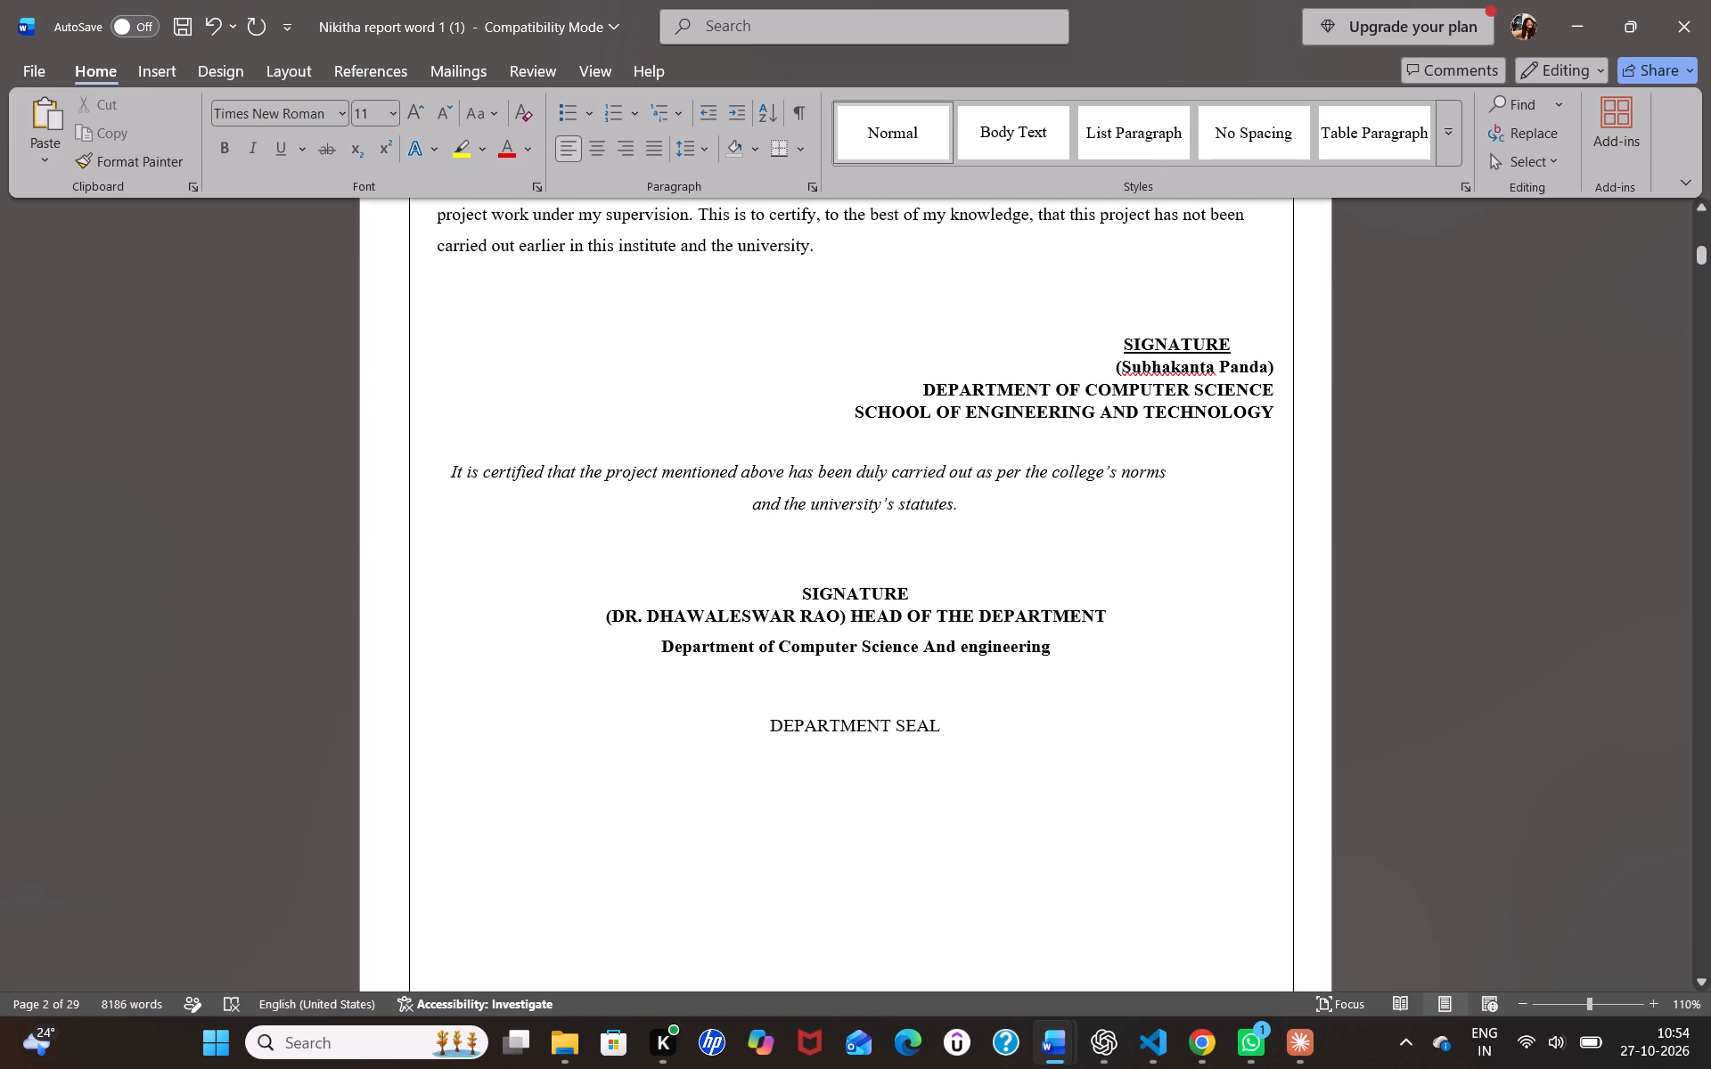
scroll(597, 523, down, 1)
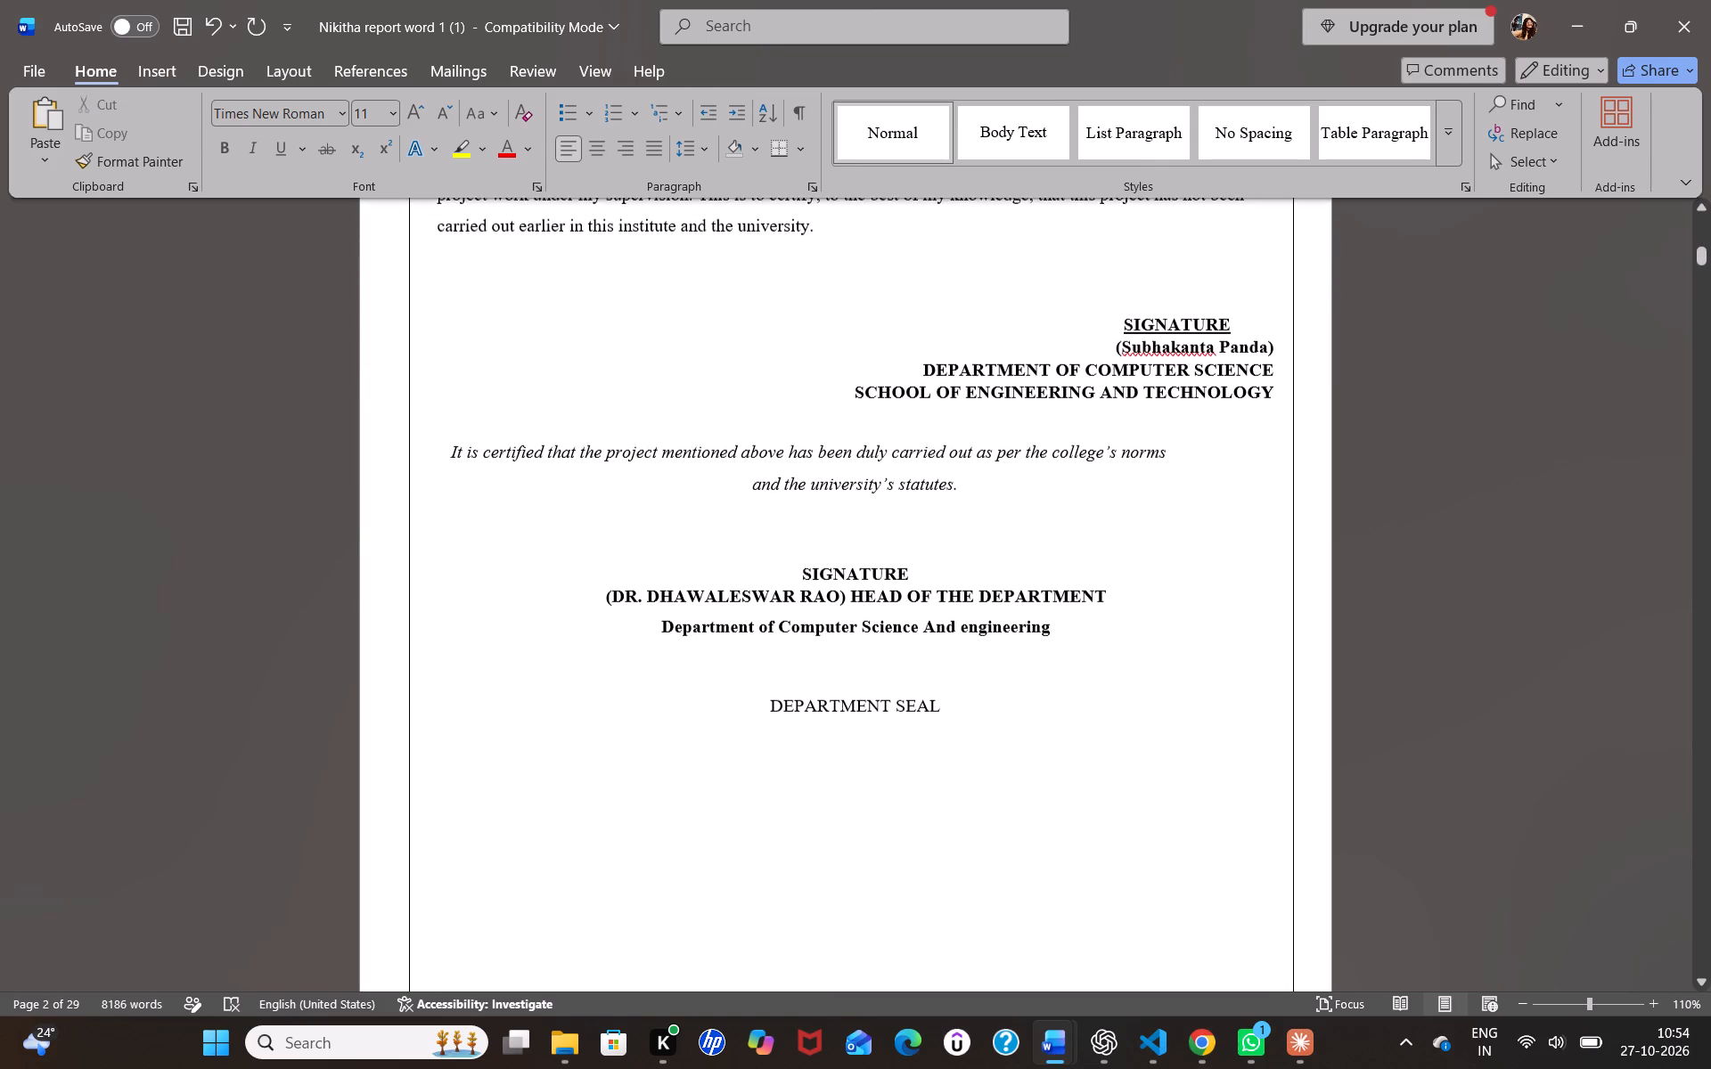
scroll(597, 523, down, 2)
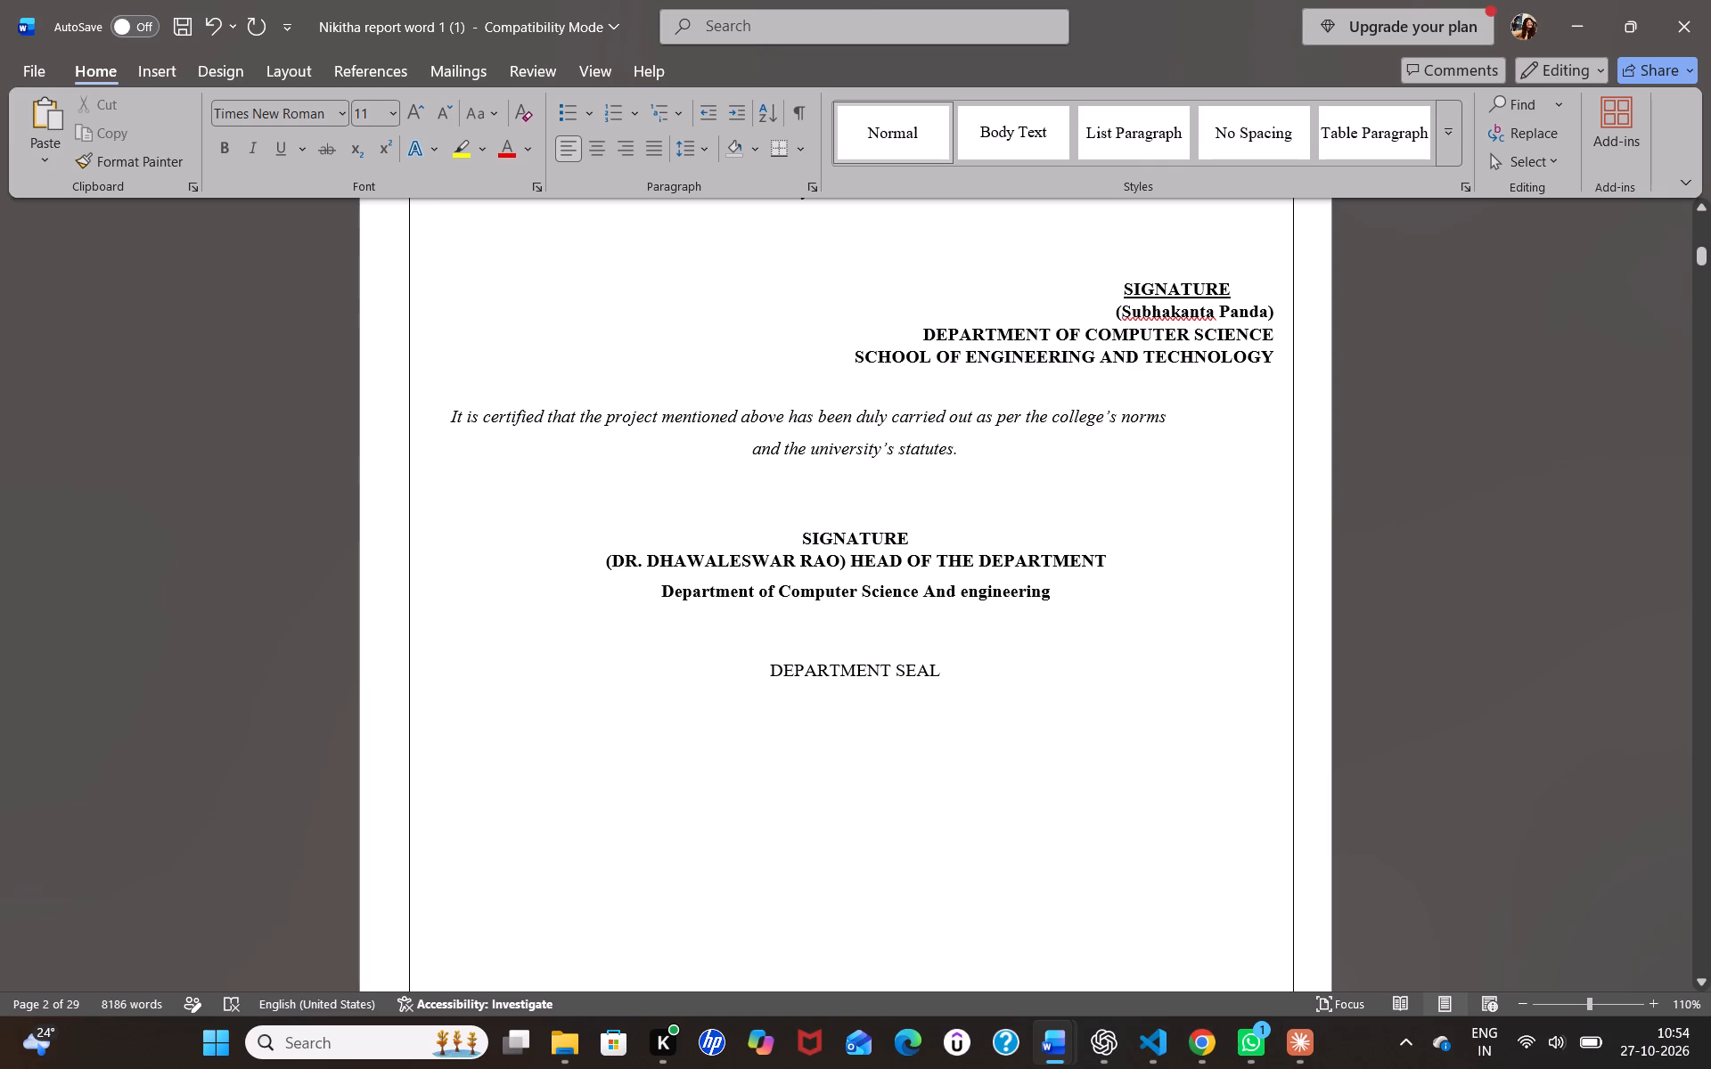
click(1067, 593)
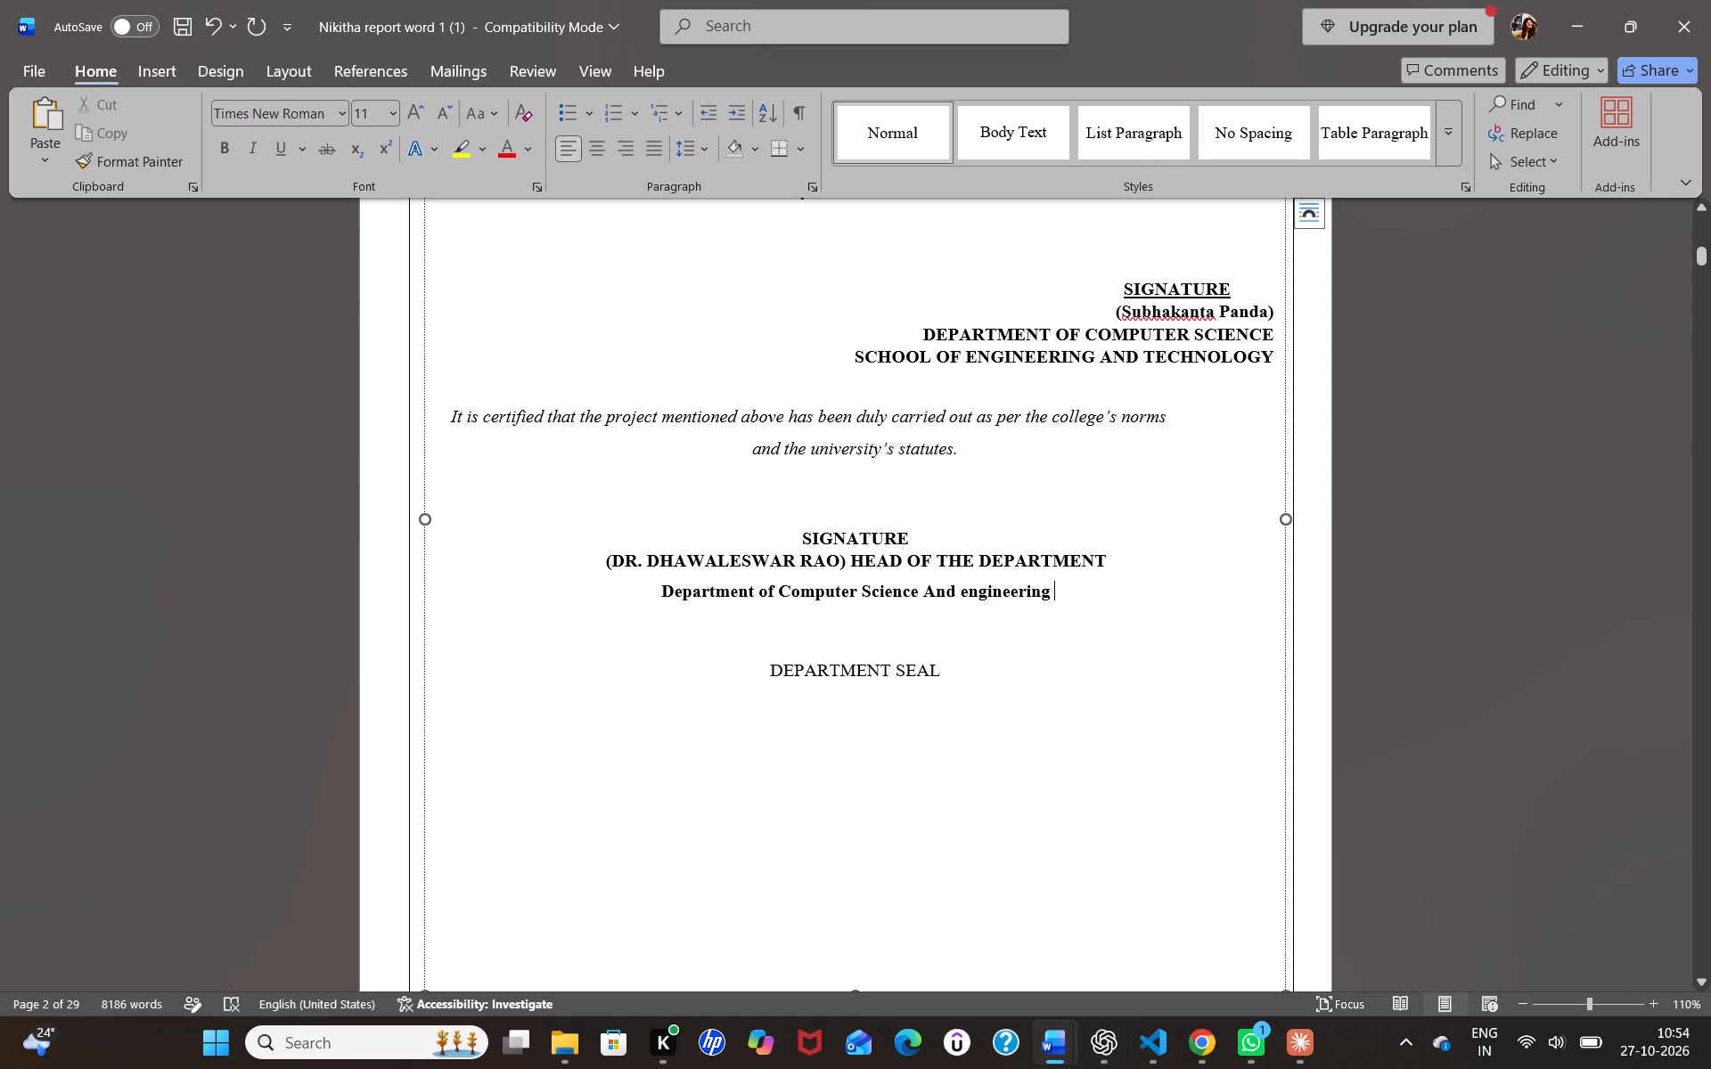
key(Return)
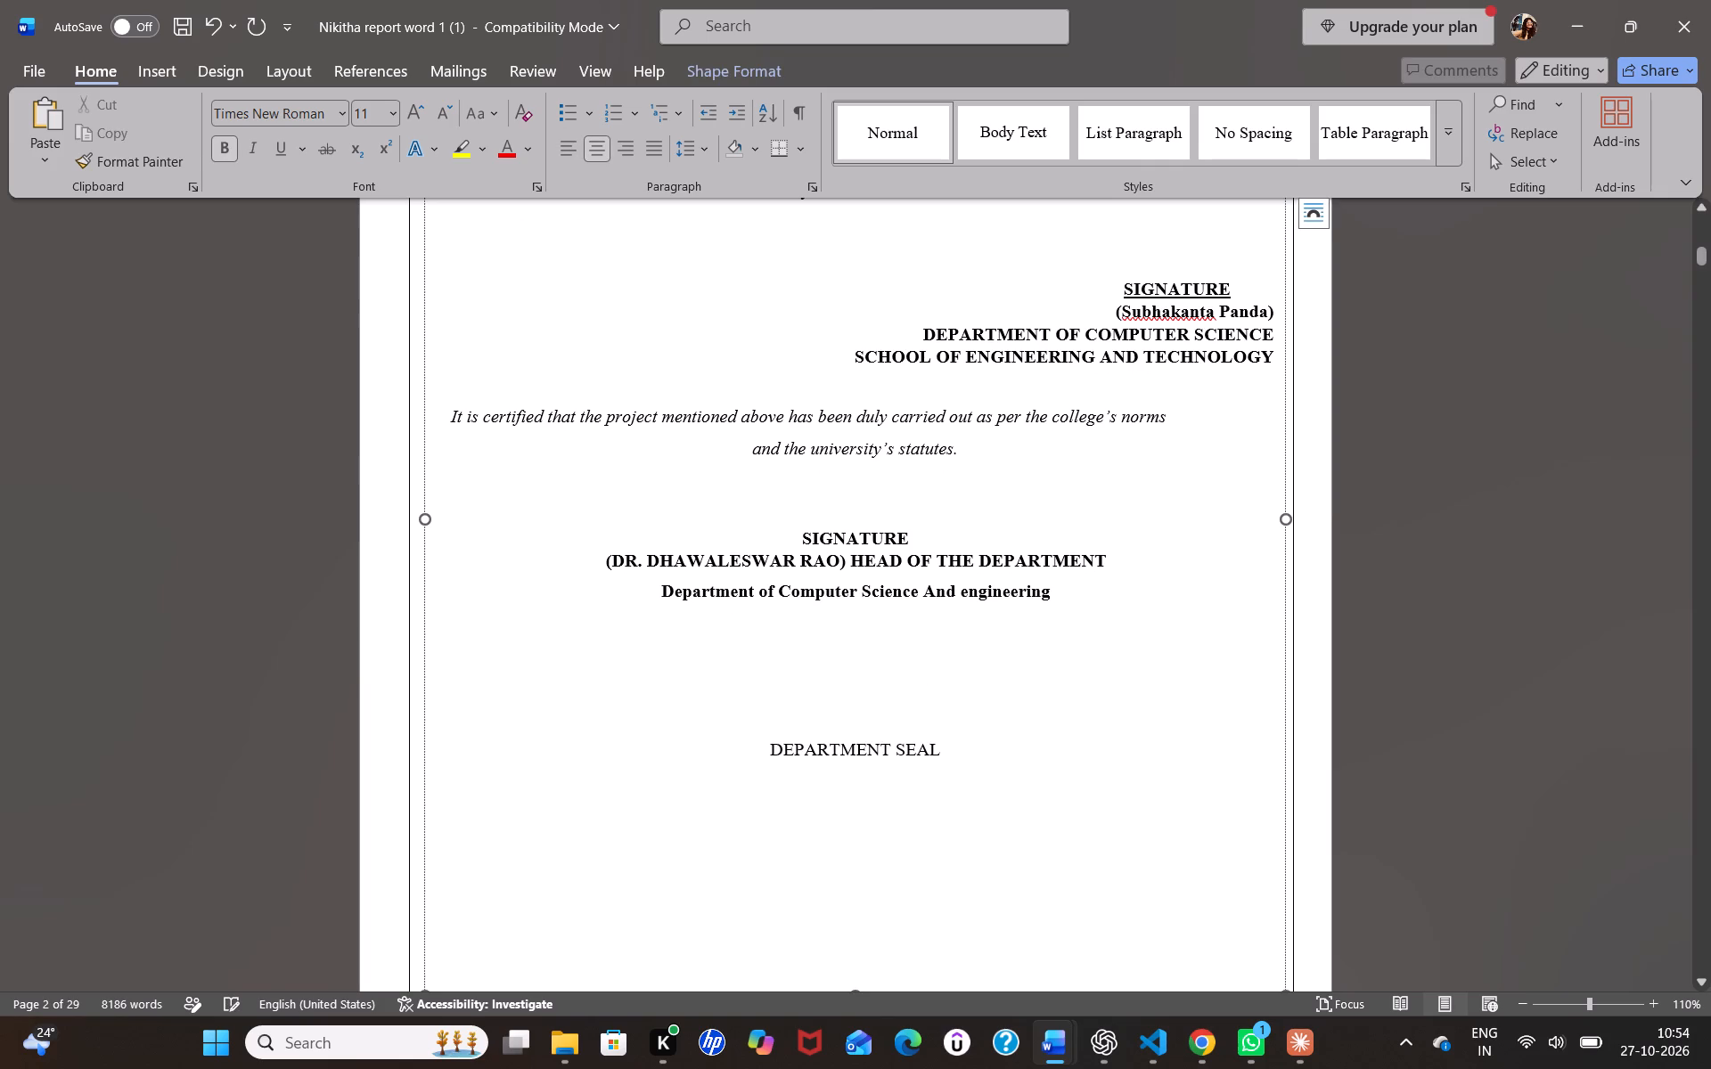
click(649, 722)
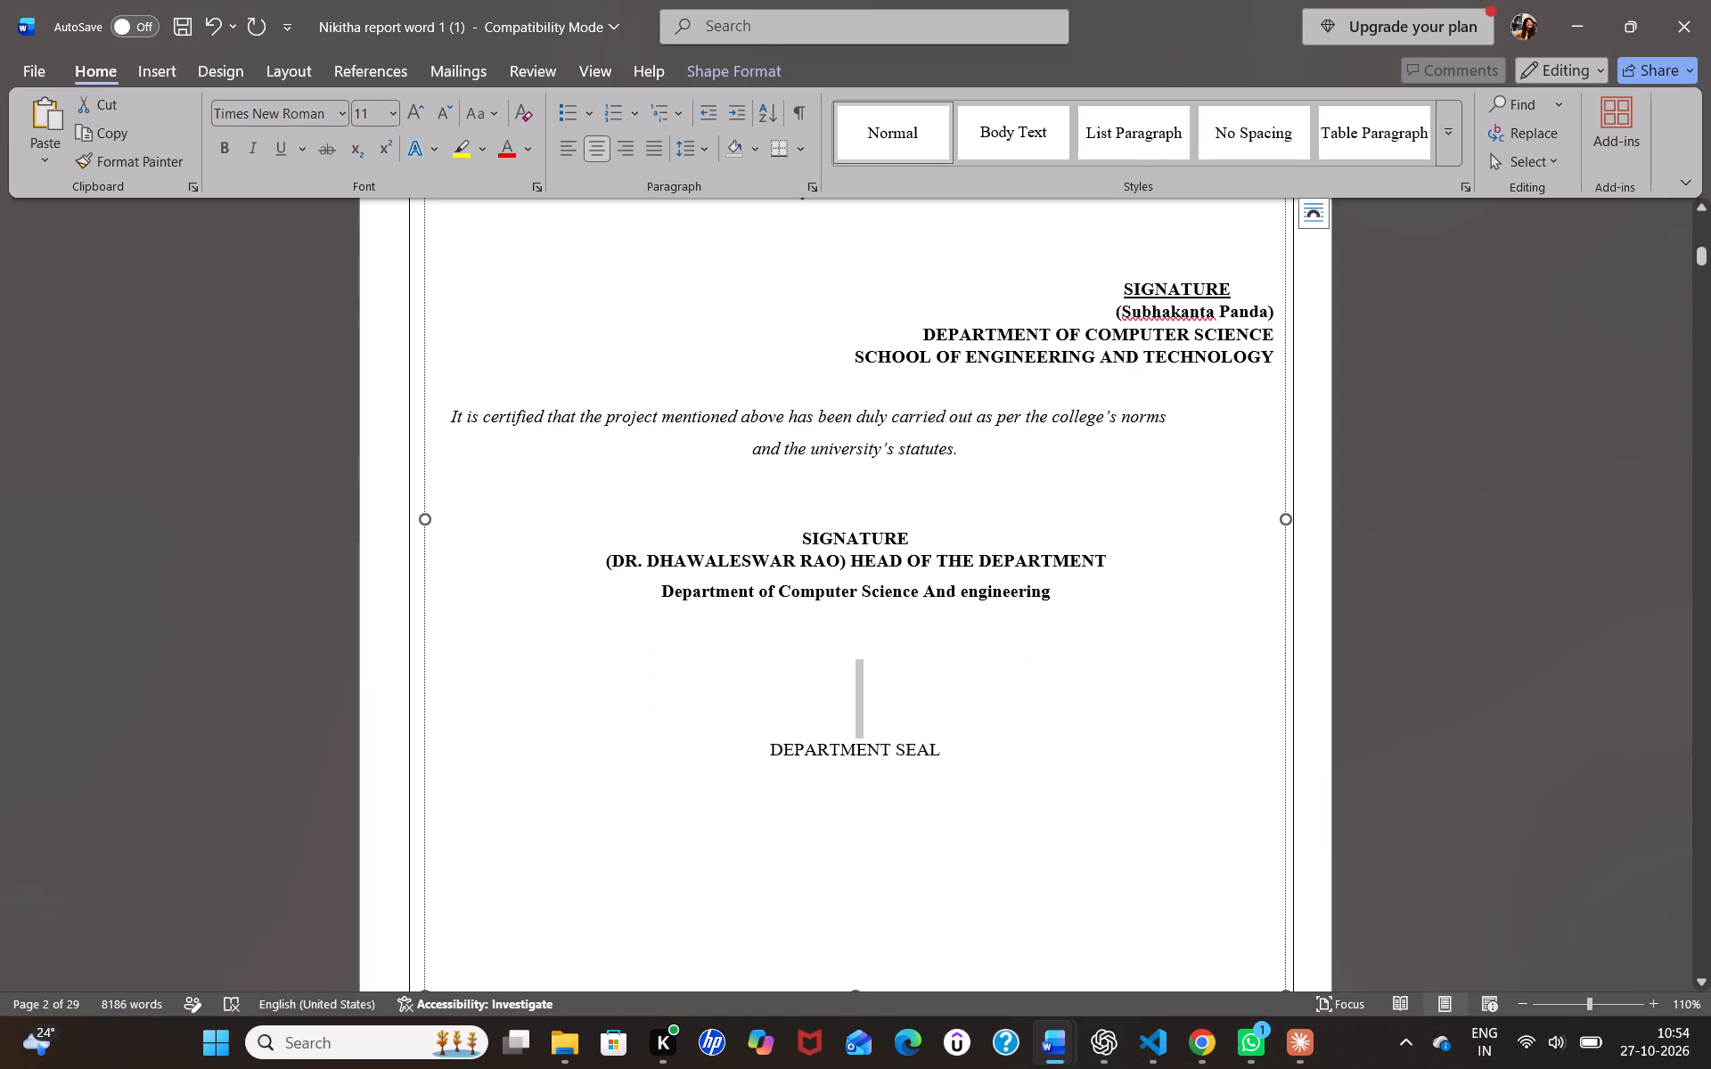
click(384, 661)
scroll(711, 747, up, 2)
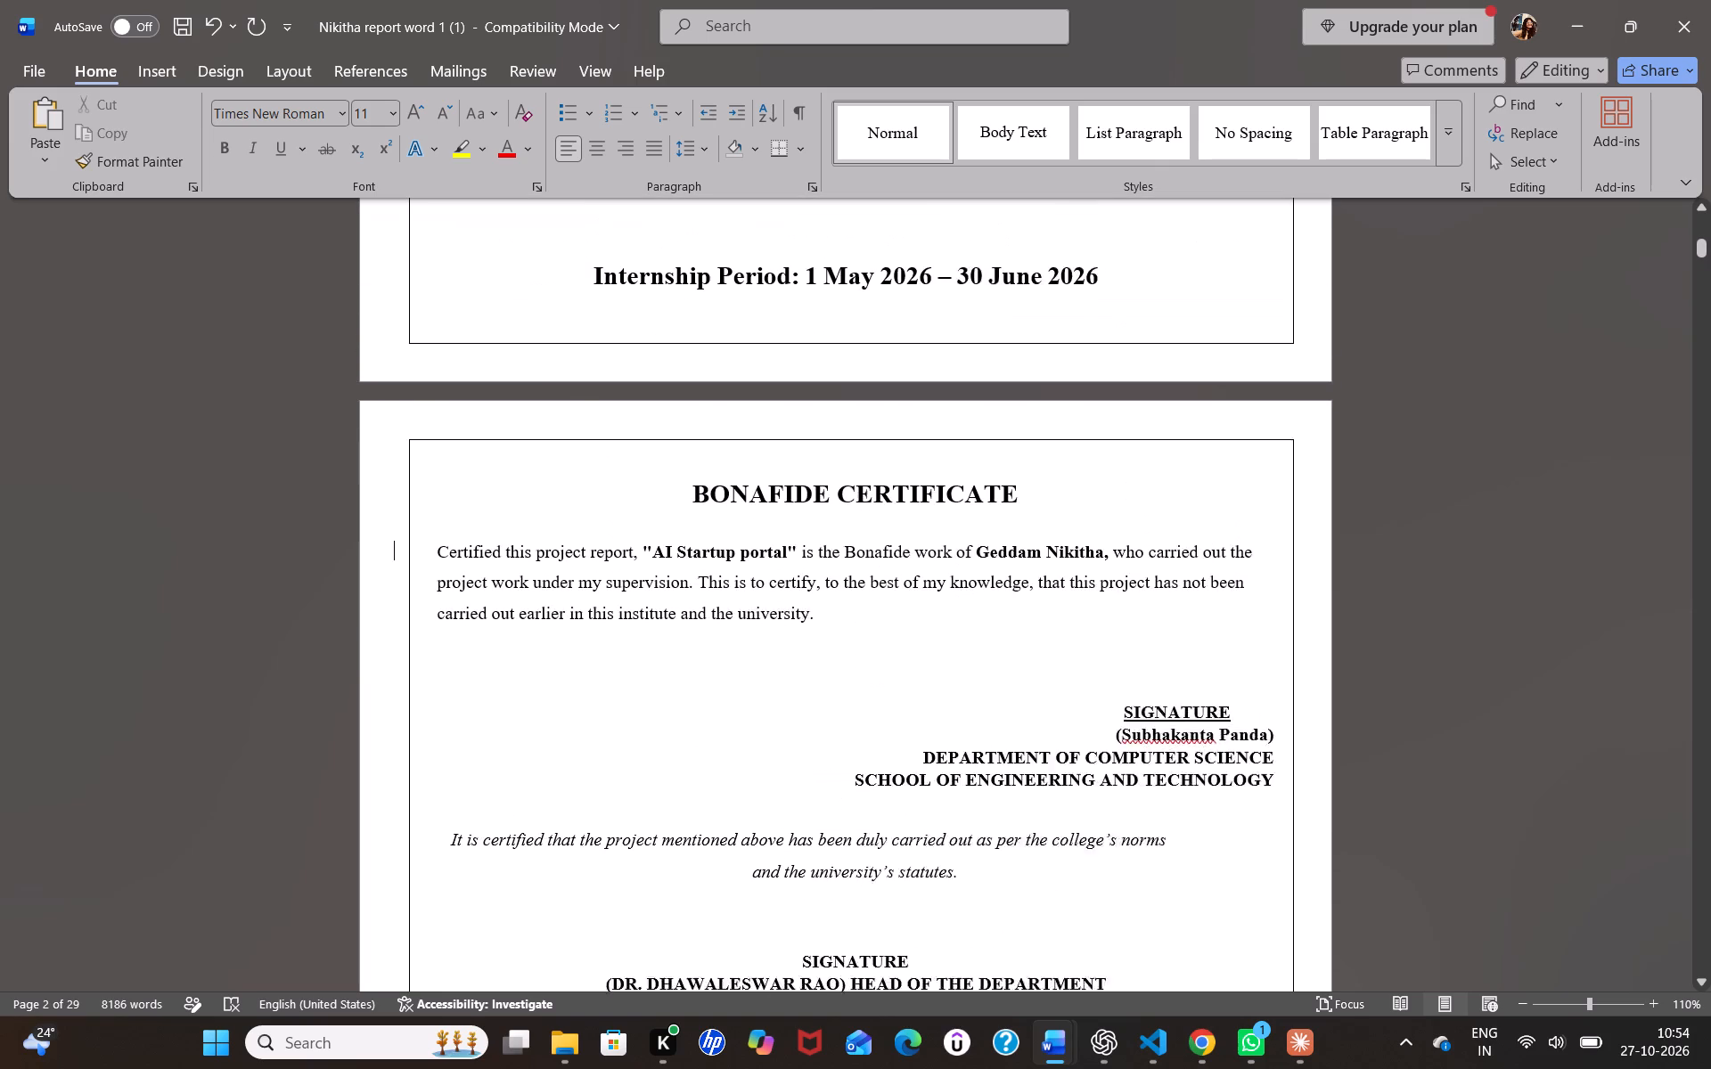
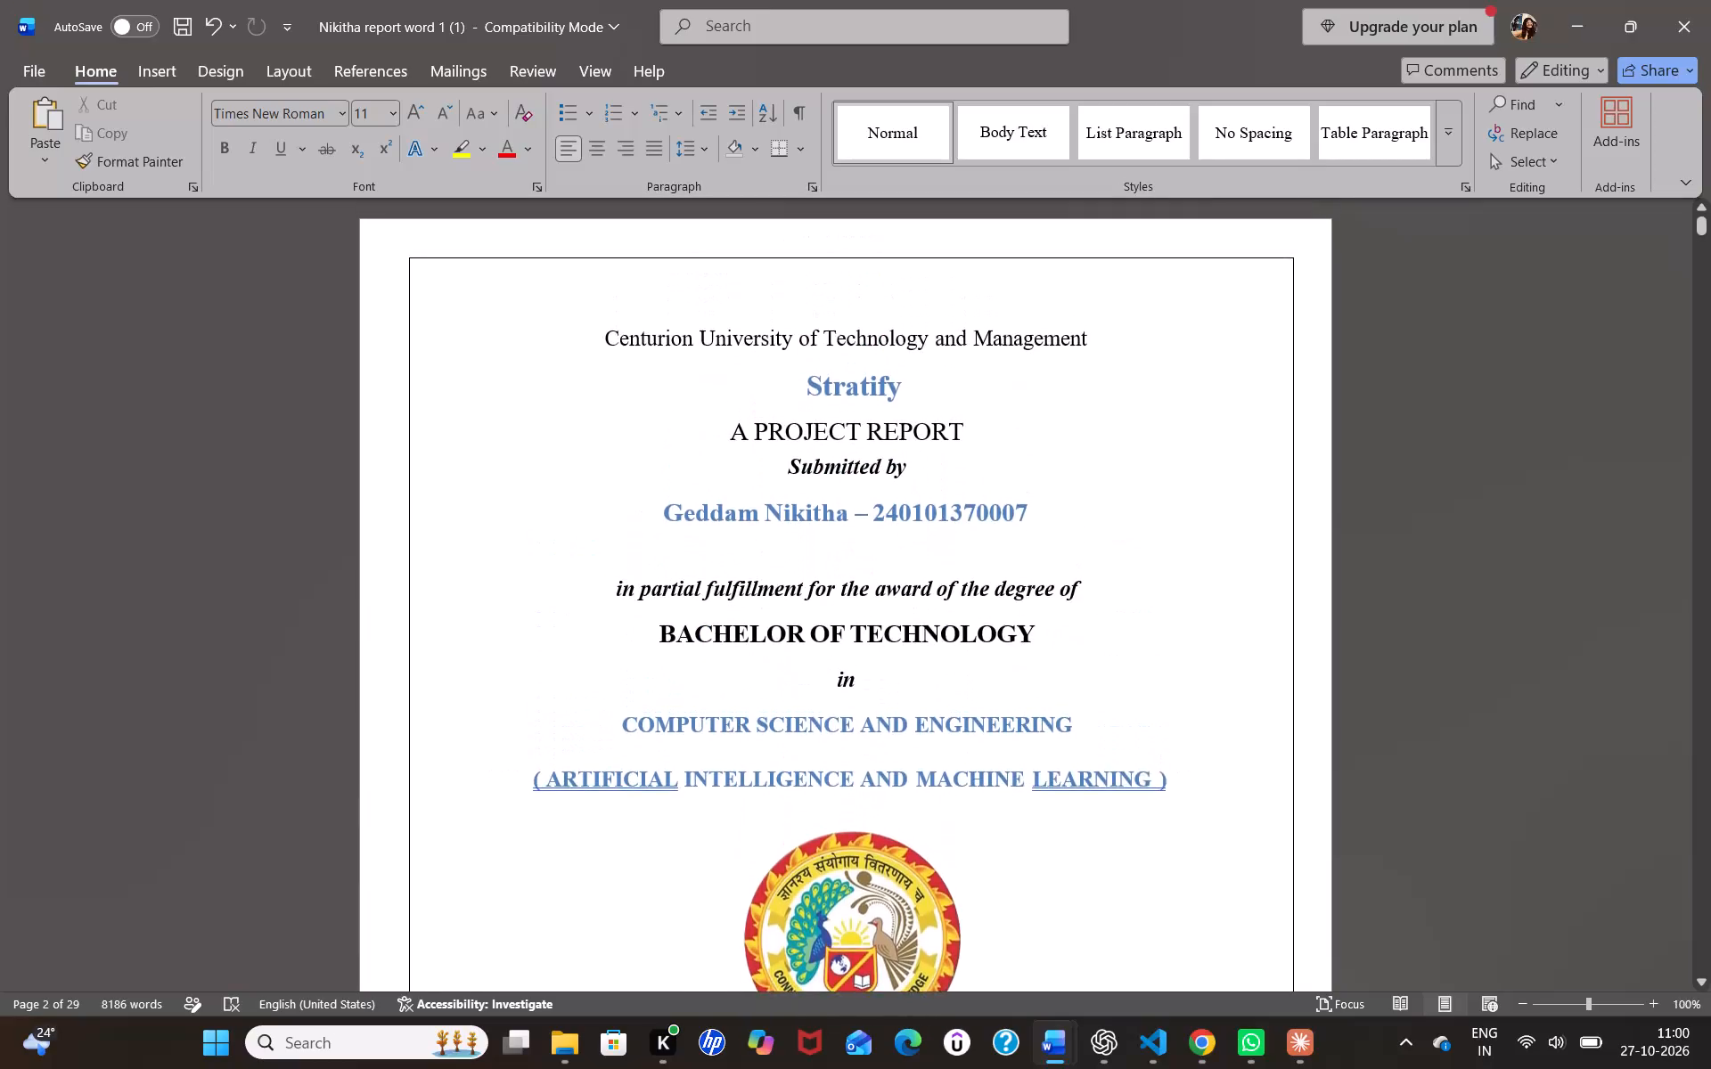
Replace "FastAPI" with "RestAPI" in the Keywords line of the abstract.
ctrl+scroll(792, 561, down, 3)
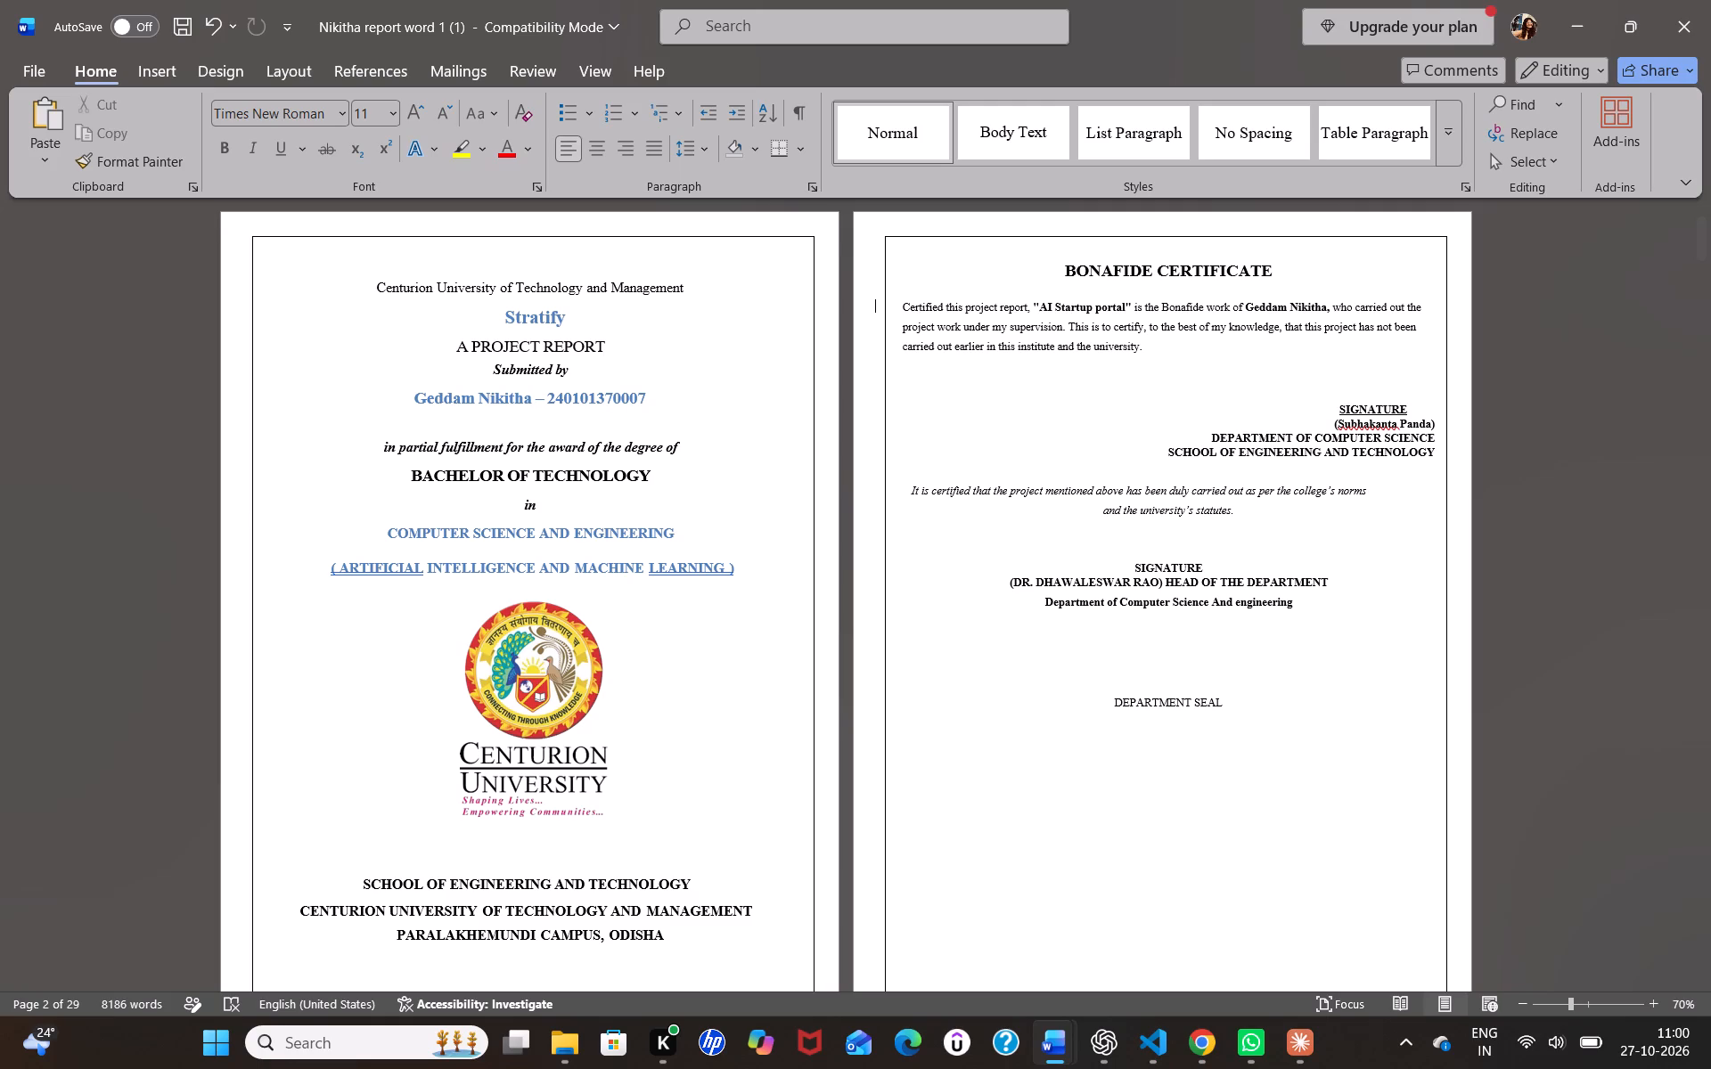
scroll(792, 561, down, 3)
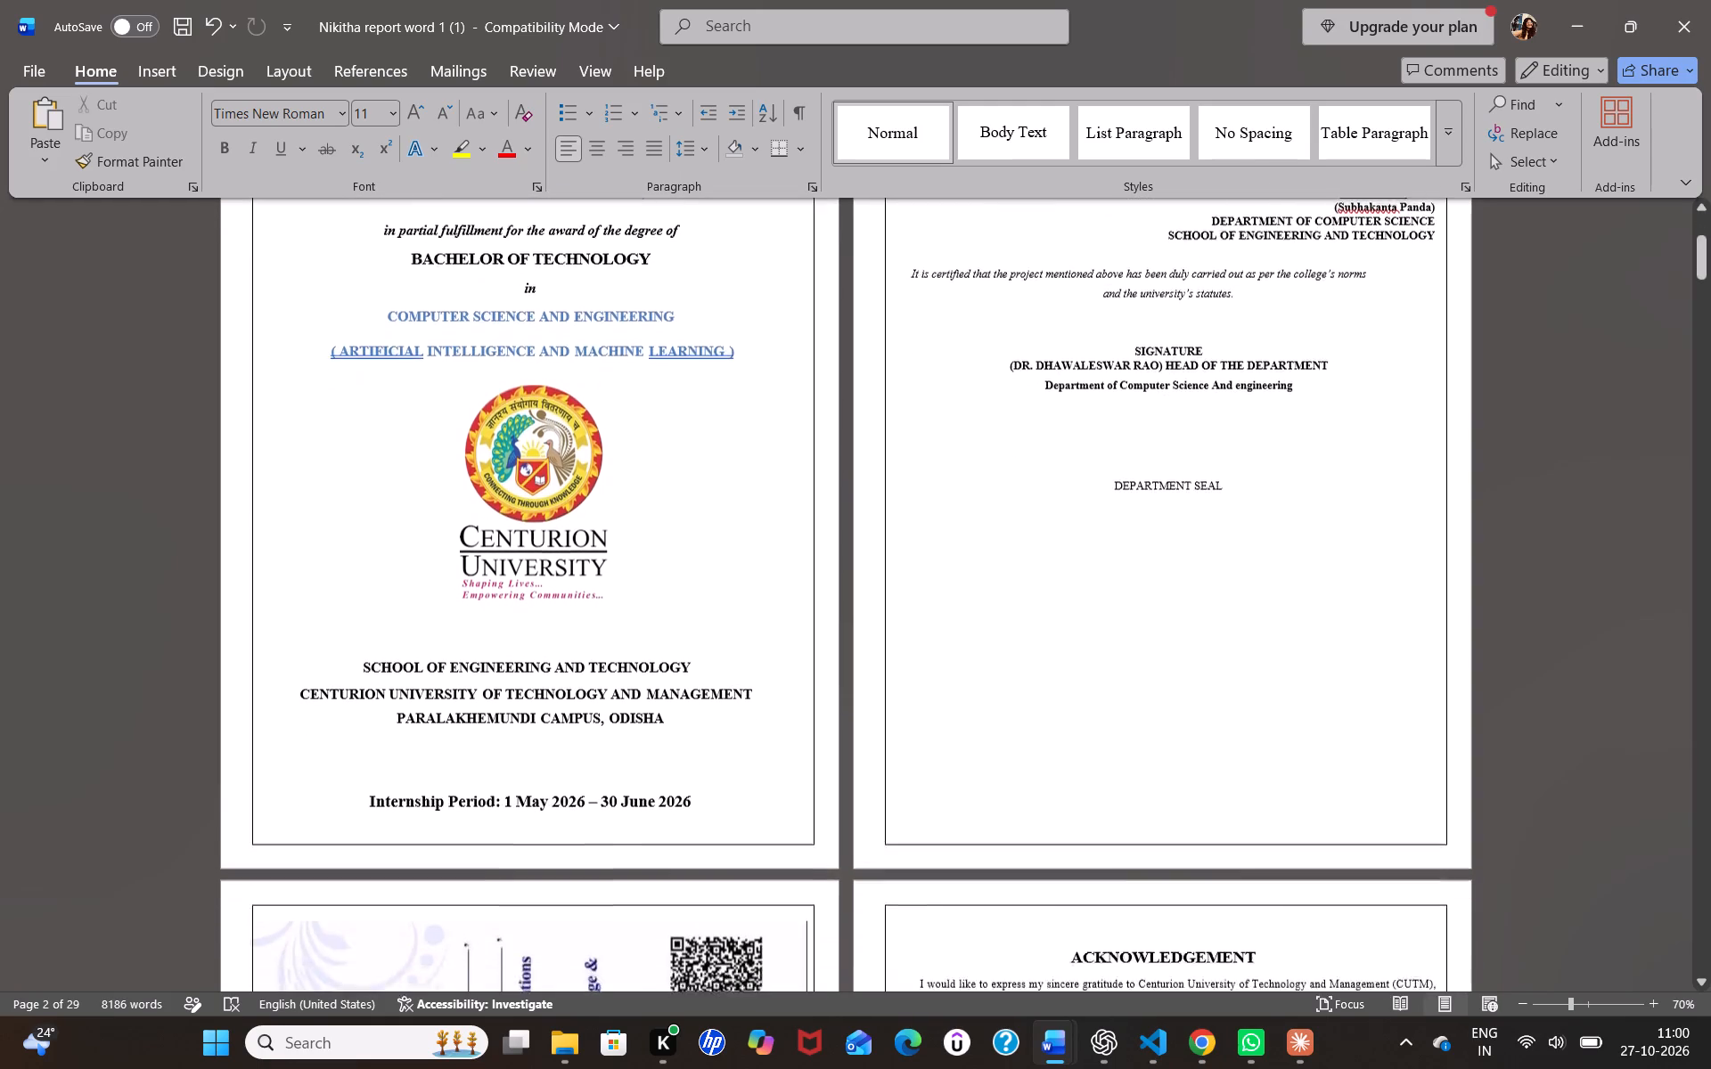
scroll(792, 561, down, 3)
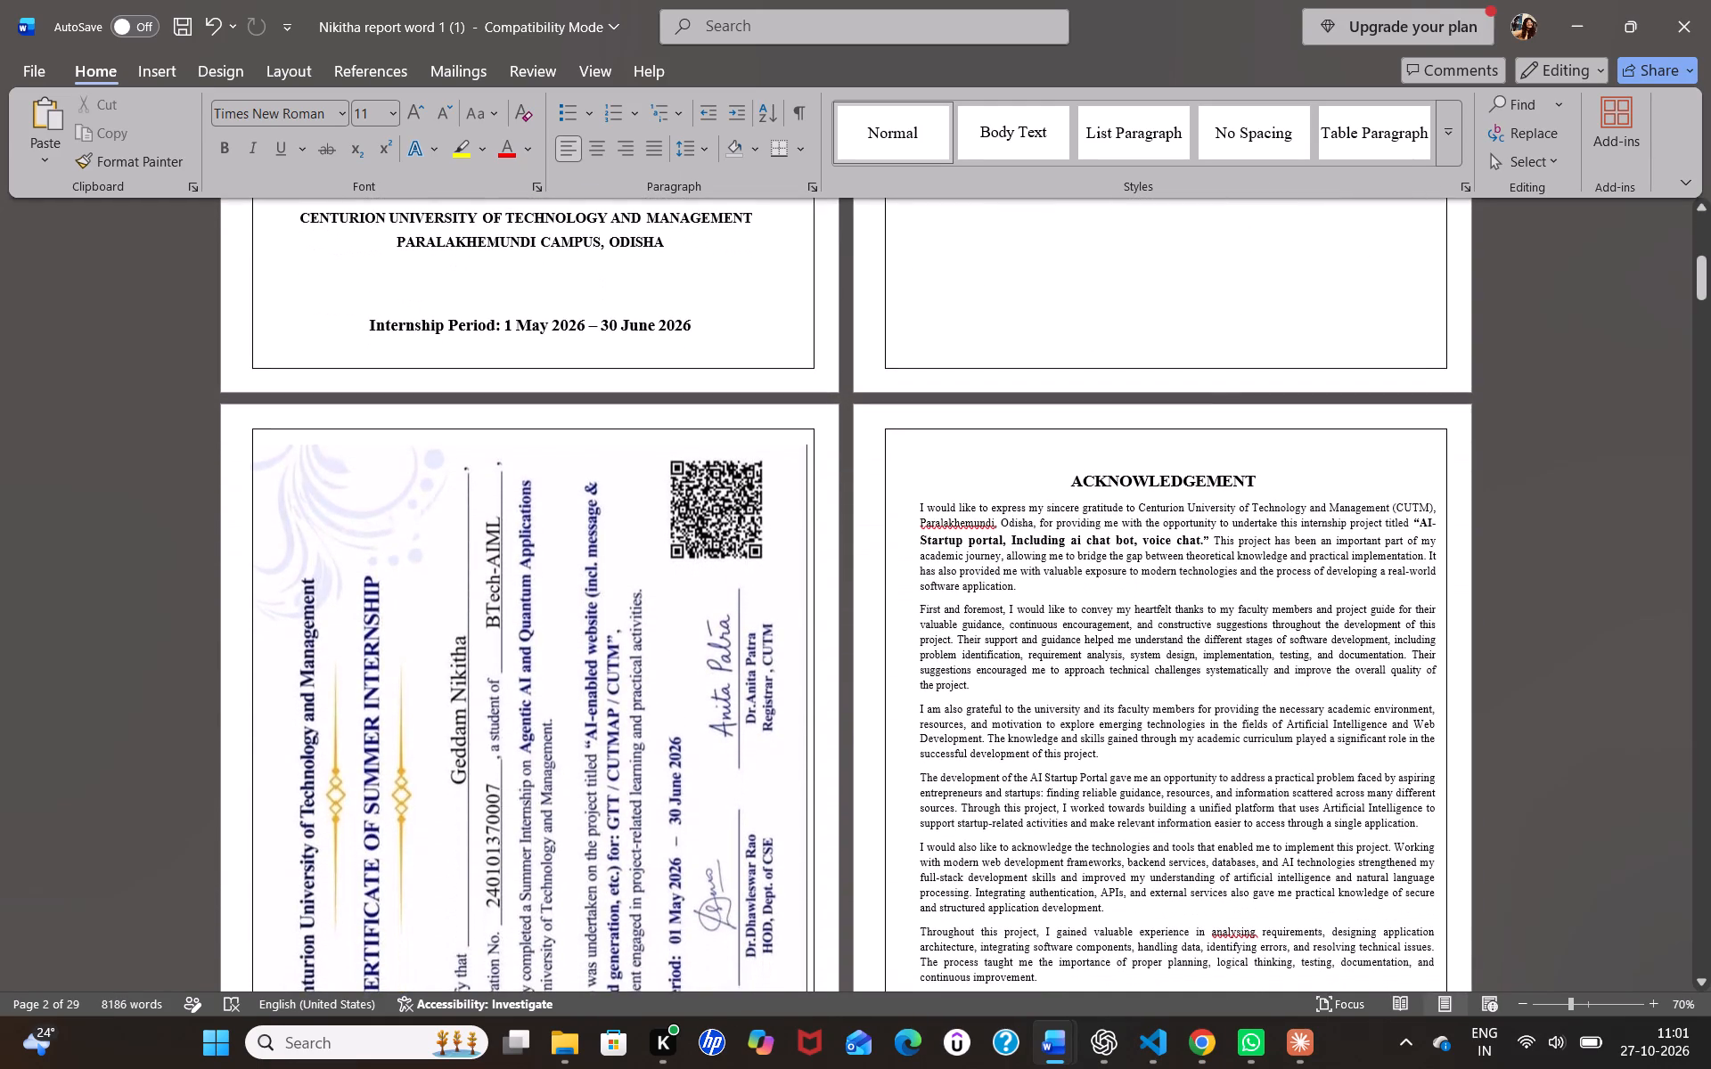
scroll(792, 561, down, 5)
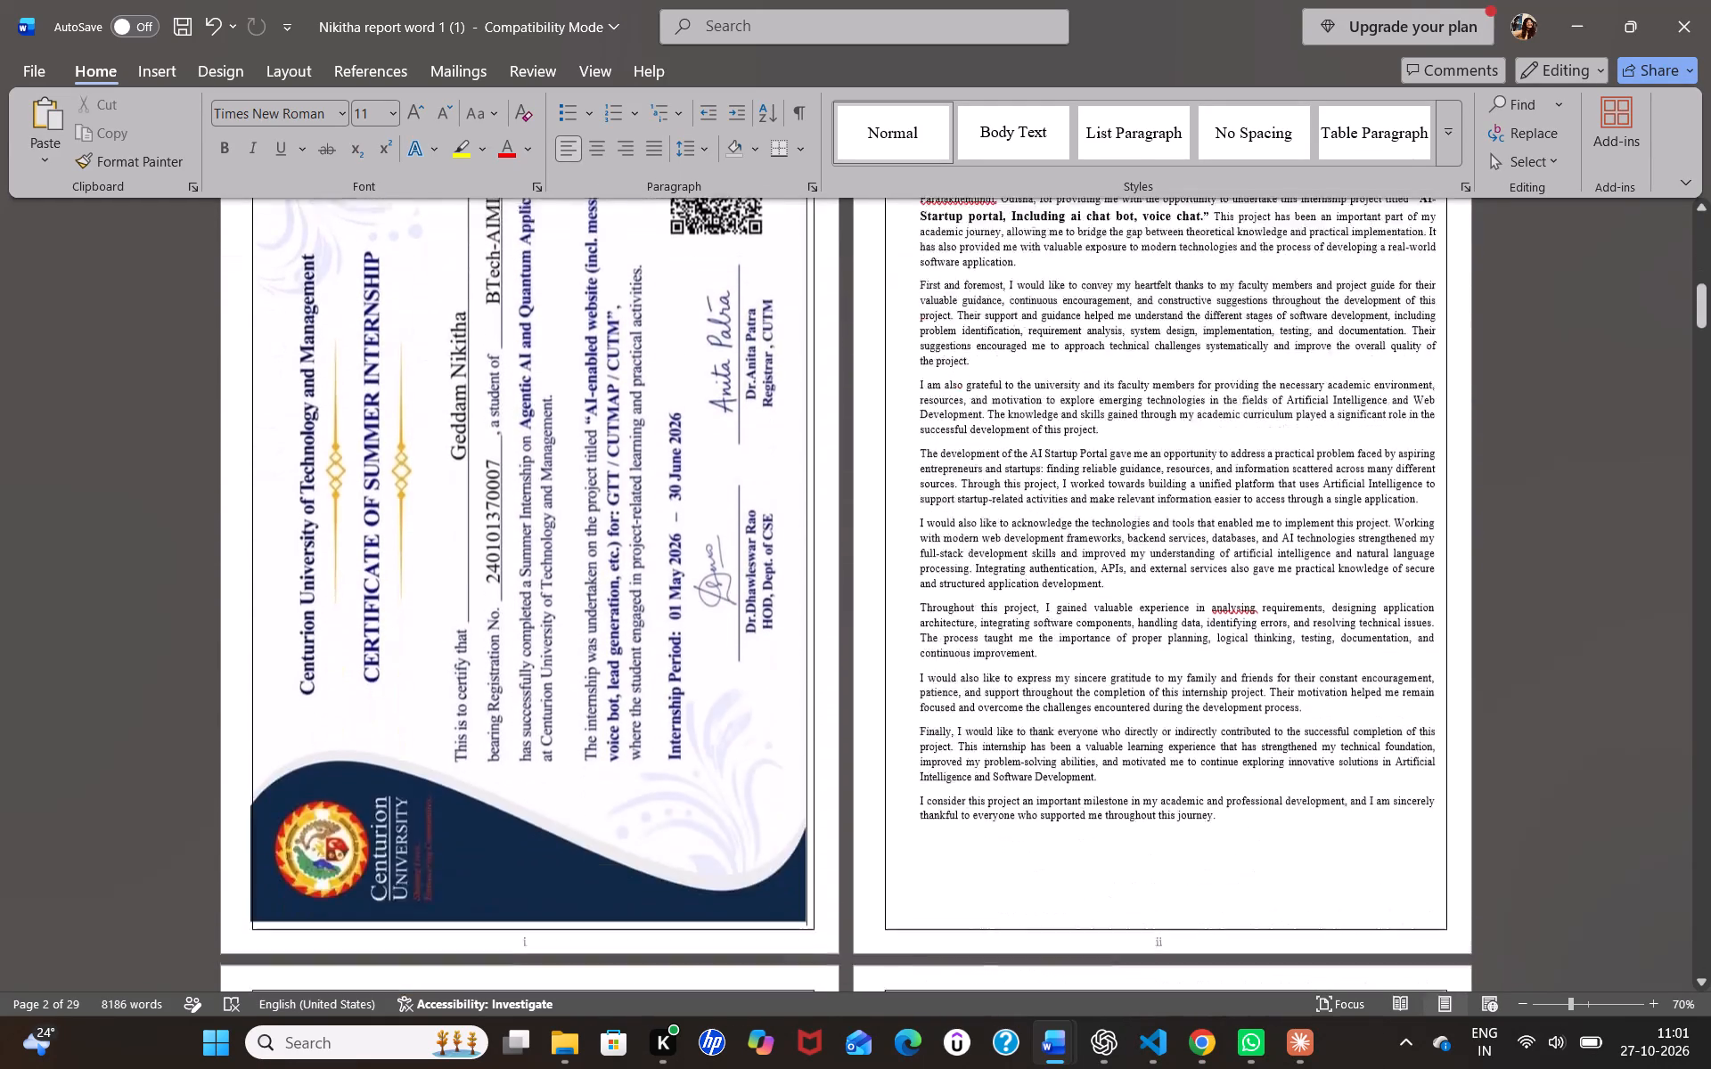
scroll(792, 561, down, 1)
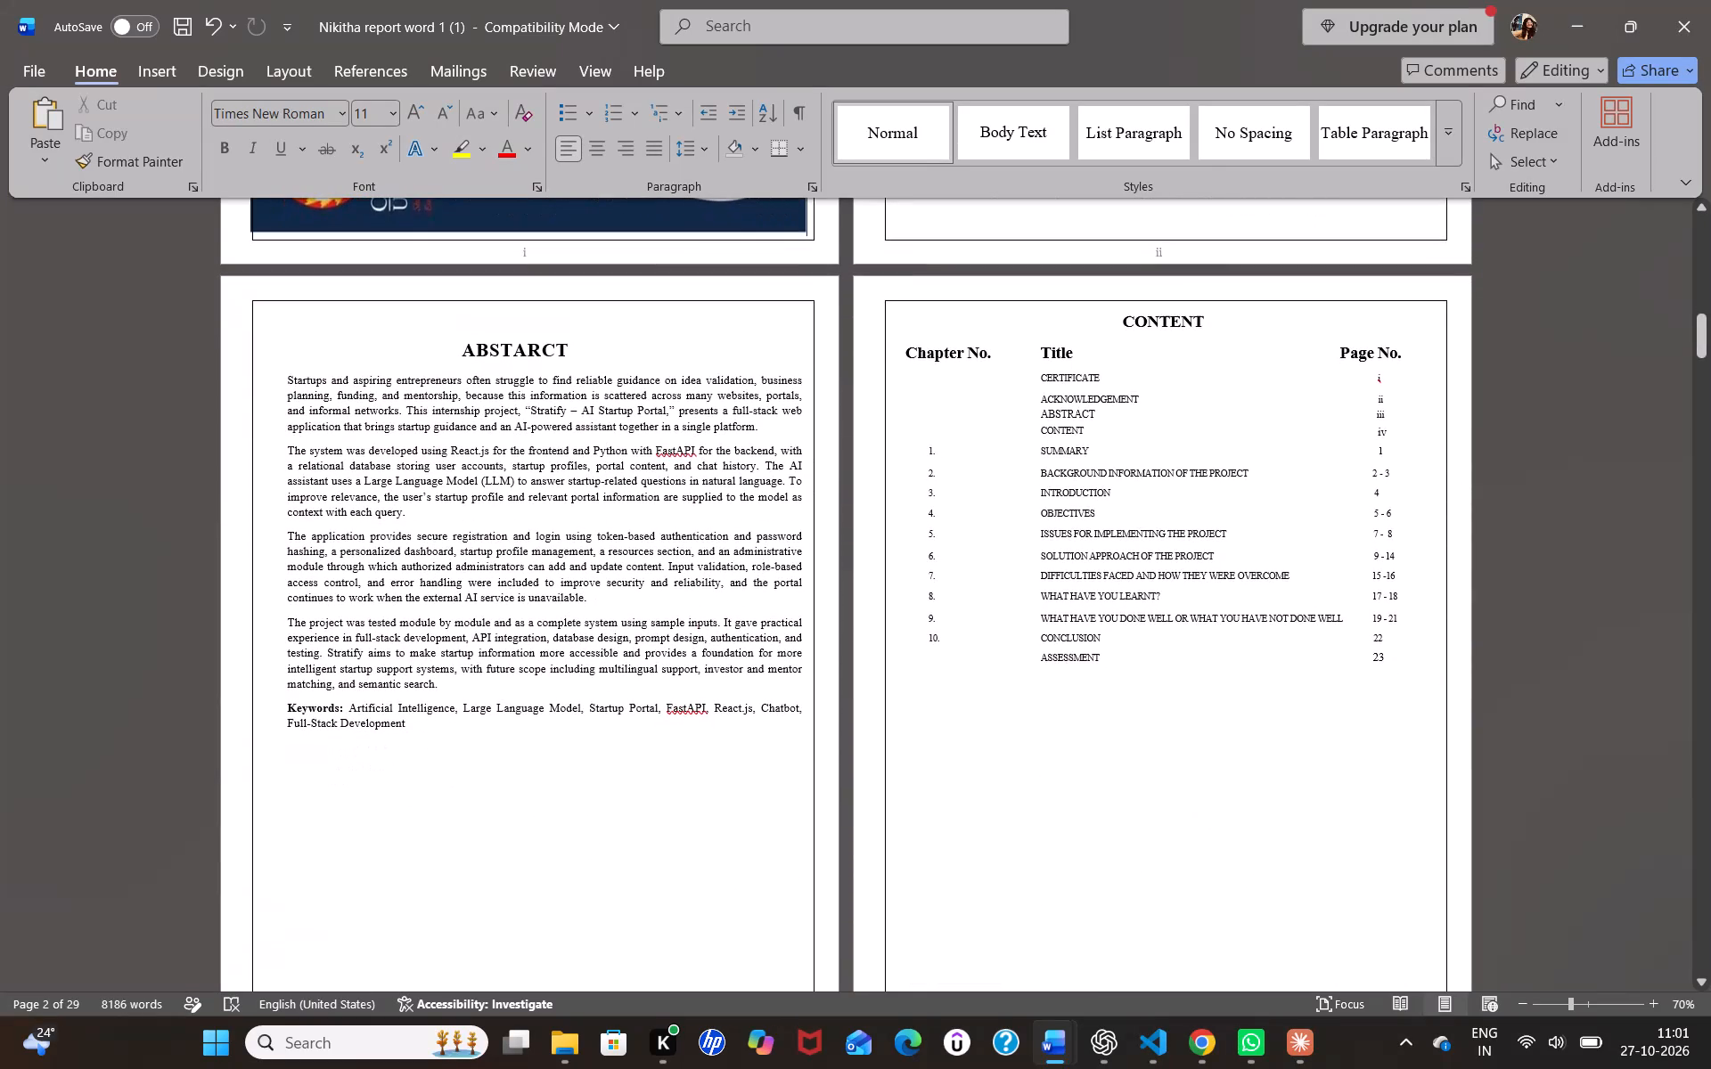
click(684, 711)
key(BackSpace)
key(BackSpace)
key(BackSpace)
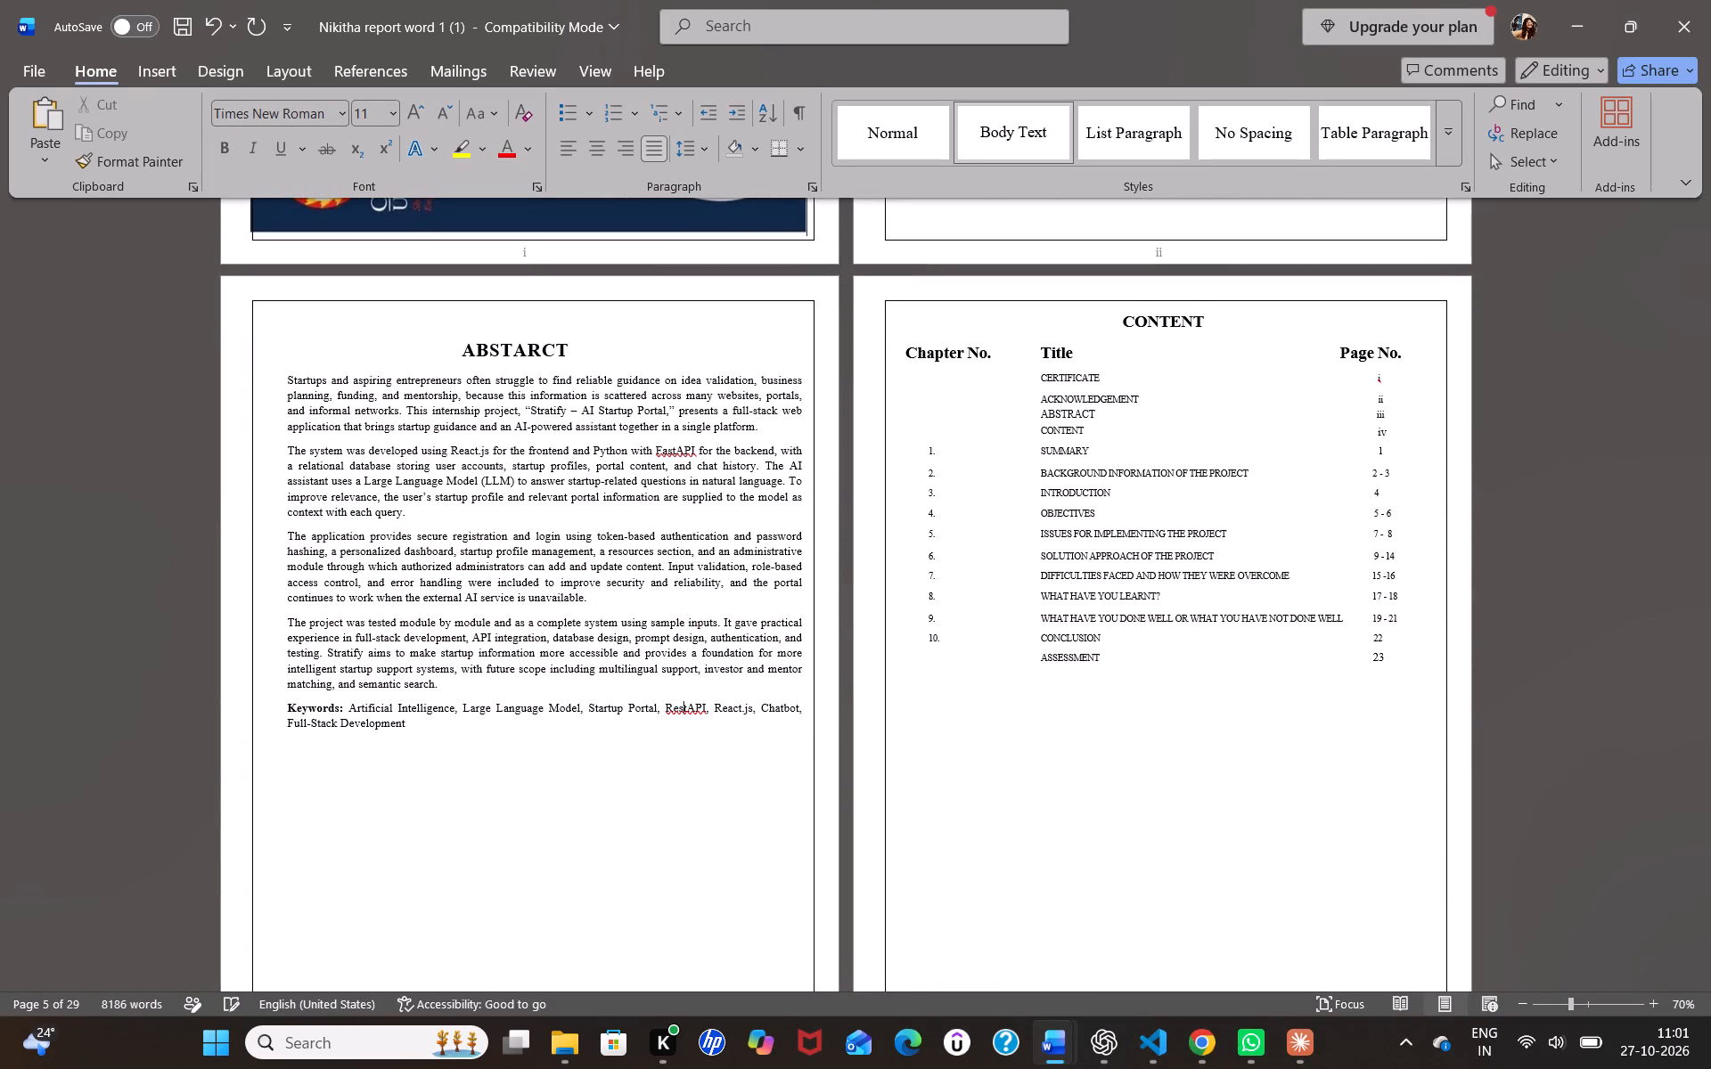
key(BackSpace)
Replace "FastAPI" with "RestAPI" in the abstract's second paragraph, after "Python with".
click(673, 447)
key(BackSpace)
key(BackSpace)
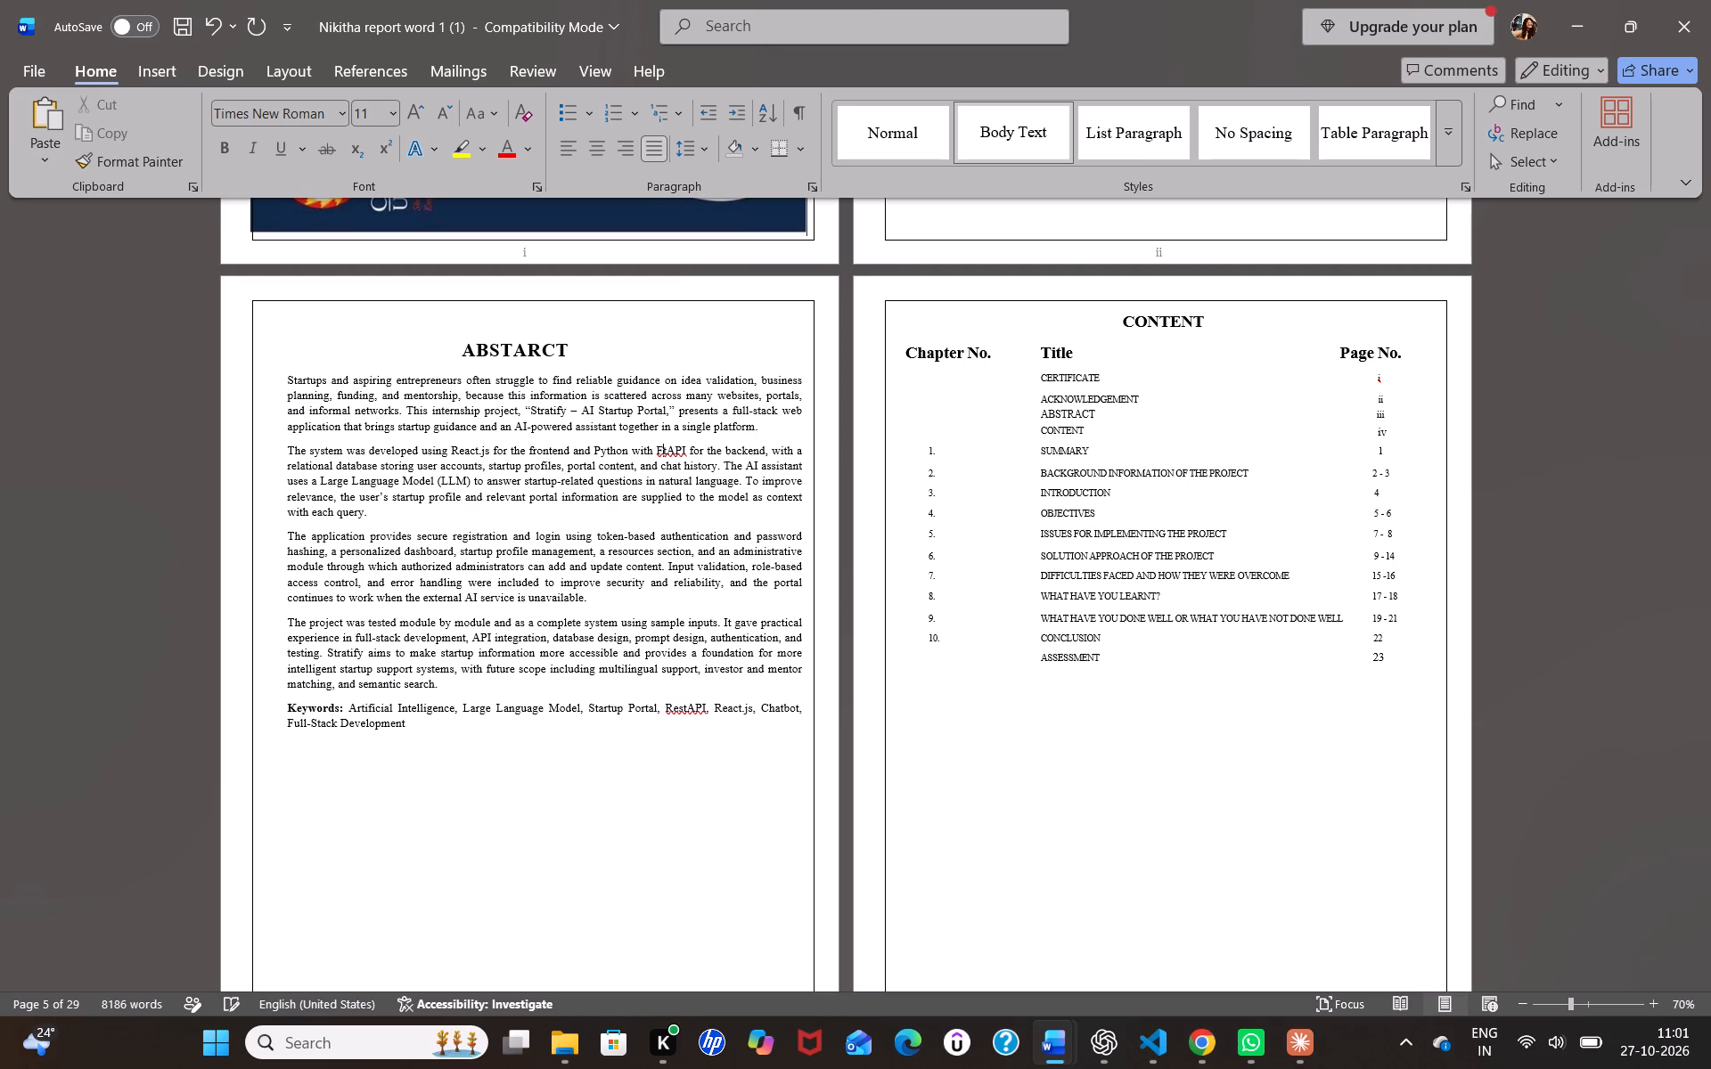
key(BackSpace)
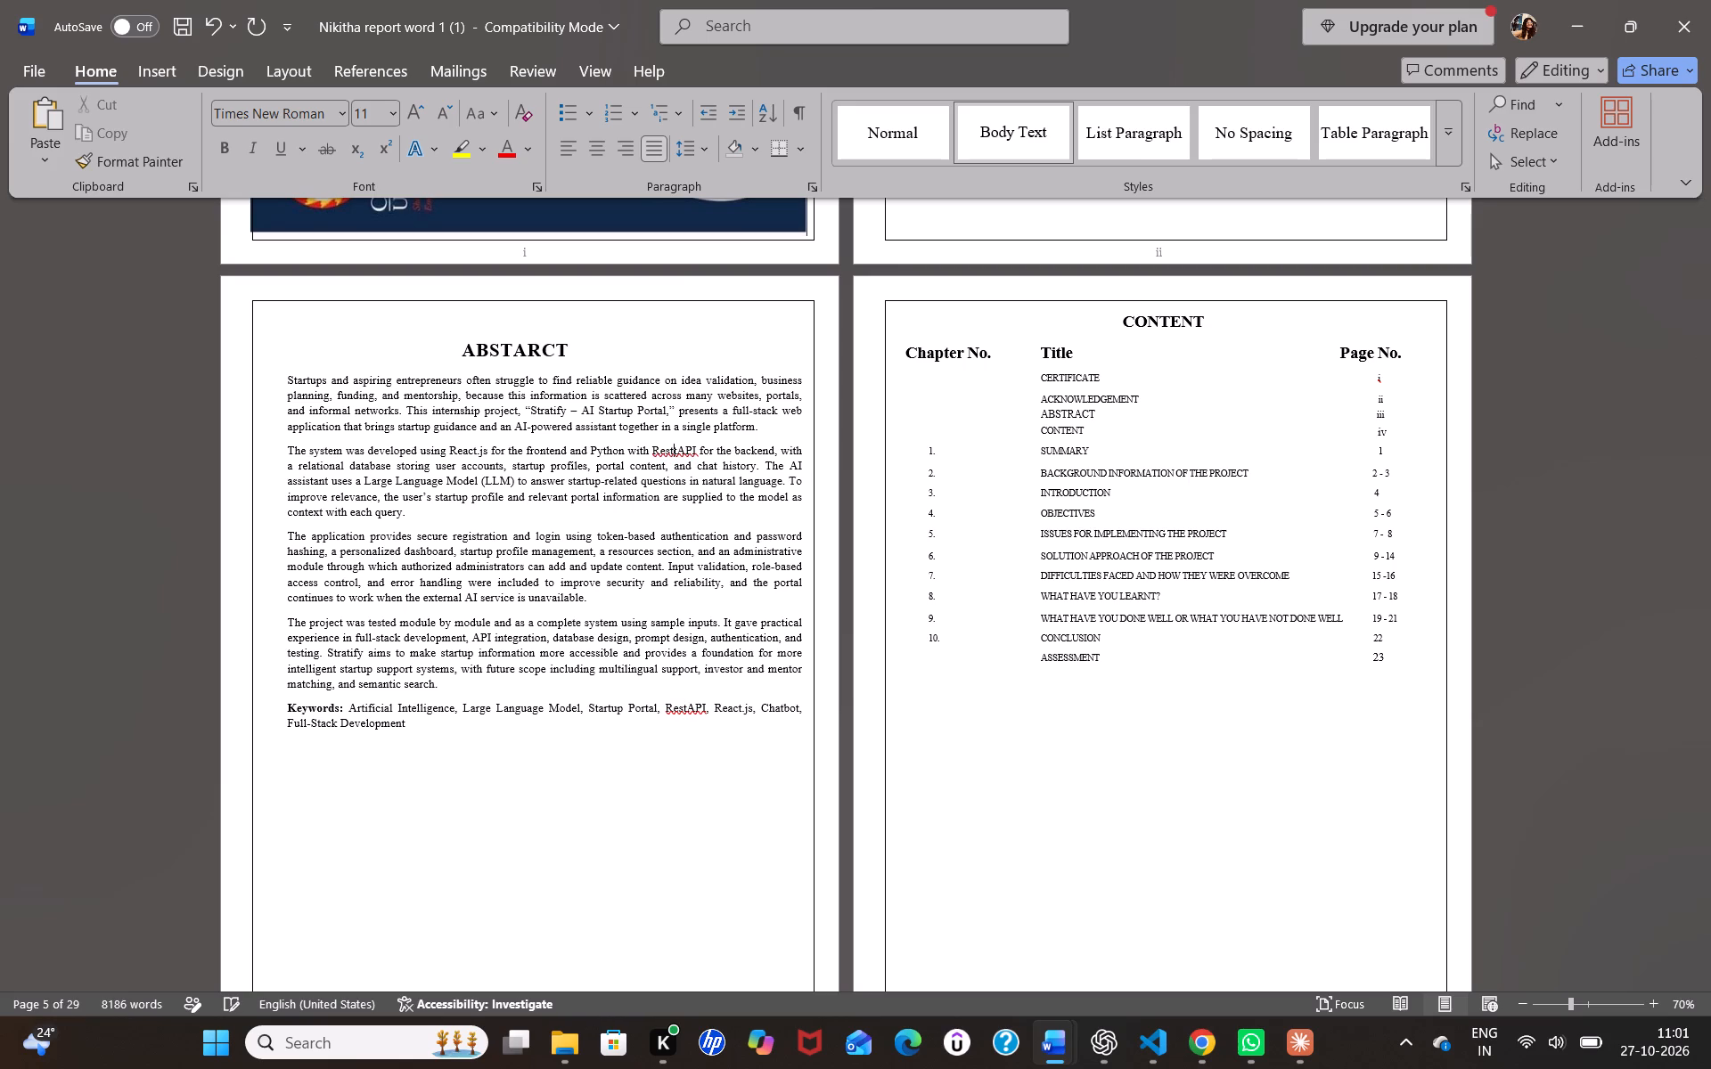
key(BackSpace)
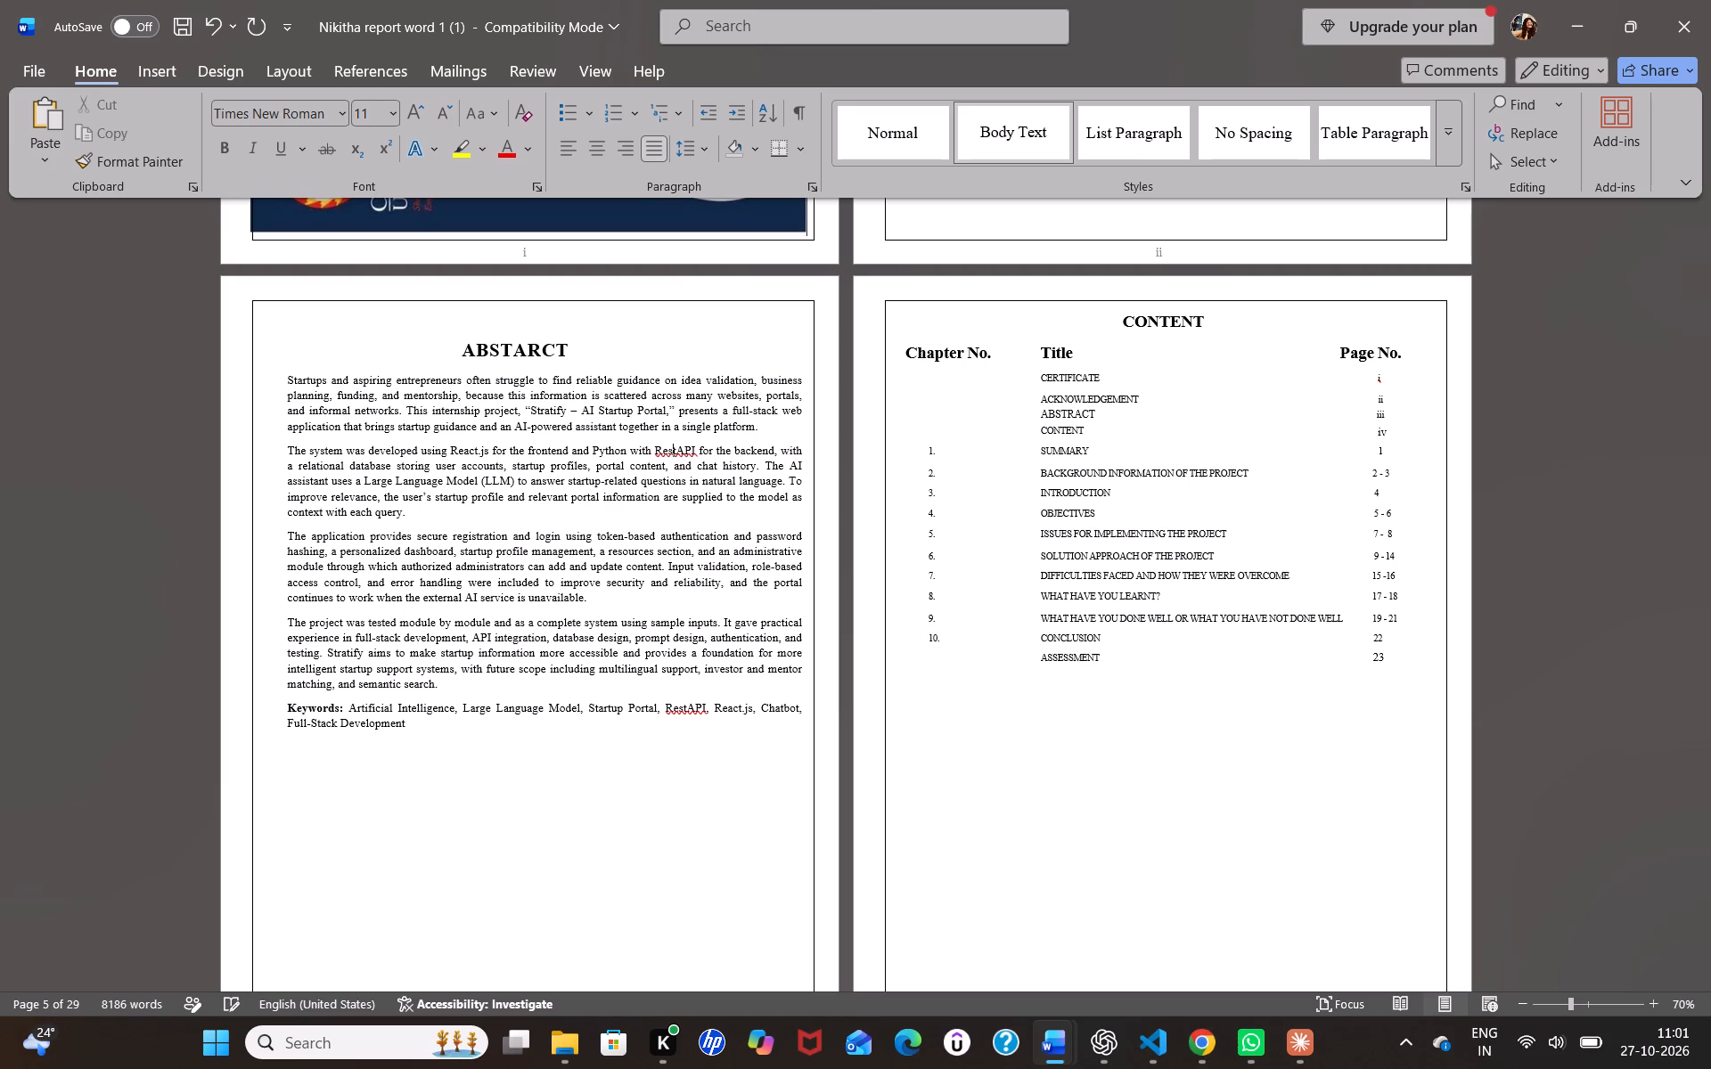
click(536, 817)
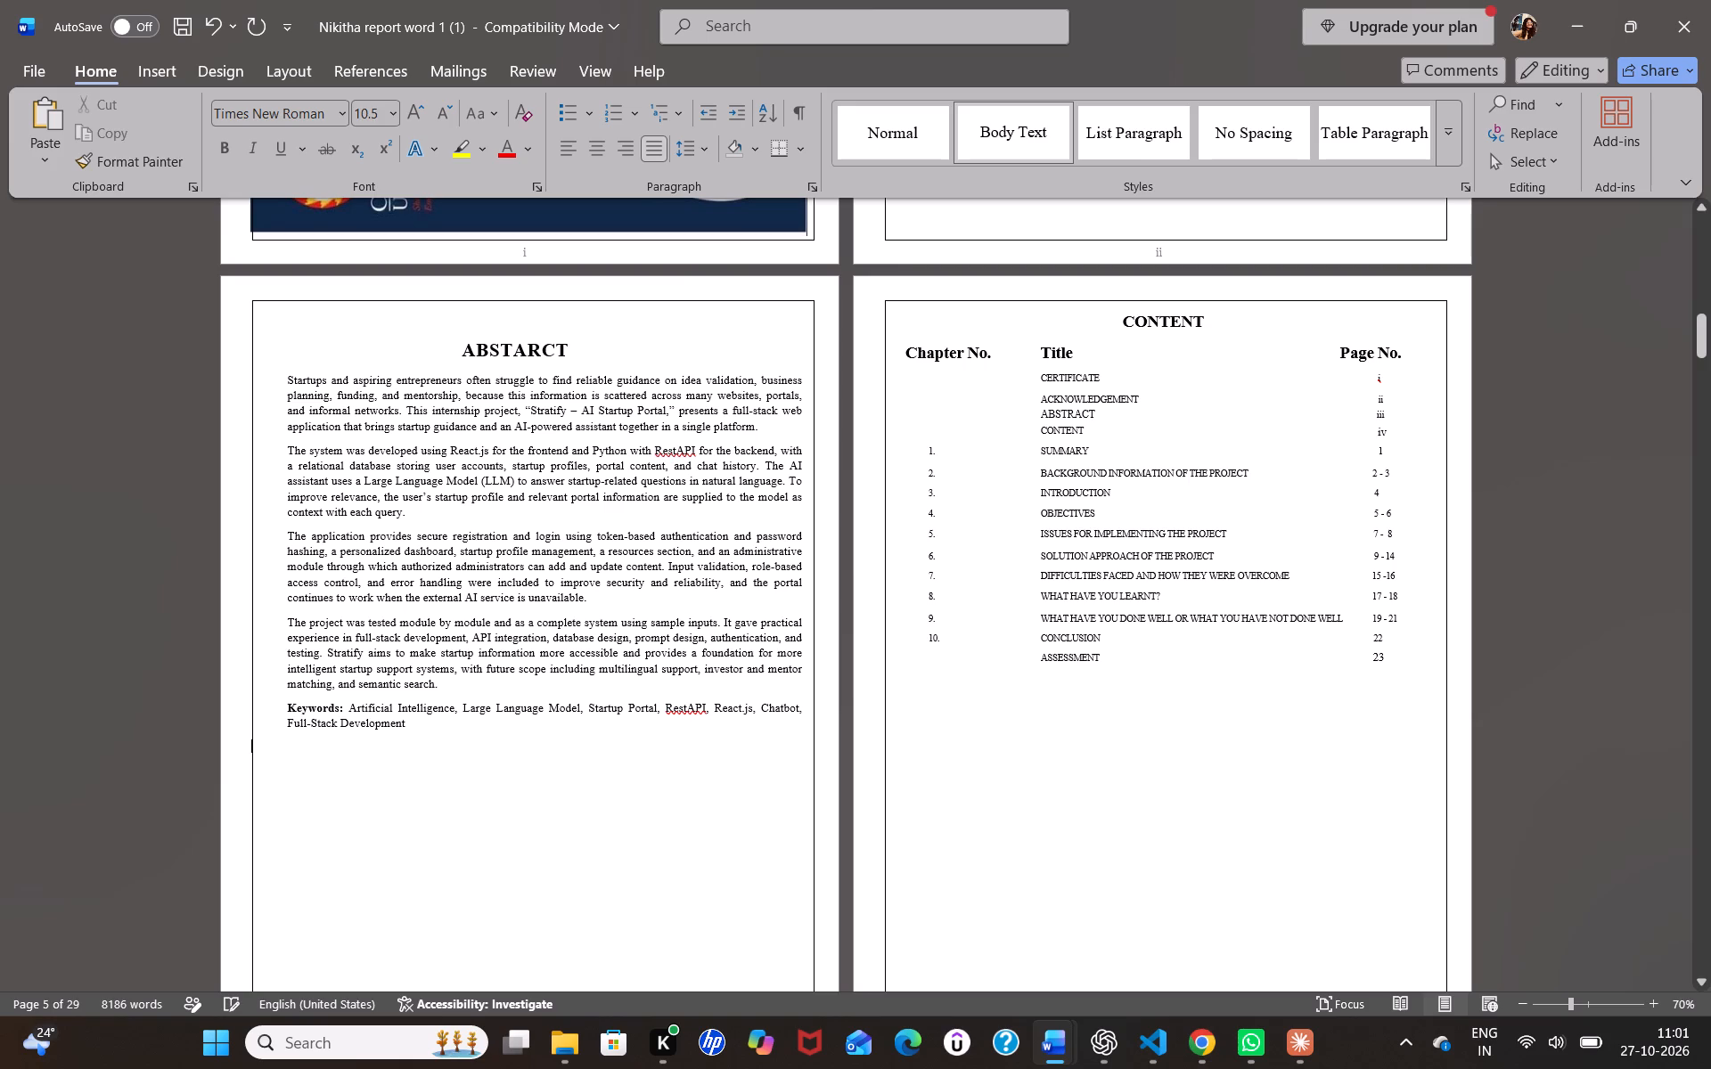
Insert a space so the term reads "Rest API" in both the abstract's second paragraph and the Keywords line.
click(678, 445)
key(space)
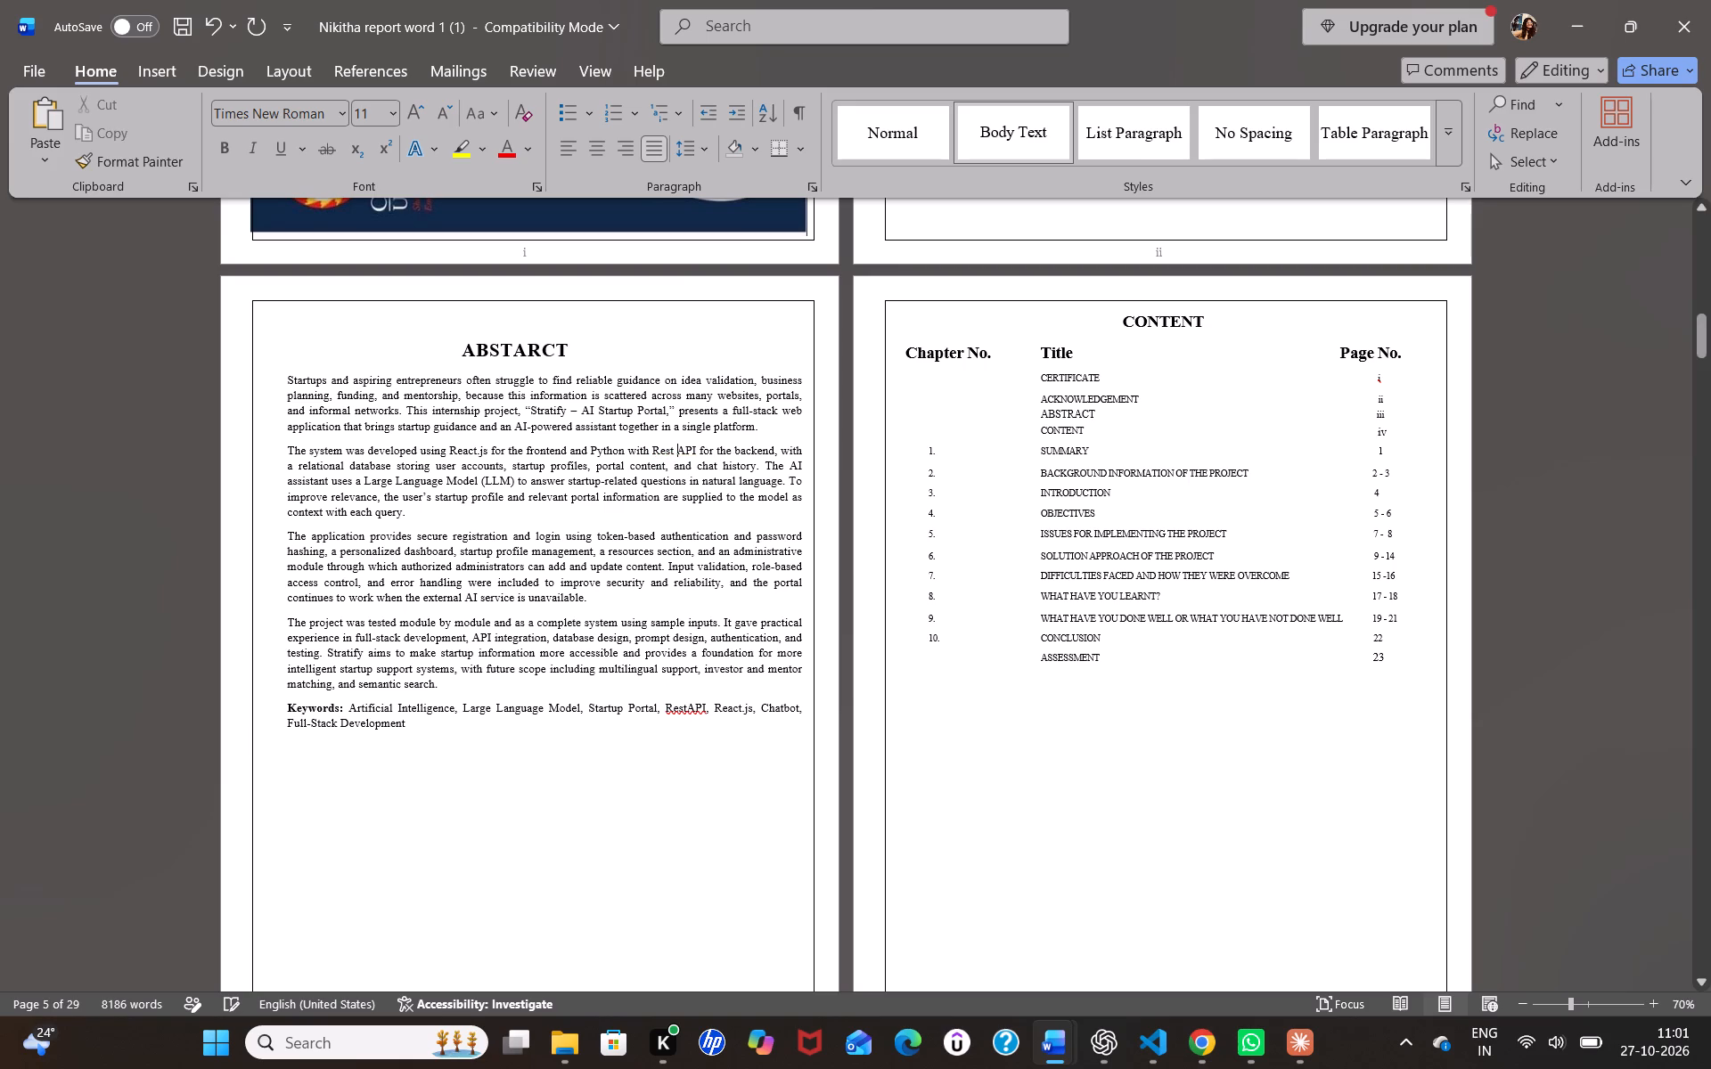
click(690, 706)
key(space)
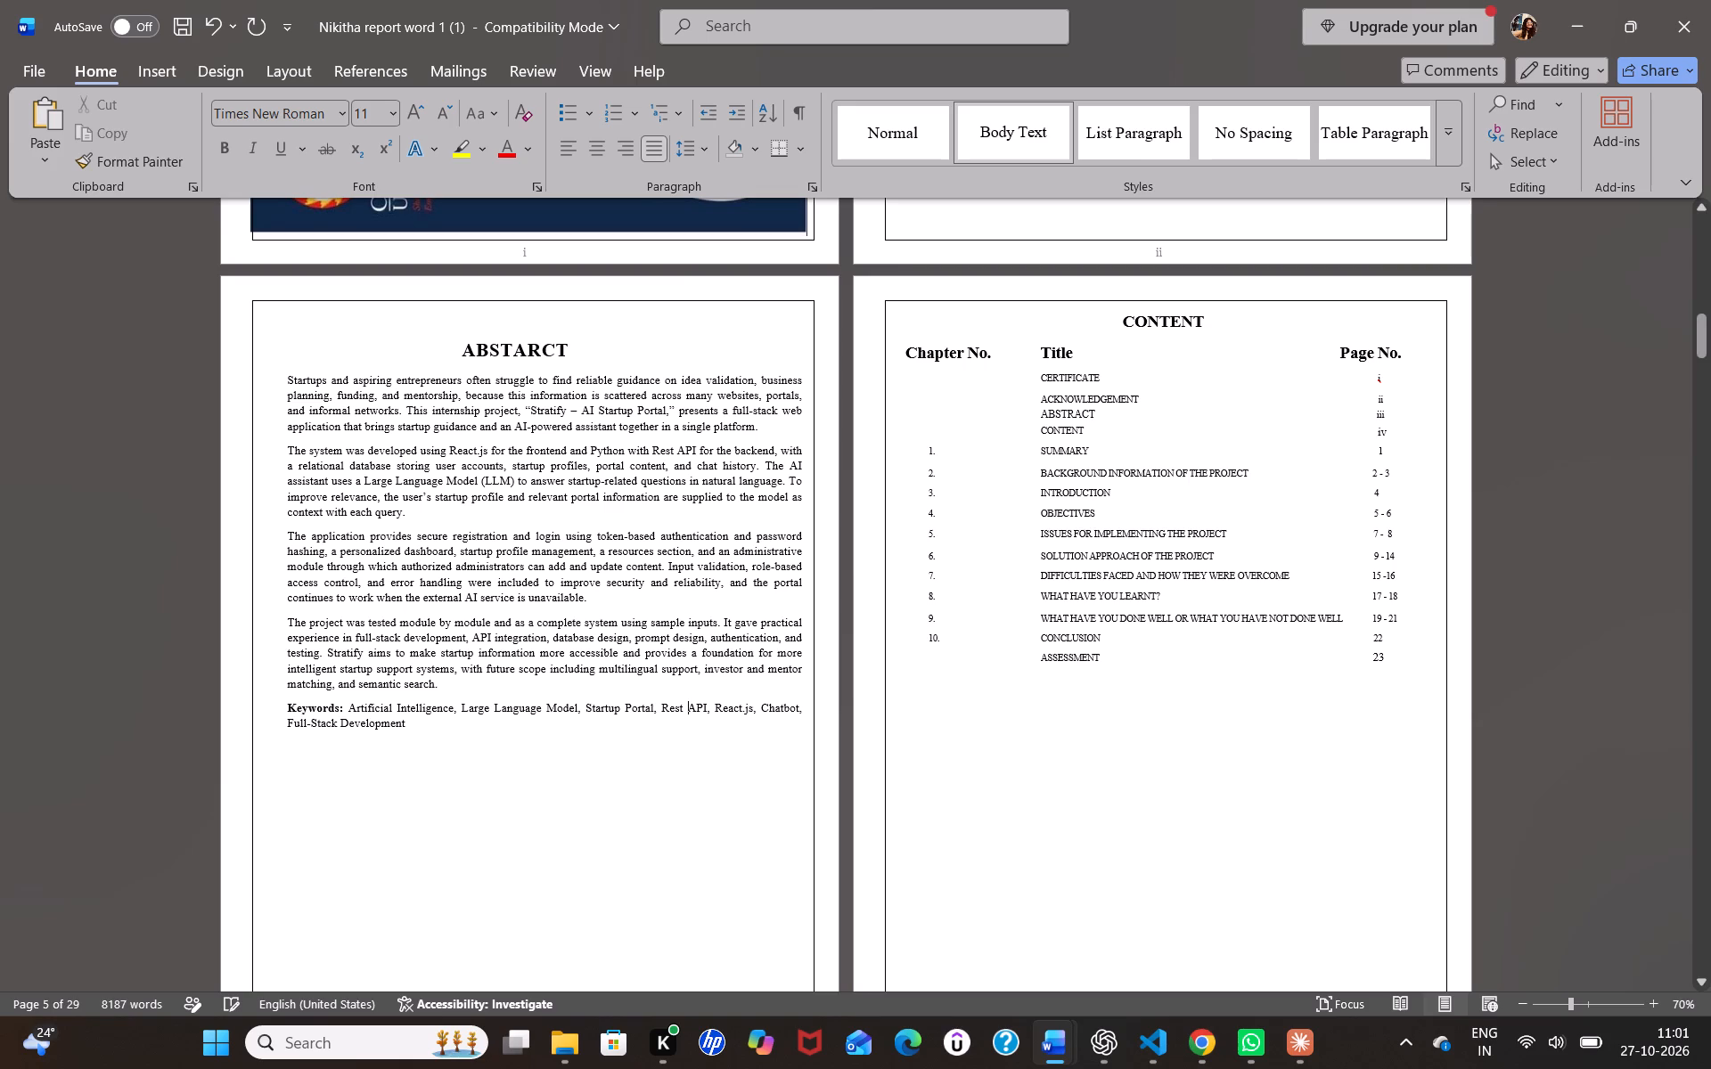
Add "BONAFIED" before "CERTIFICATE" in the first title entry of the contents table.
scroll(669, 812, down, 2)
scroll(669, 812, up, 1)
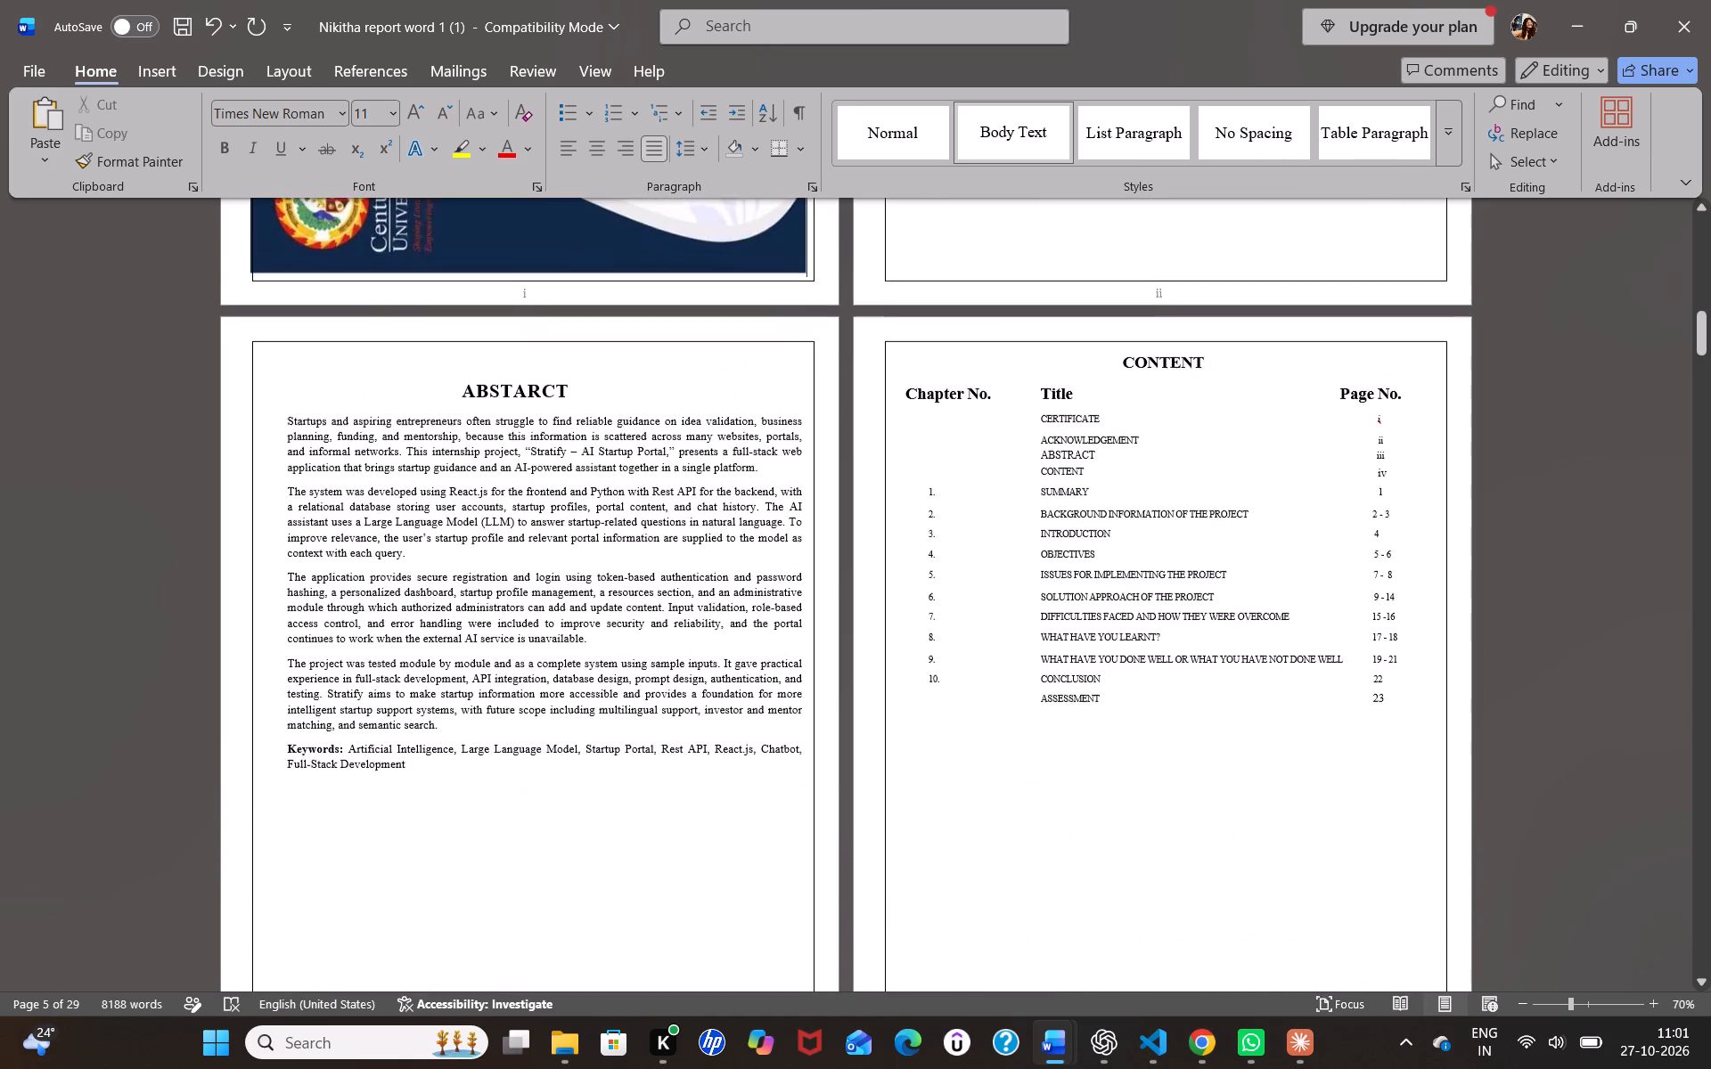
scroll(669, 812, up, 10)
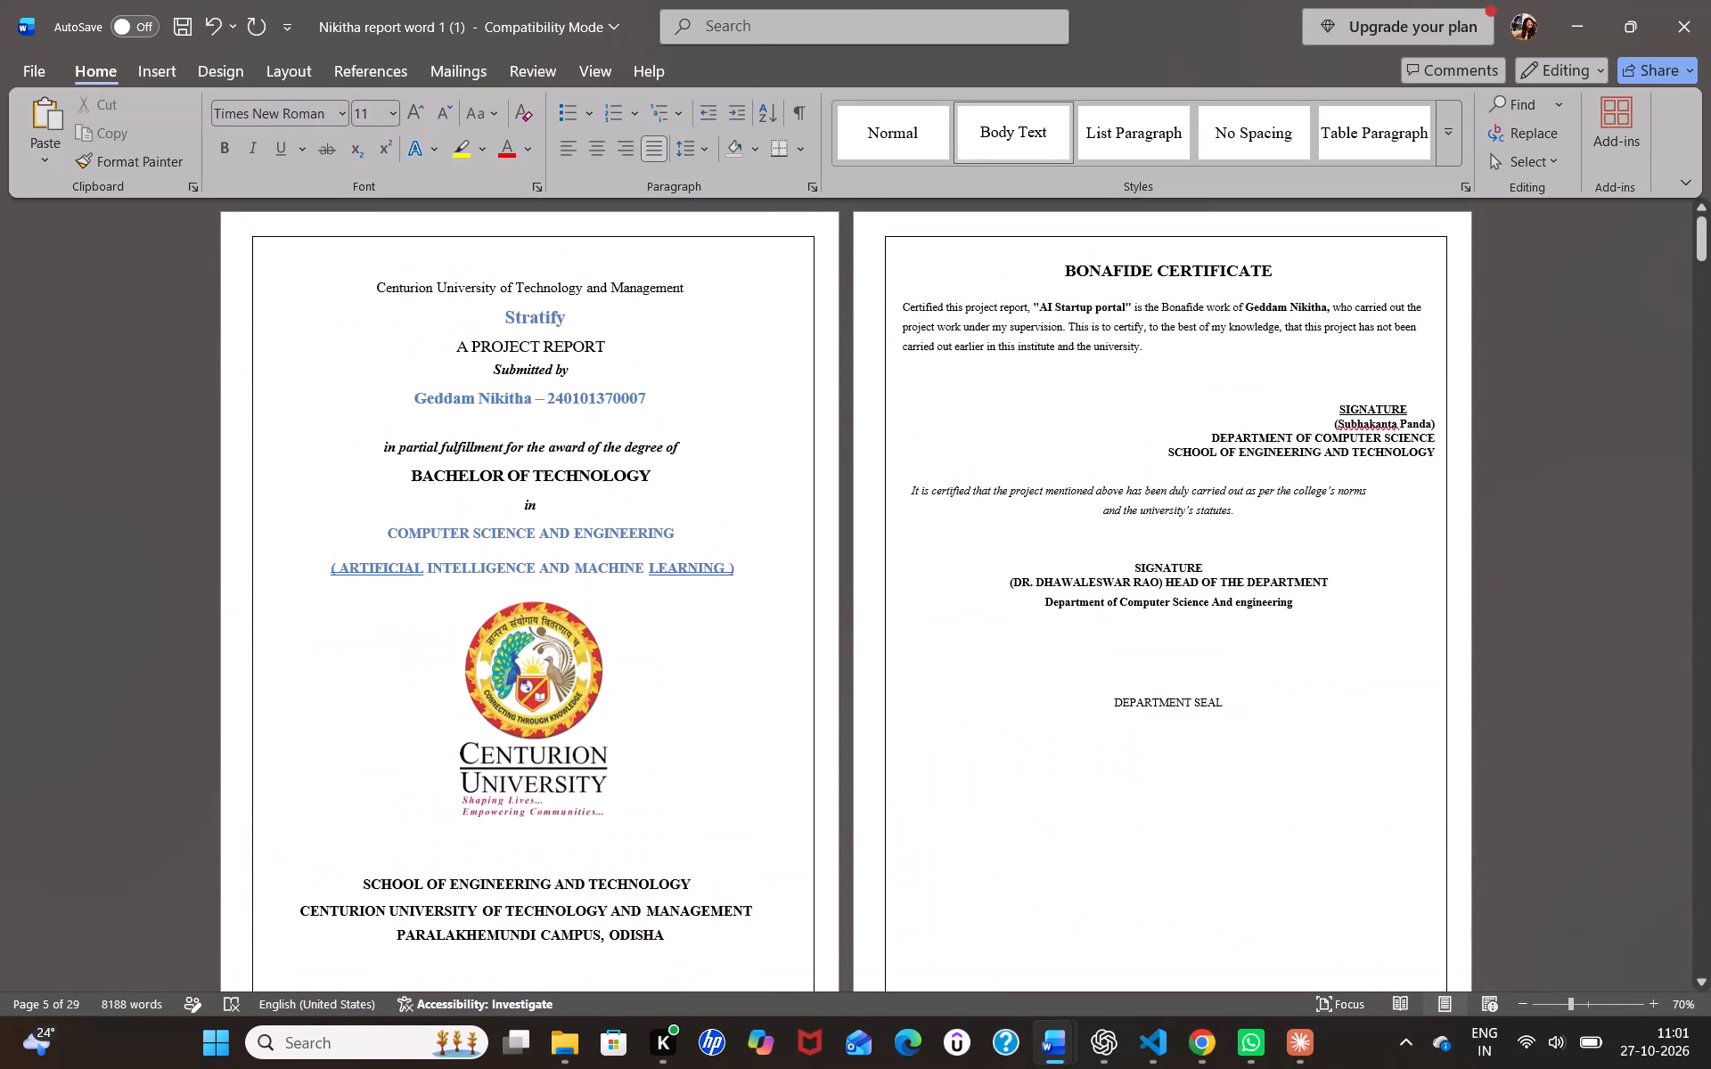
scroll(669, 812, down, 4)
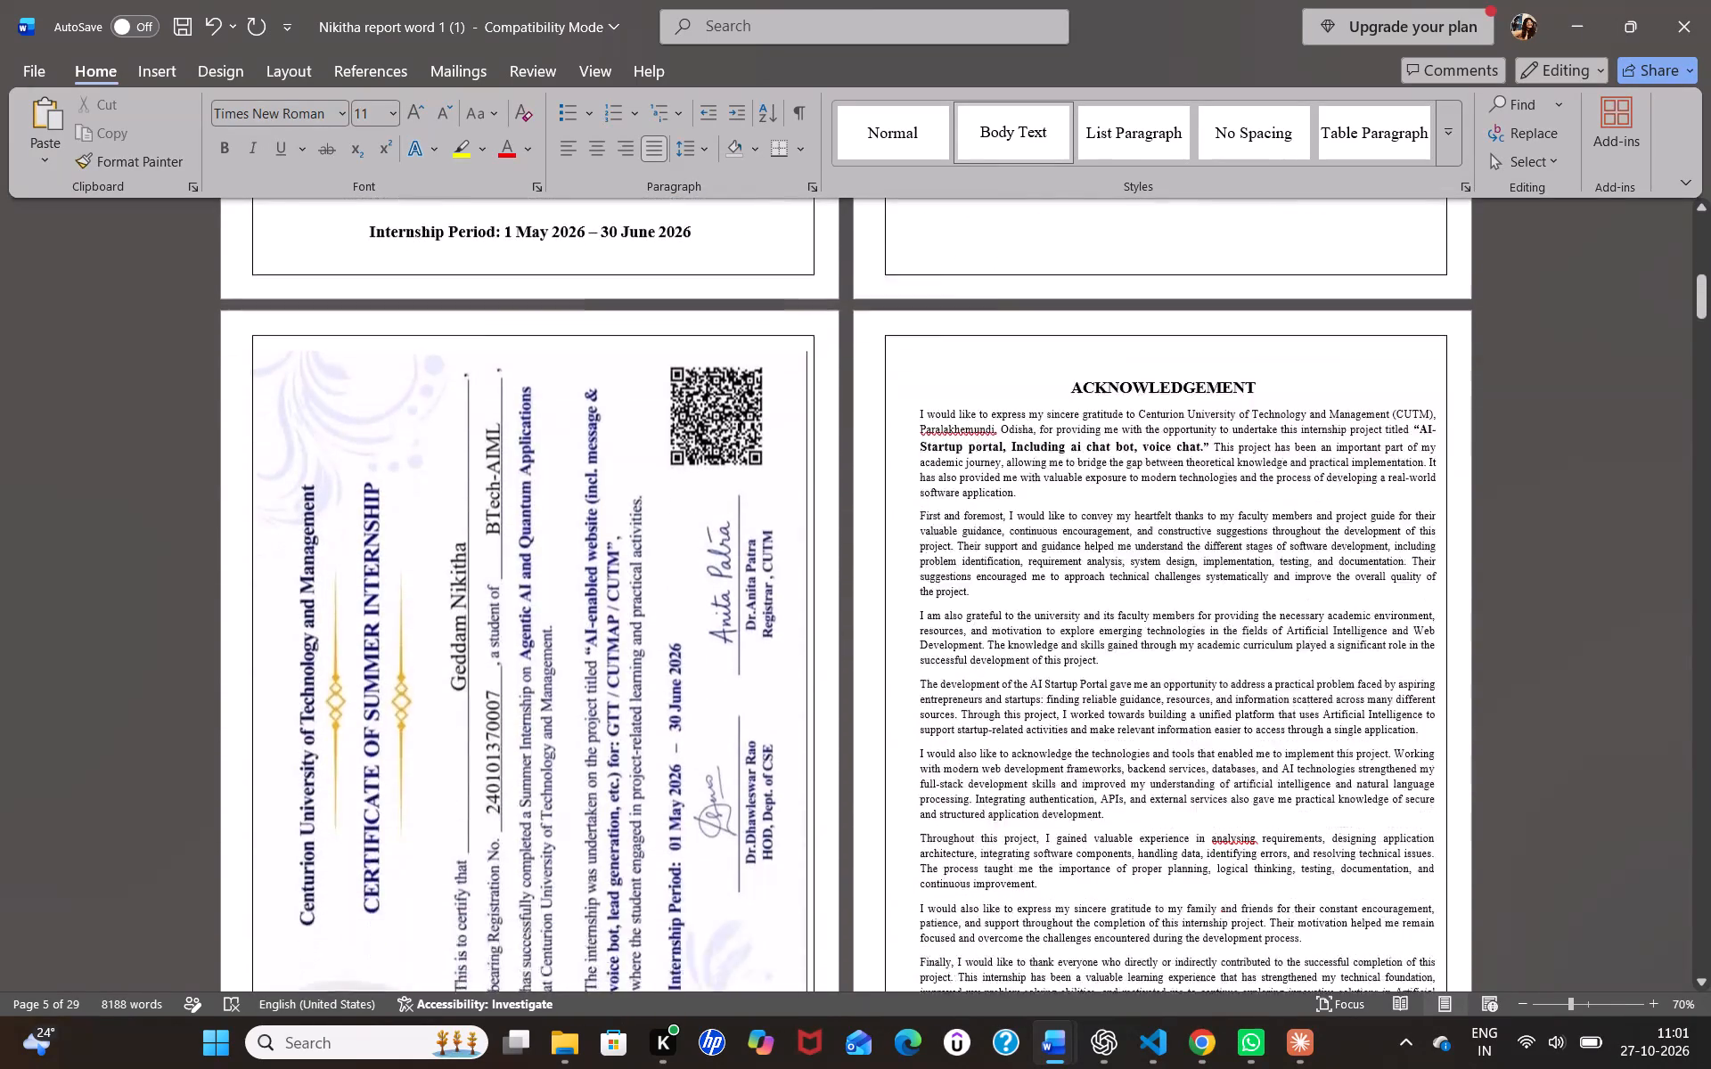
scroll(669, 812, down, 4)
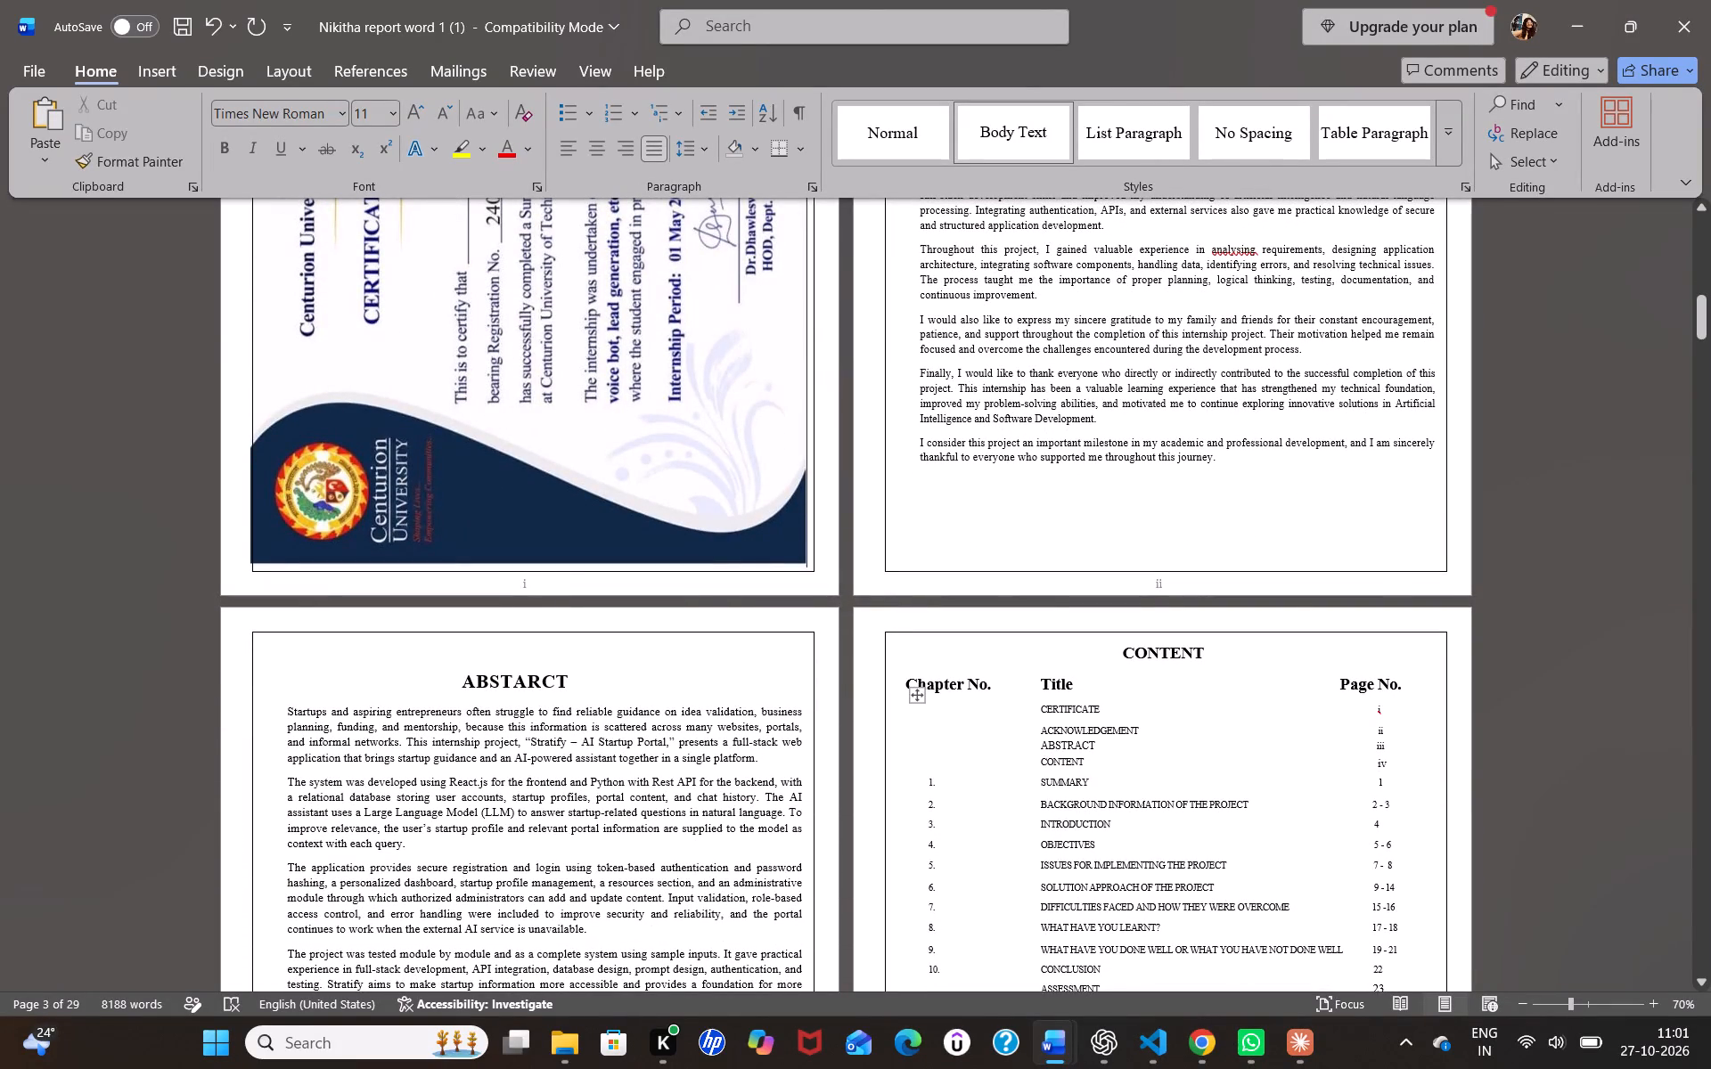
click(1363, 705)
click(1297, 745)
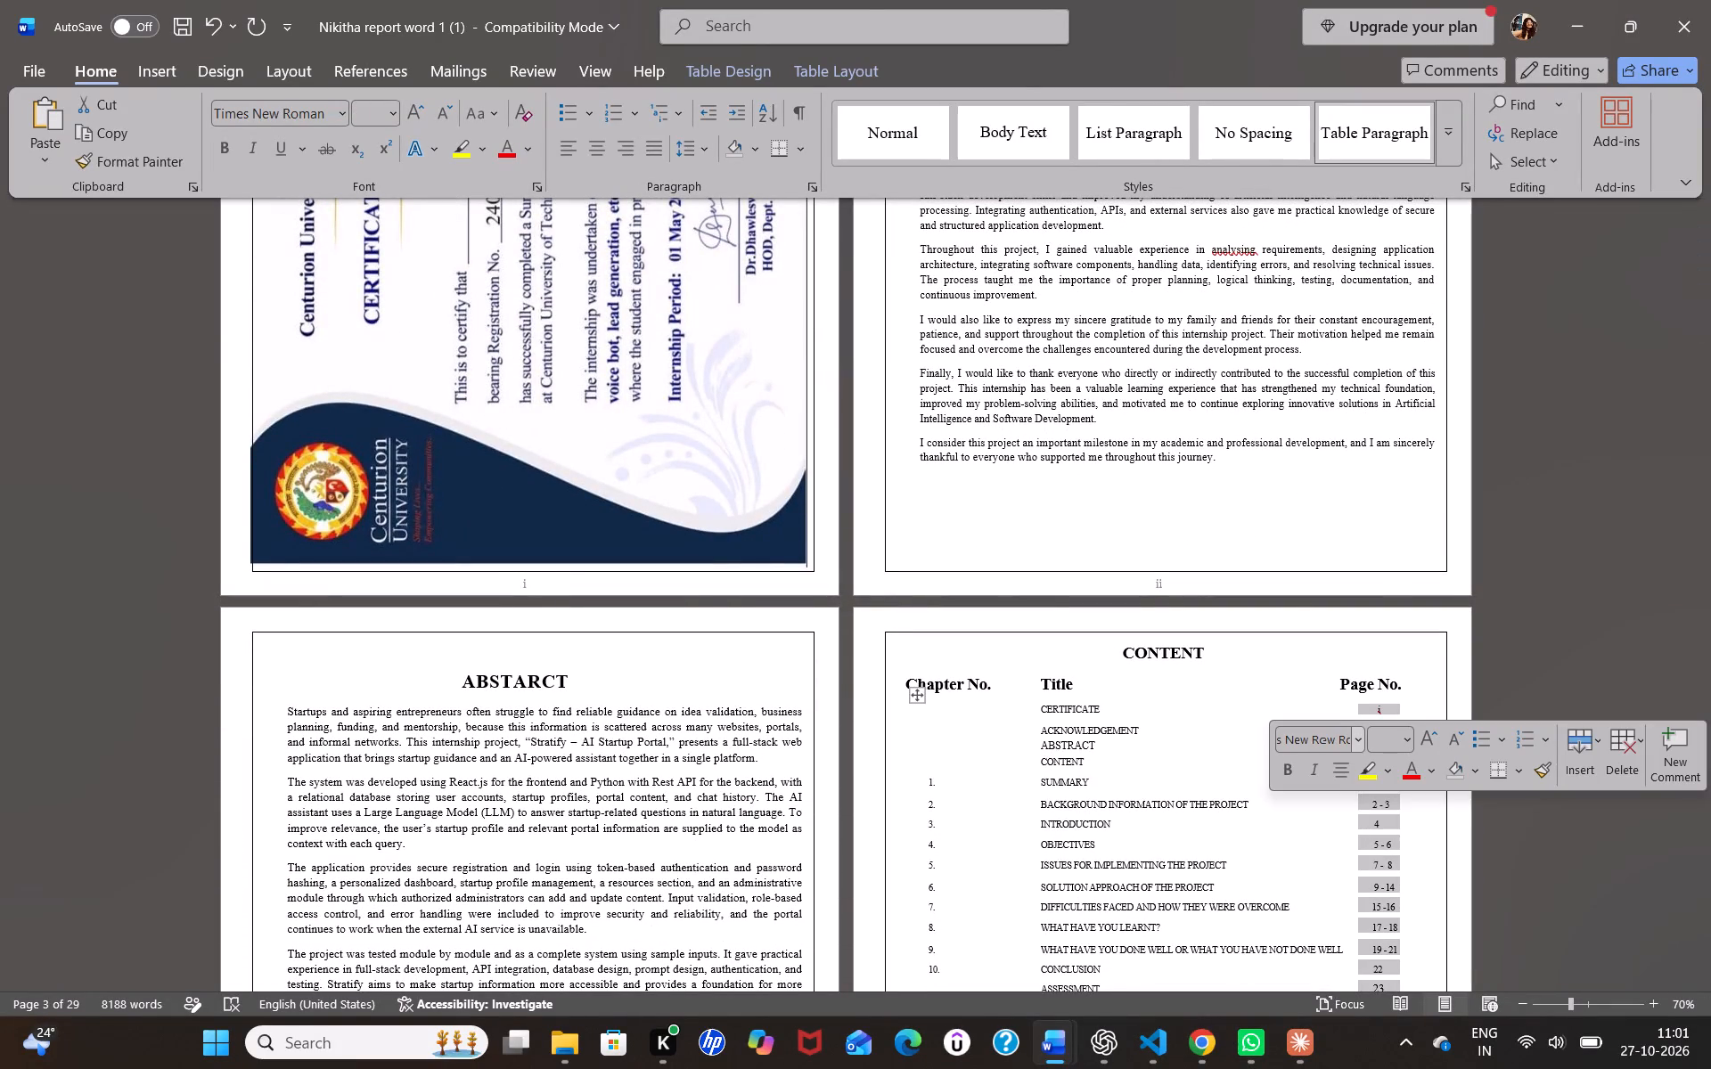
click(1209, 759)
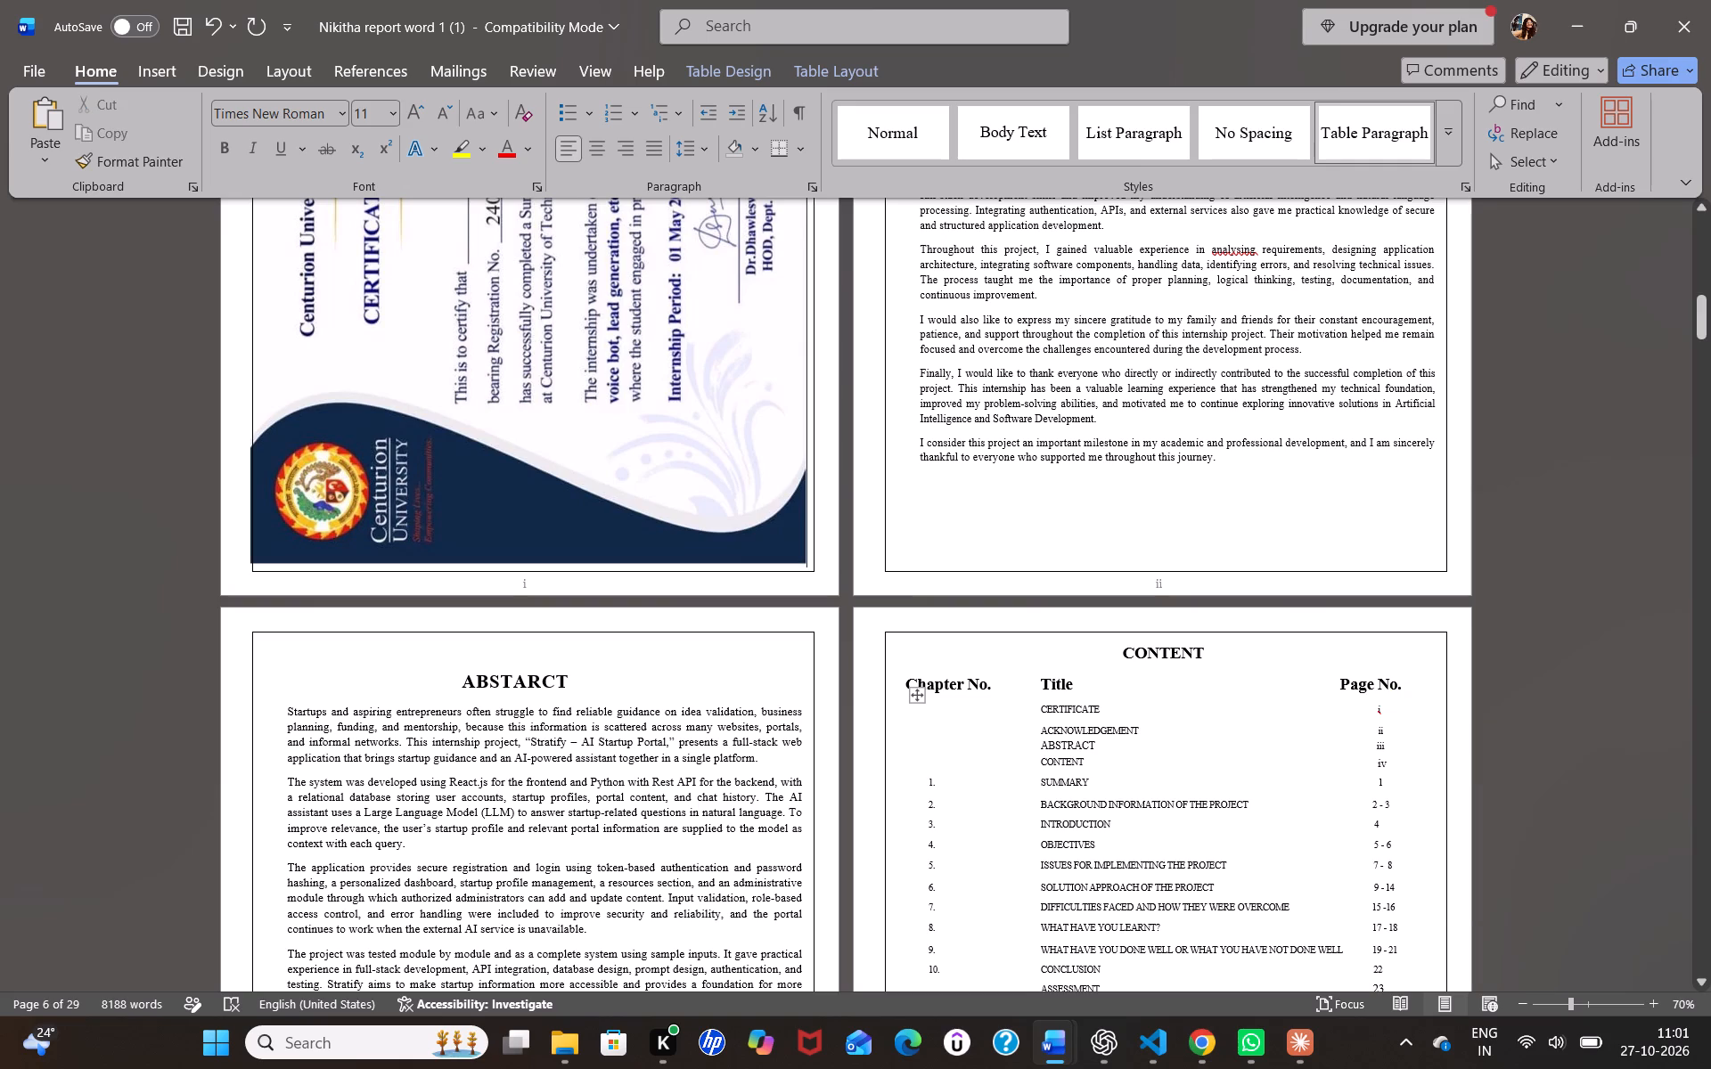
click(1034, 711)
key(b)
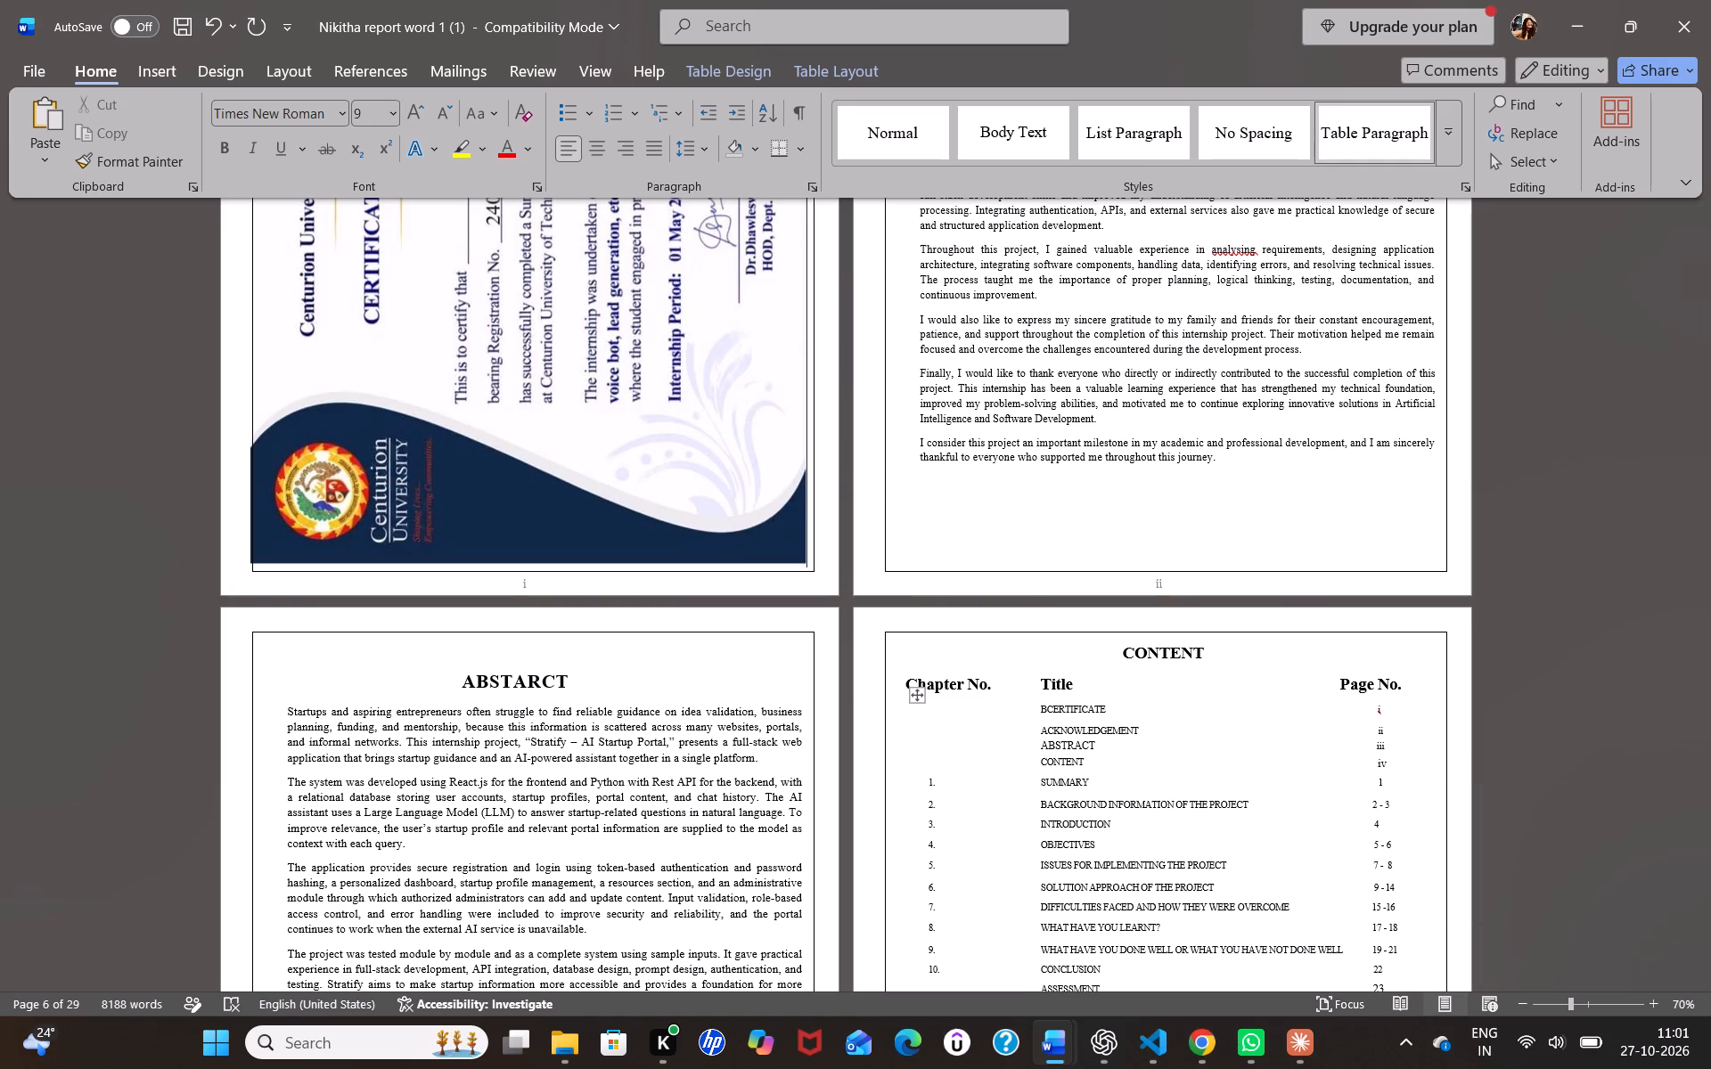
key(o)
key(BackSpace)
text(ONAFIED)
key(space)
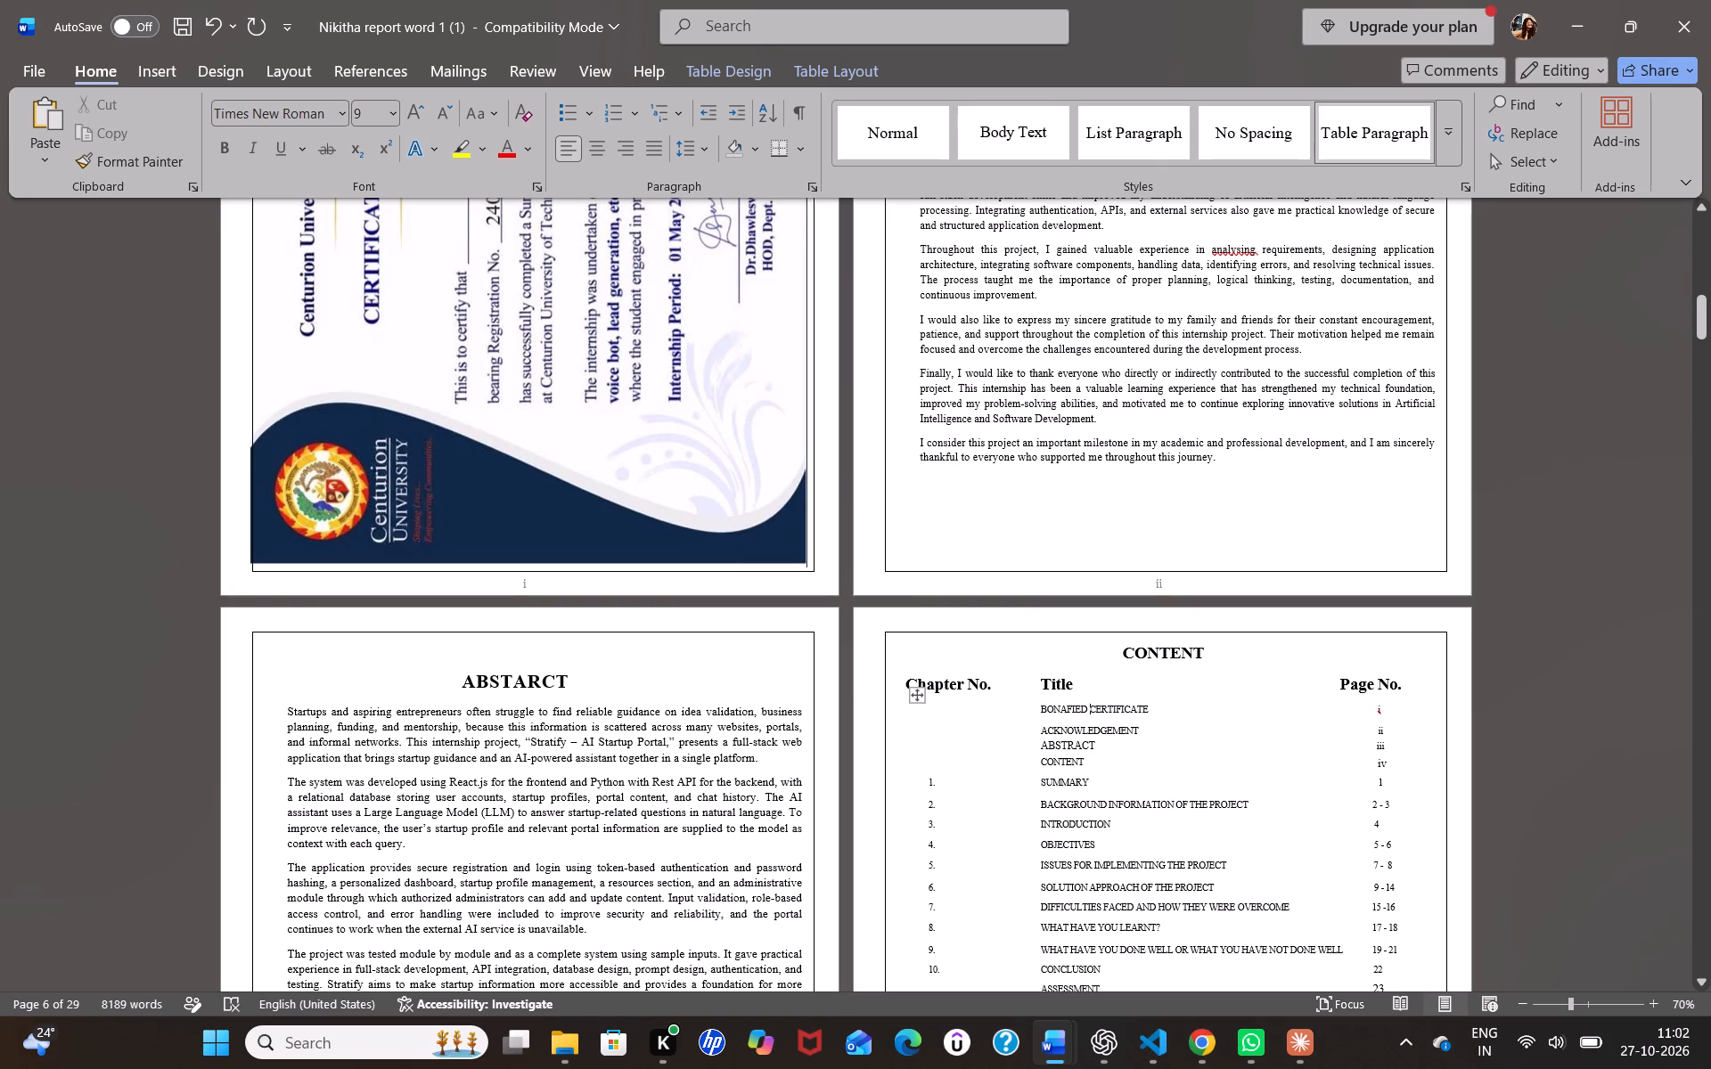
Add a separate "CERTIFICATE" line below "BONAFIED CERTIFICATE" and above "ACKNOWLEDGEMENT" in the contents table's Title column.
click(1158, 706)
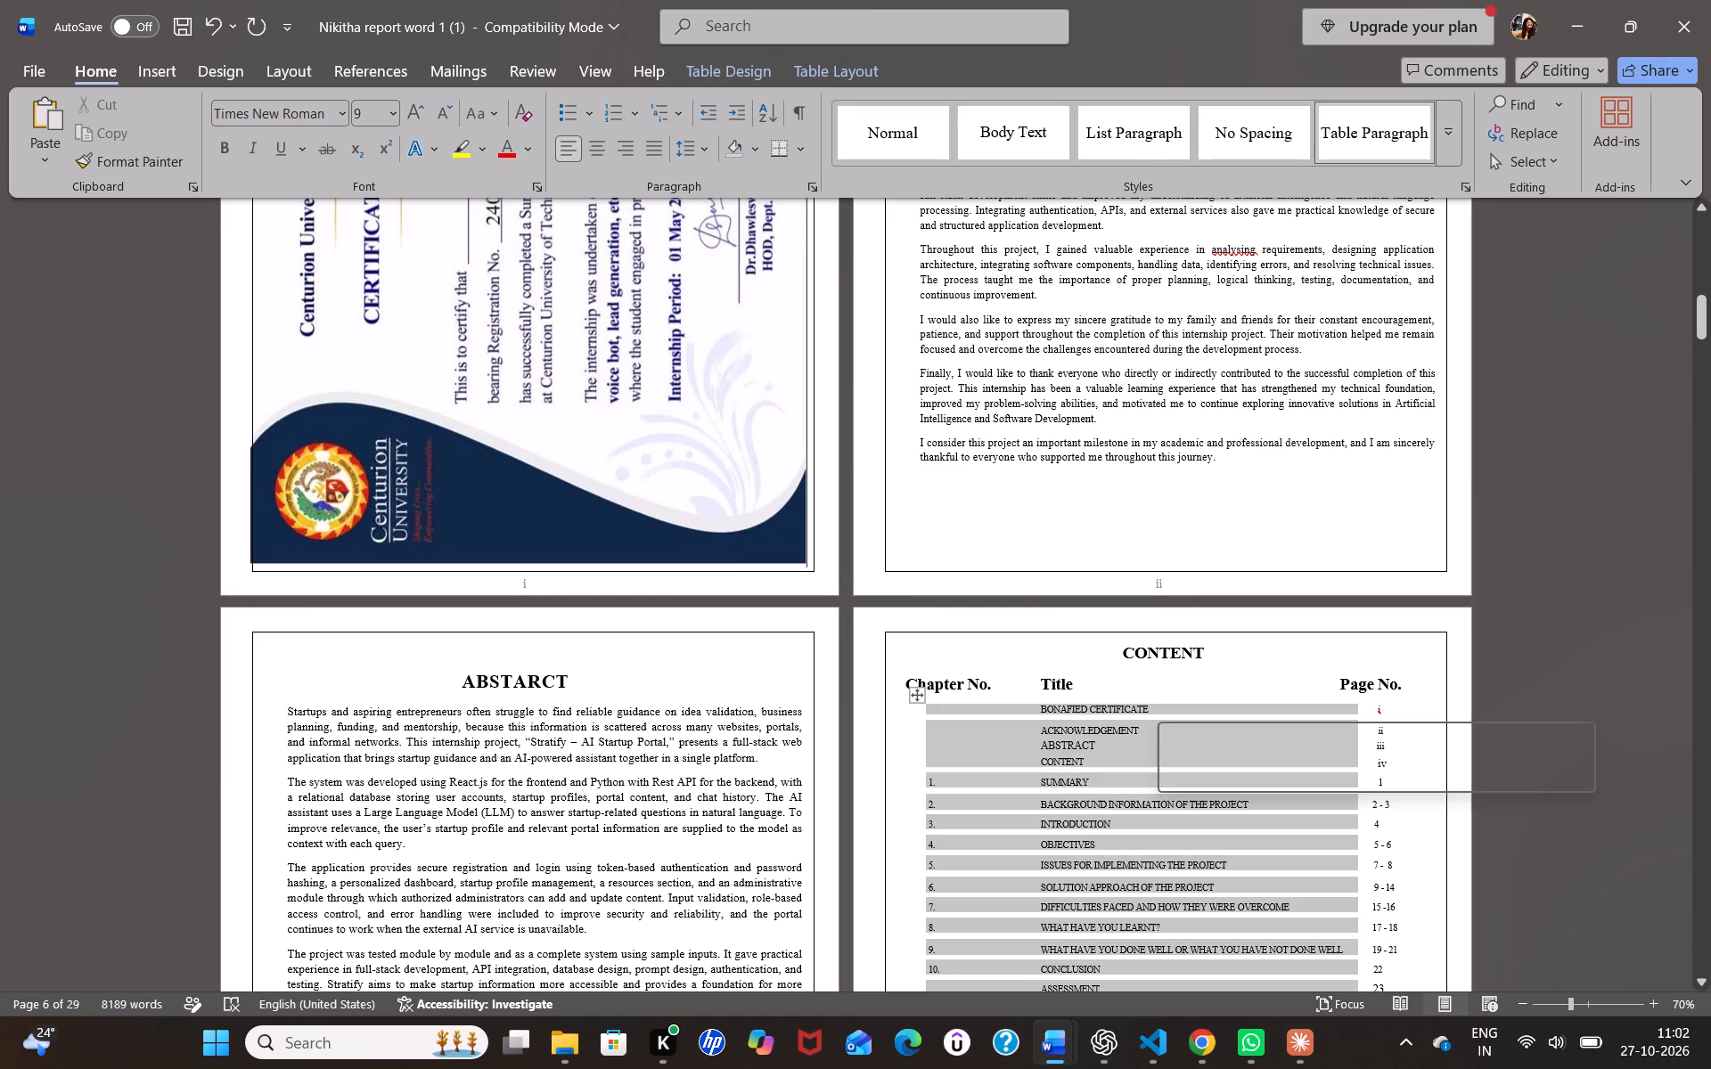
click(1158, 706)
click(1158, 758)
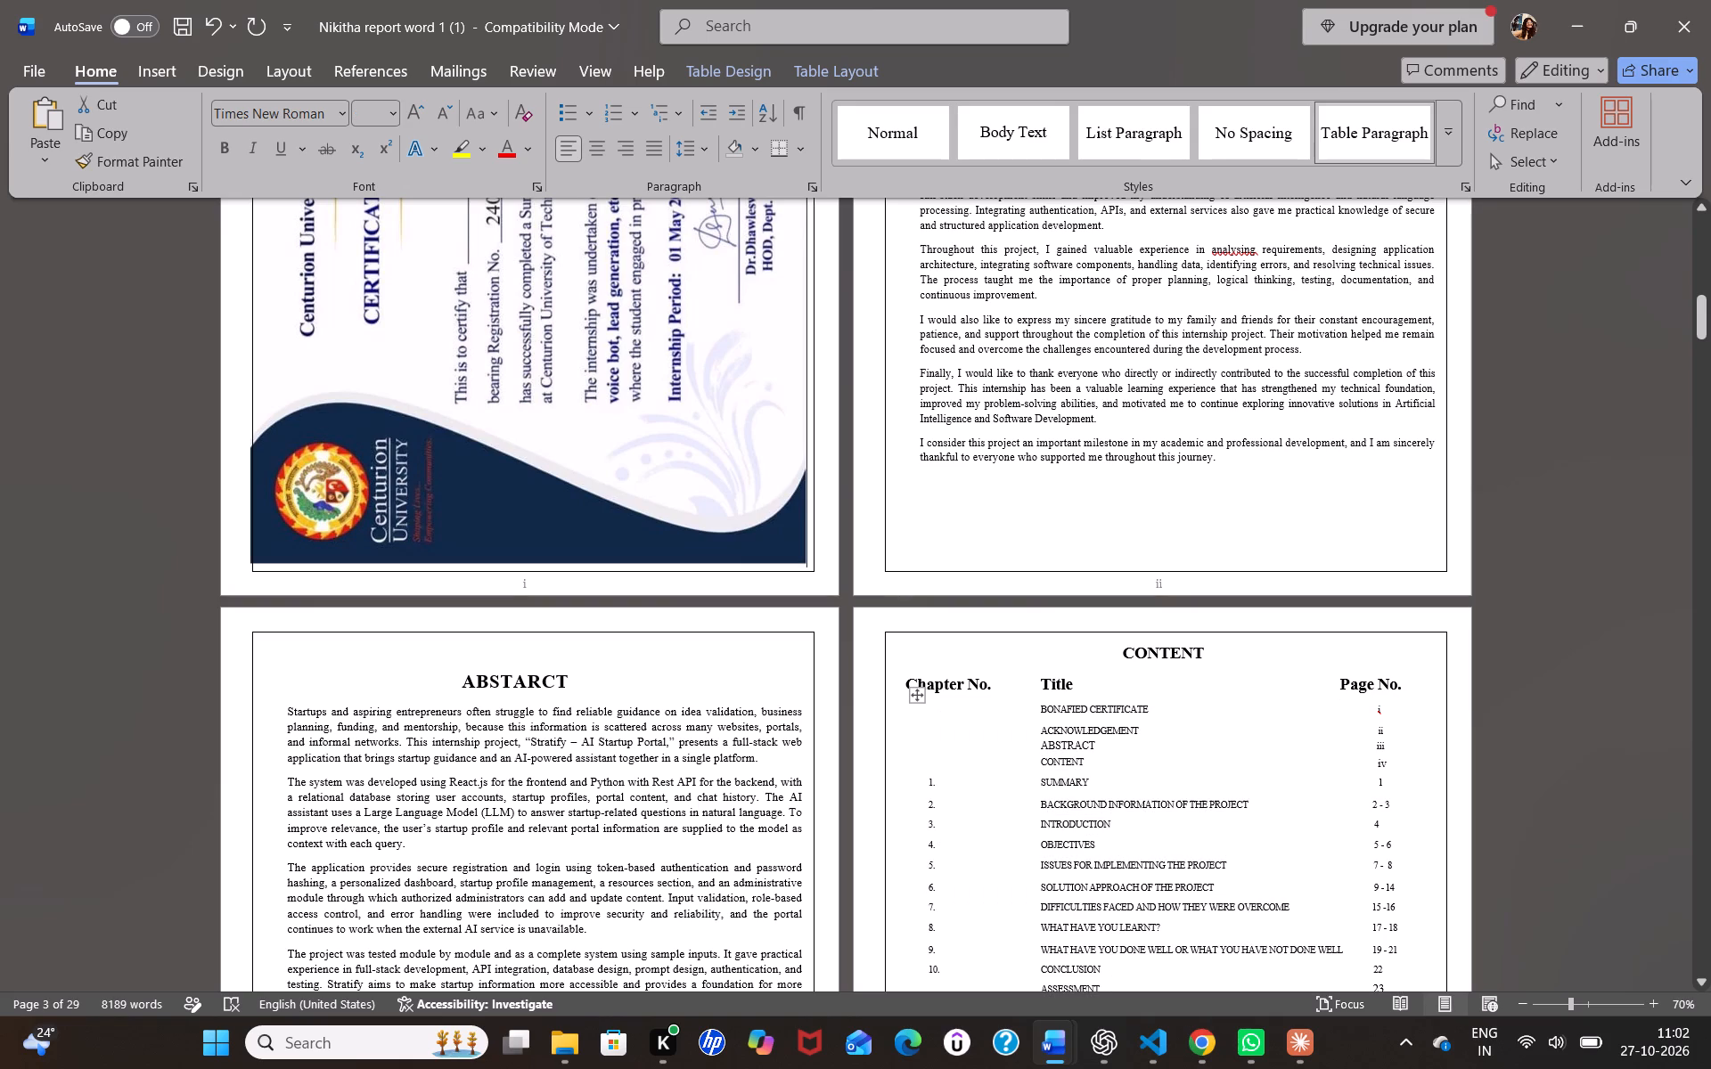
click(1160, 708)
key(Return)
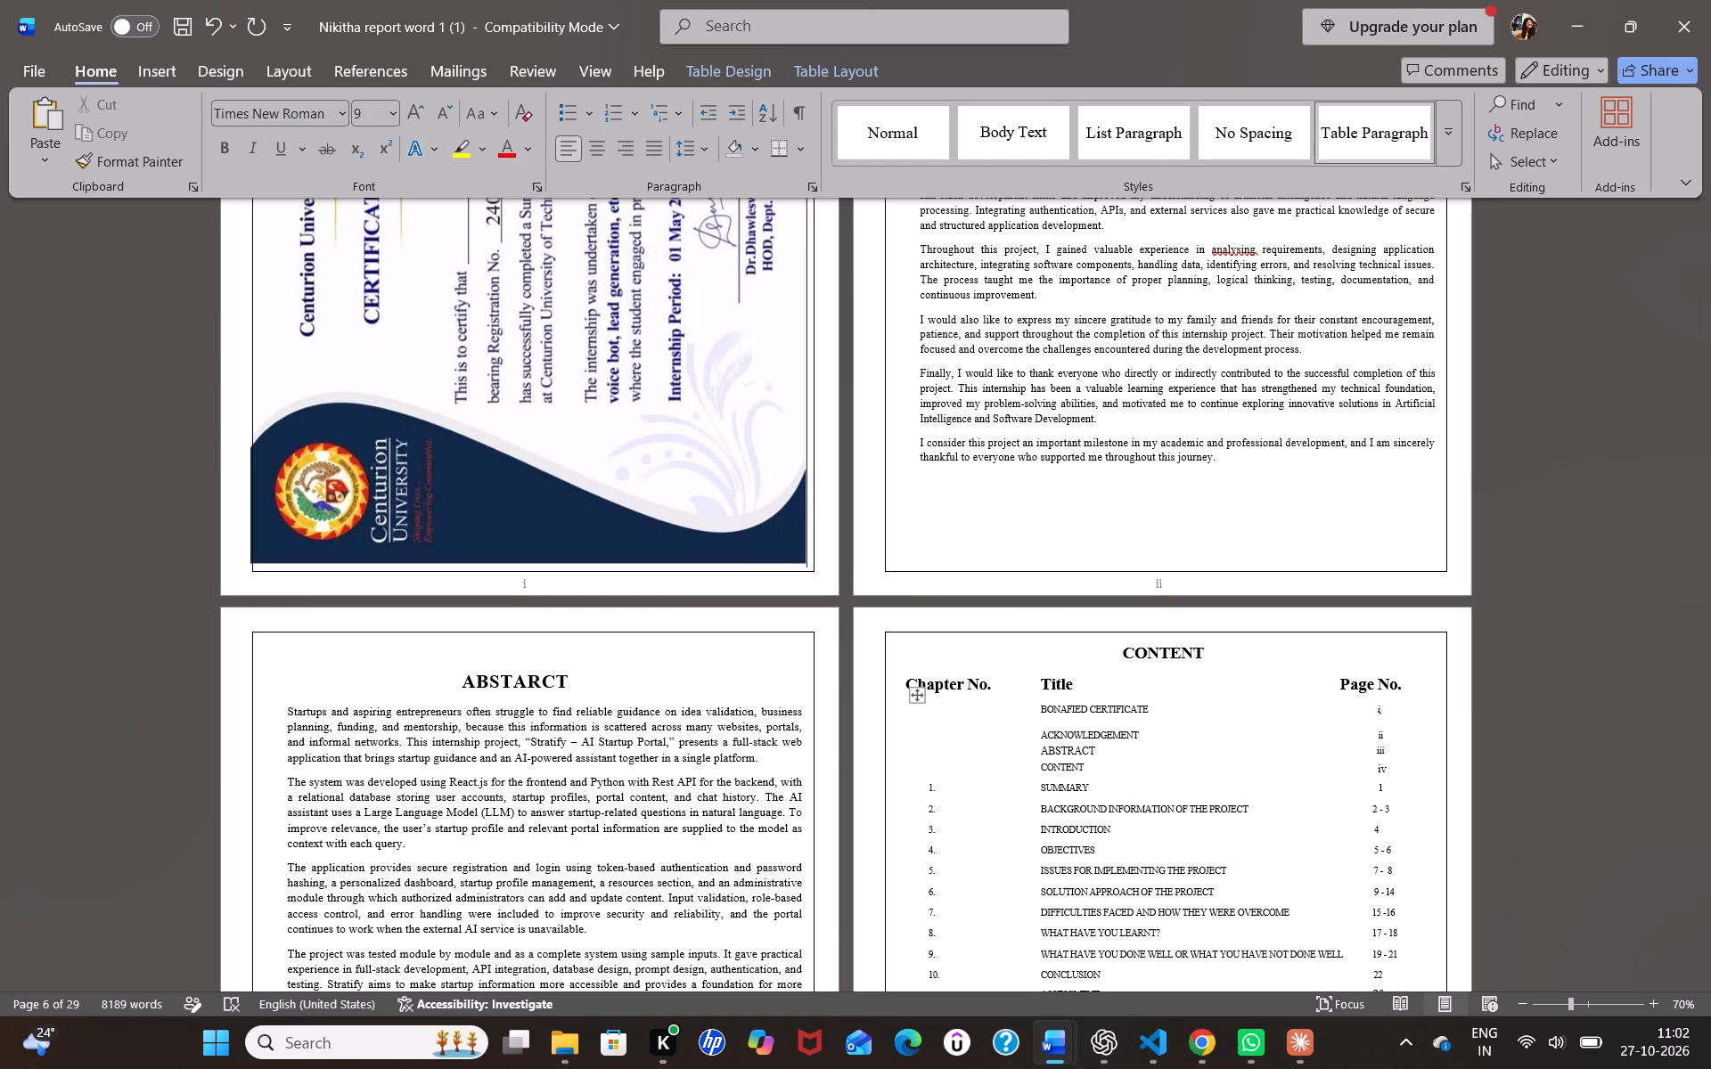
key(Return)
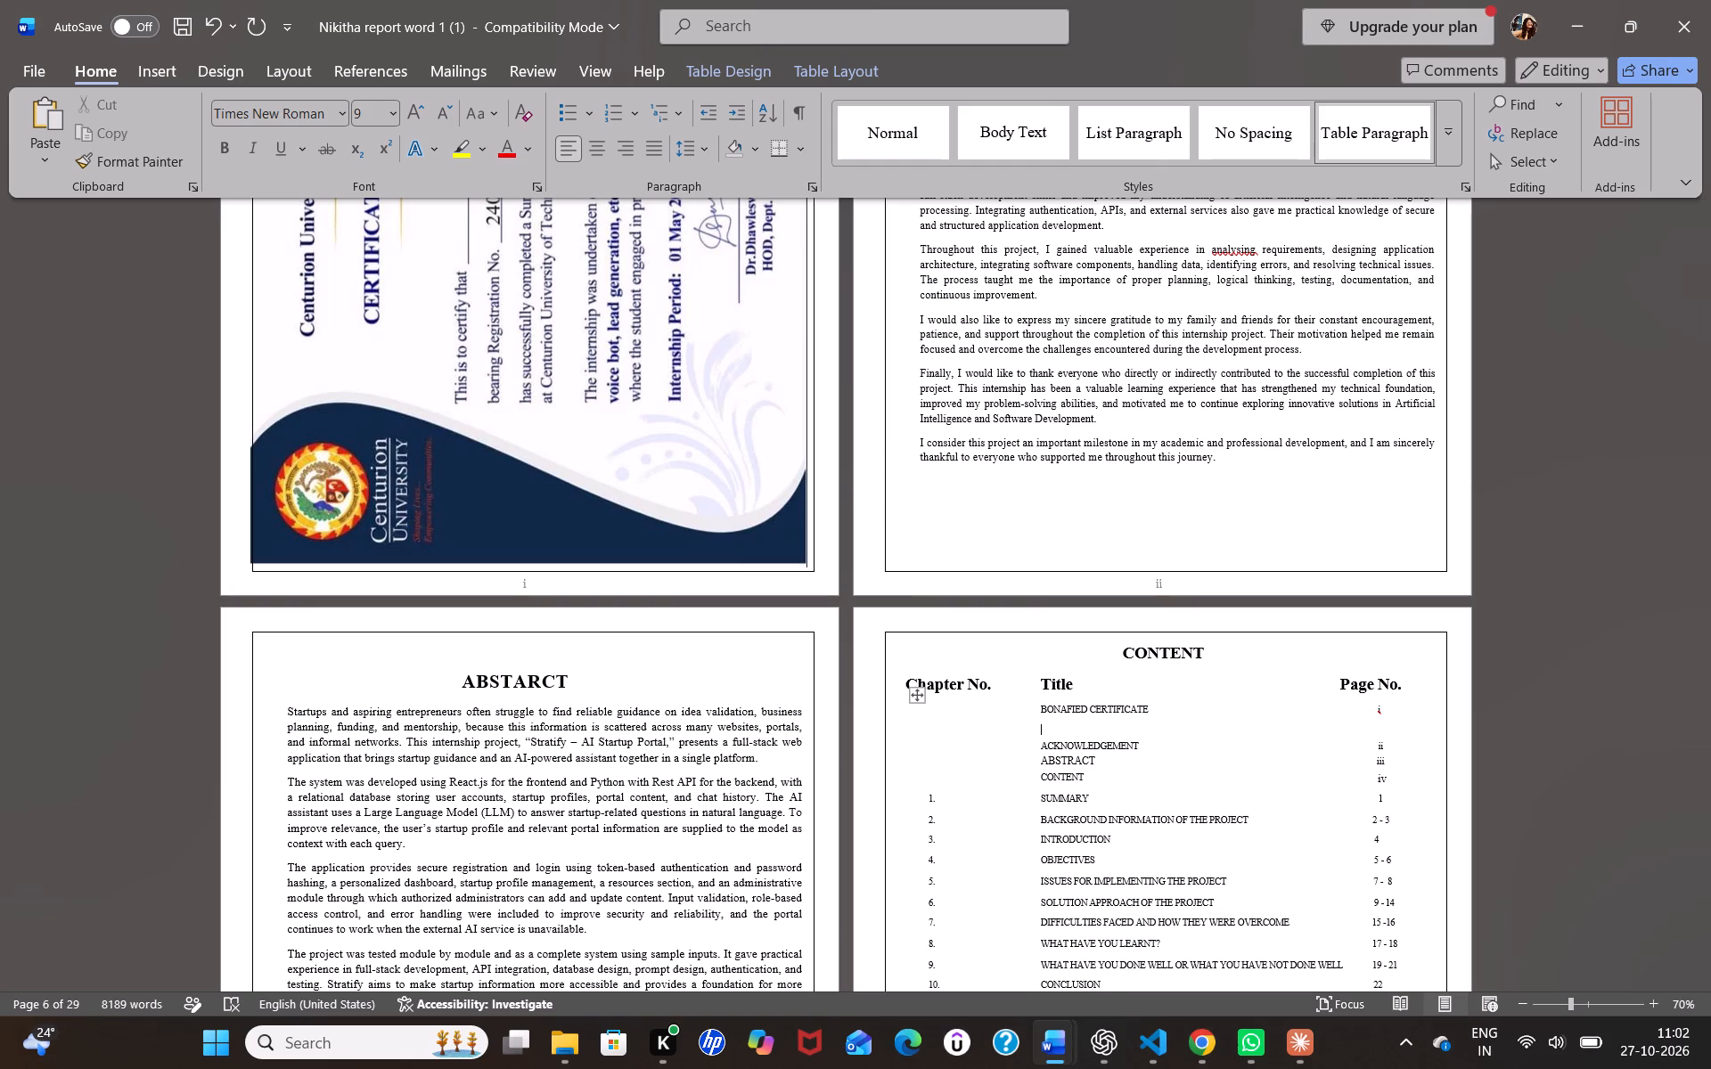
text(CER)
text(TIFICATE)
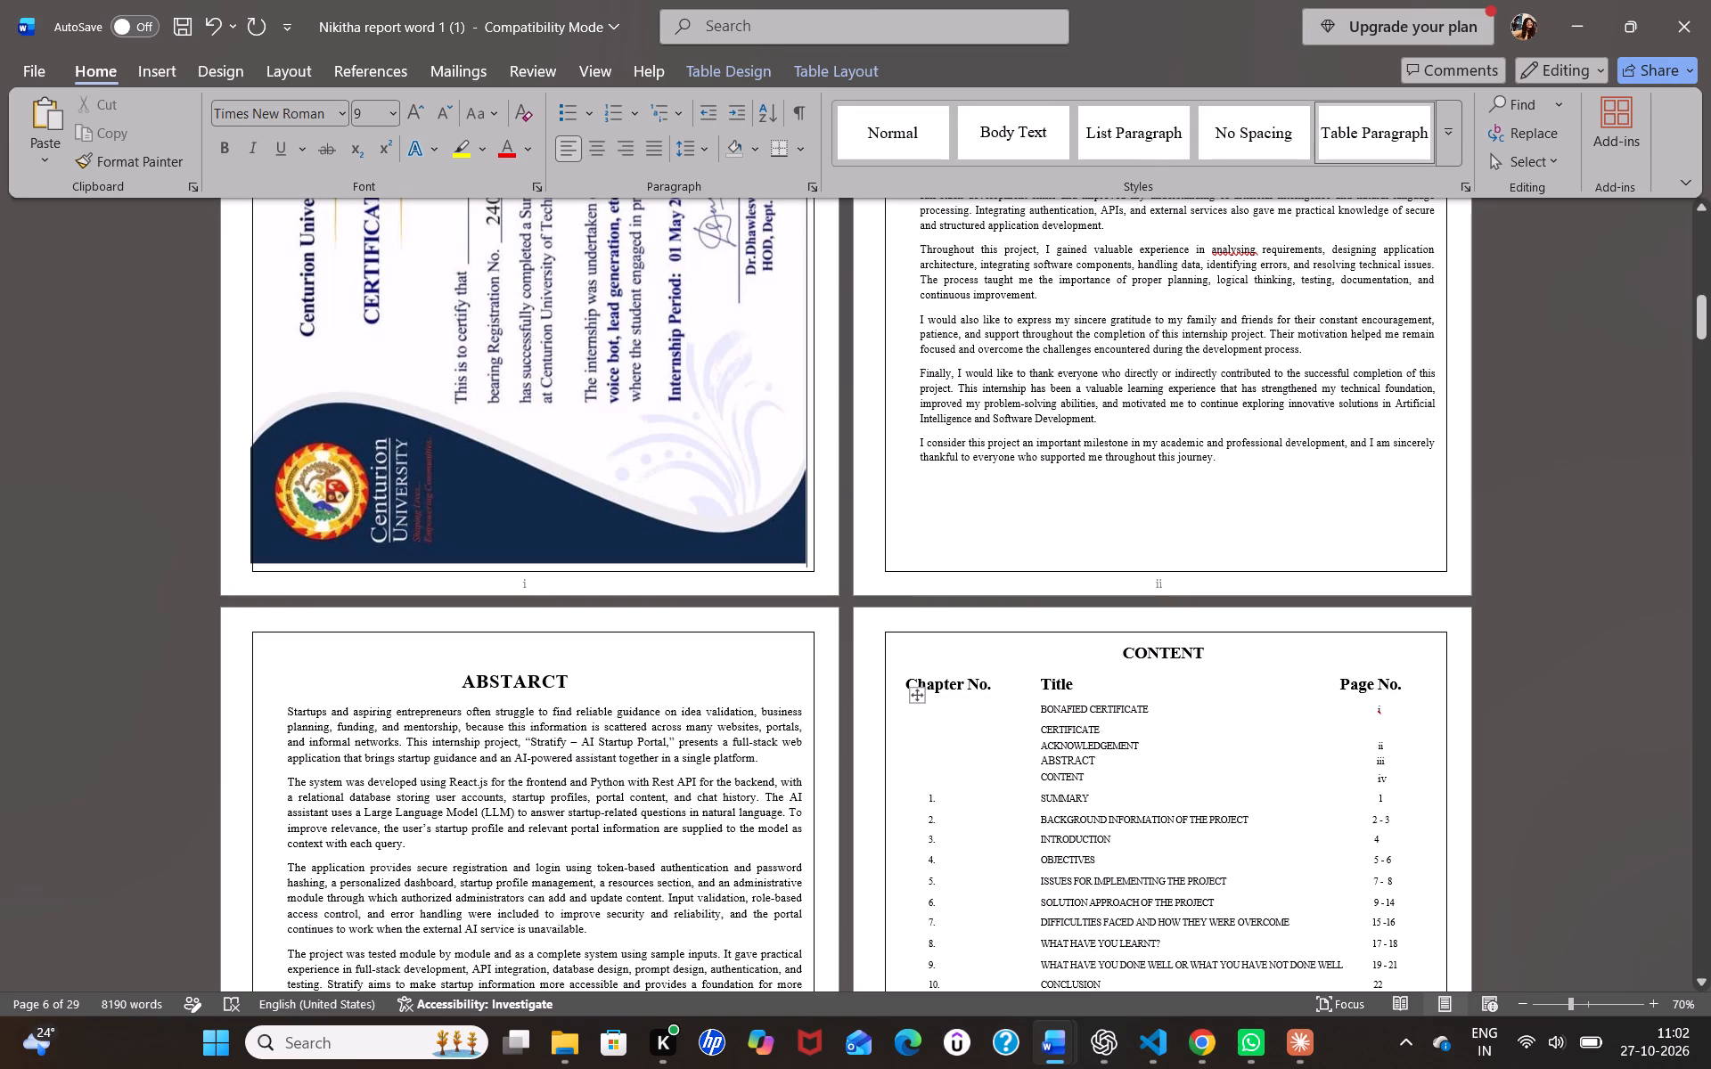
Delete the page number beside "BONAFIED CERTIFICATE" in the contents table.
click(1376, 726)
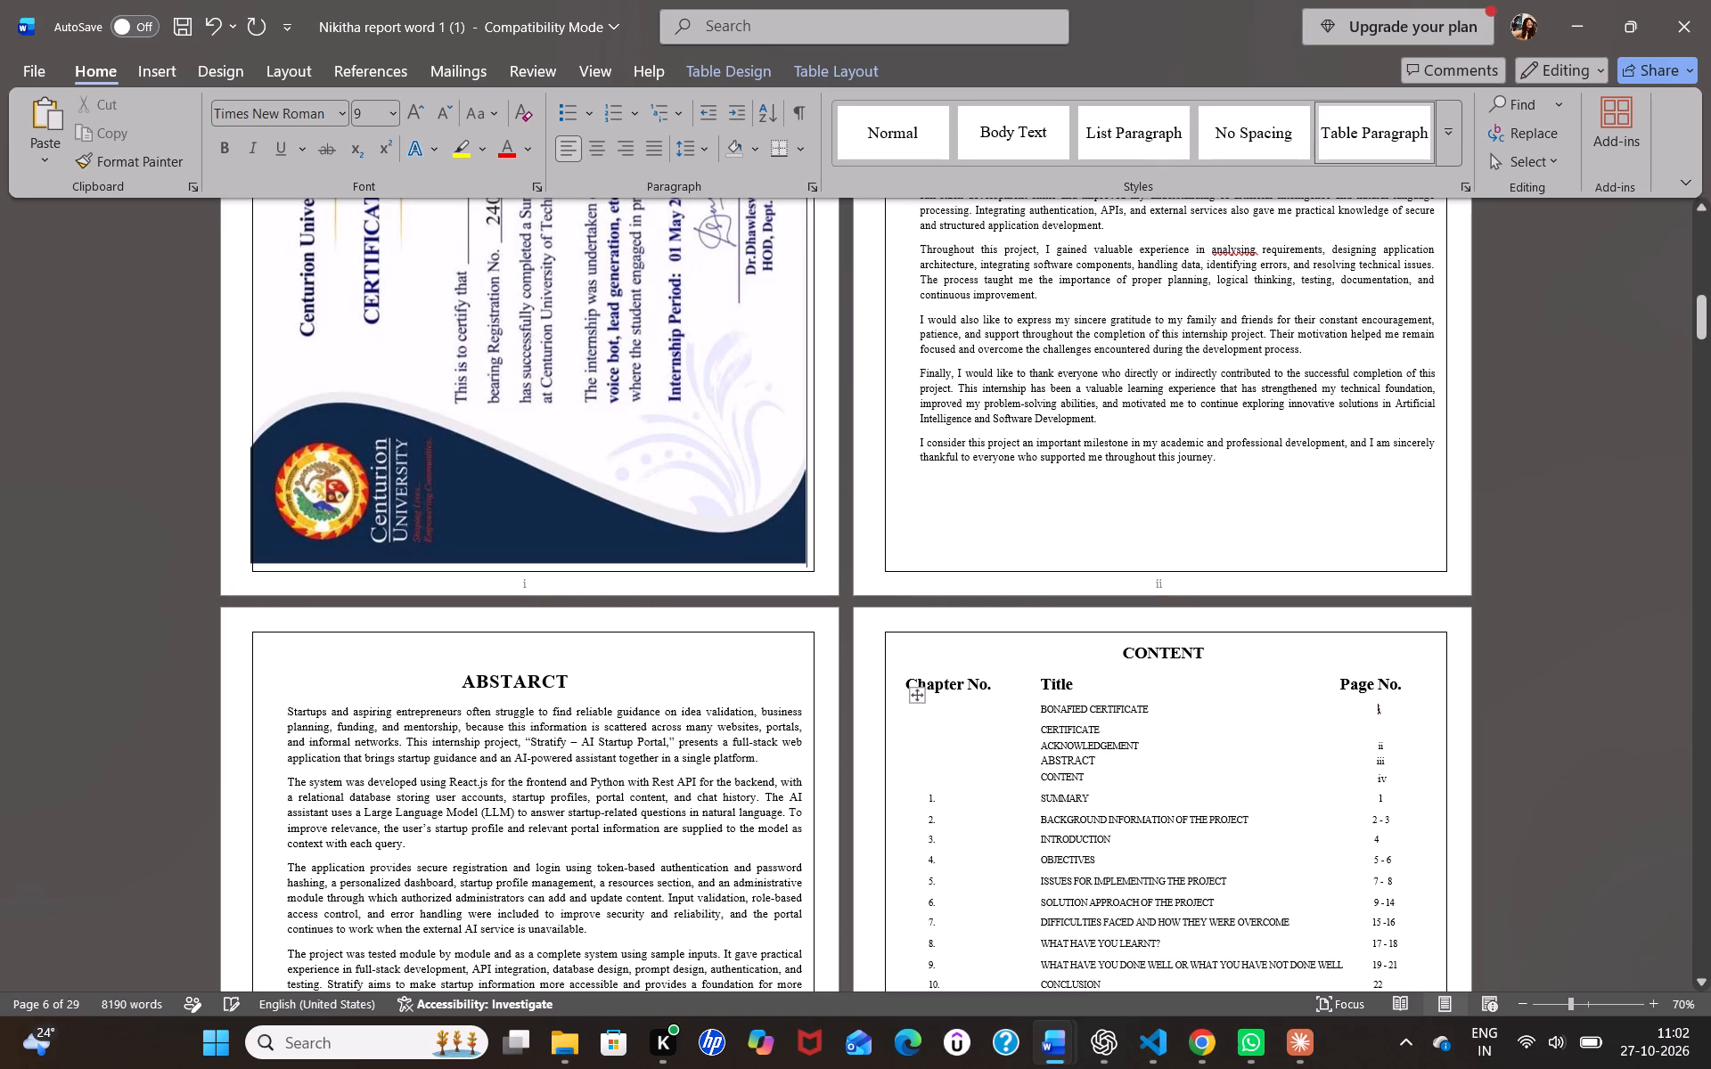
click(1377, 729)
click(1385, 706)
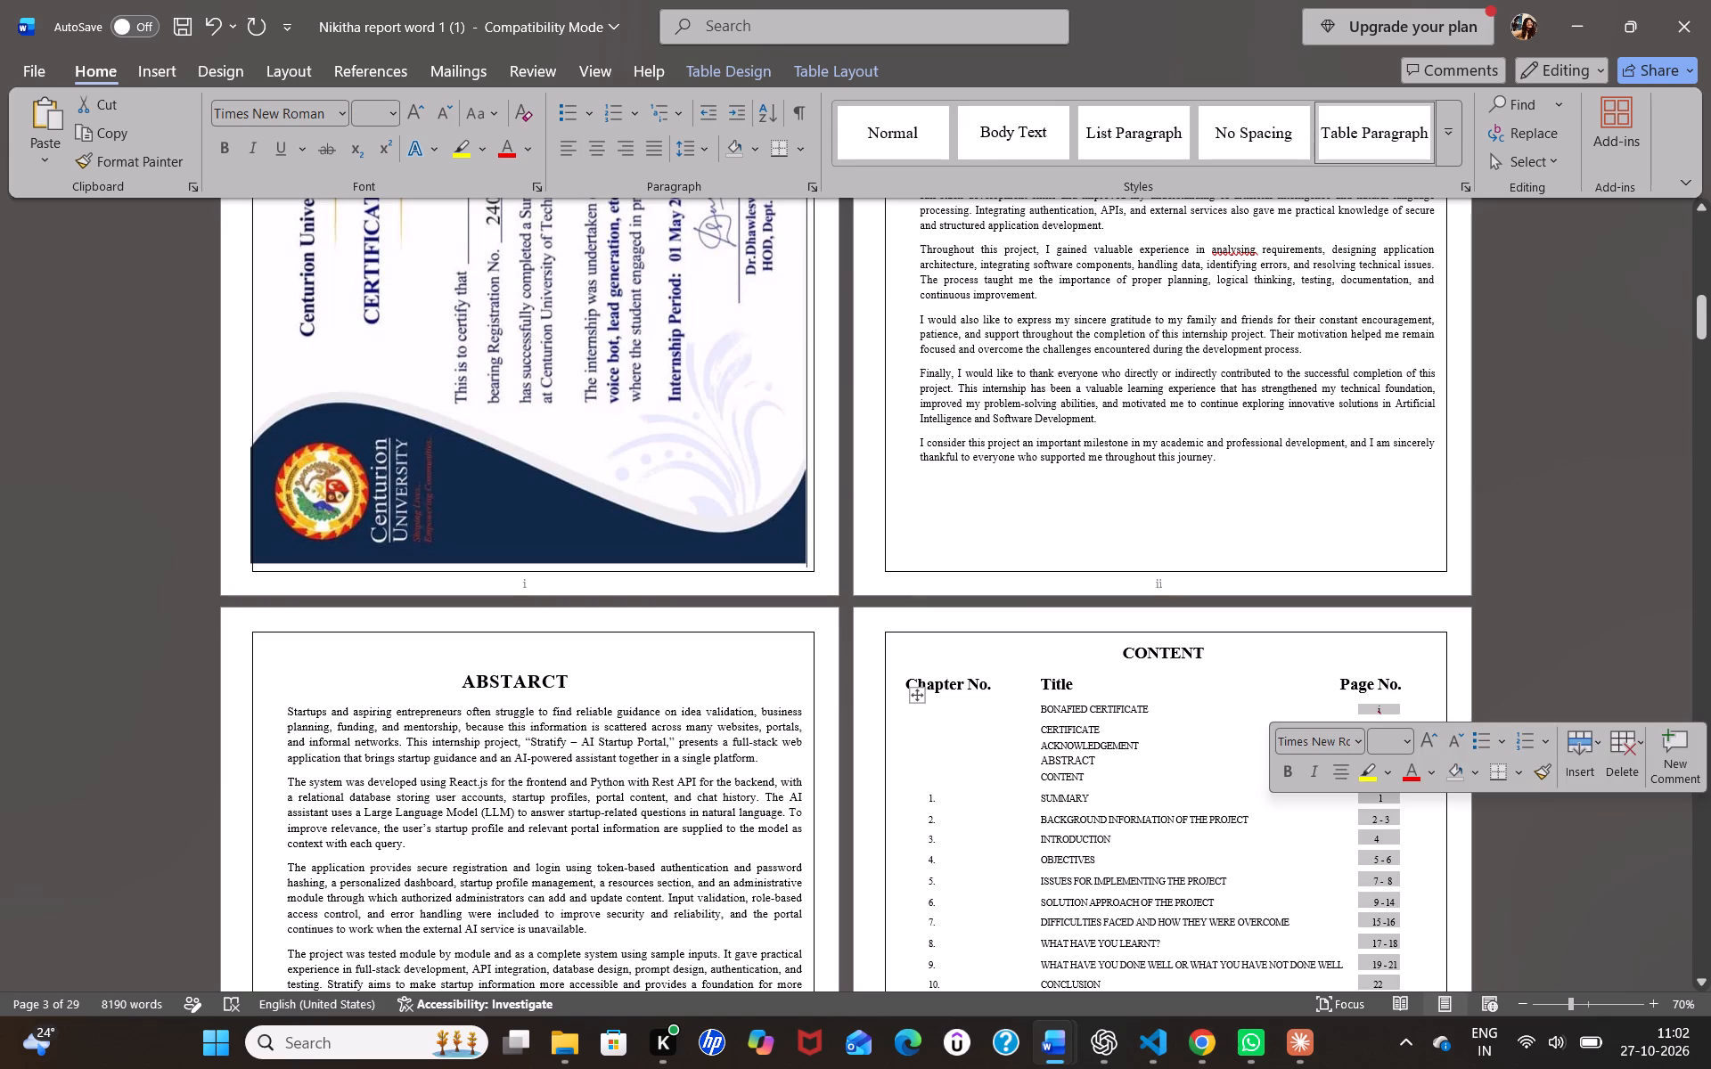
click(1385, 706)
click(1385, 706)
click(1392, 730)
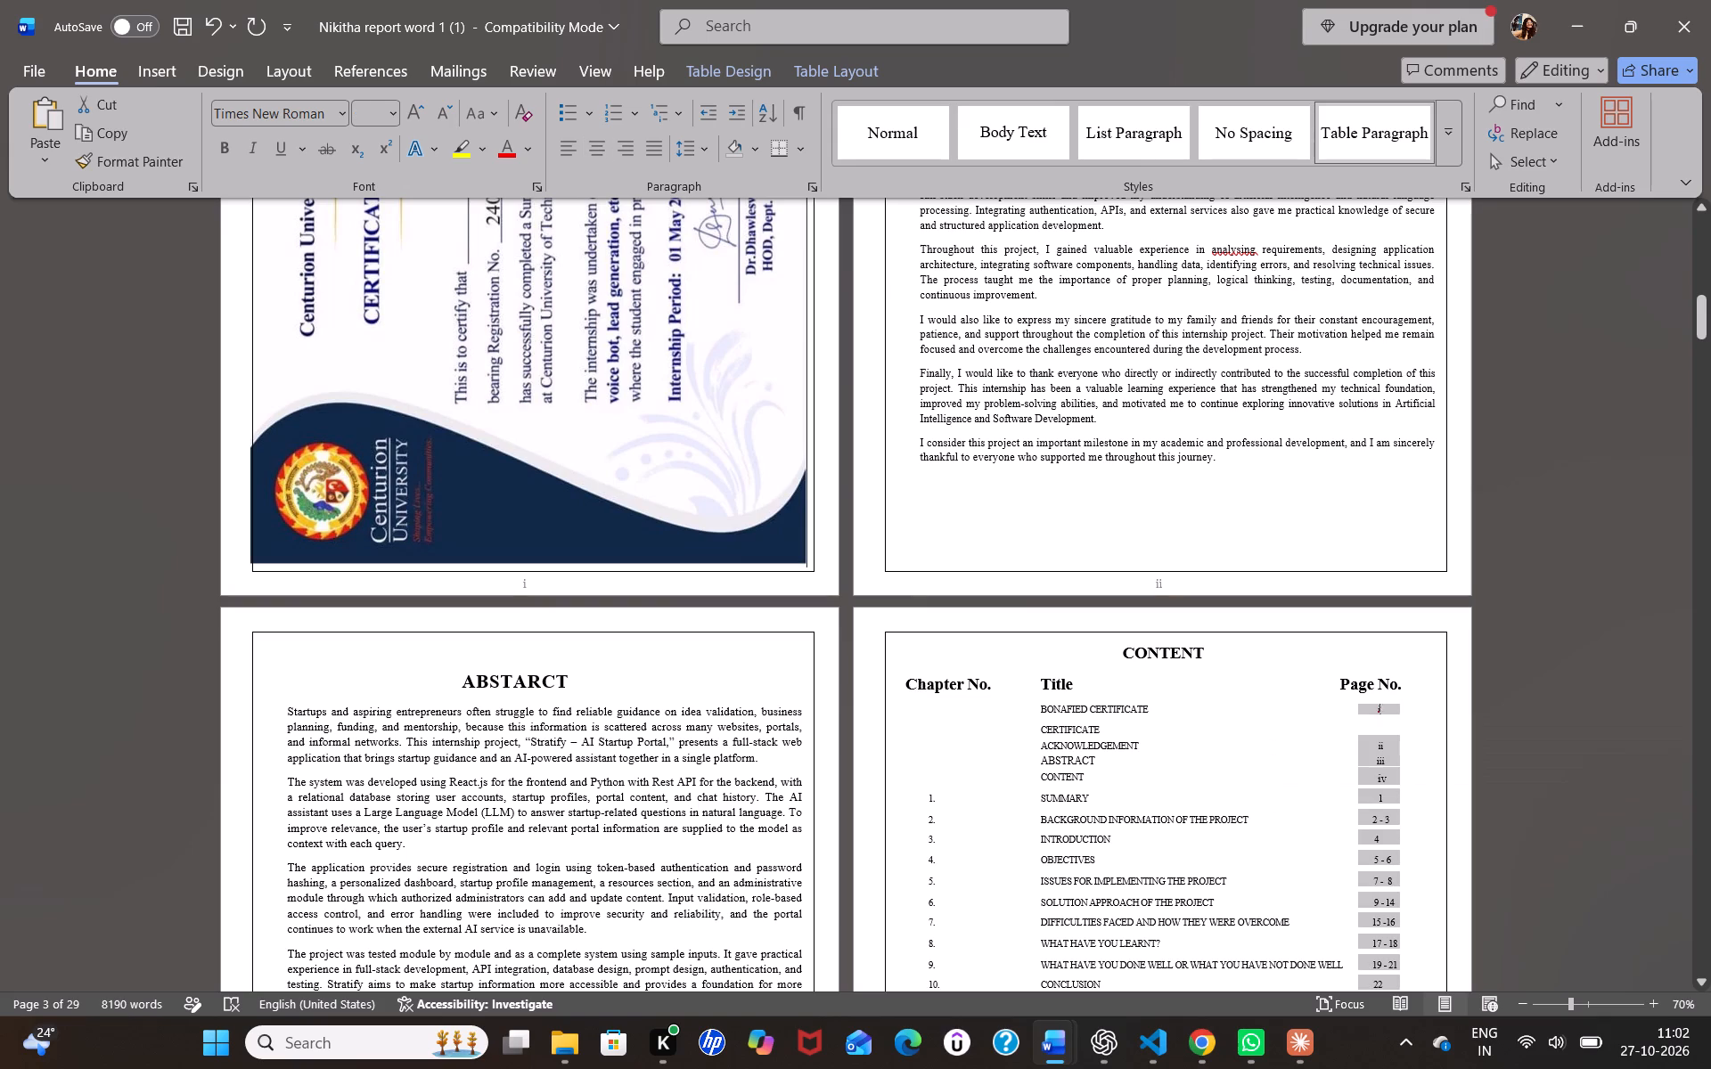
key(BackSpace)
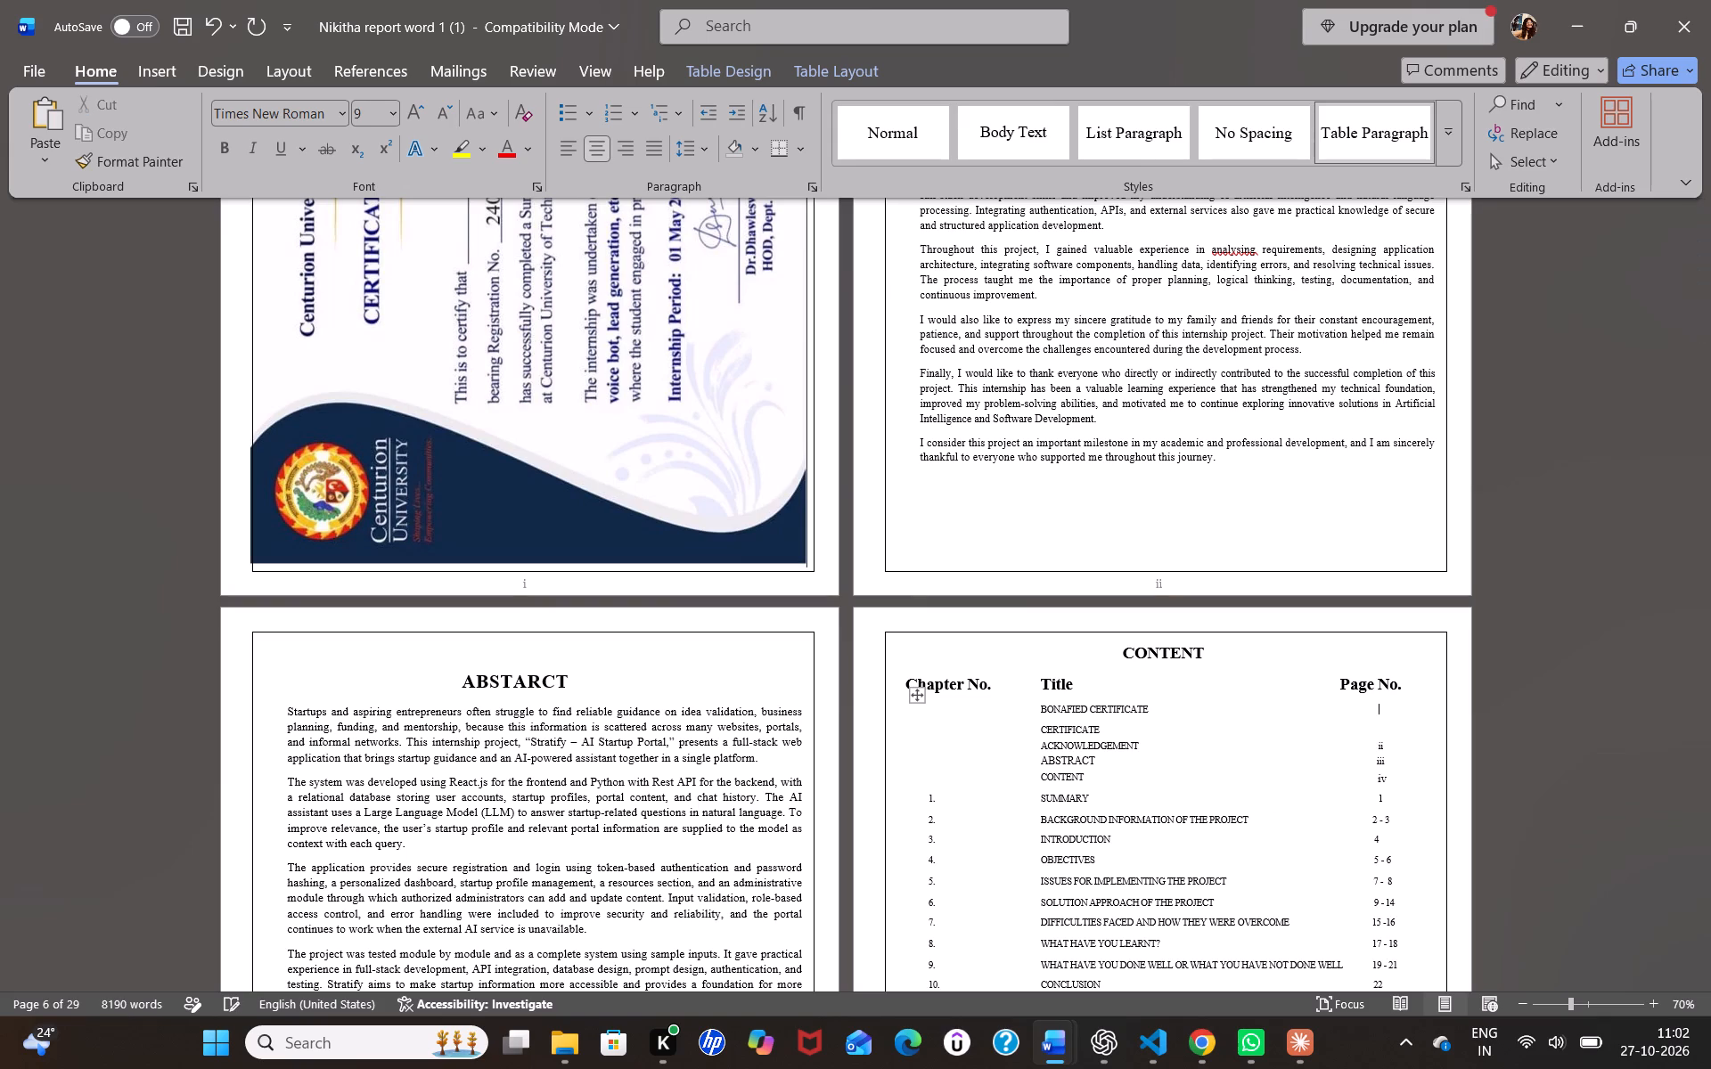
Enter page number "i" on the "CERTIFICATE" line of the contents table, leaving the "BONAFIED CERTIFICATE" line without a page number.
click(1378, 722)
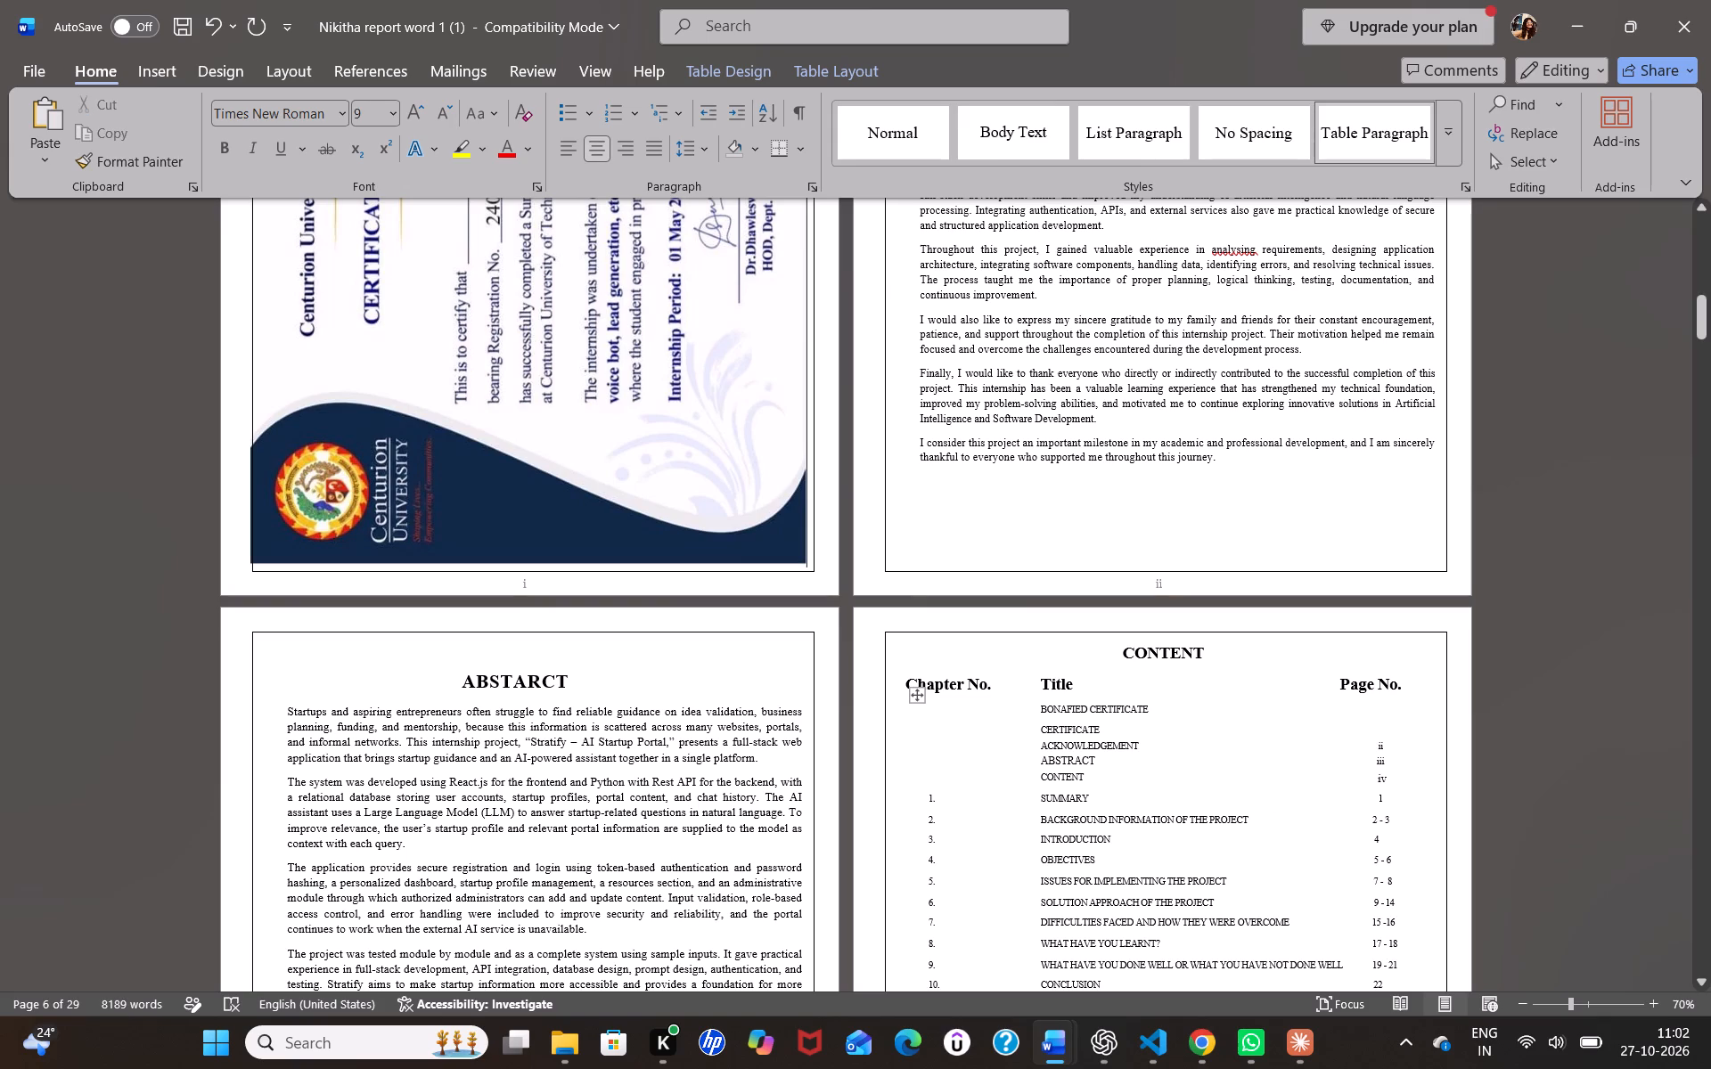
click(1376, 721)
key(Return)
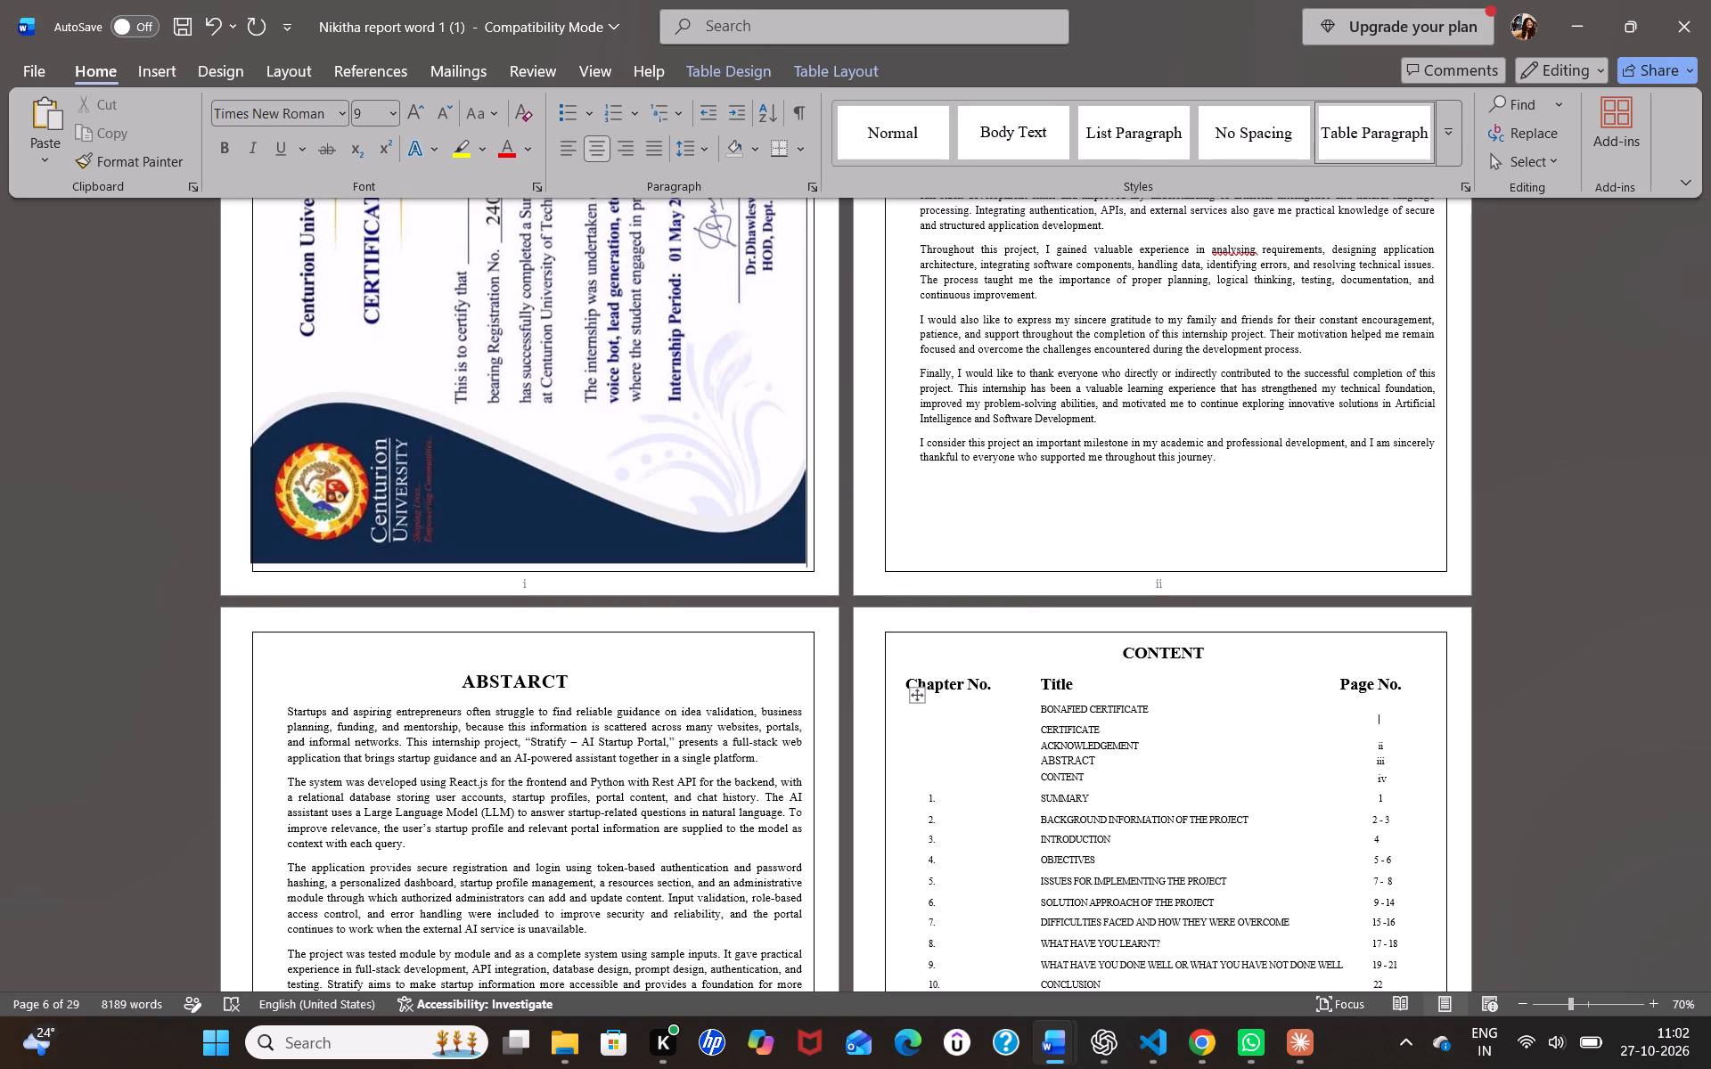
key(i)
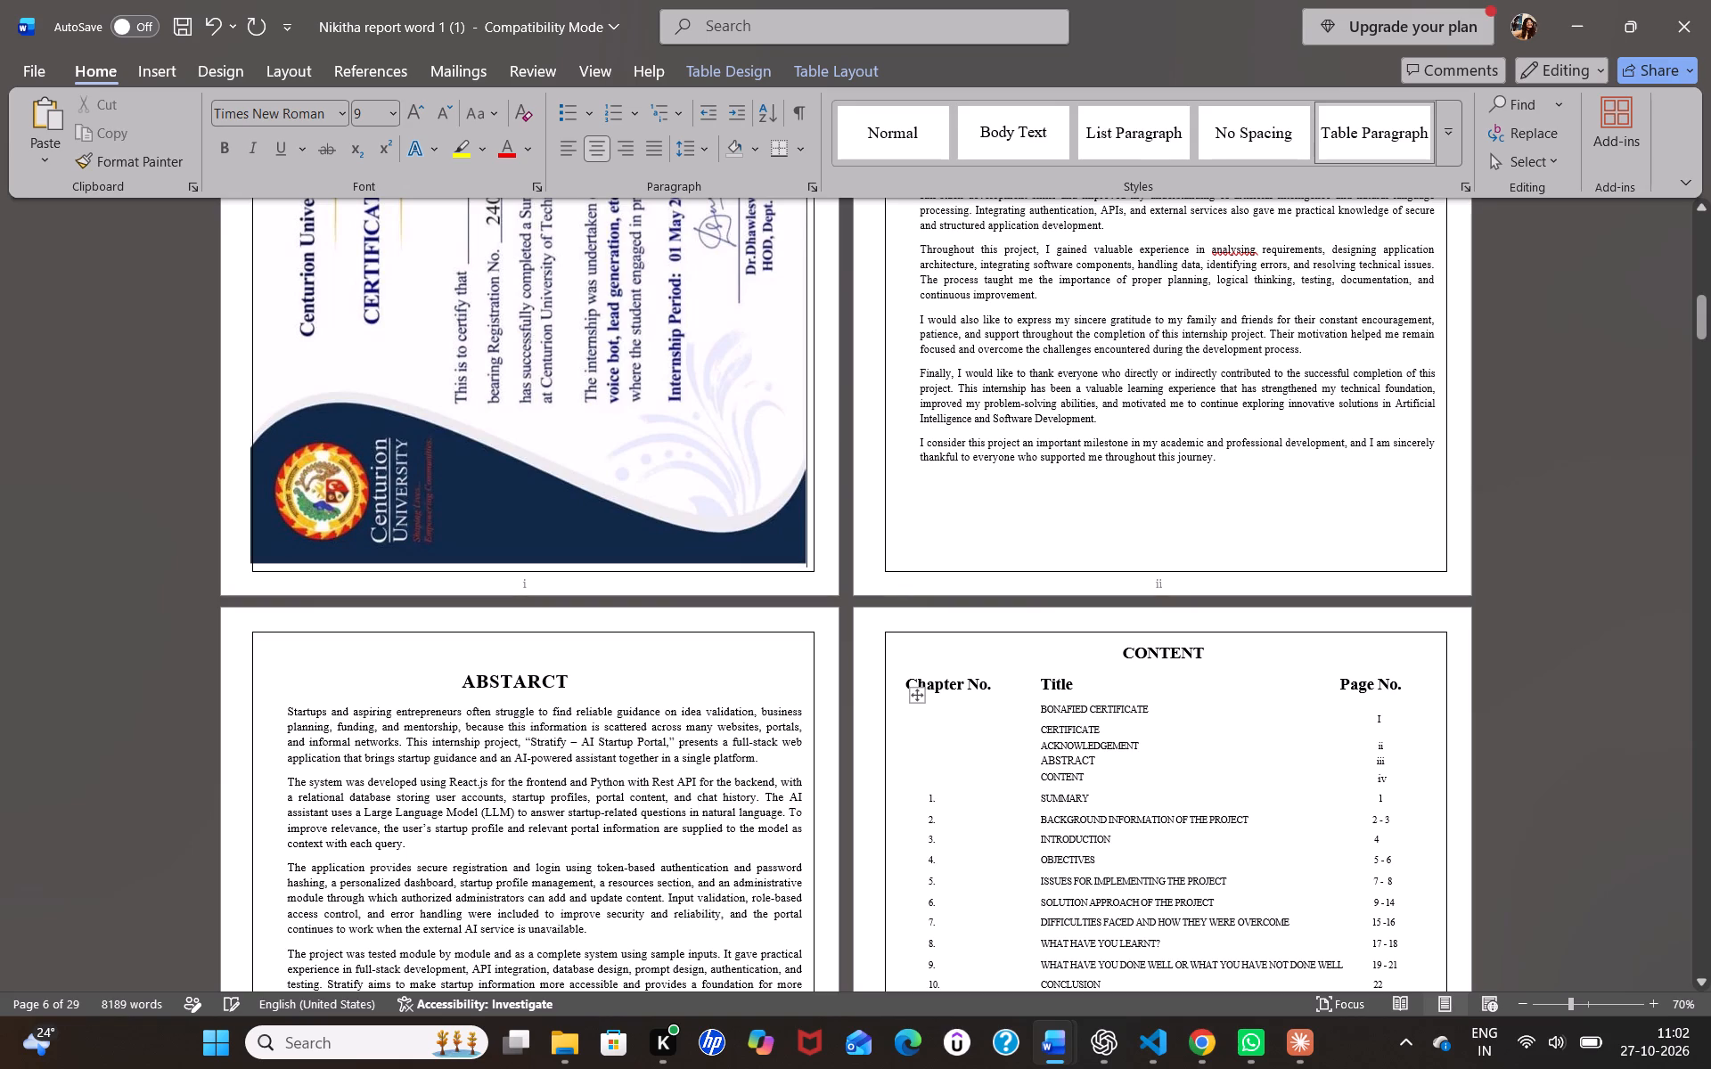
key(BackSpace)
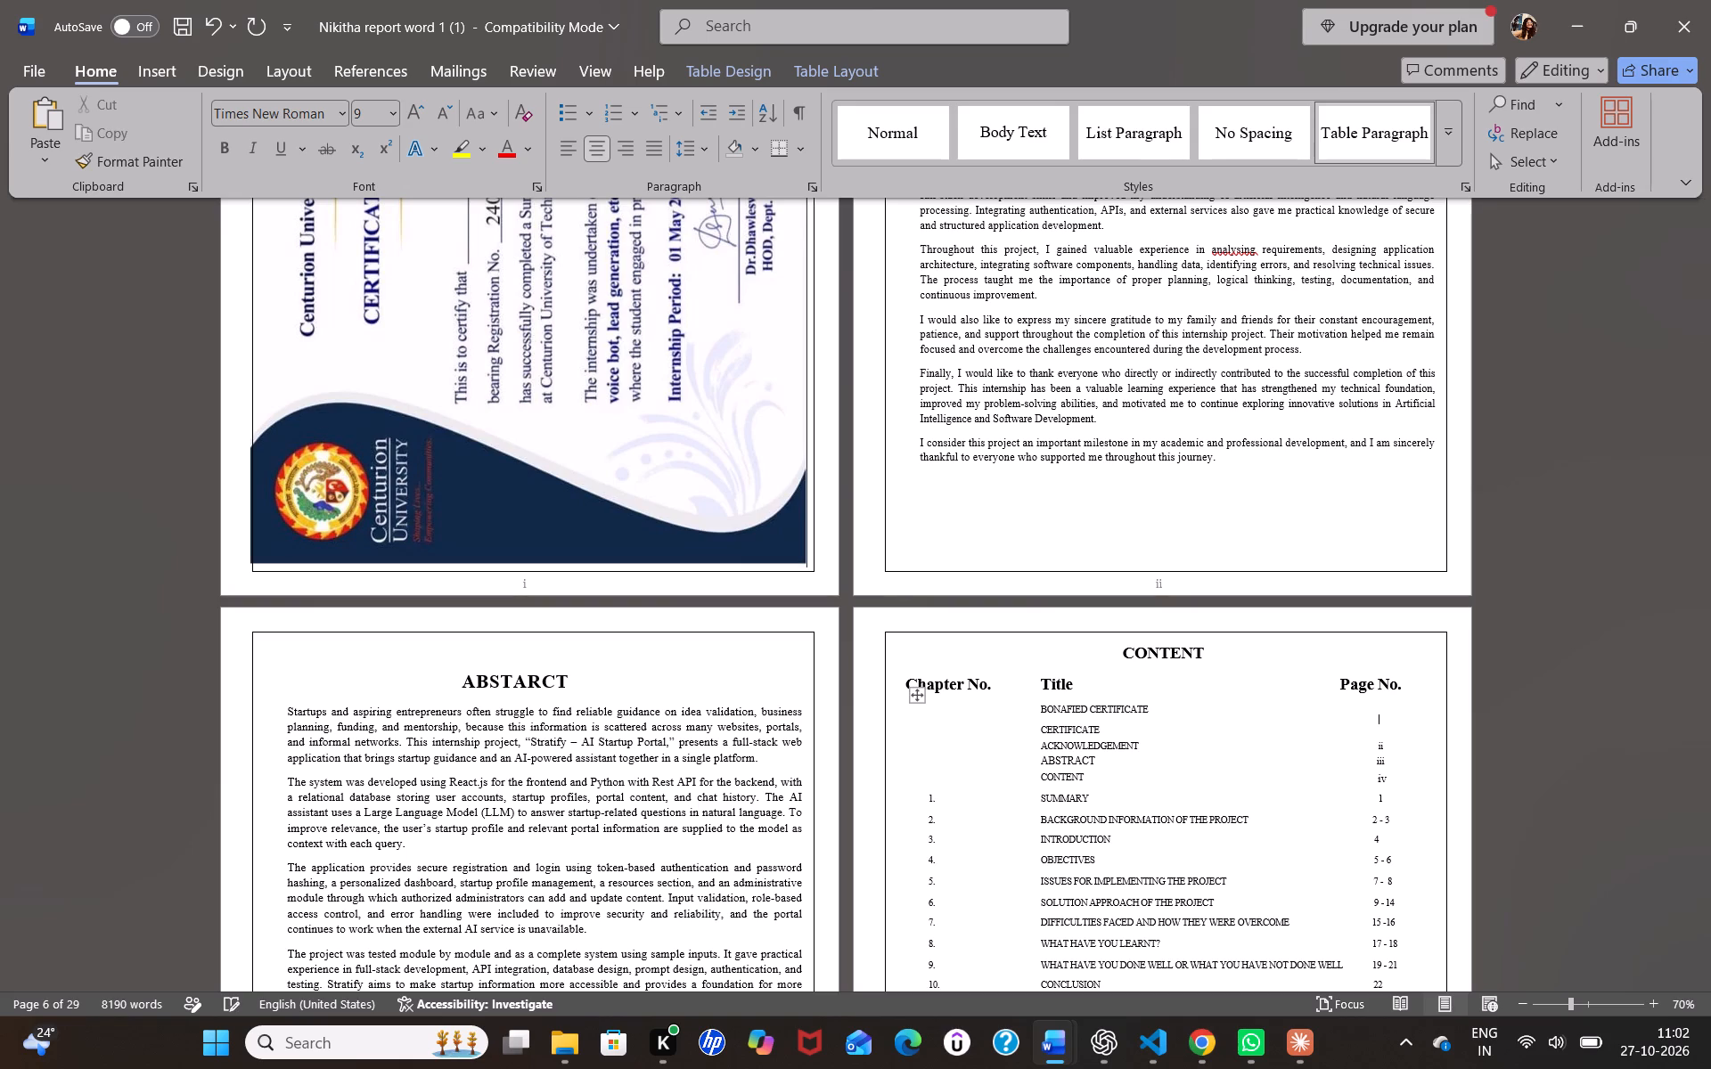
key(i)
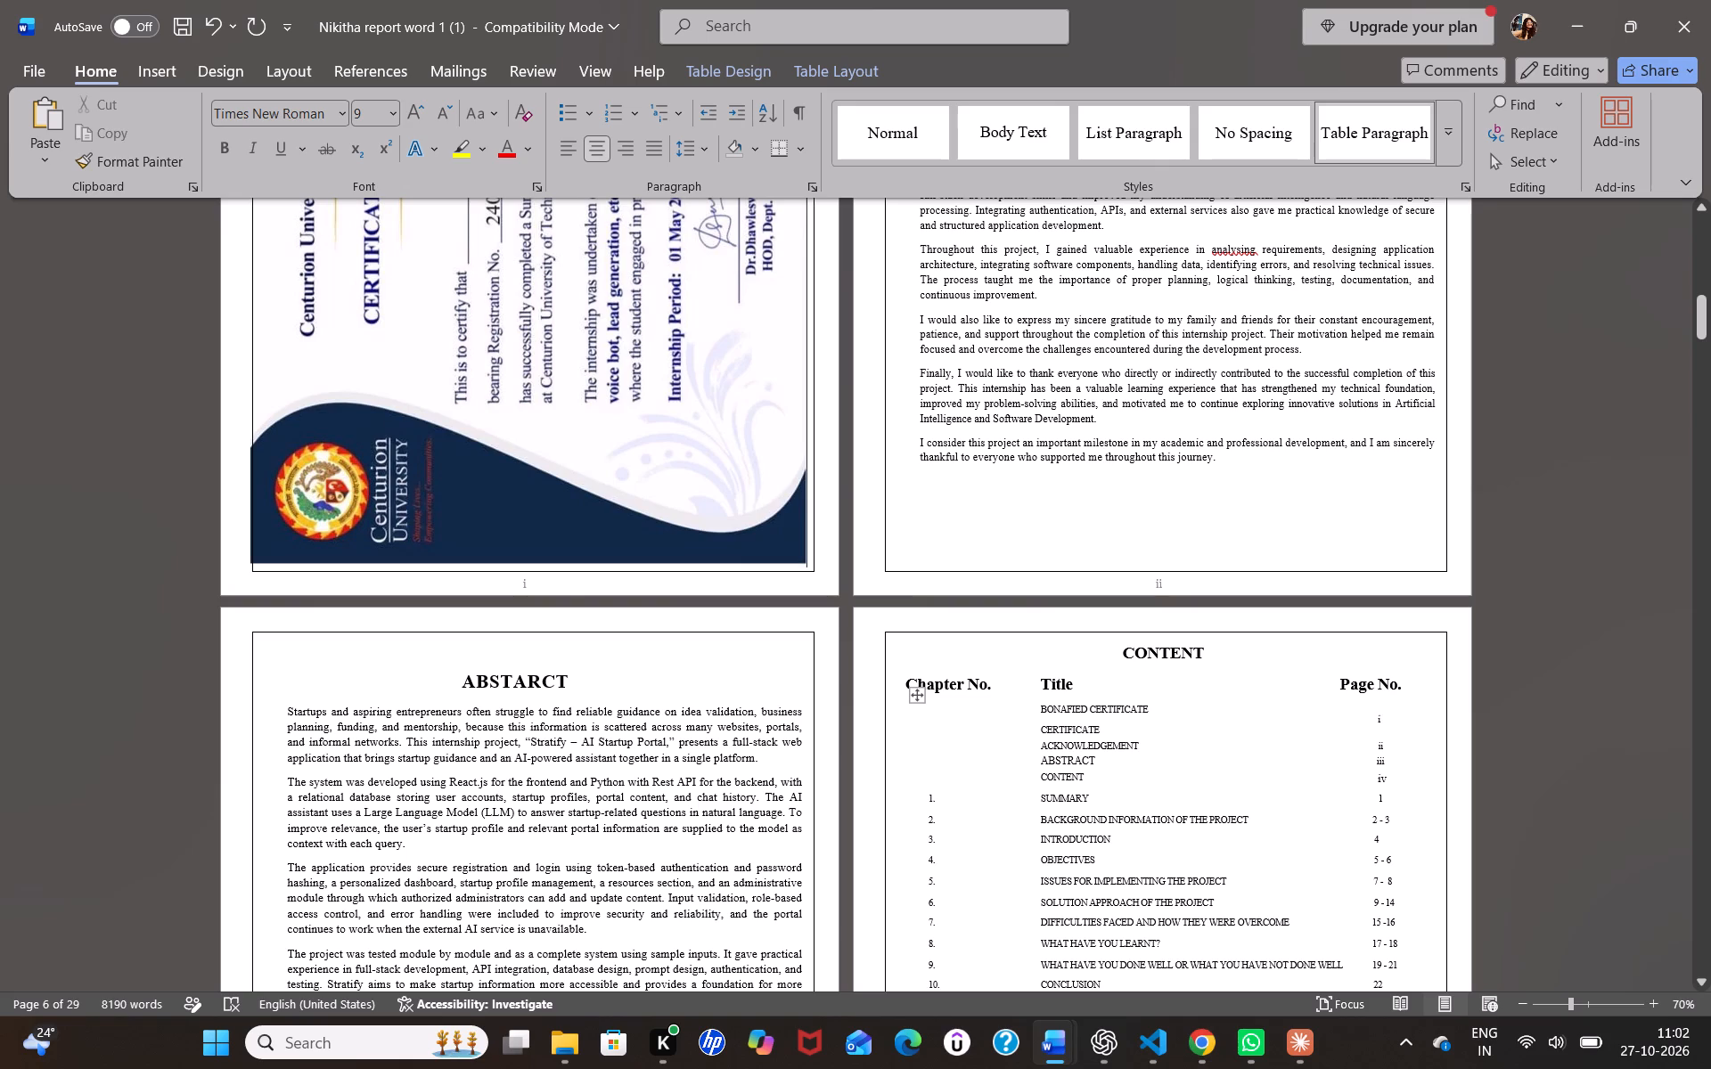
key(BackSpace)
key(Return)
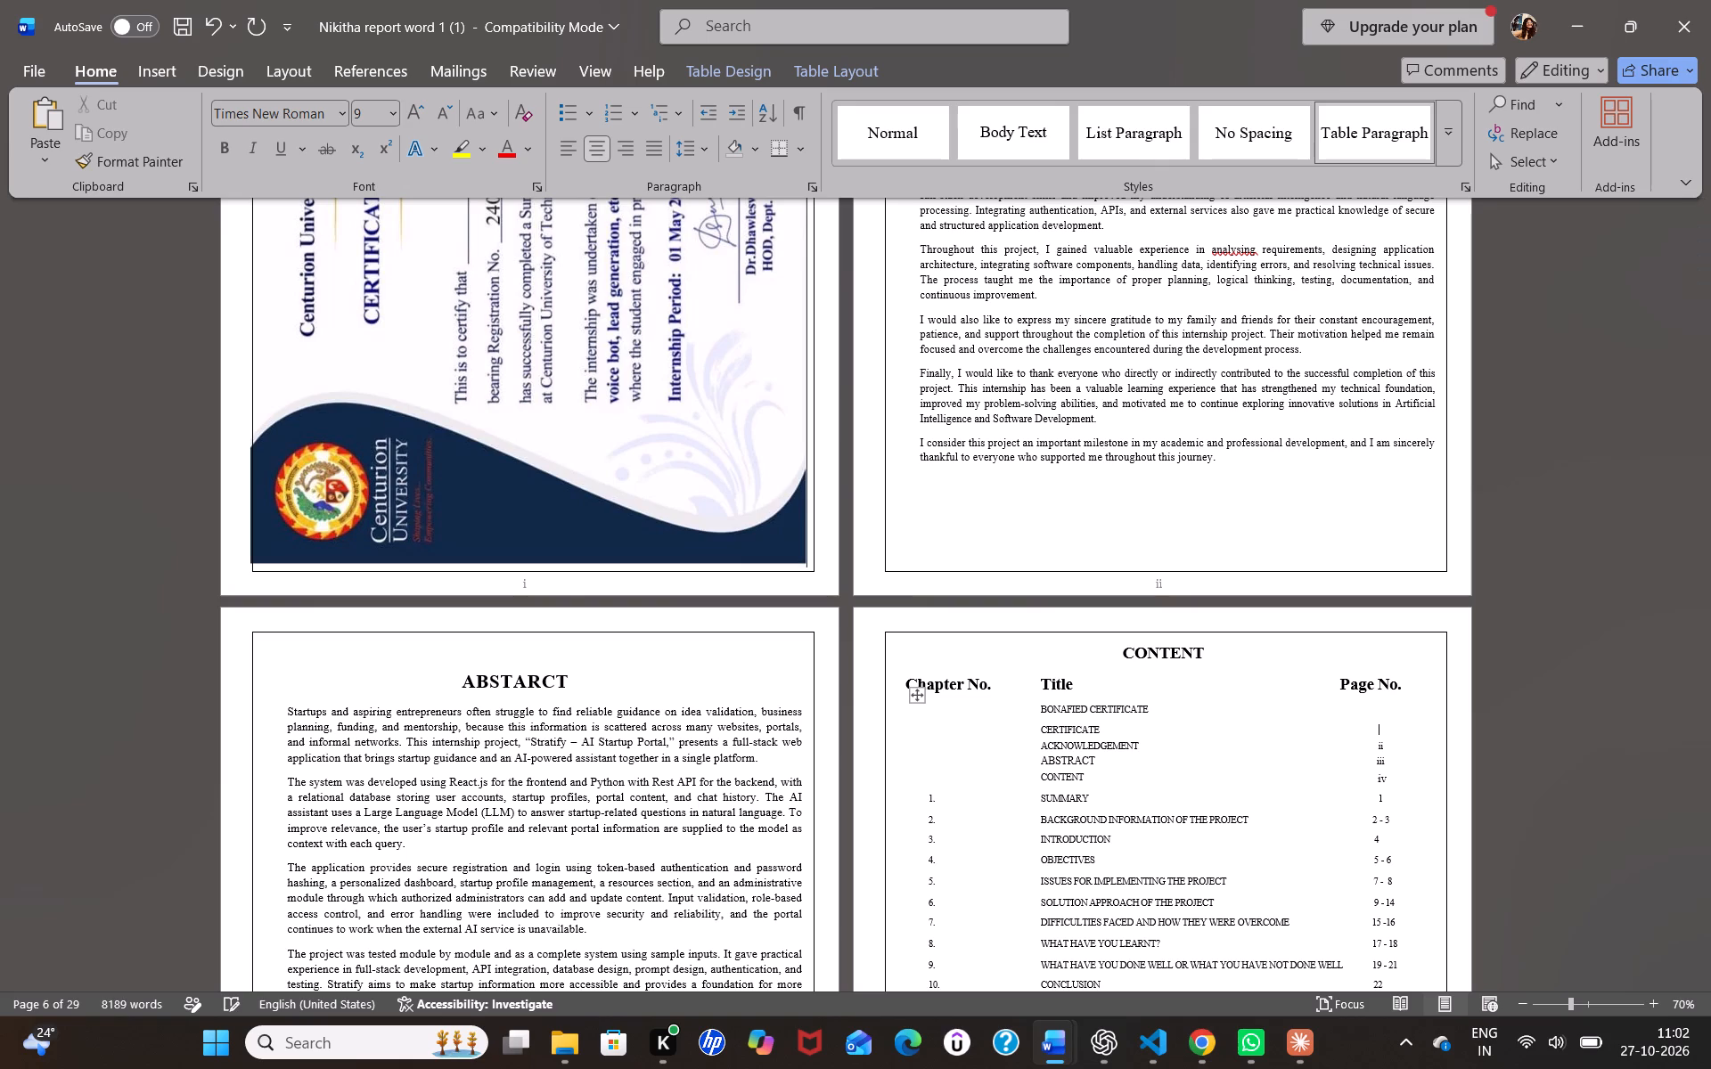
key(i)
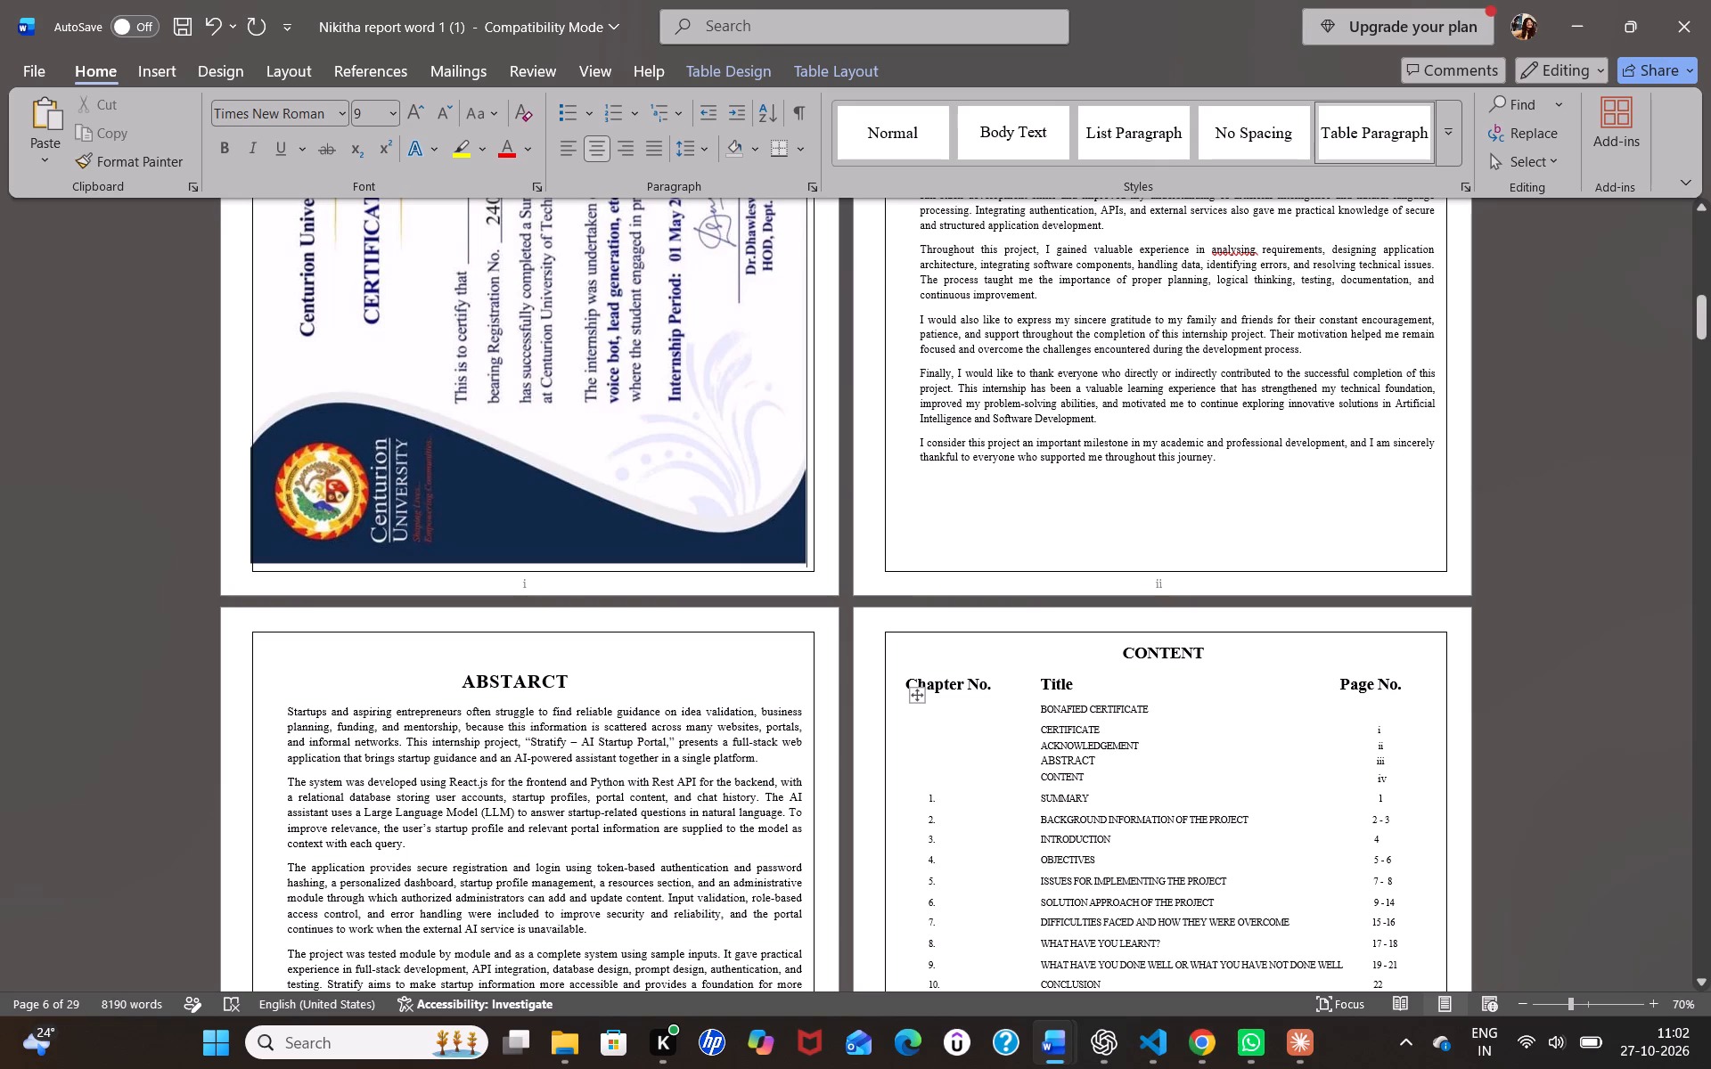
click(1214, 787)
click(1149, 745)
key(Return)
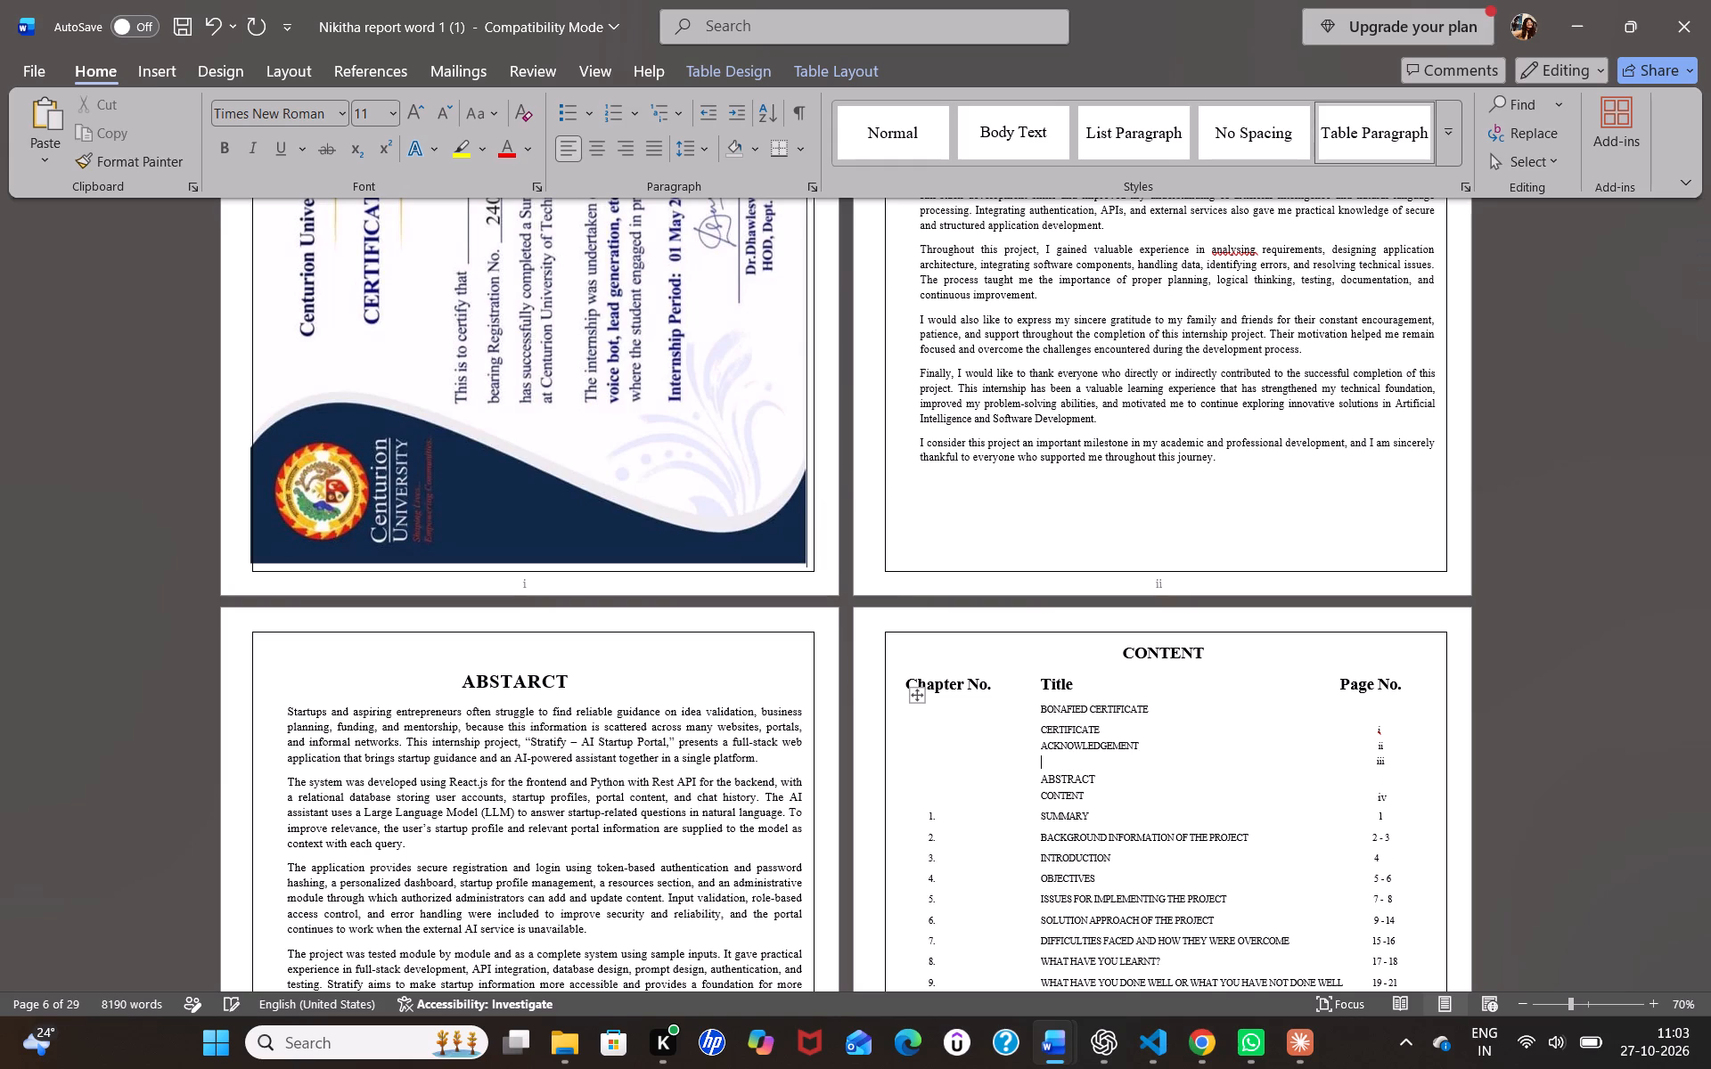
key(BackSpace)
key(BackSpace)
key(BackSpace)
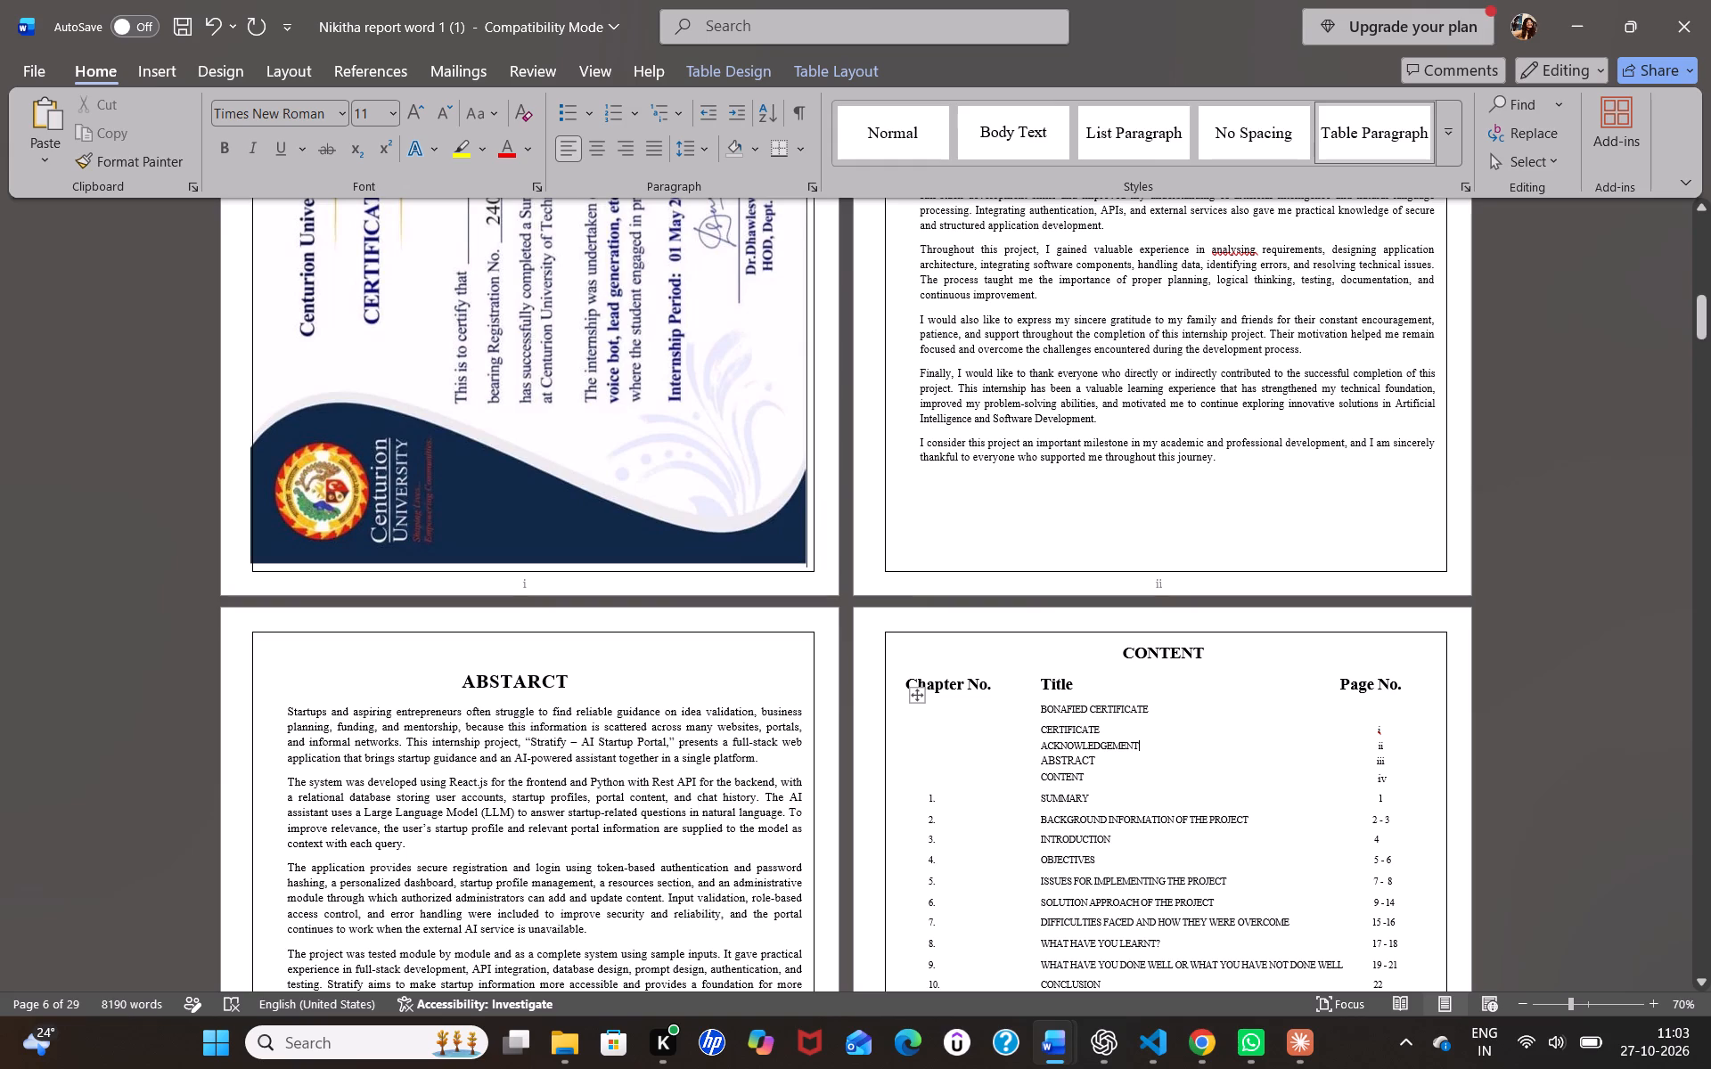
Look through the contents page and the remaining chapters of the report.
scroll(1096, 822, down, 1)
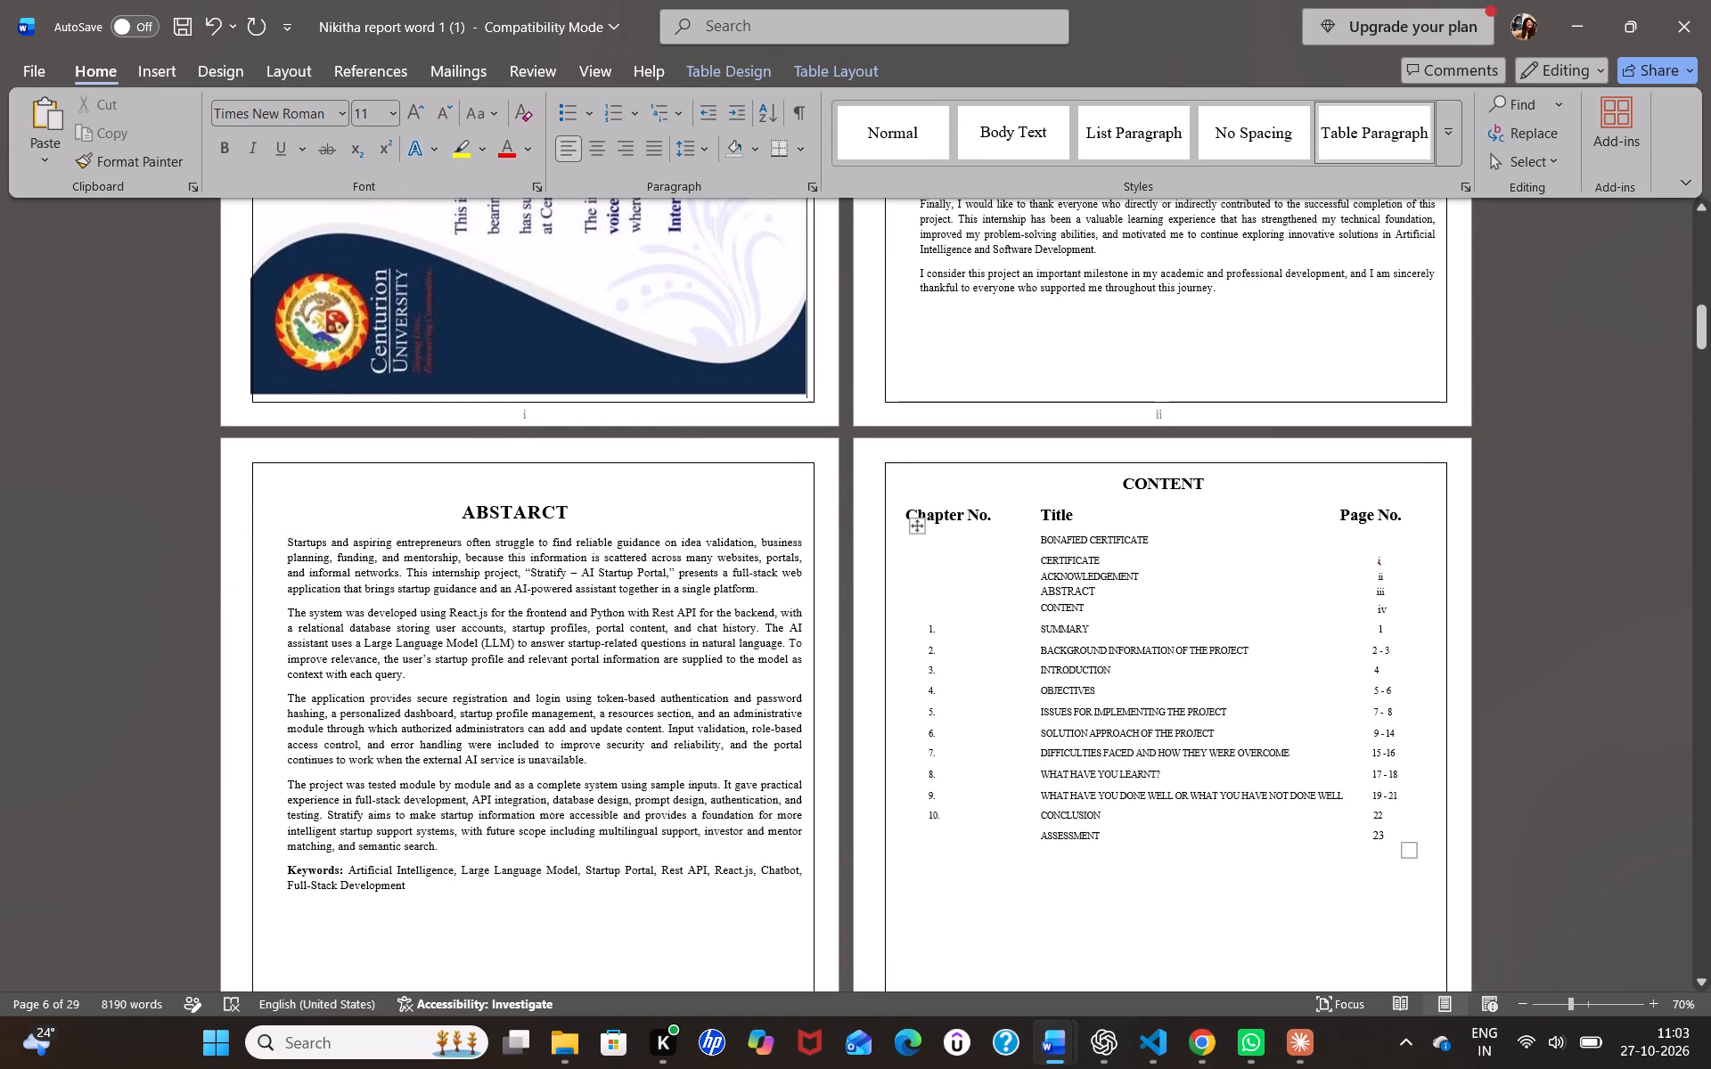
scroll(1096, 822, down, 3)
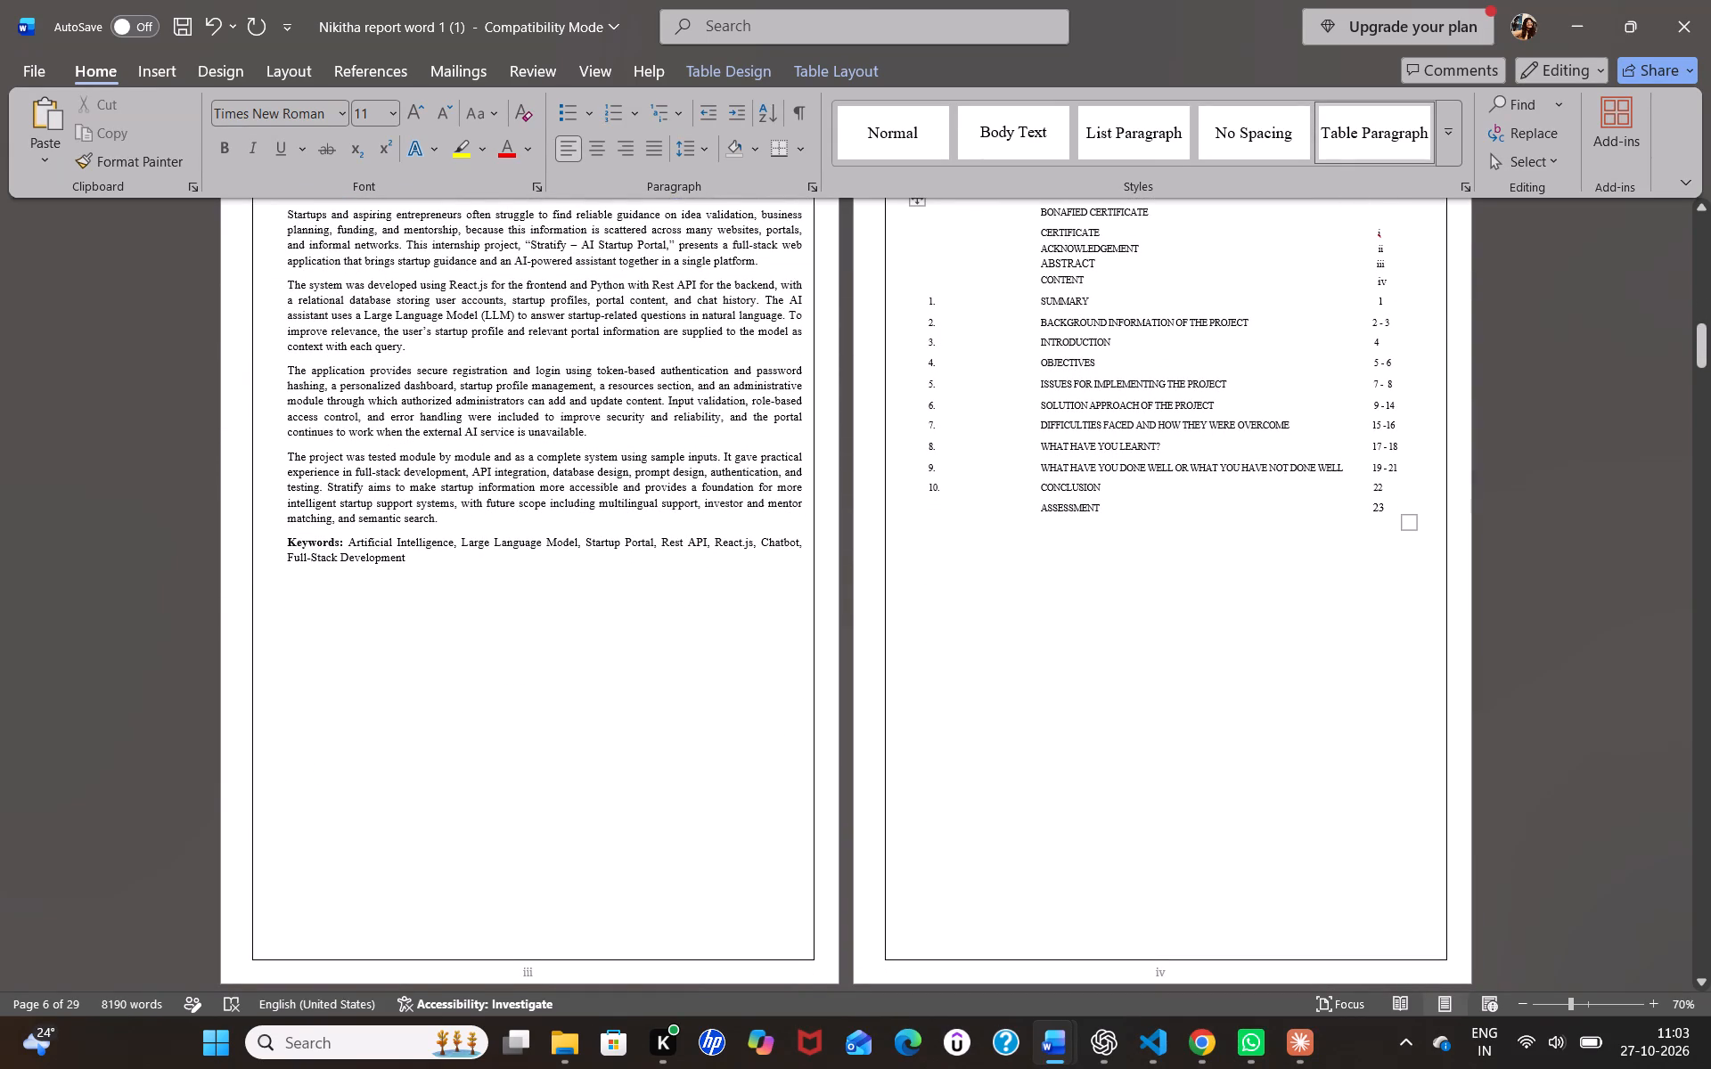
click(689, 794)
scroll(689, 794, down, 7)
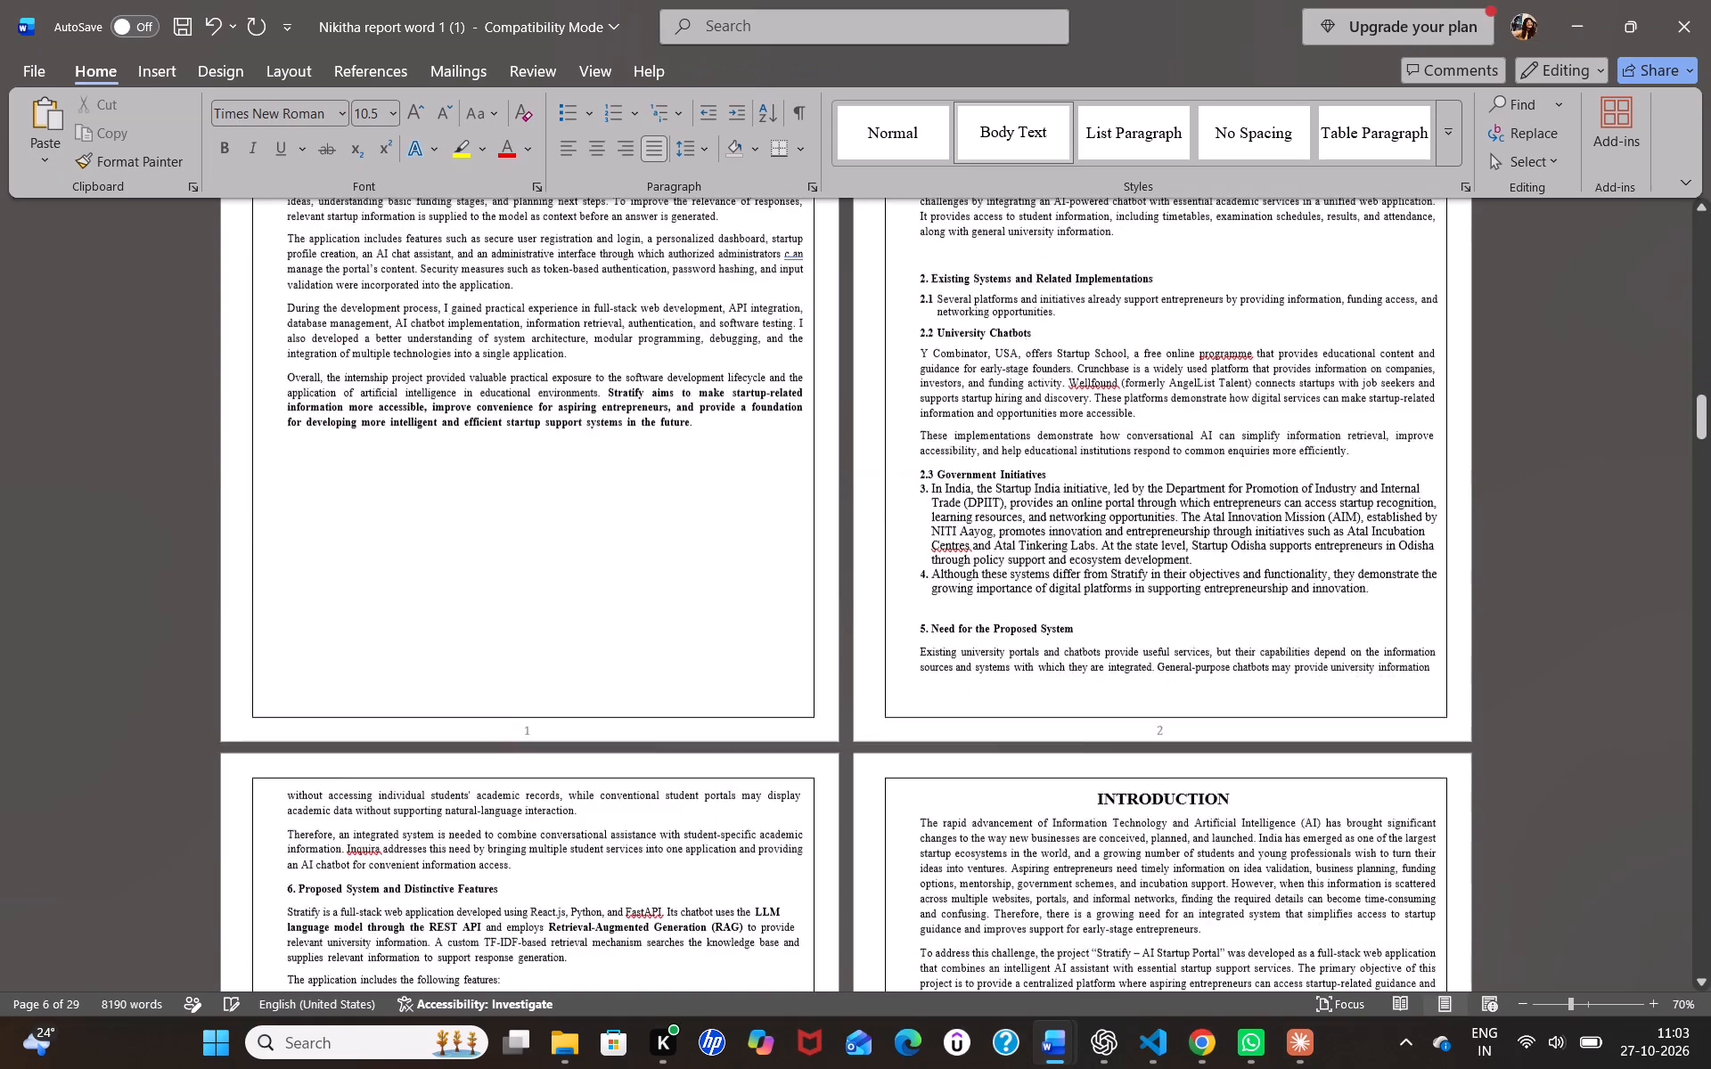
scroll(689, 794, down, 10)
scroll(689, 794, down, 20)
scroll(689, 794, down, 18)
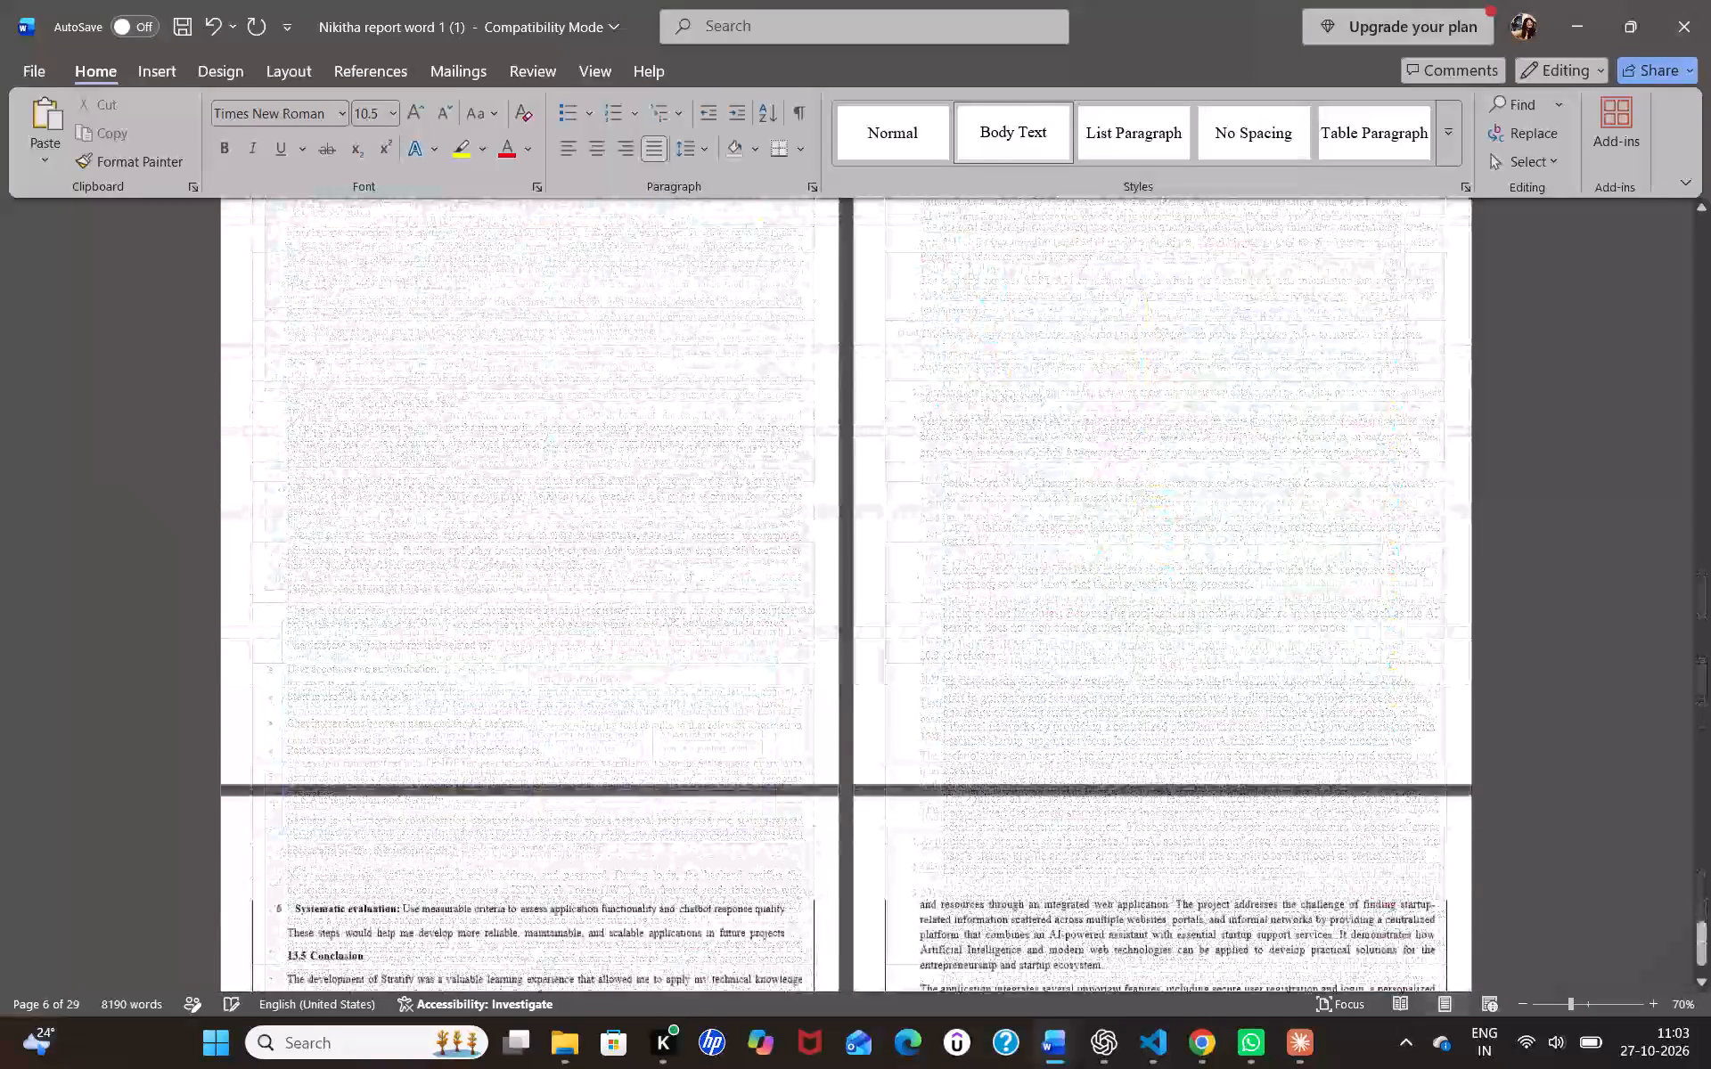
scroll(689, 794, down, 16)
scroll(689, 794, up, 9)
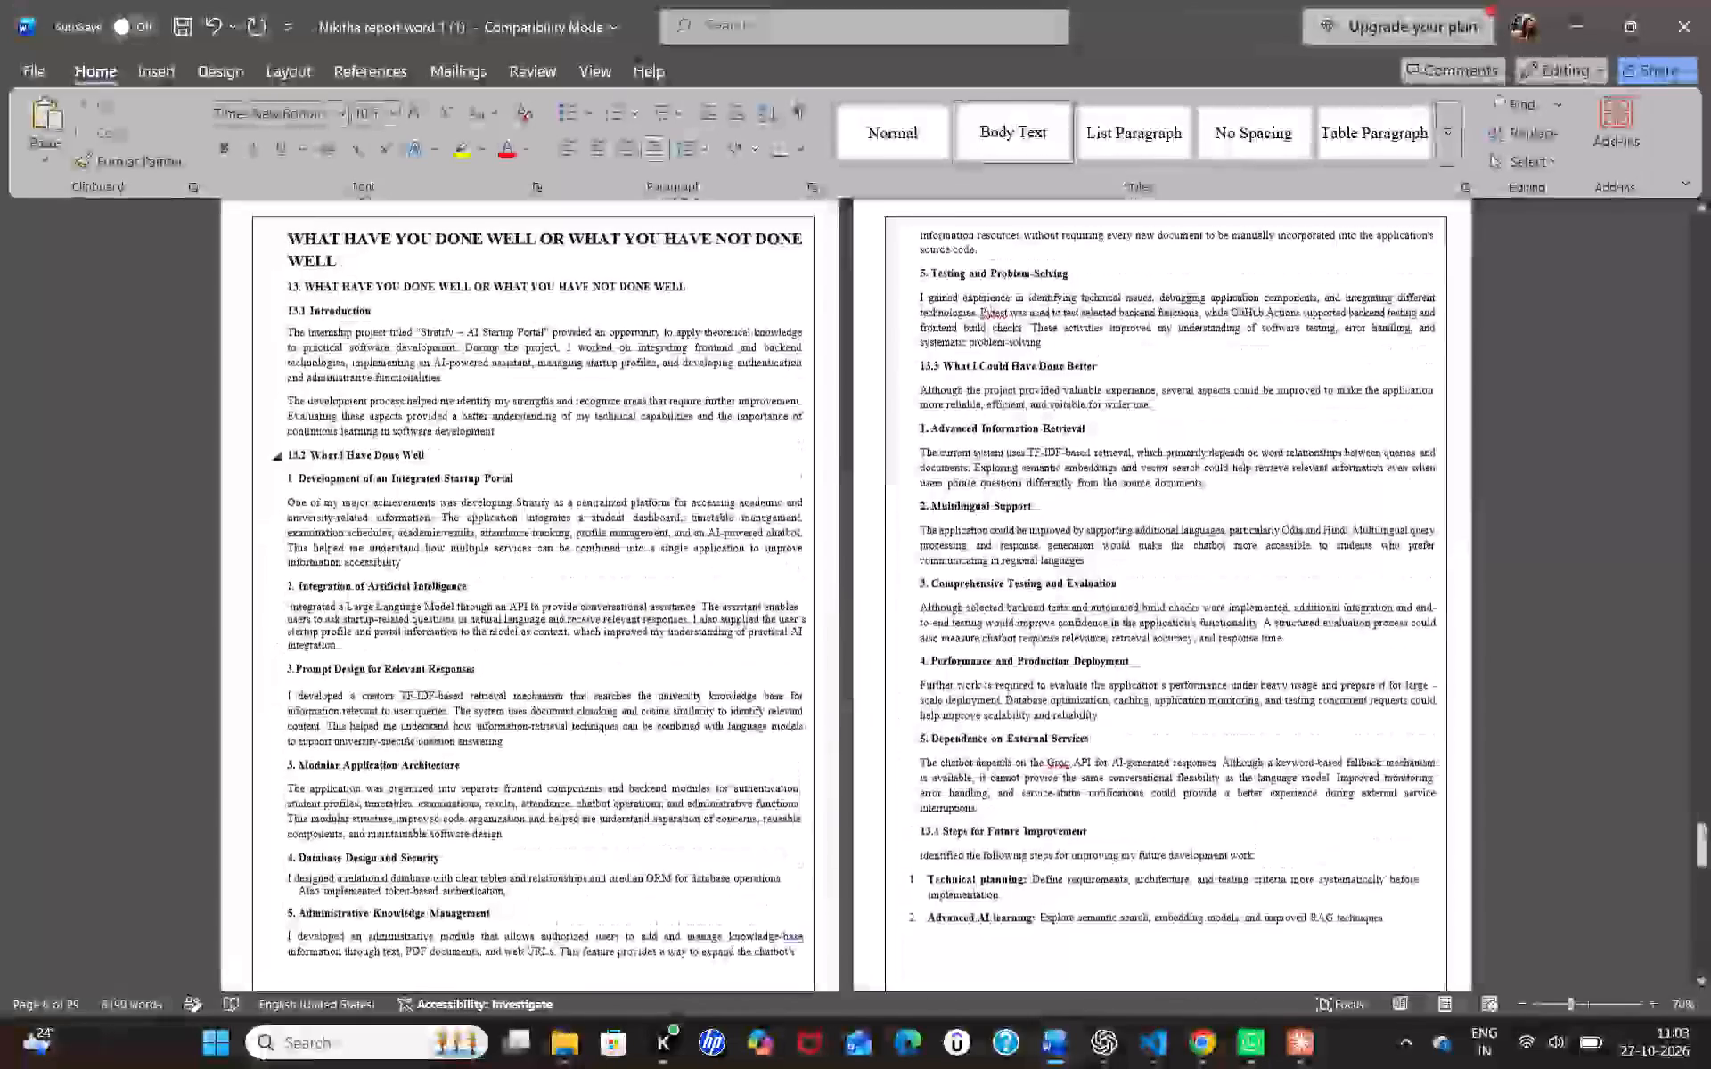
Save a copy of the report in the Downloads folder as a Word document named "final report".
click(31, 60)
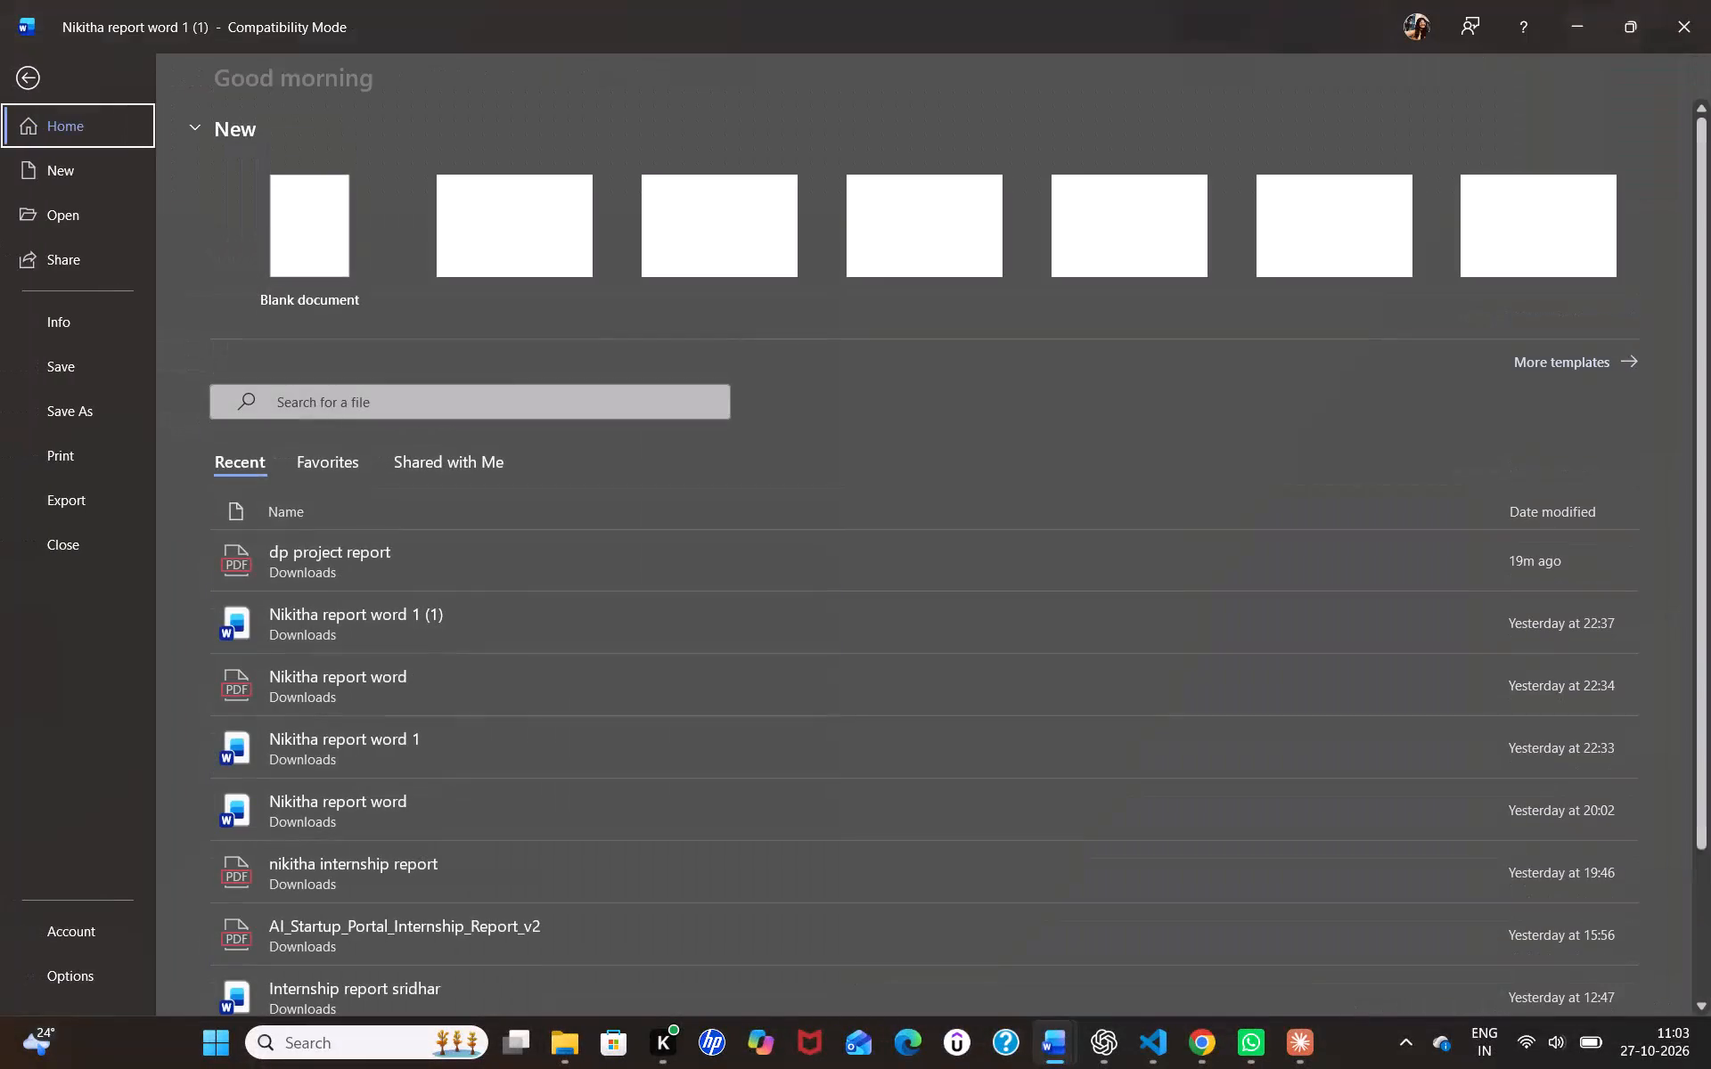
click(72, 411)
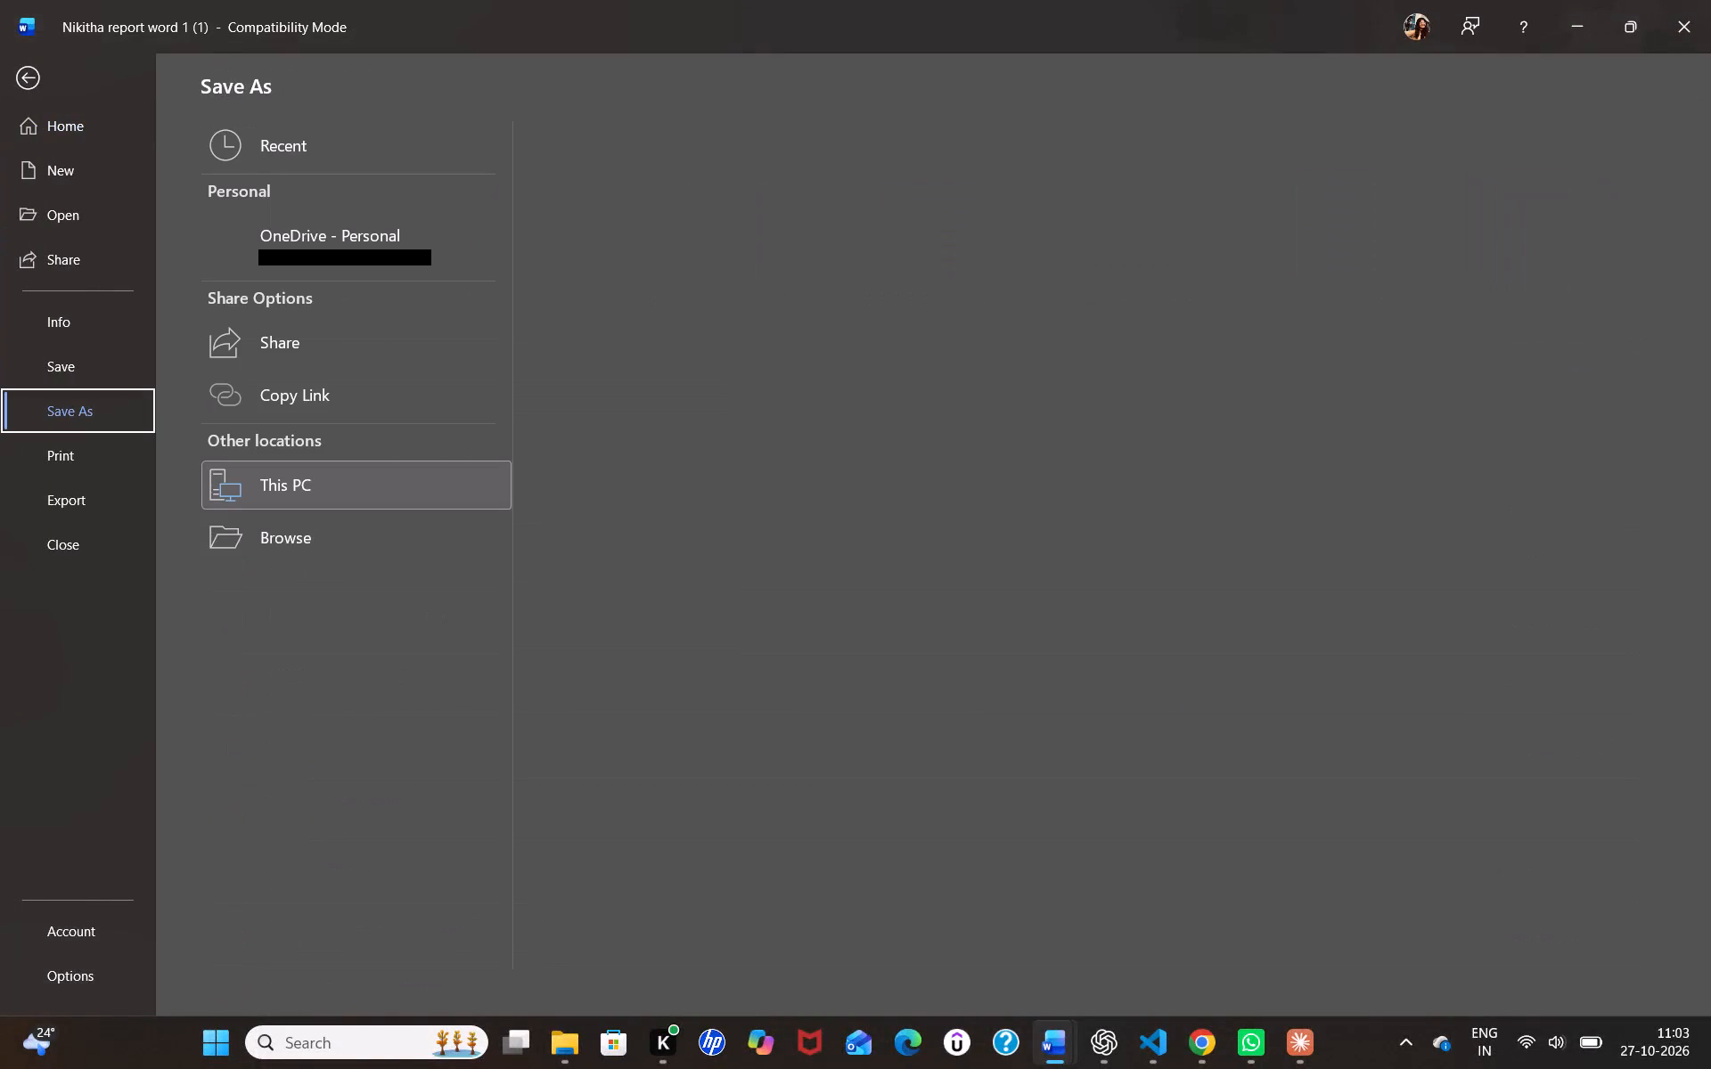
click(641, 234)
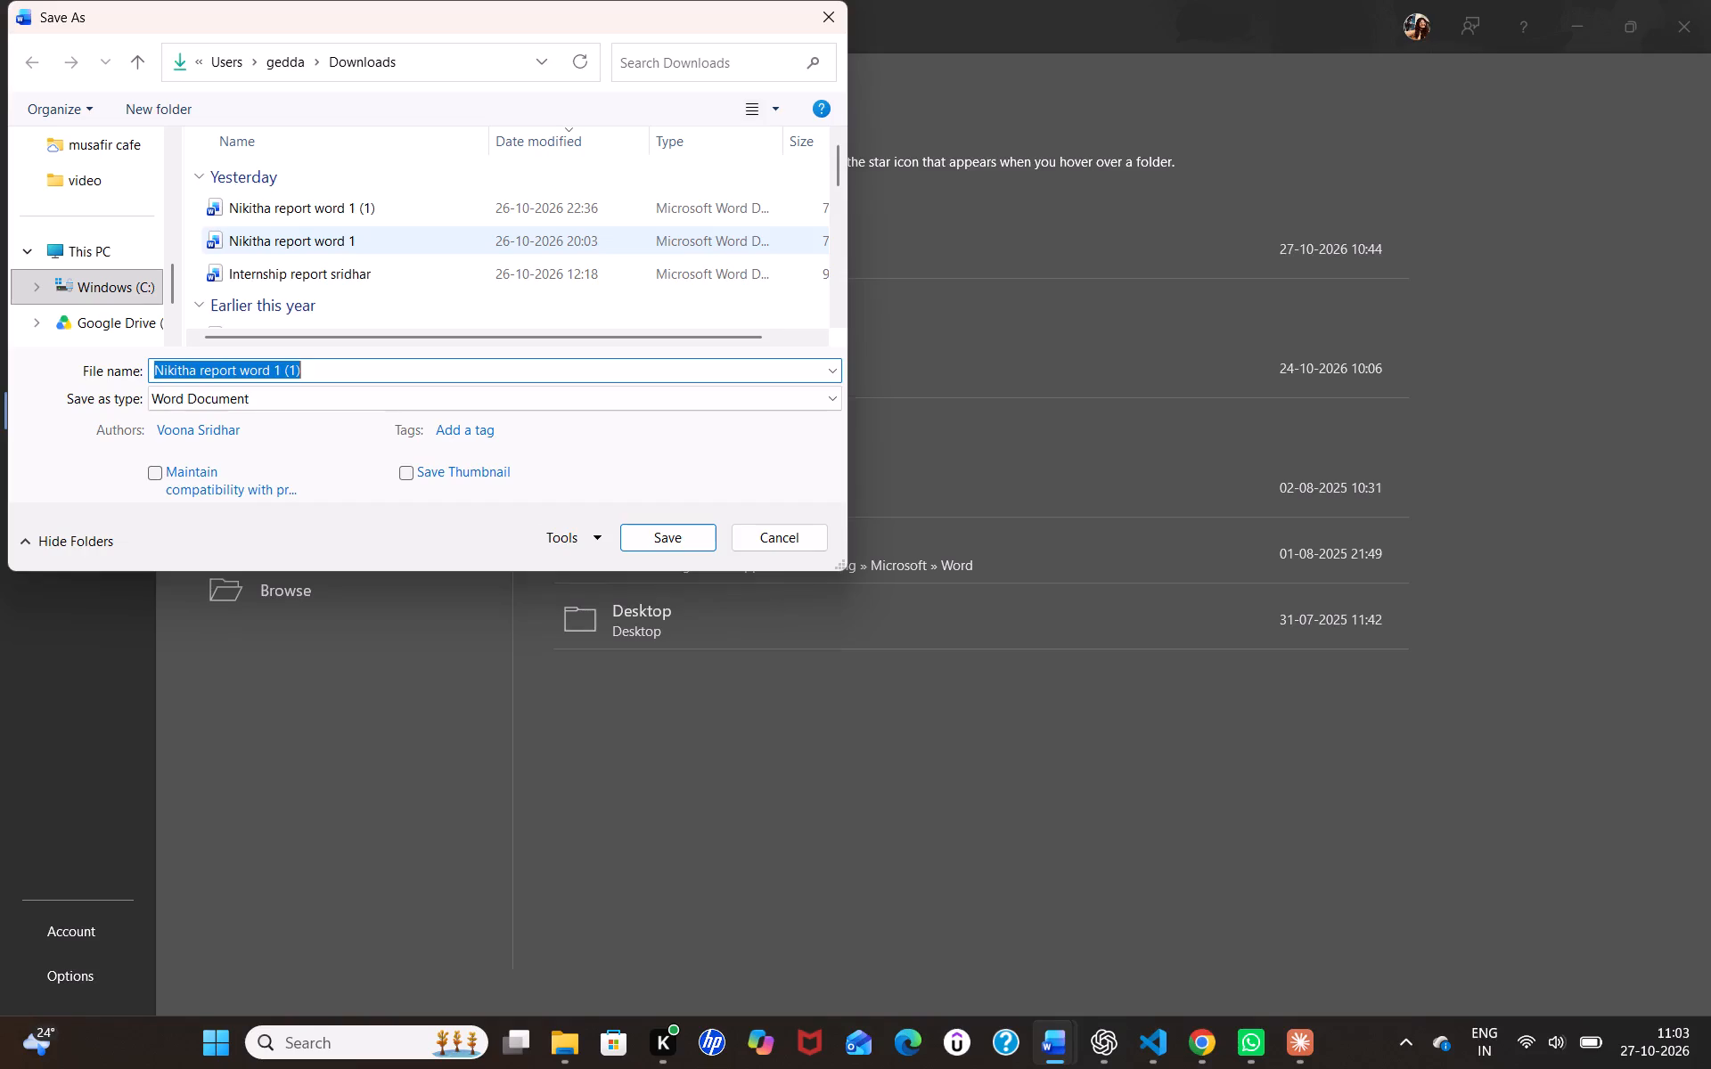
key(BackSpace)
text(final)
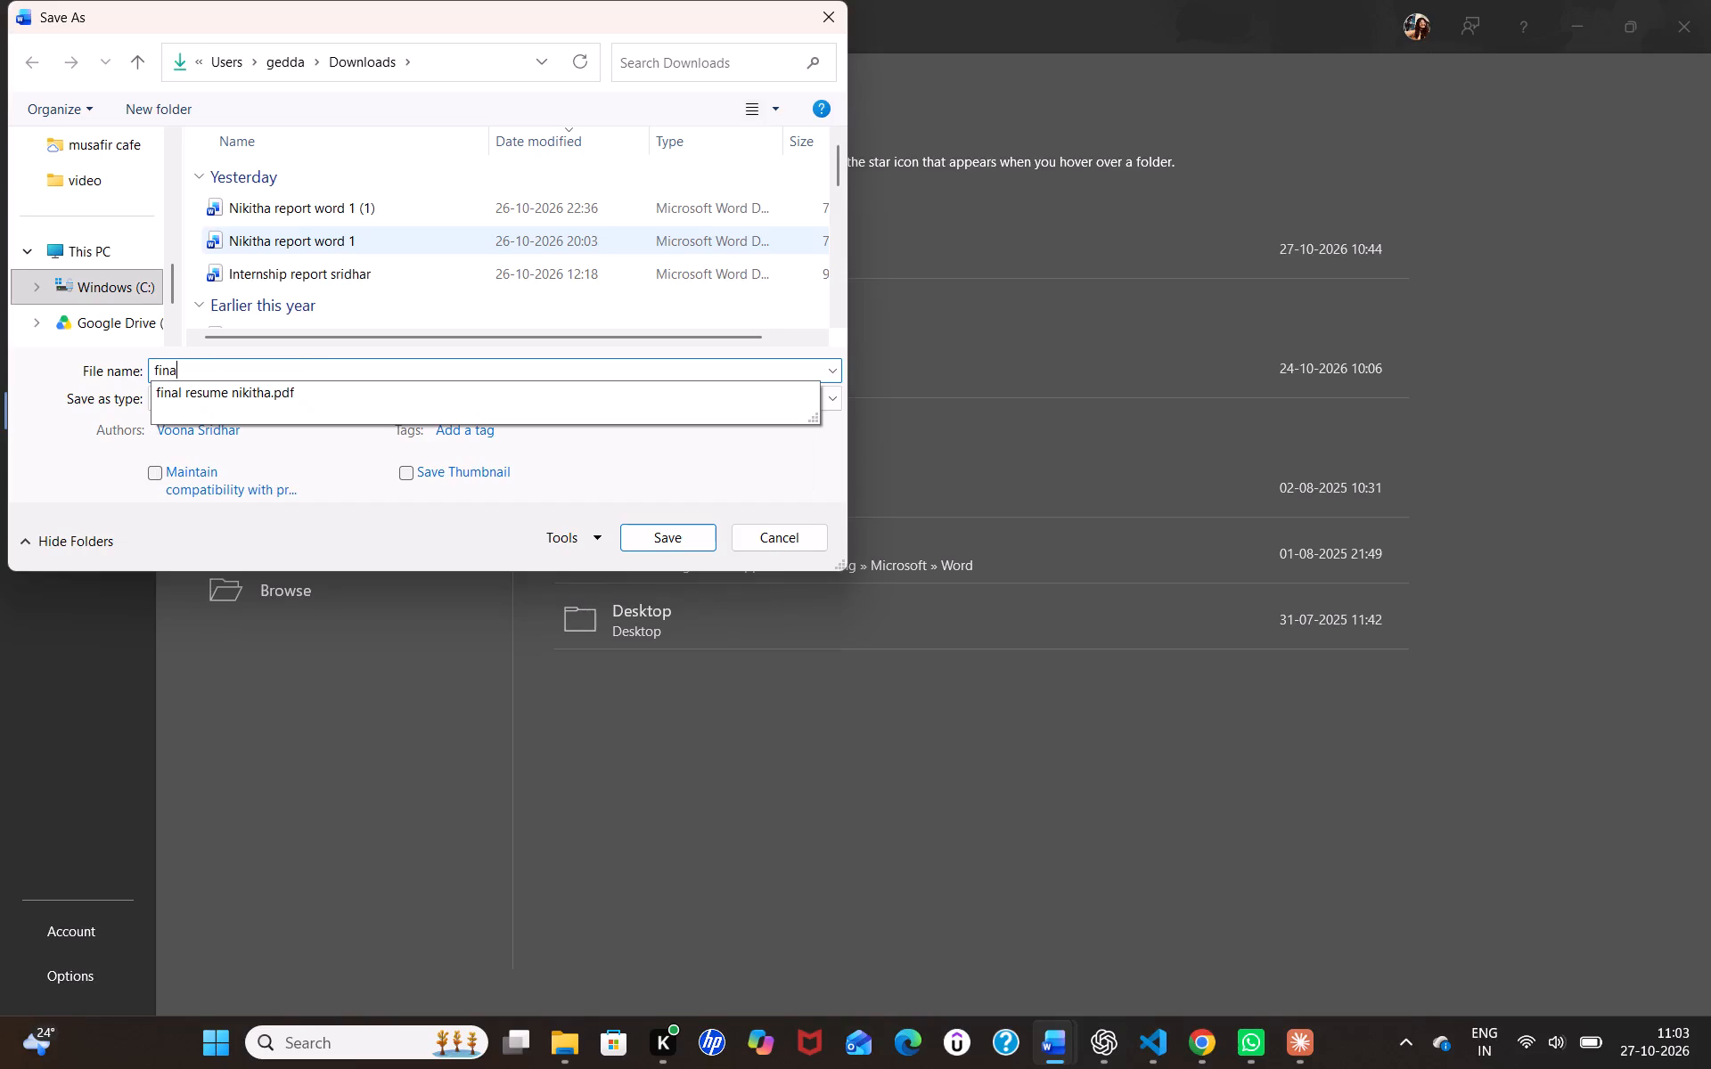
key(space)
text(report)
key(space)
key(Return)
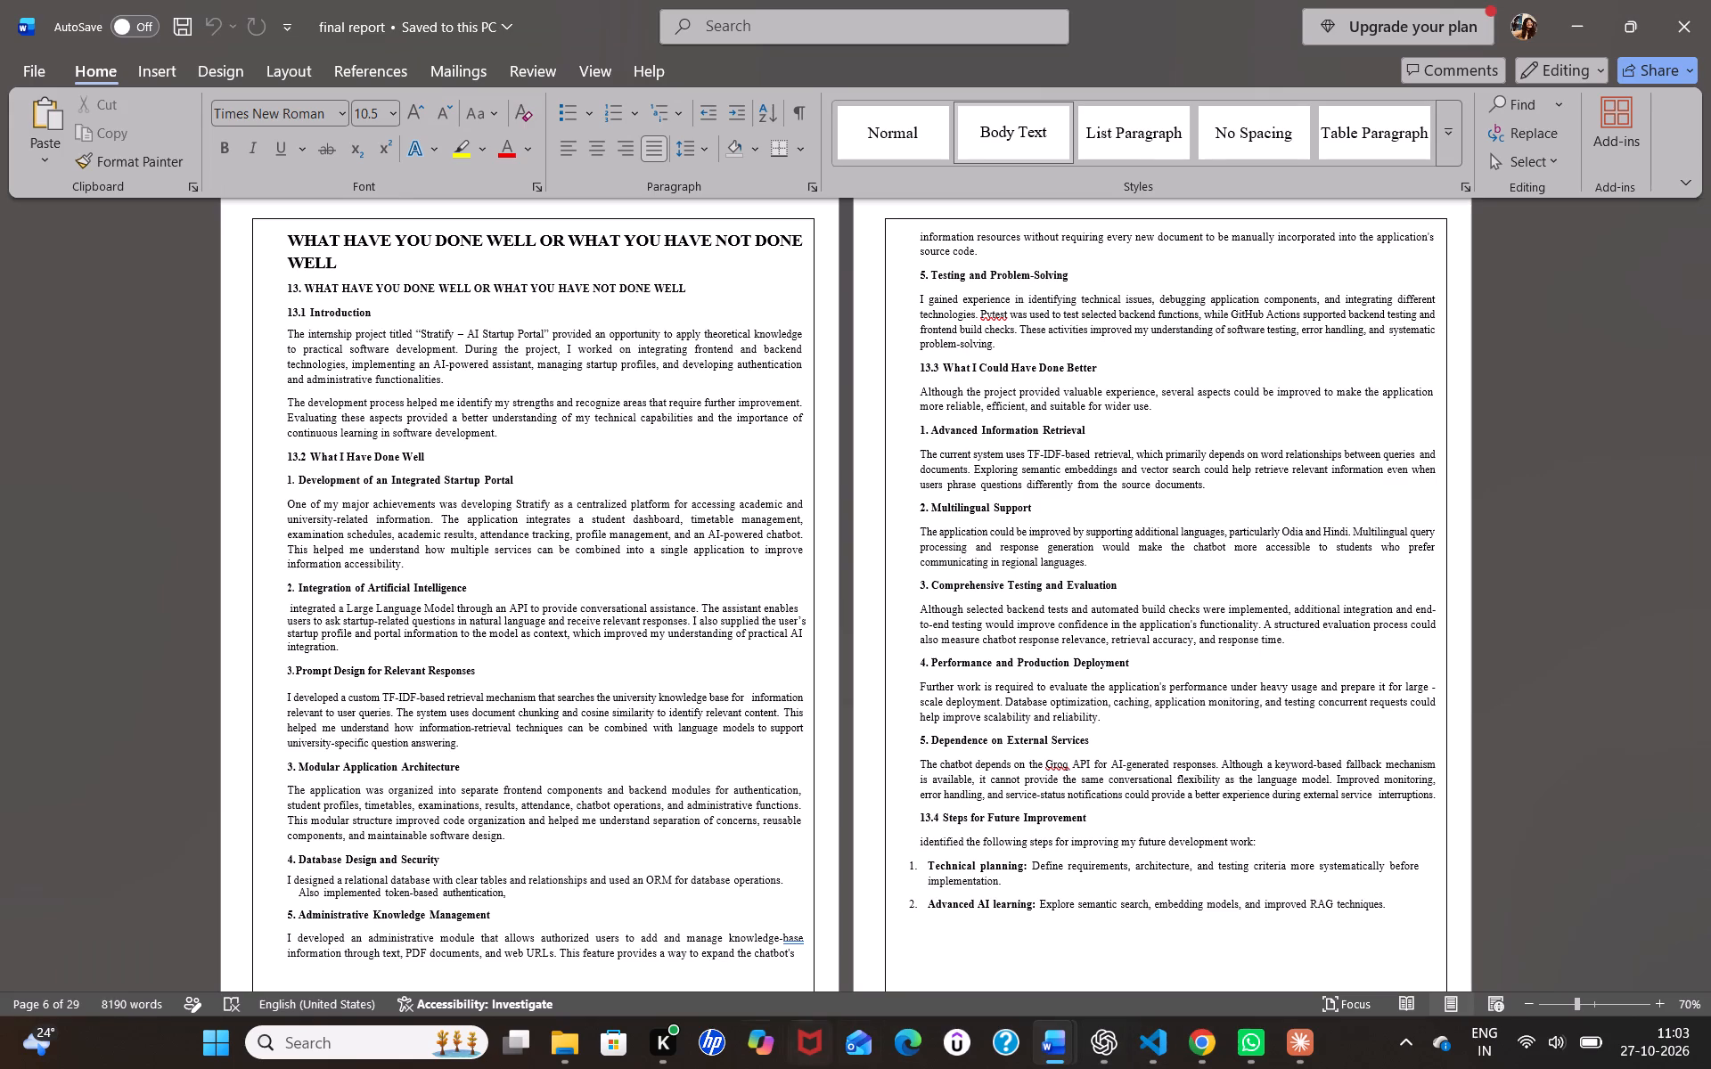
Switch to Google Chrome and search for "i love pdf pdf to word".
click(389, 1051)
text(chr)
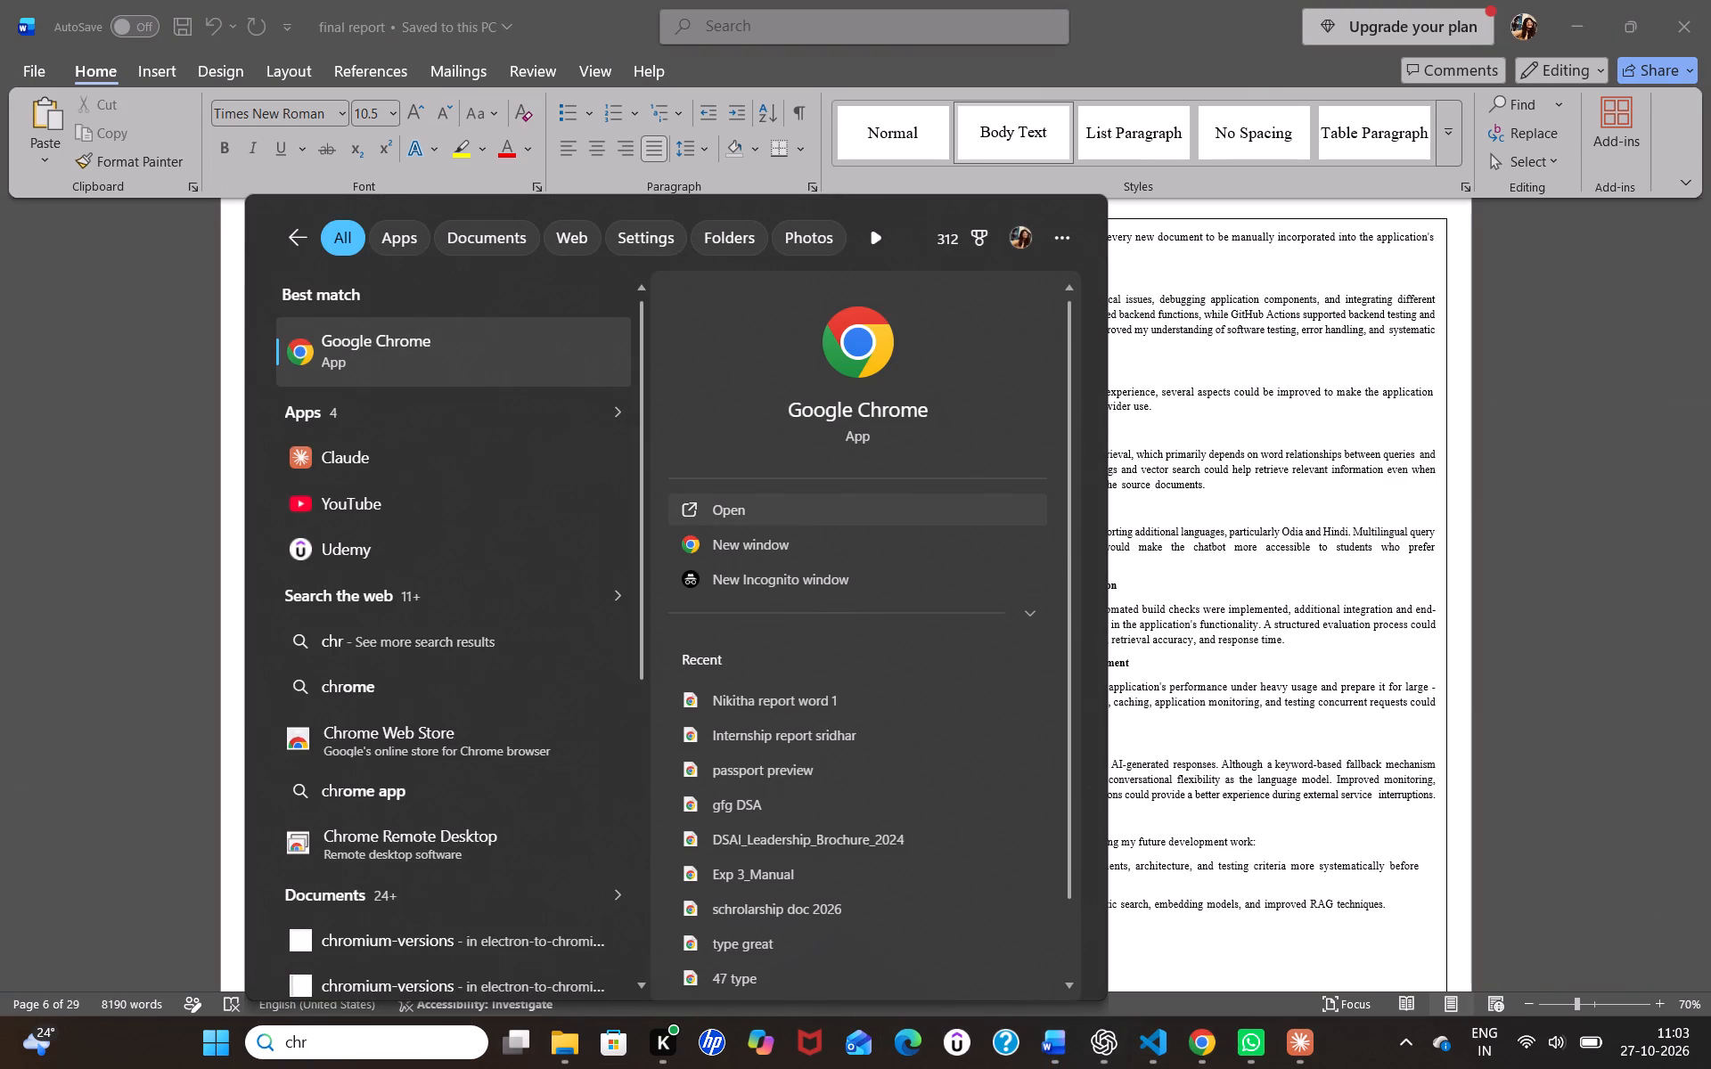
click(763, 502)
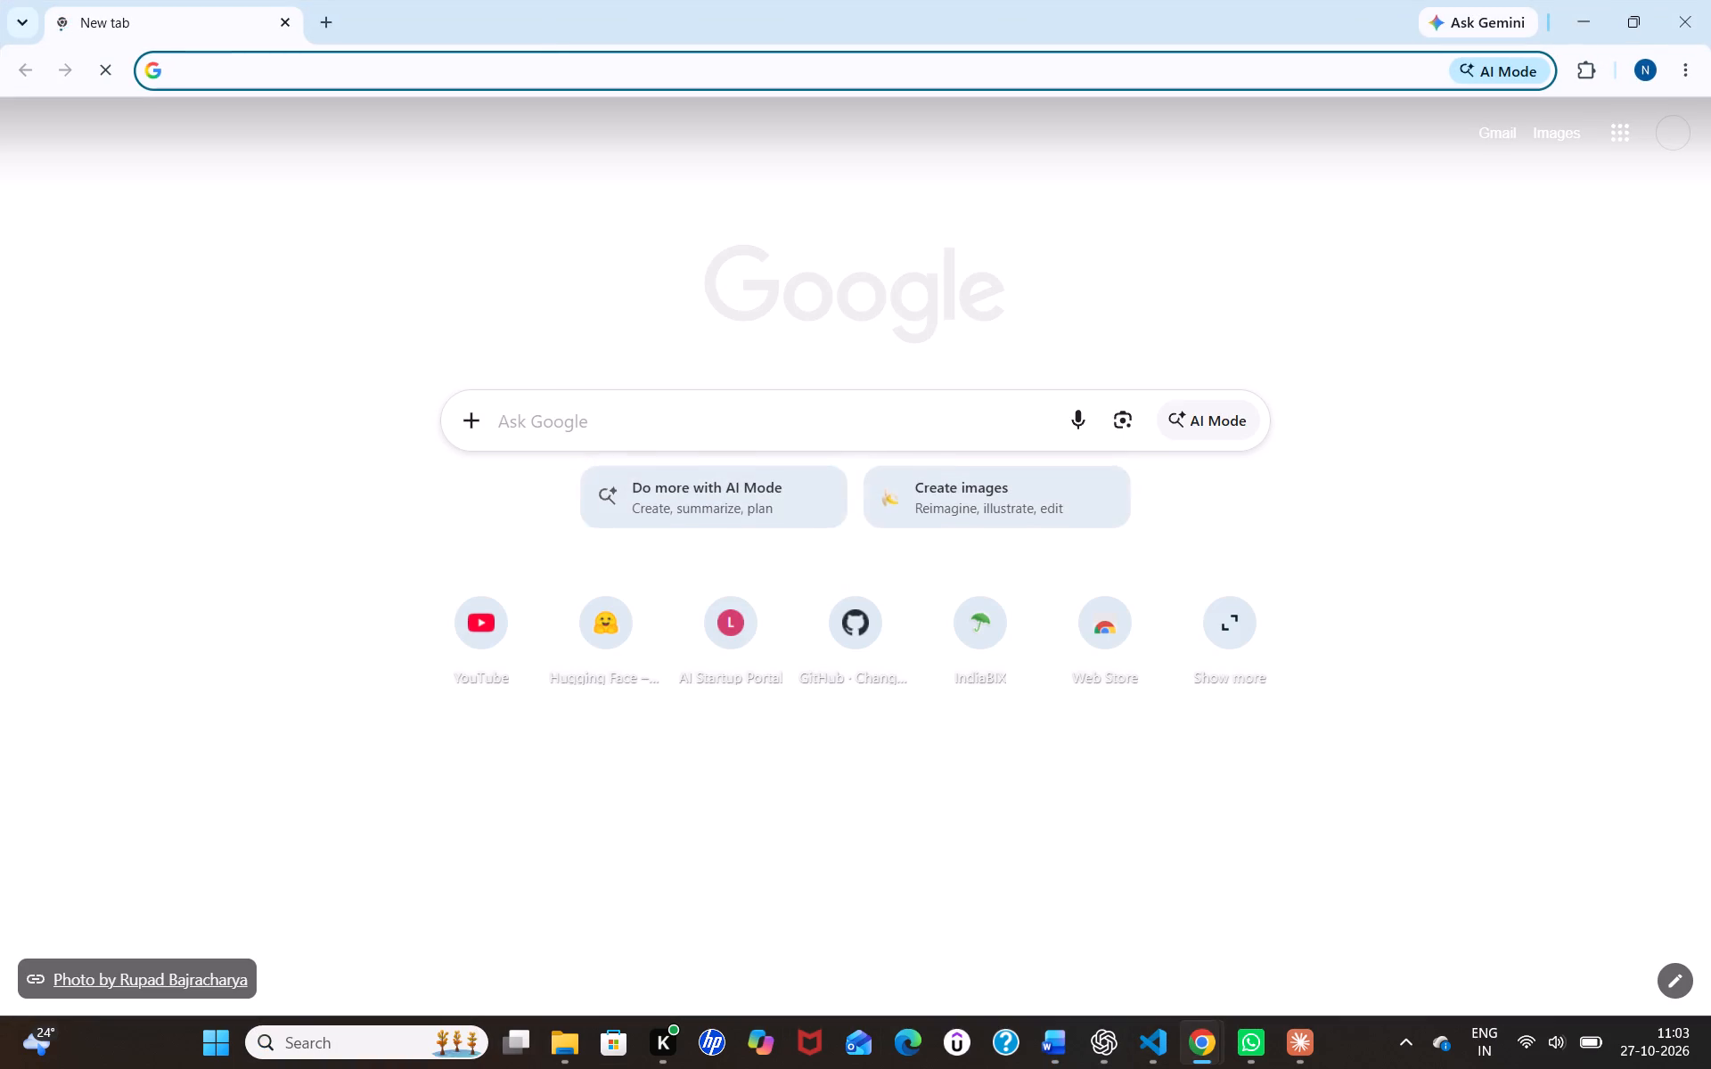
click(740, 419)
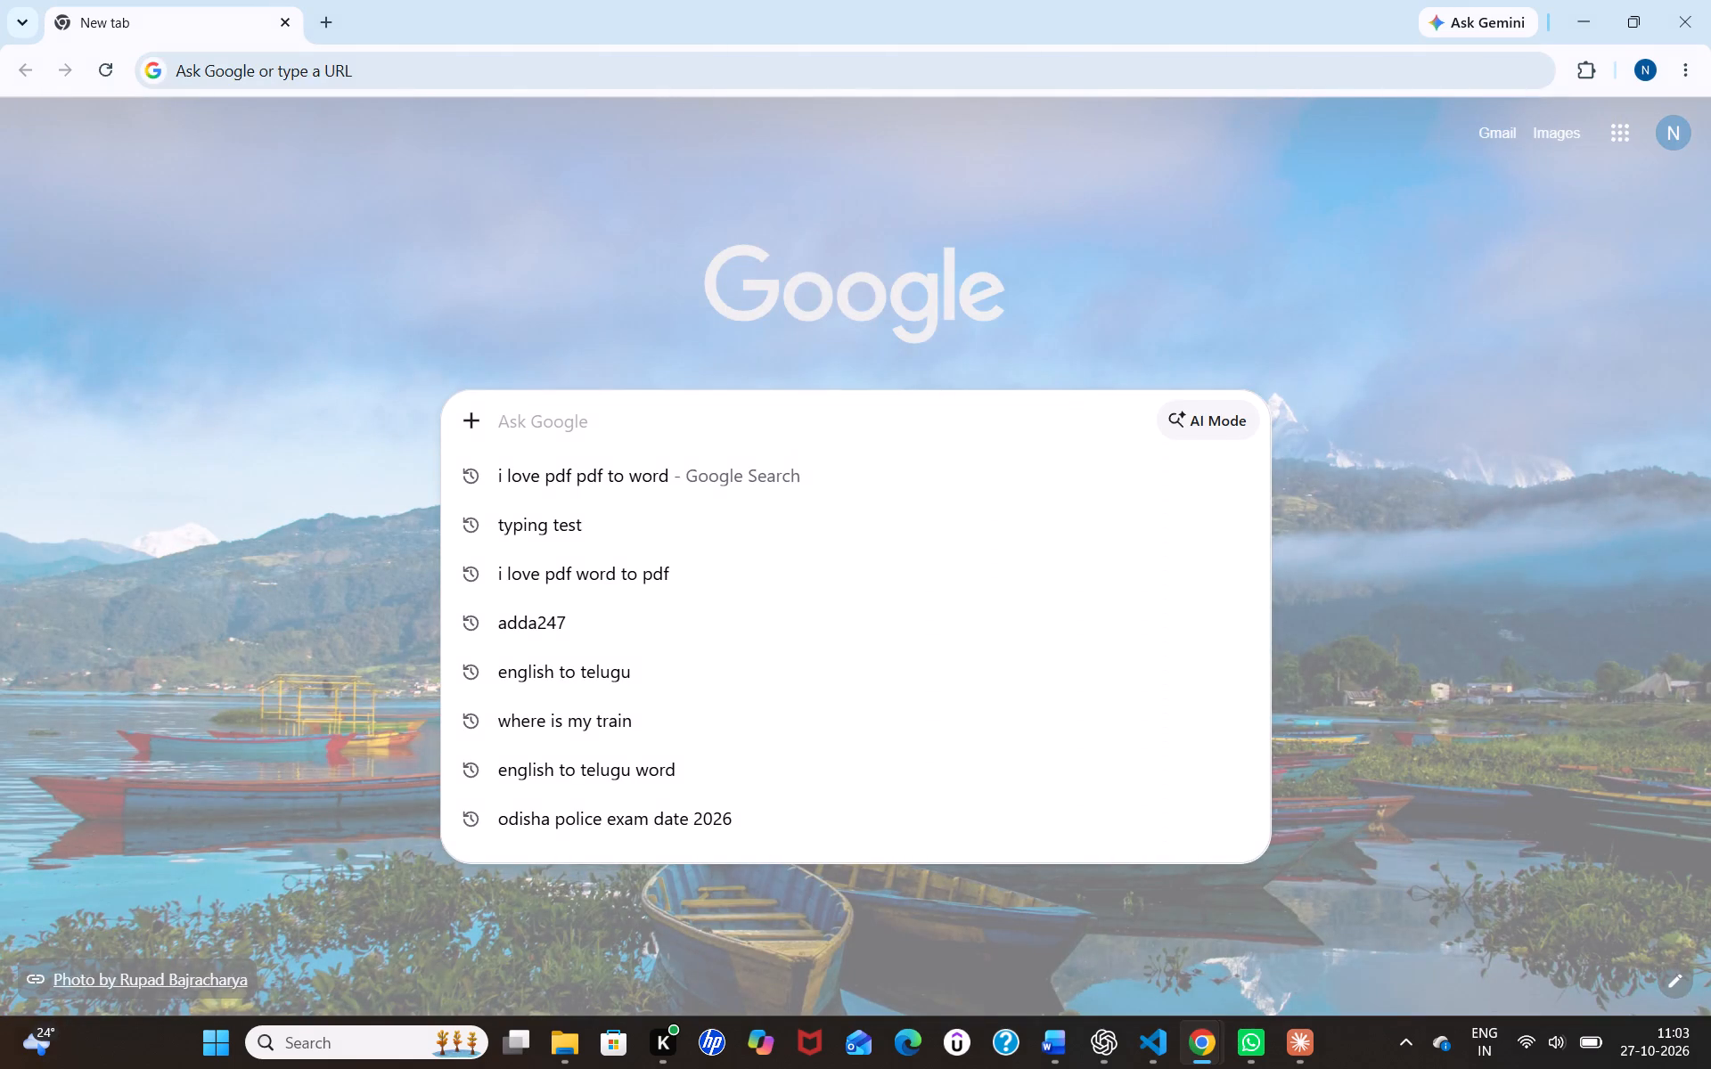
click(701, 477)
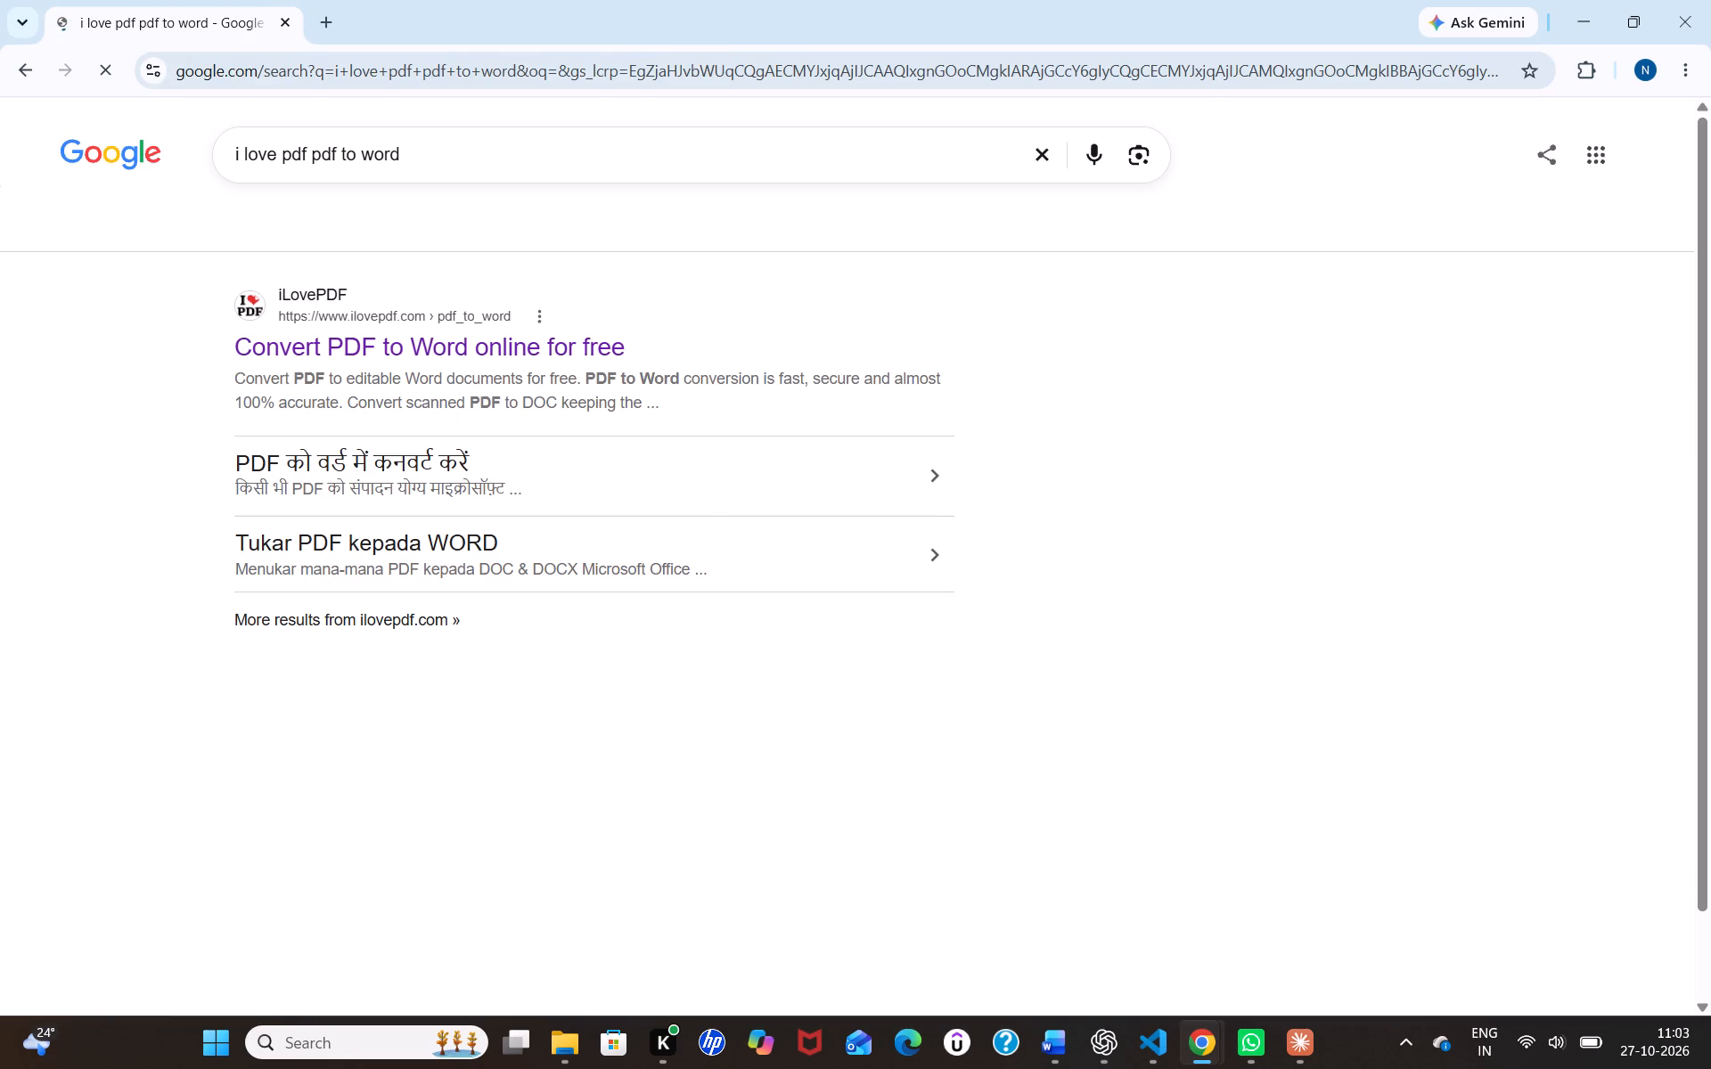
Change the search to "i love pdf word to pdf" and open iLovePDF's Word to PDF converter.
click(432, 139)
key(BackSpace)
key(BackSpace)
key(BackSpace)
key(BackSpace)
key(BackSpace)
key(BackSpace)
key(BackSpace)
key(BackSpace)
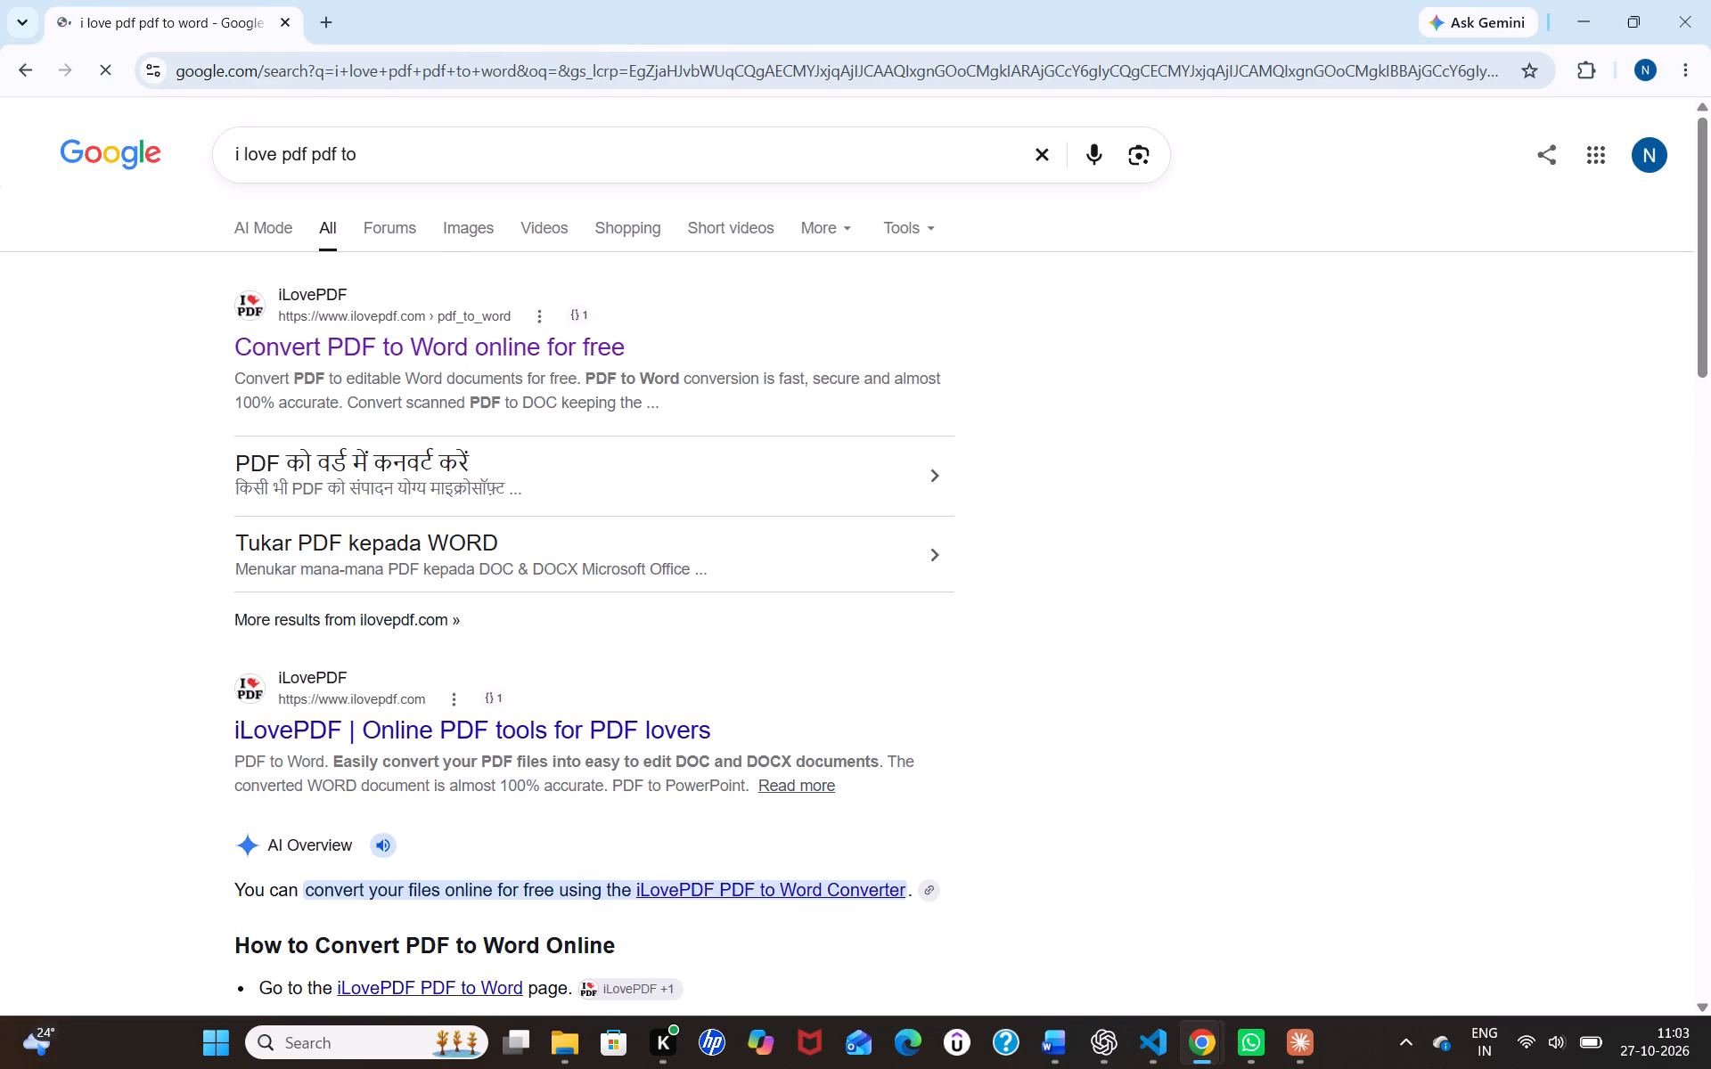
key(BackSpace)
key(BackSpace)
key(BackSpace)
key(BackSpace)
key(BackSpace)
key(BackSpace)
key(BackSpace)
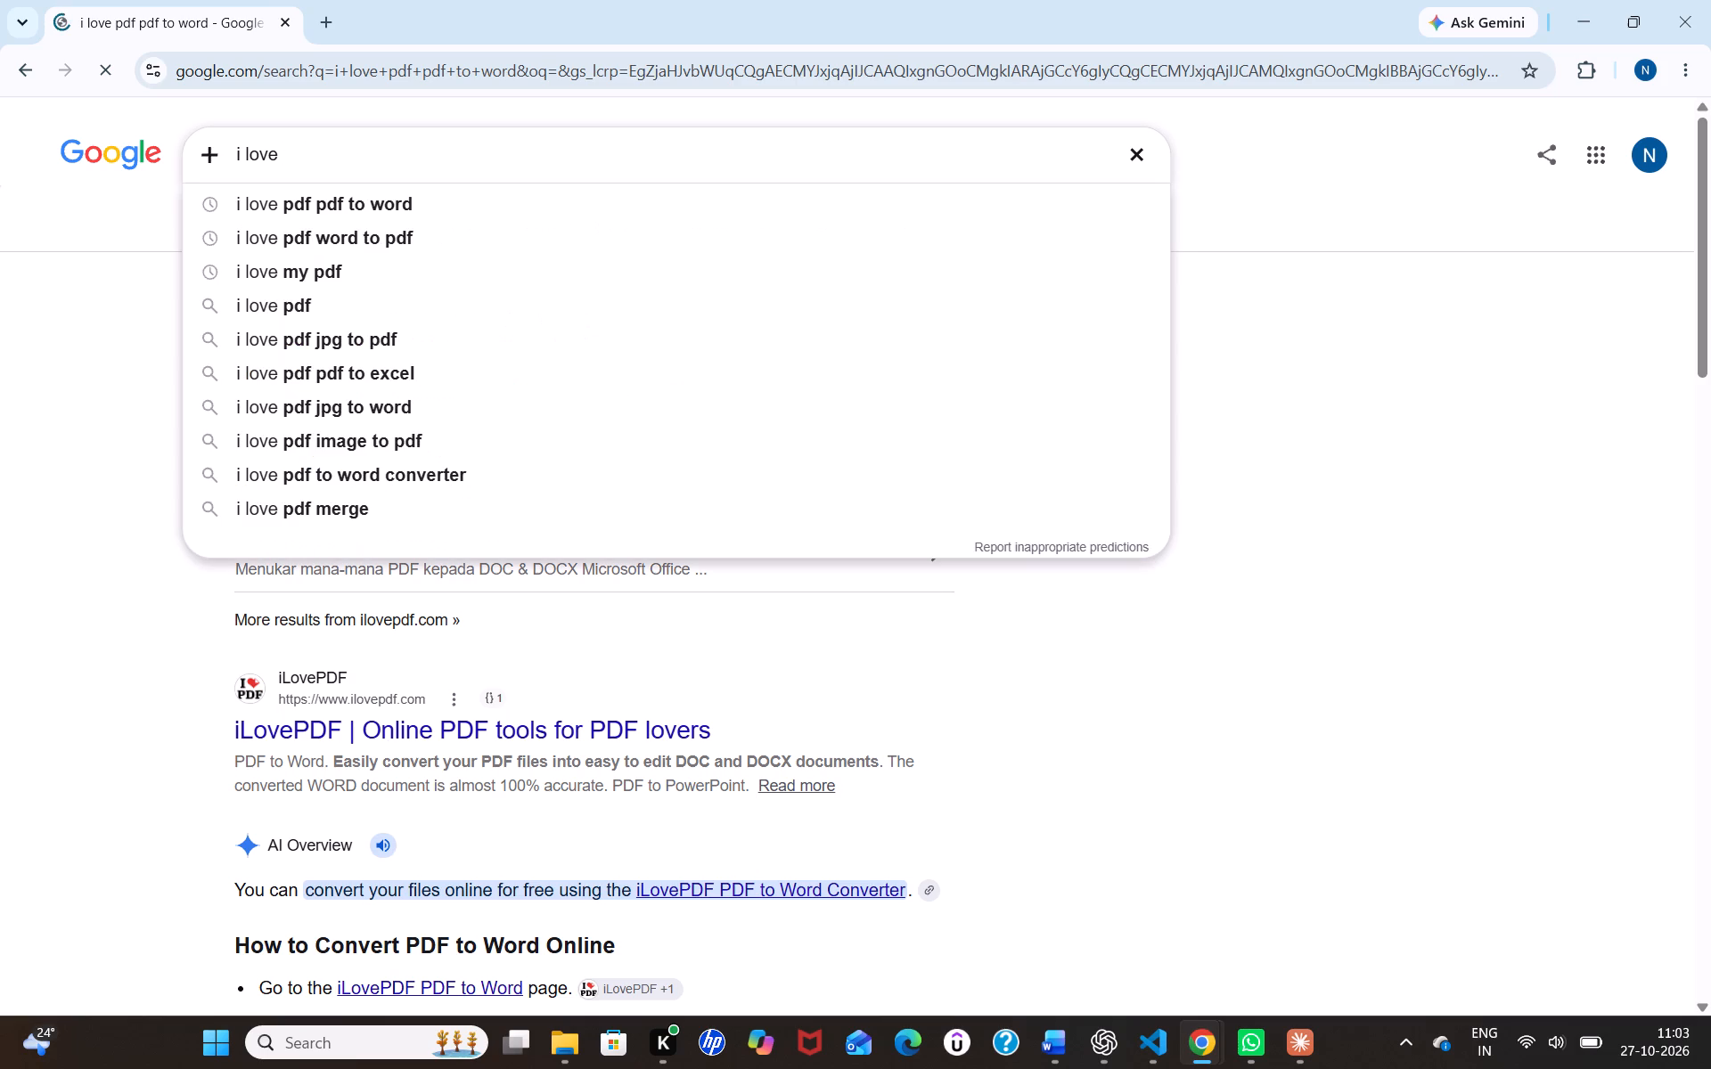
text(pdf word)
key(space)
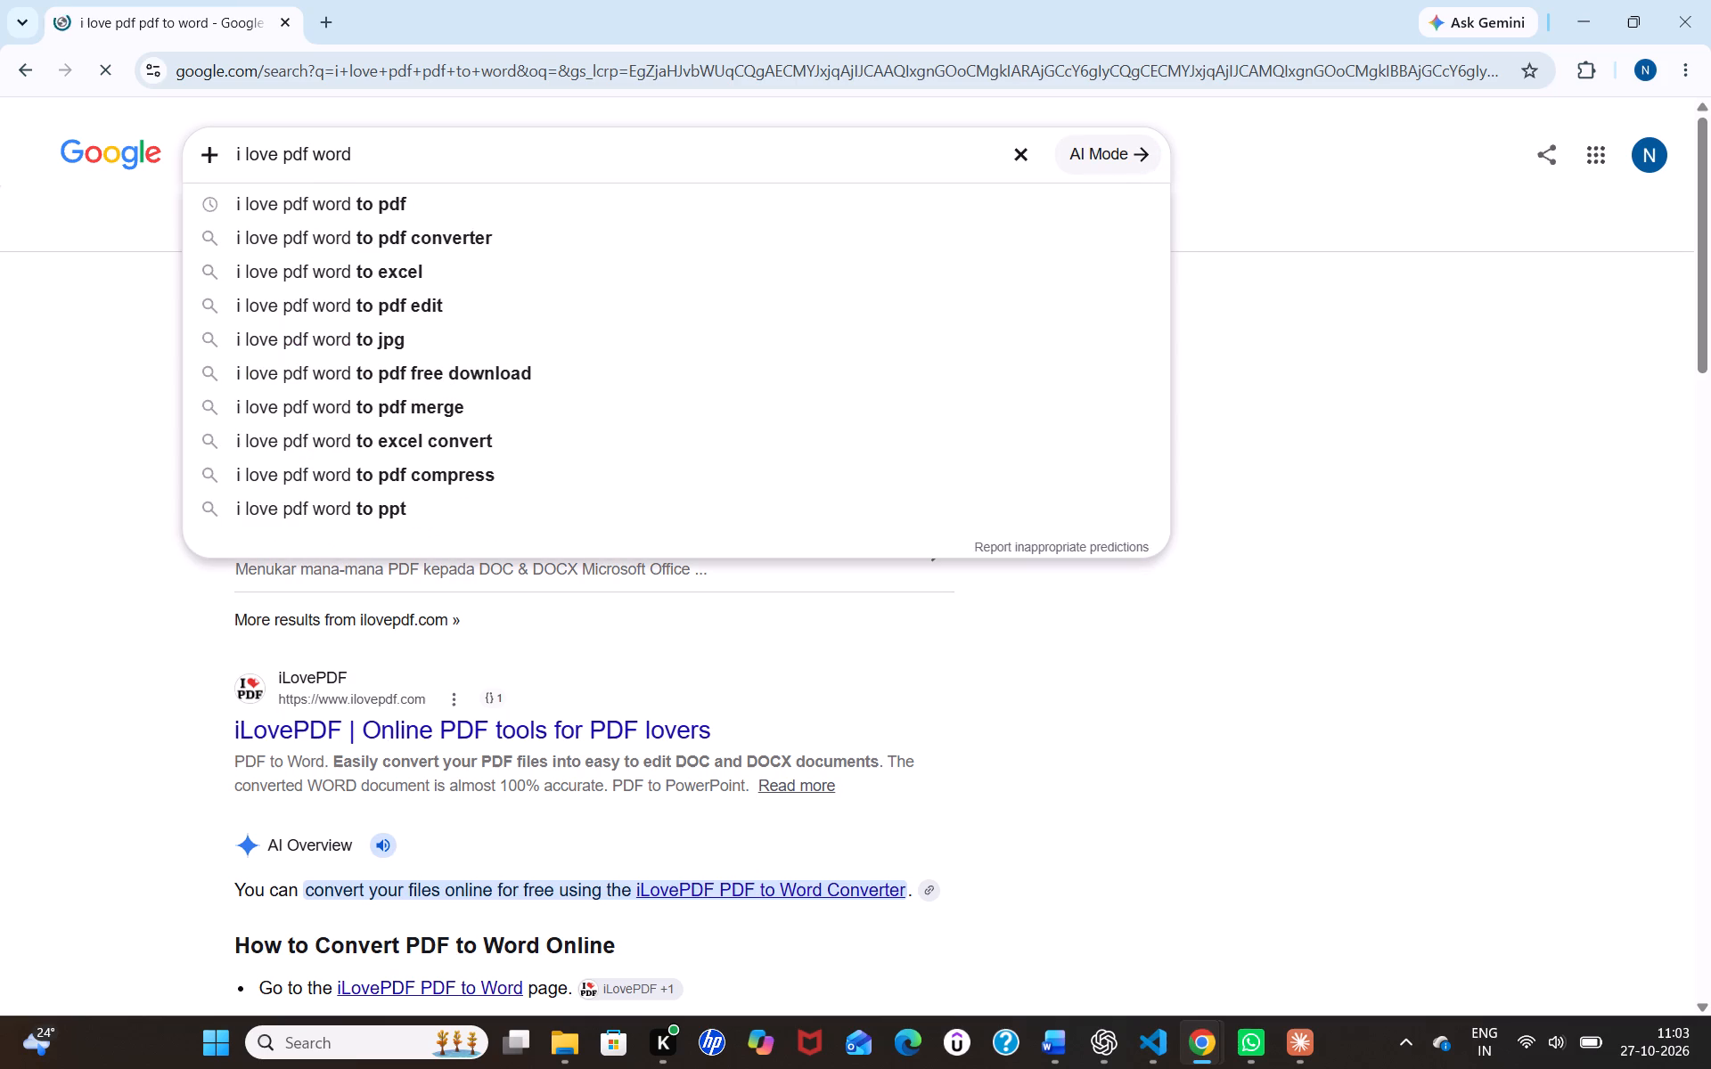
click(435, 191)
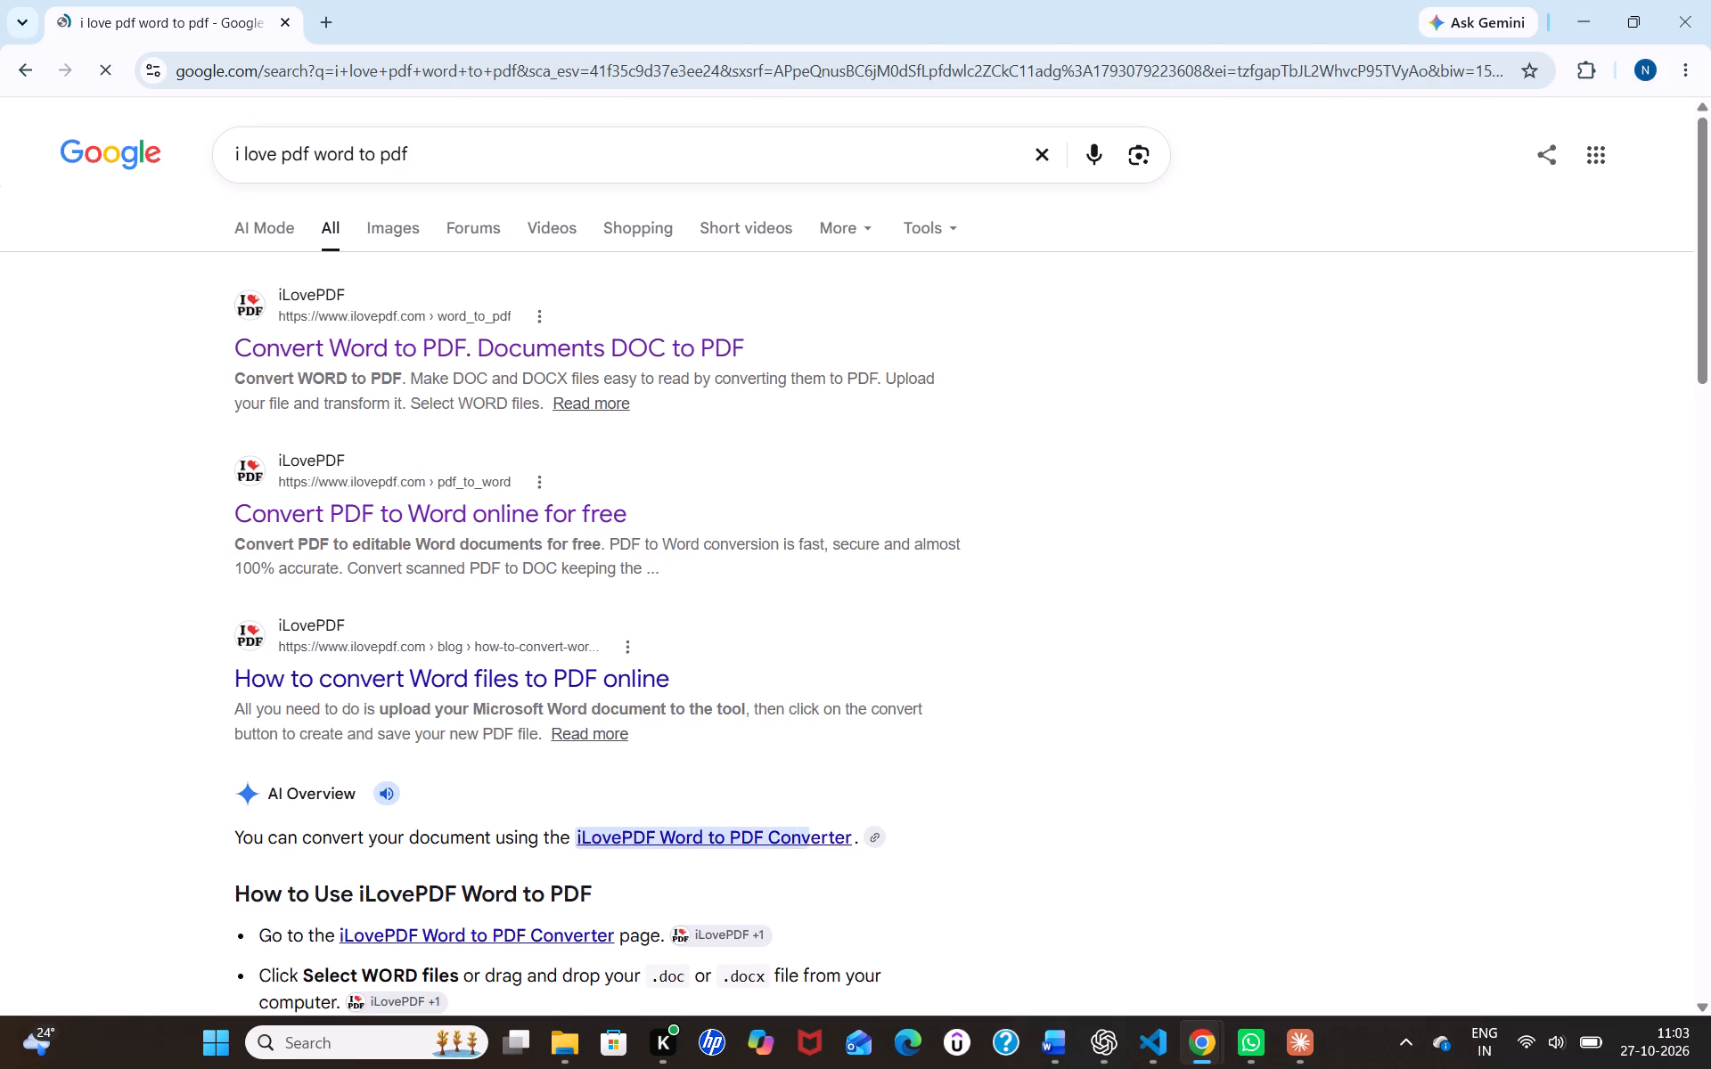
click(424, 345)
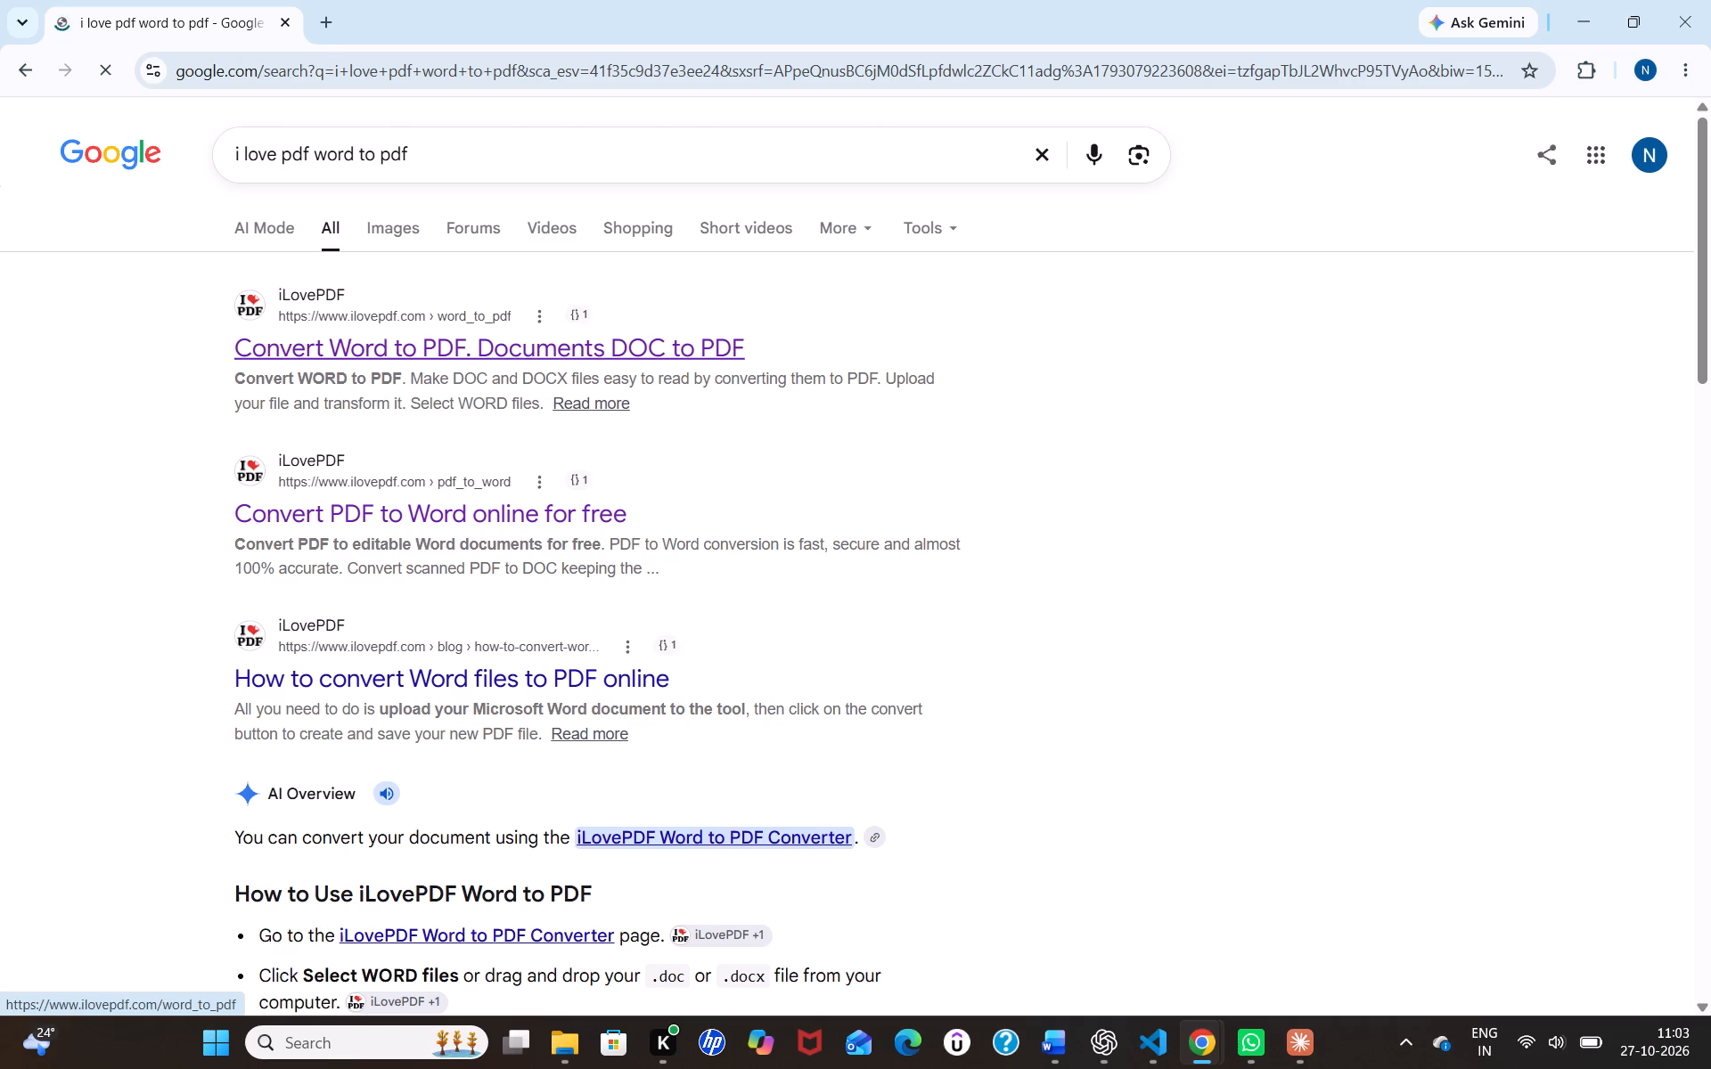
click(839, 381)
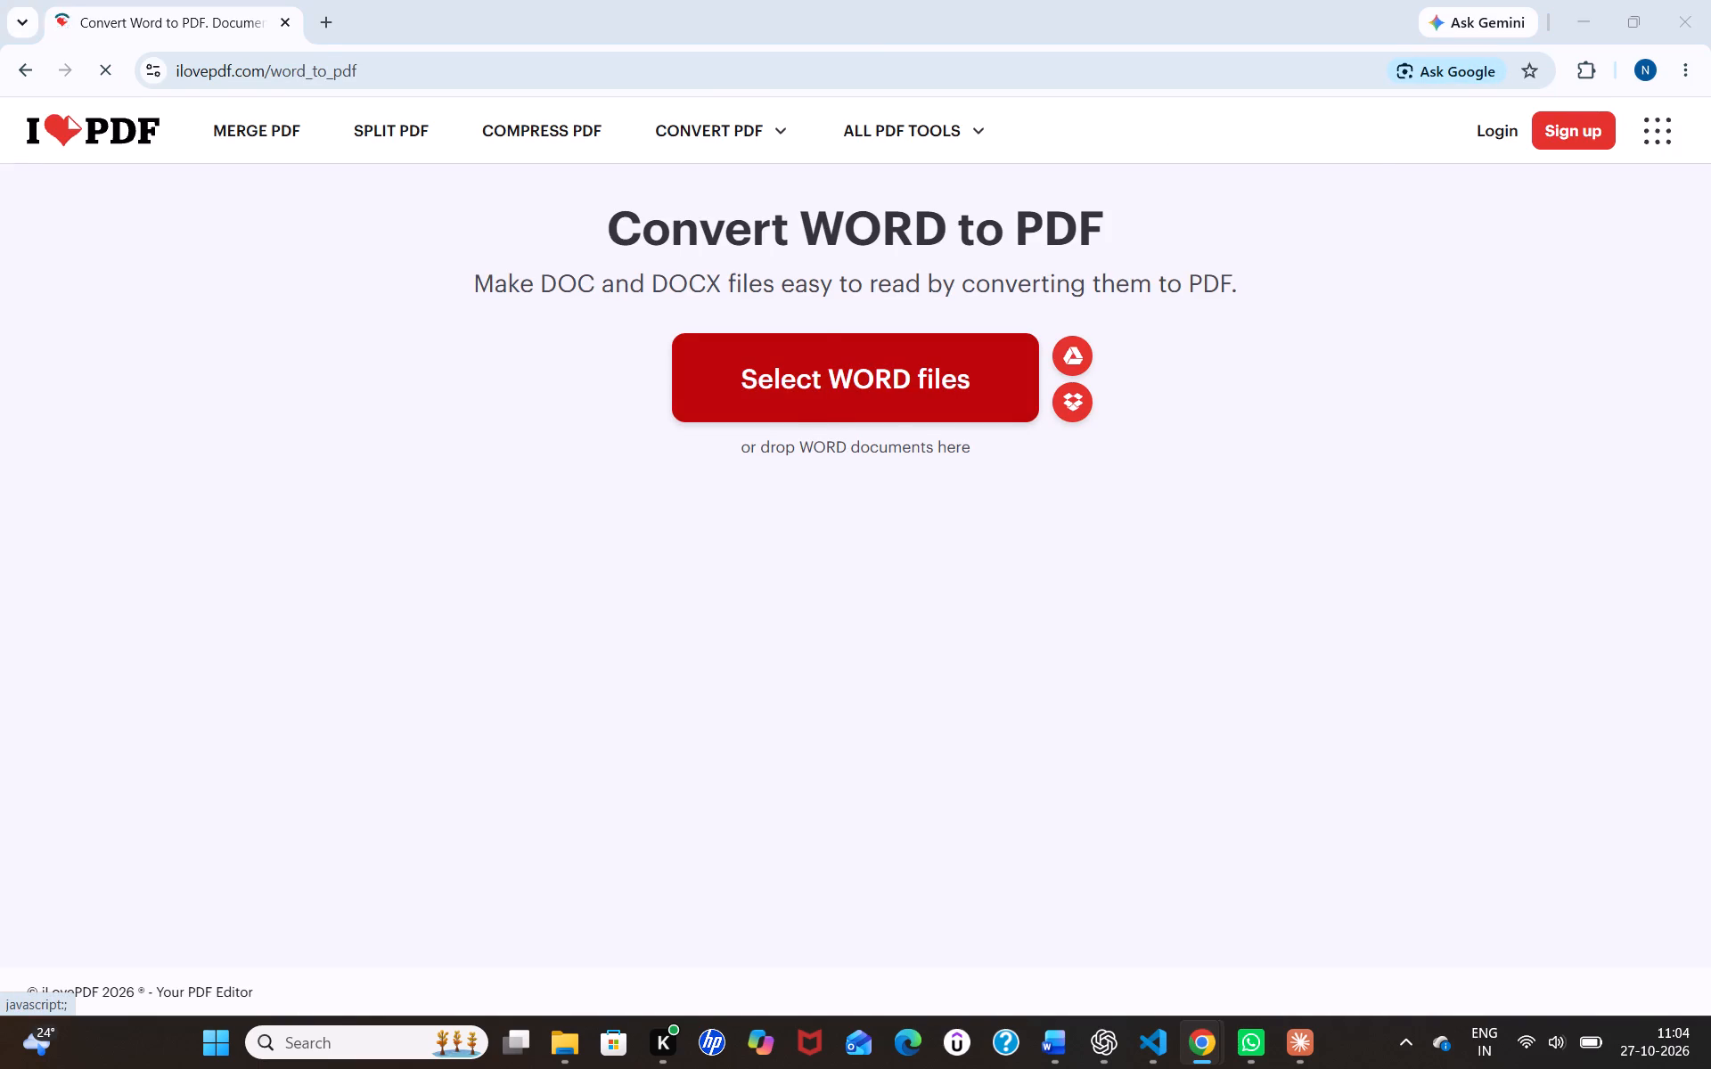
click(230, 201)
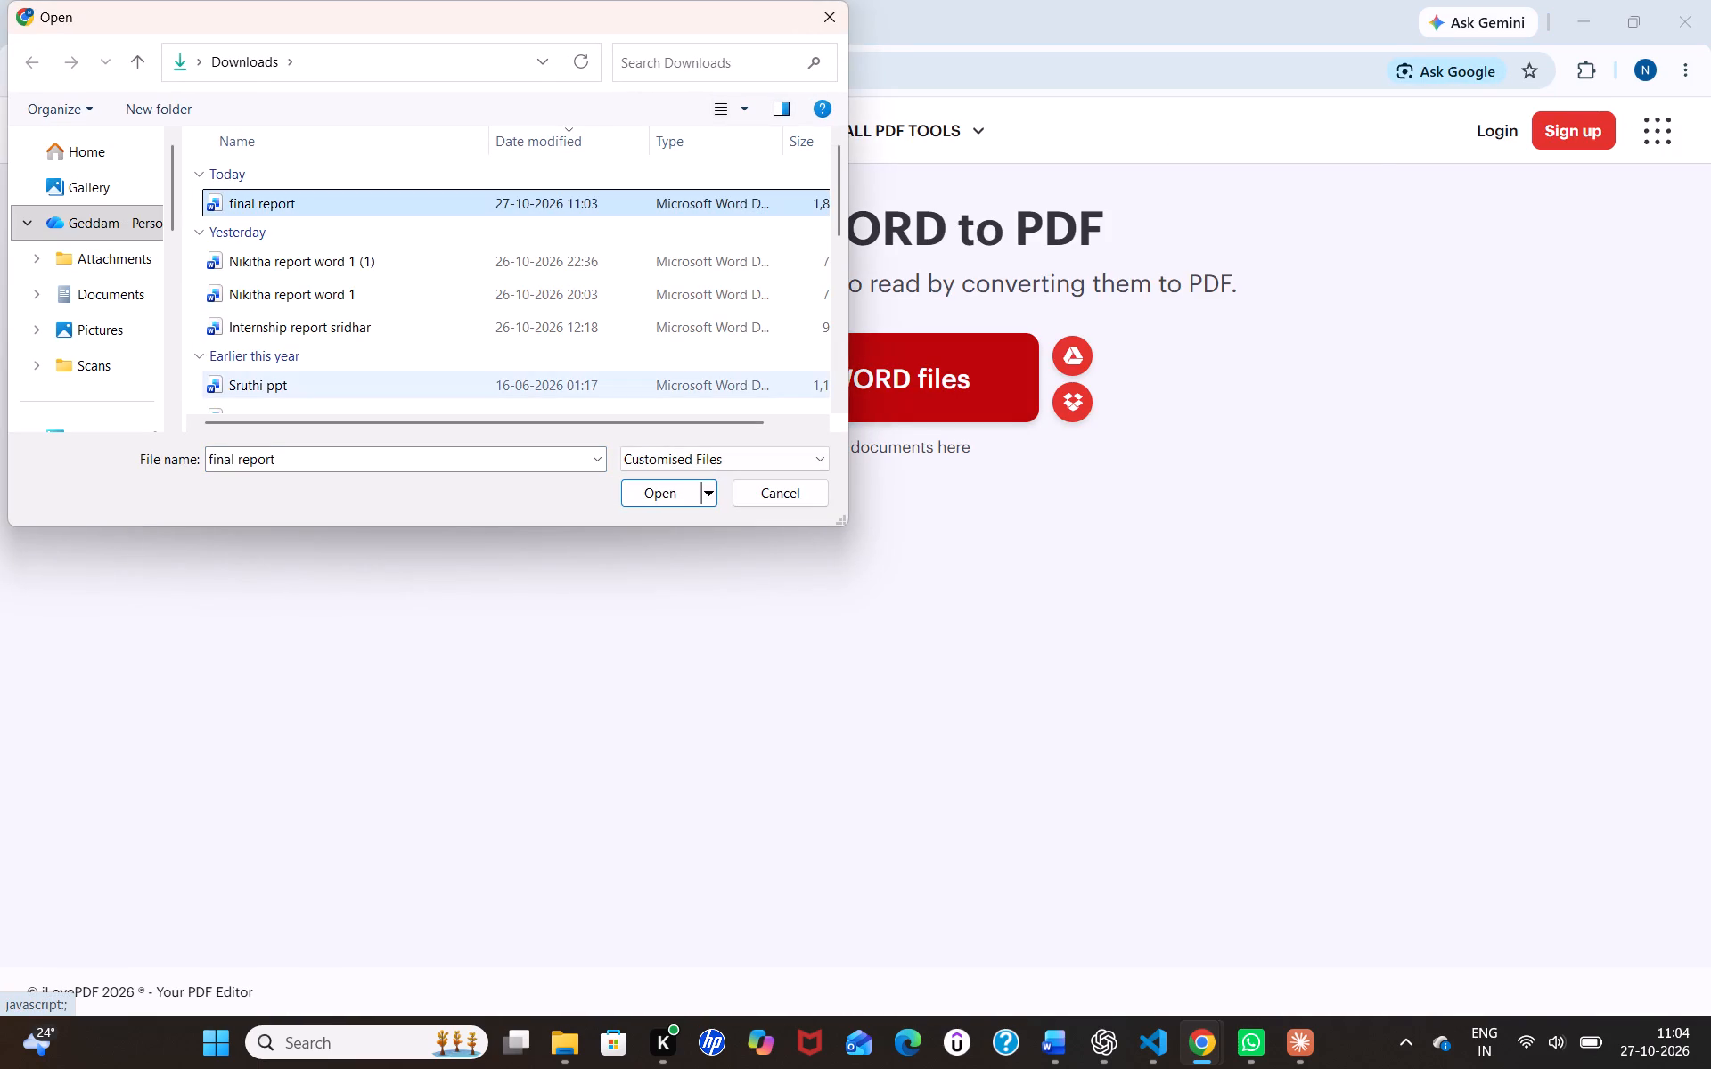
click(640, 498)
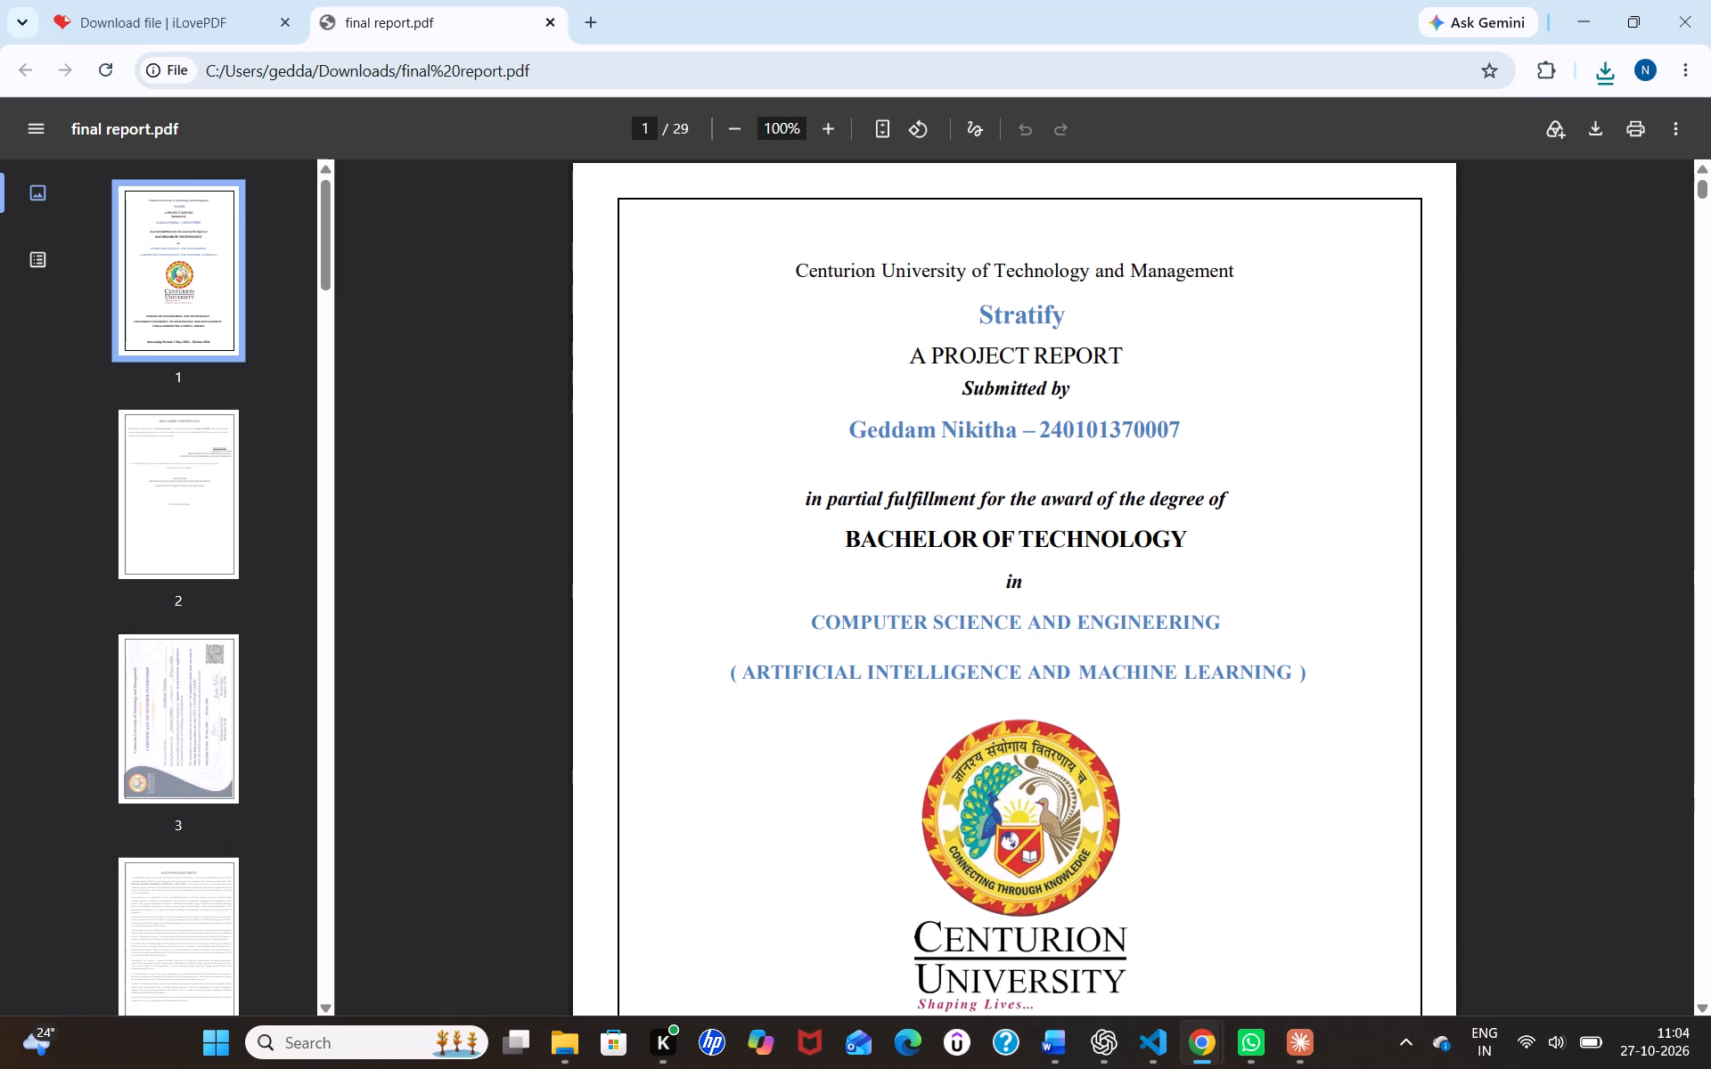
Review the front pages of the "final report" PDF, from the cover and bonafide certificate through to the contents table.
scroll(1112, 404, down, 1)
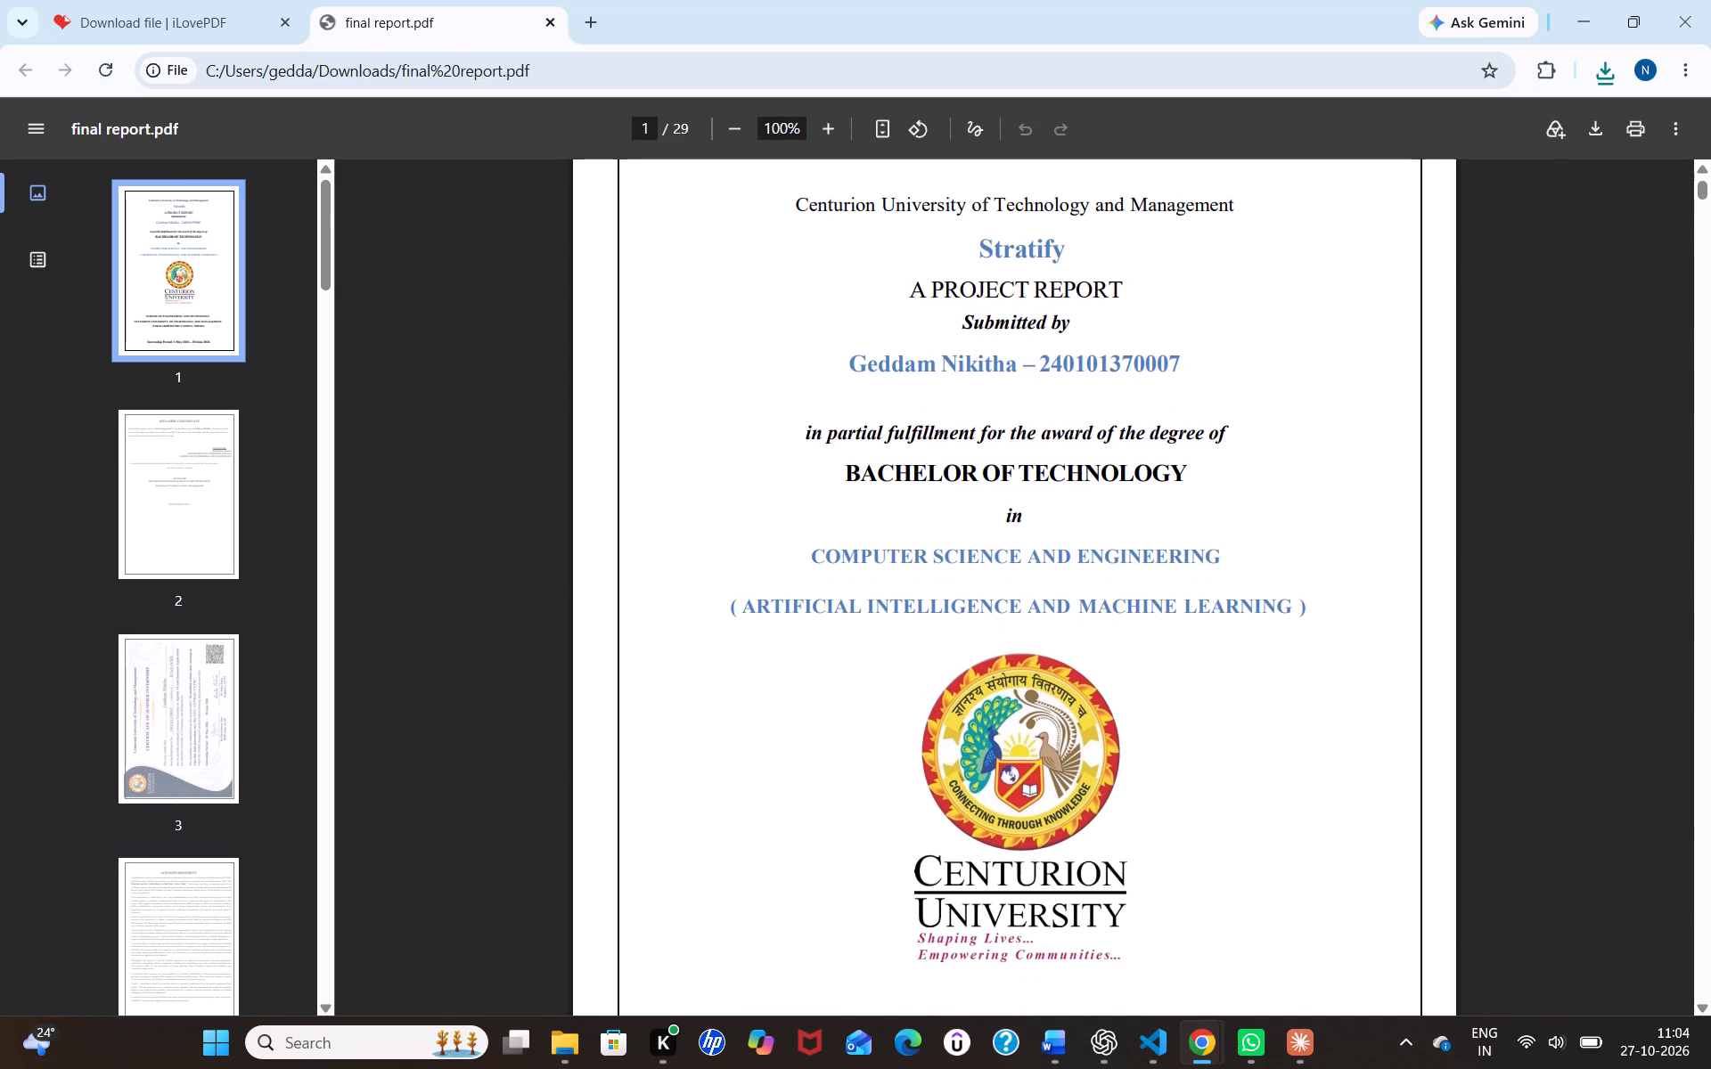
scroll(1112, 404, down, 1)
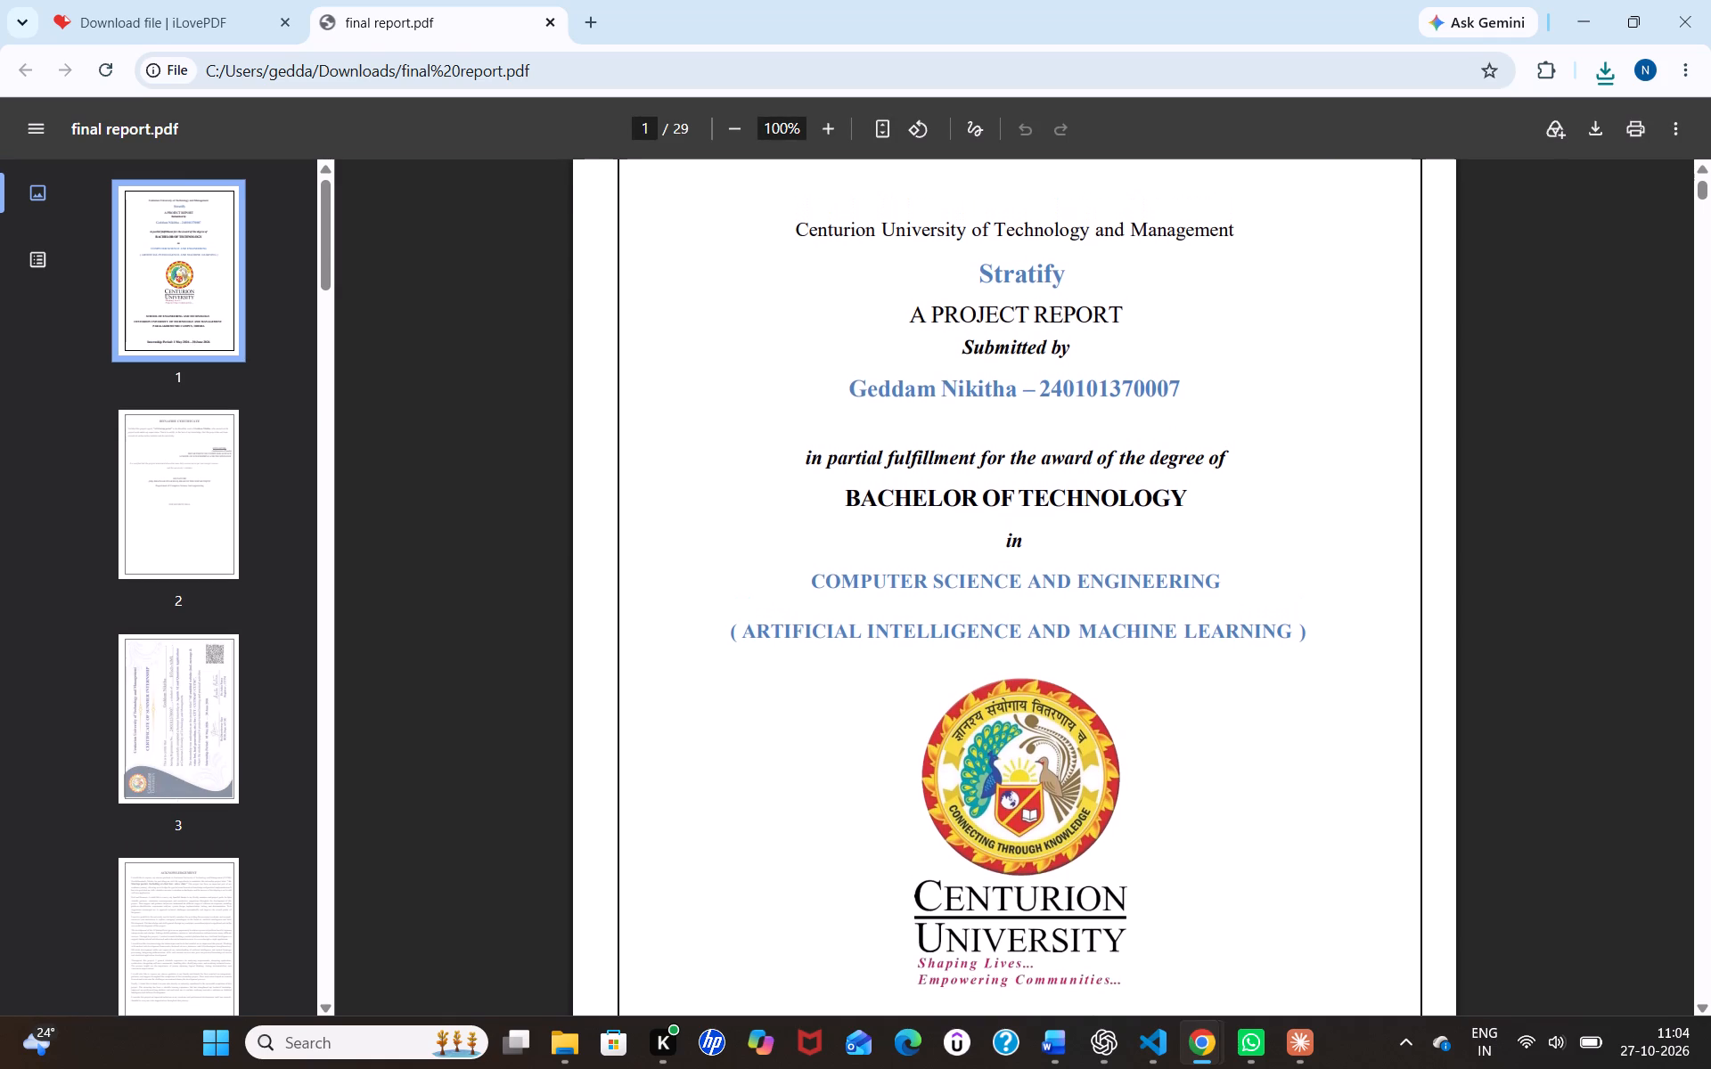
scroll(1093, 453, down, 4)
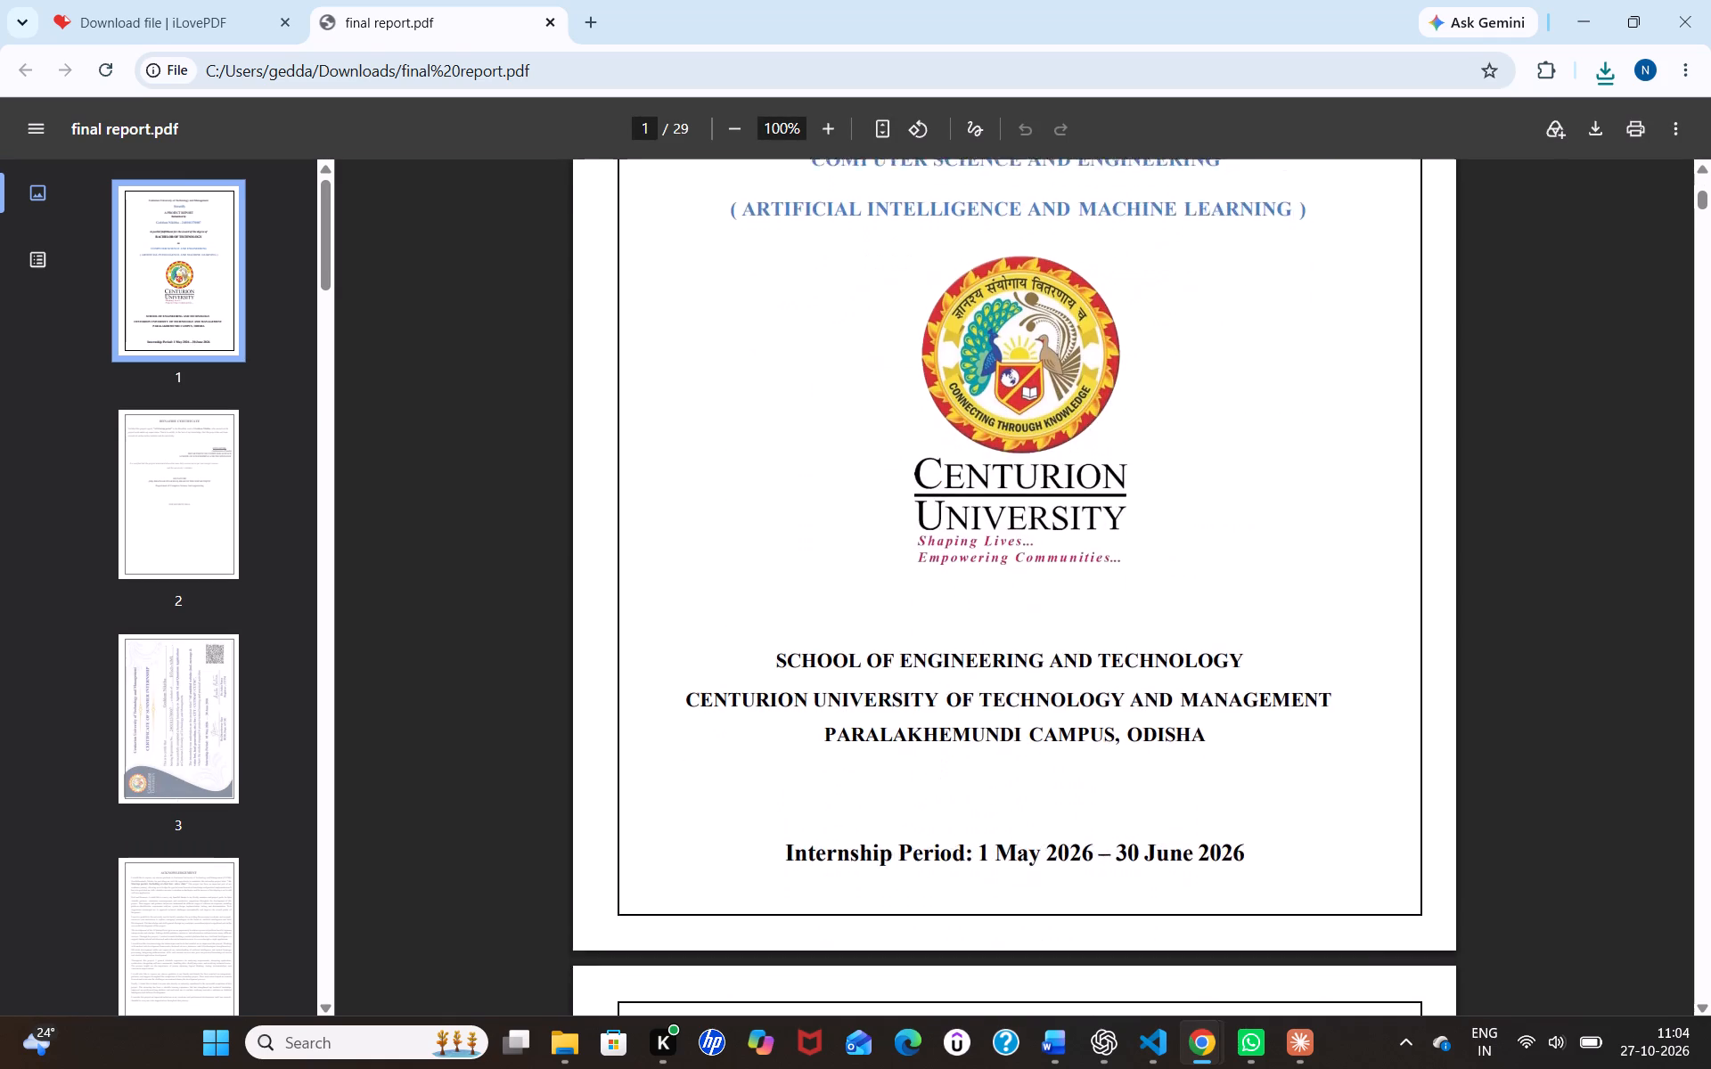
scroll(1093, 453, down, 5)
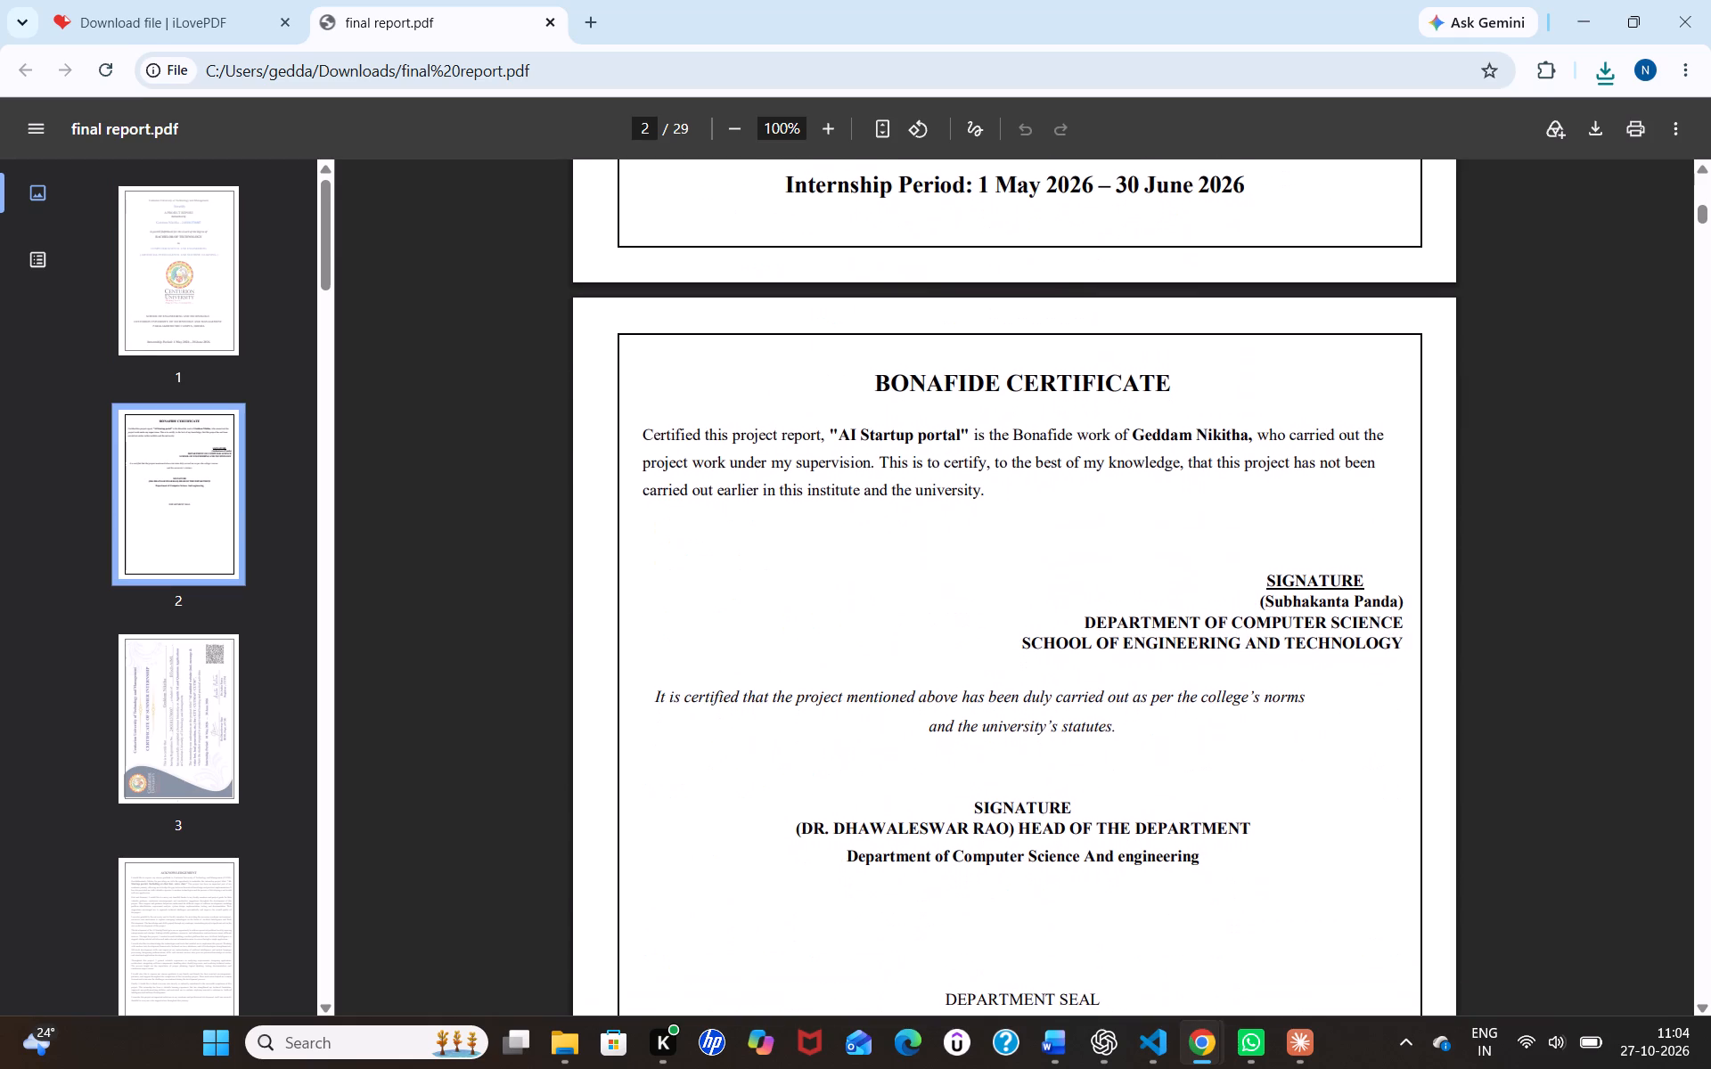
scroll(1093, 453, down, 6)
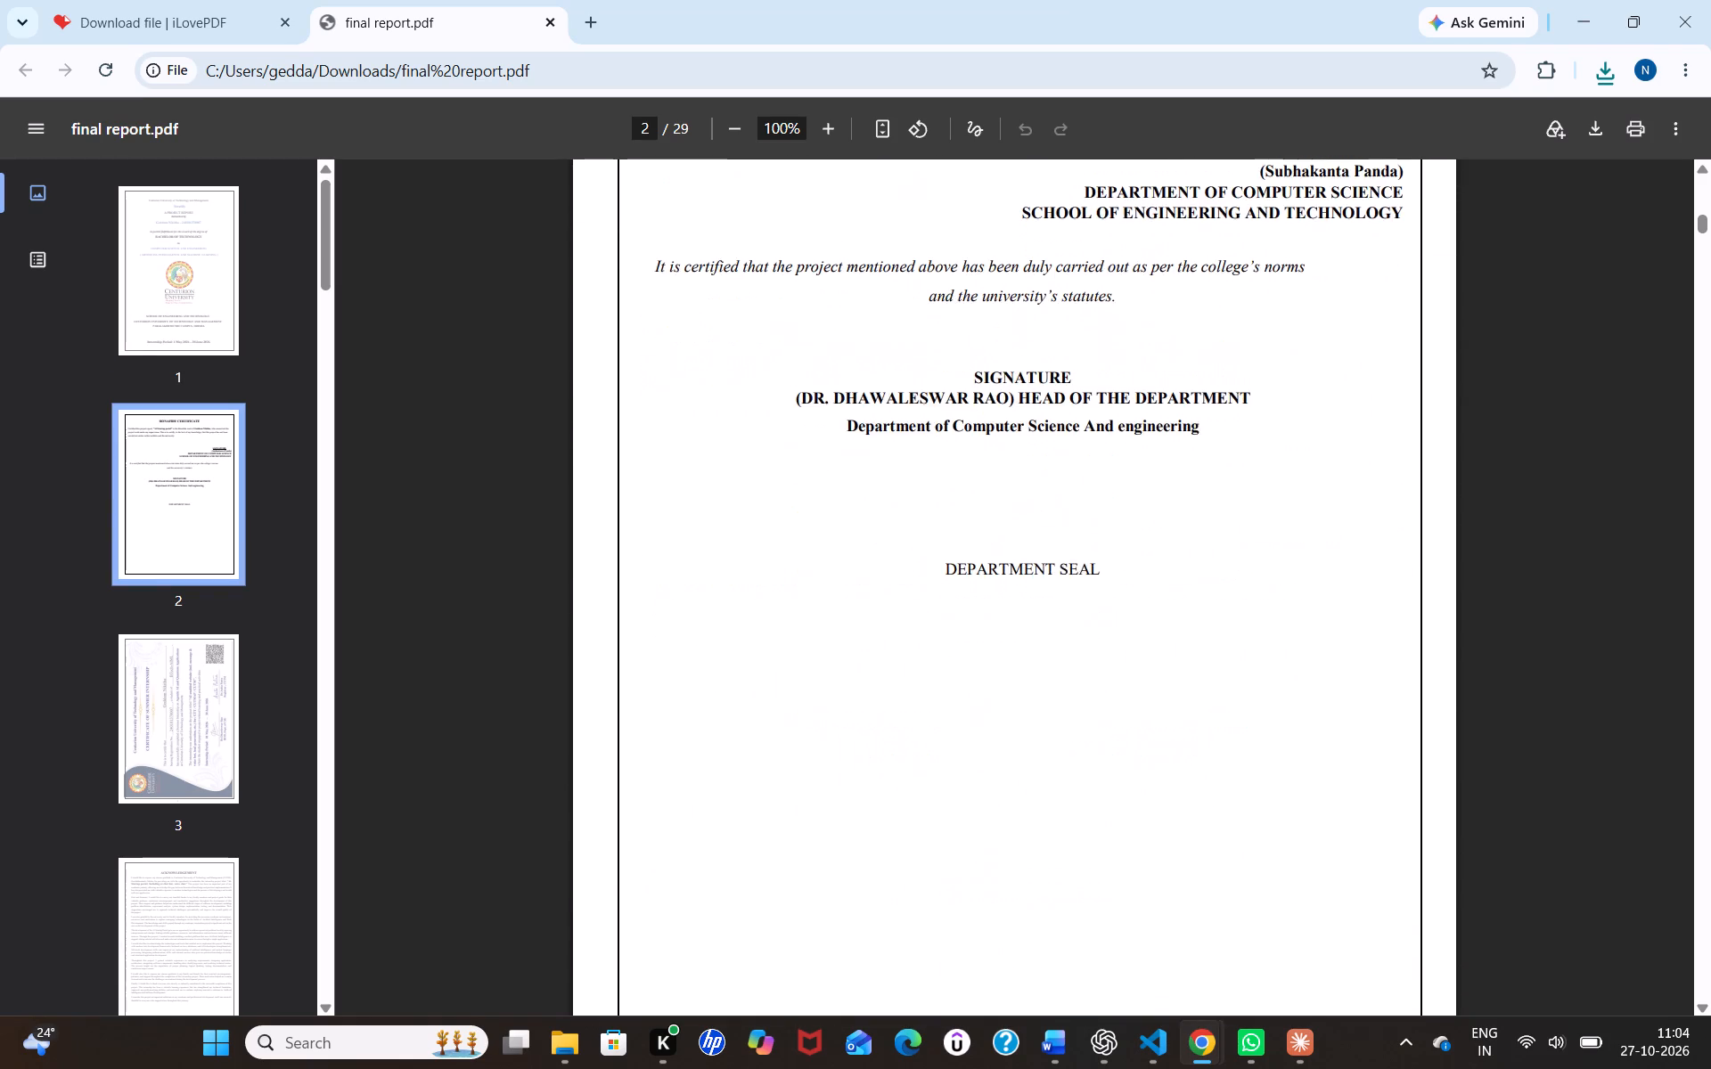
scroll(1093, 453, down, 10)
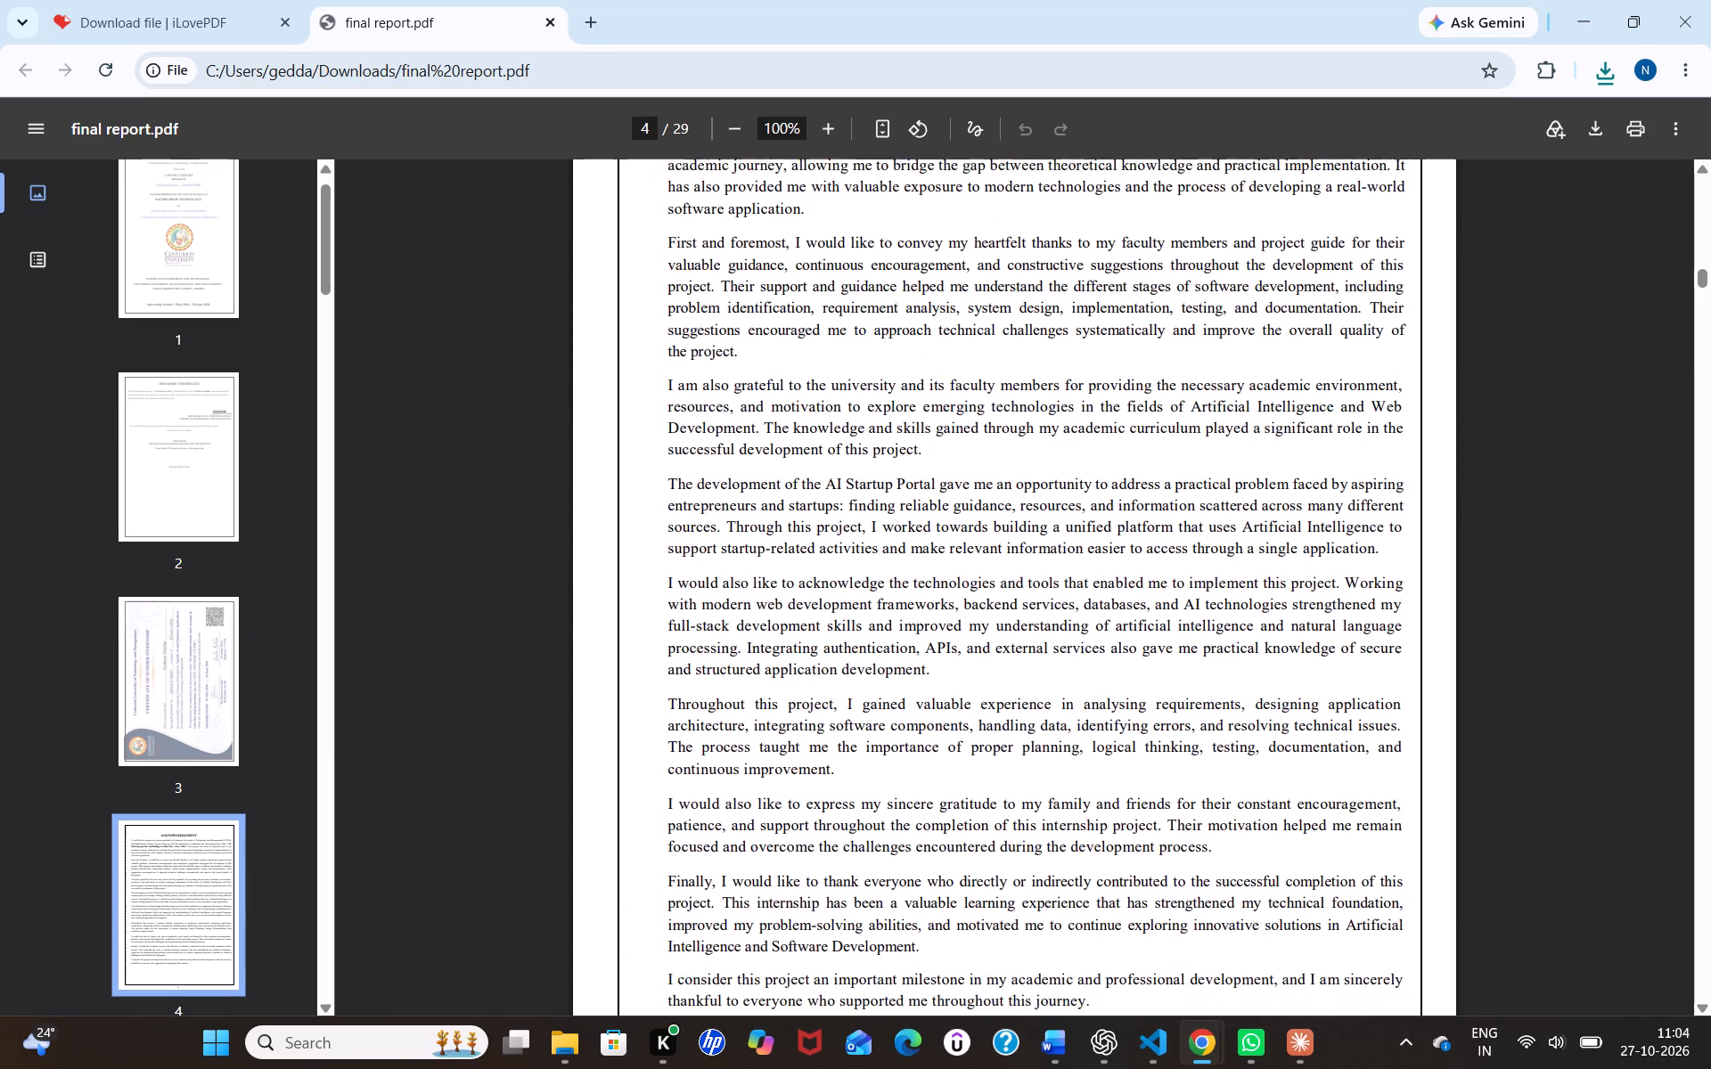
scroll(1093, 453, down, 10)
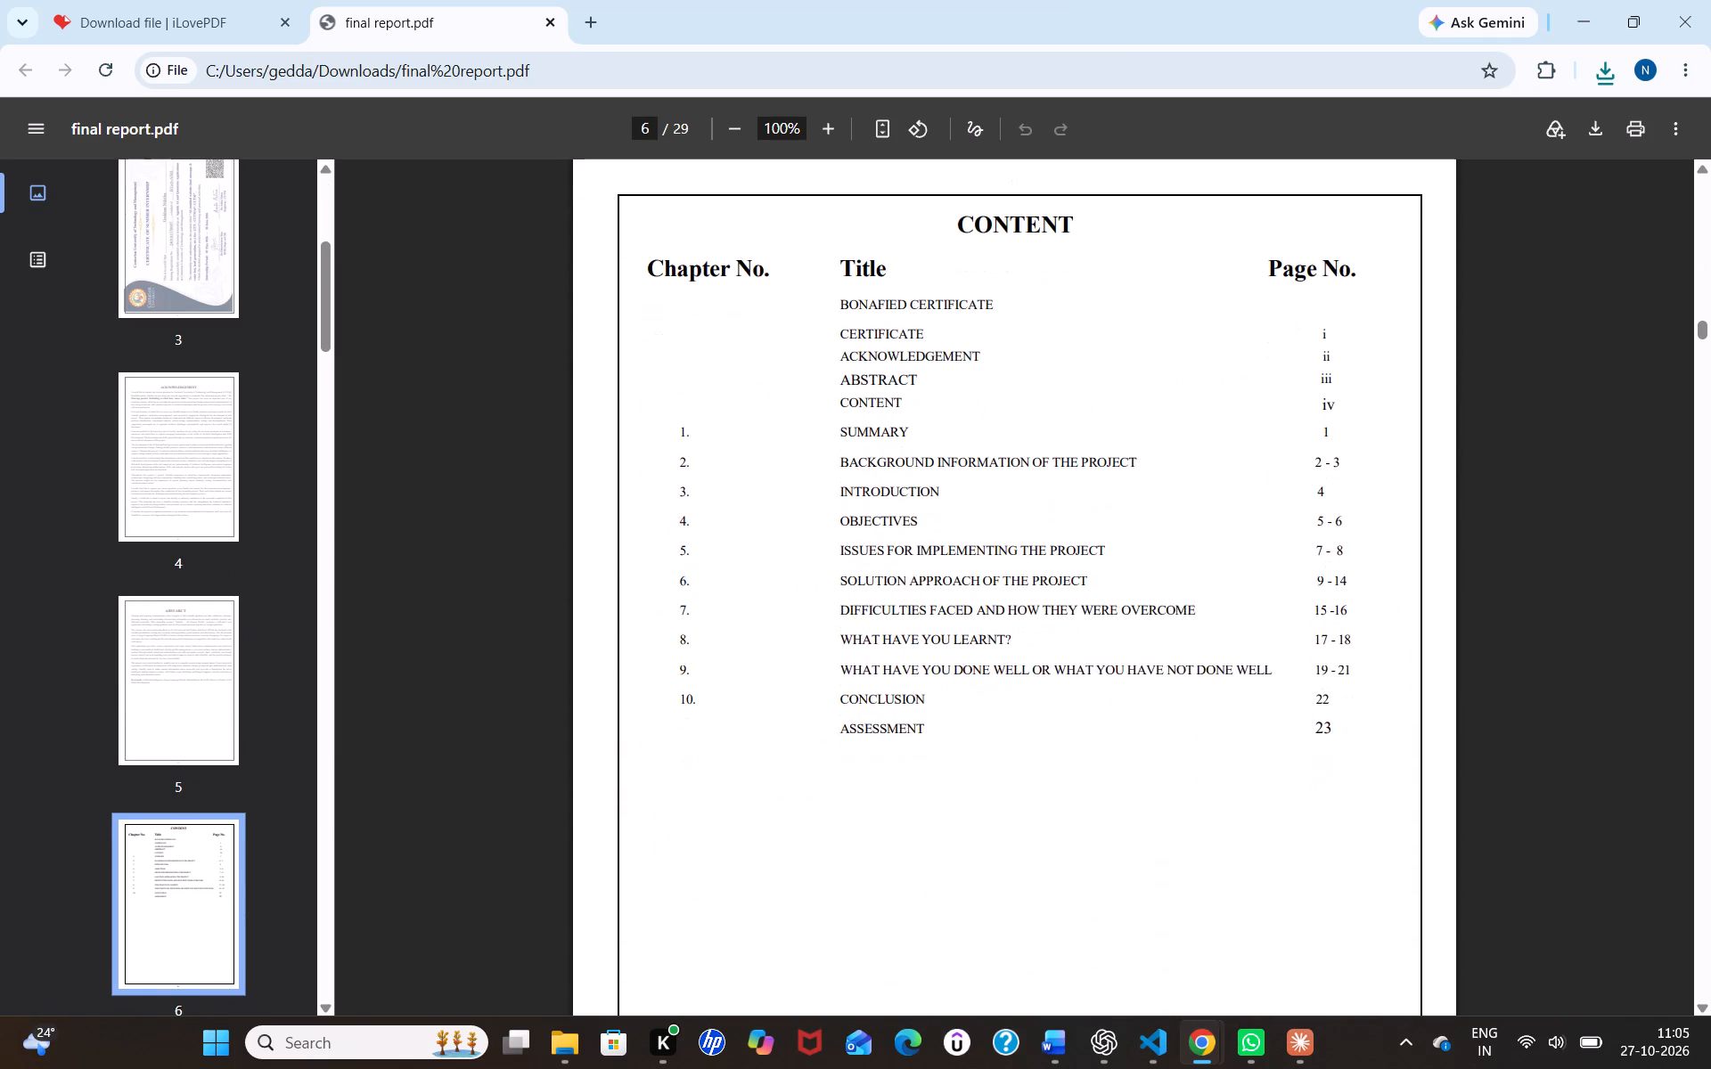
Read through the PDF's chapters from the summary and project background to the issues for implementing the project.
scroll(1093, 453, down, 8)
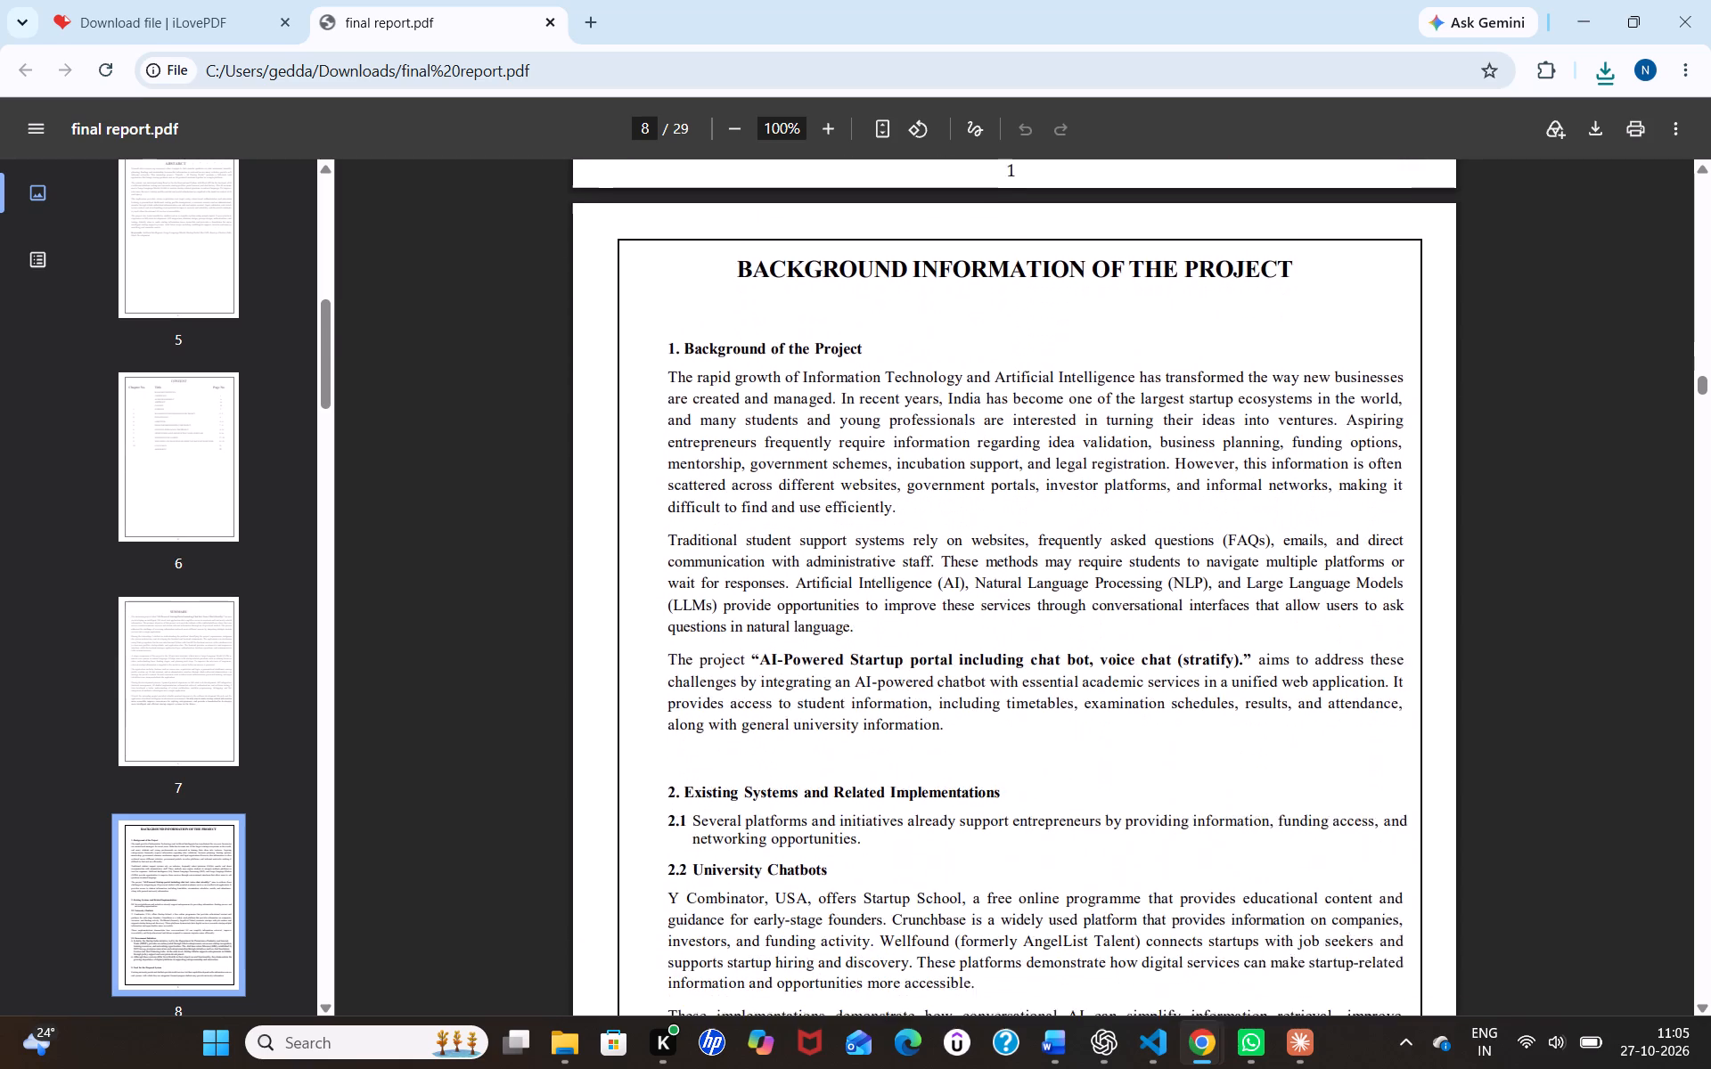
scroll(1093, 453, down, 9)
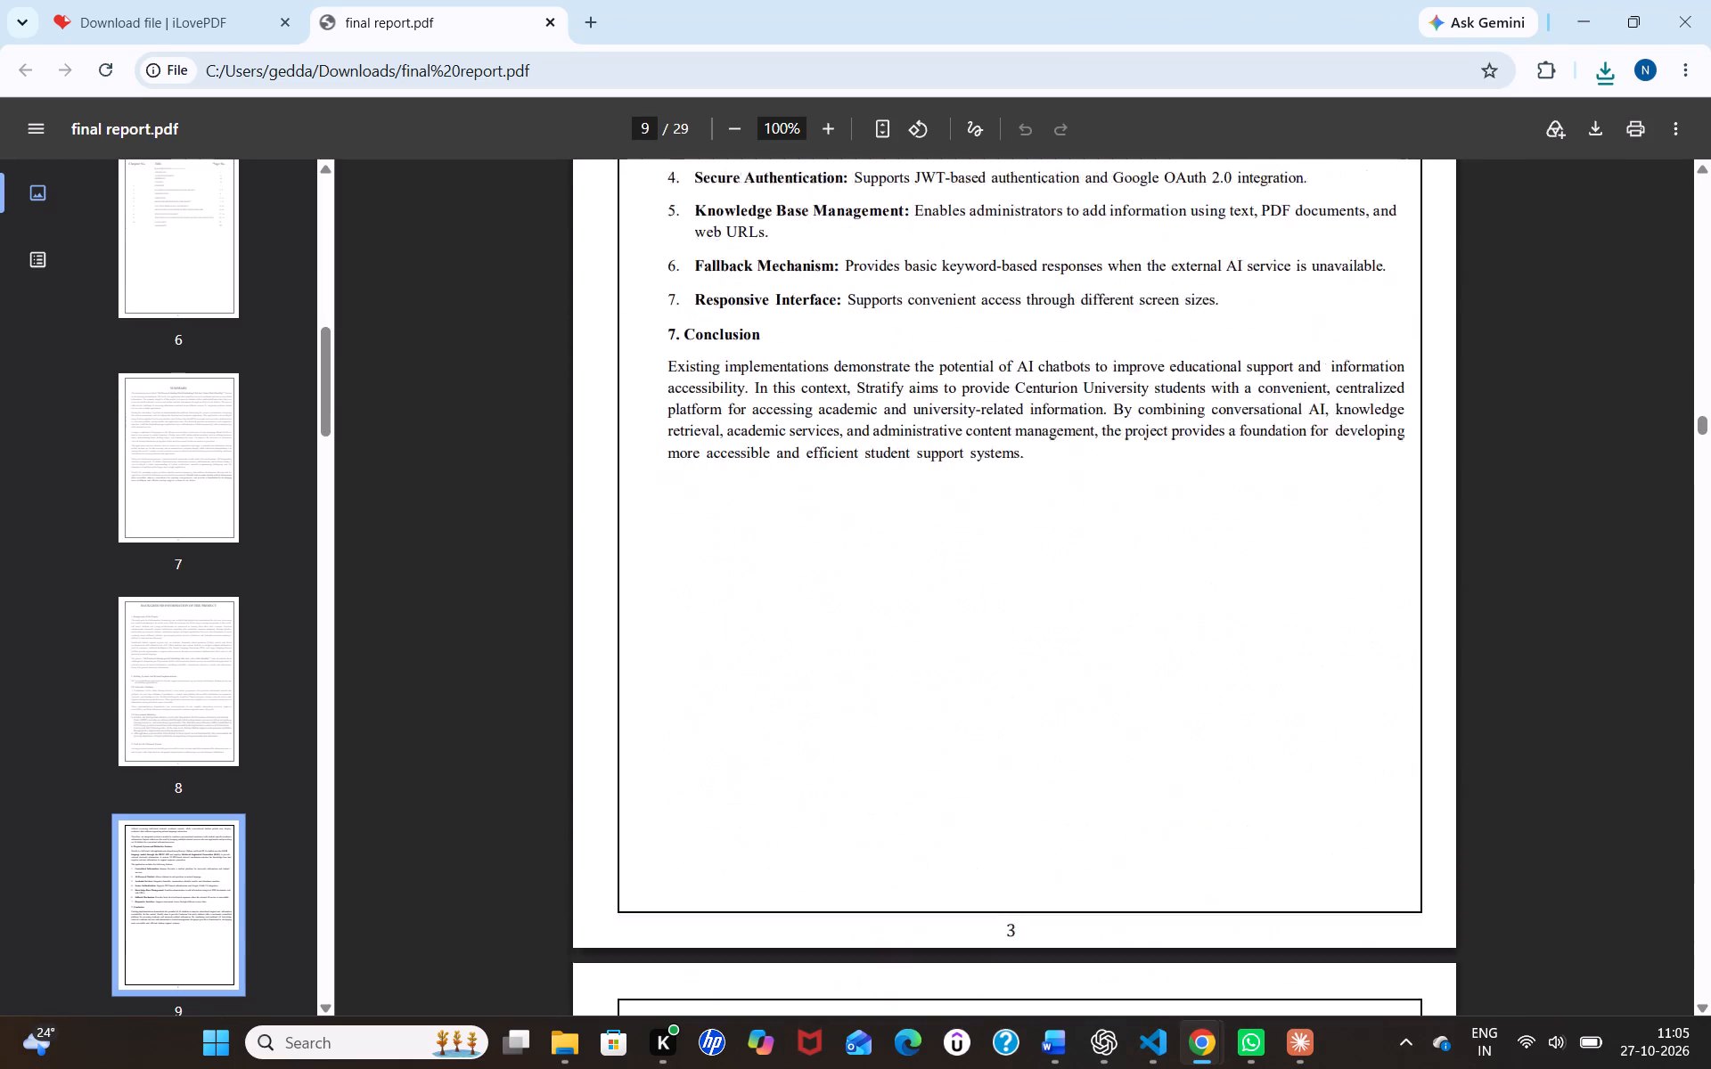
scroll(1093, 453, down, 12)
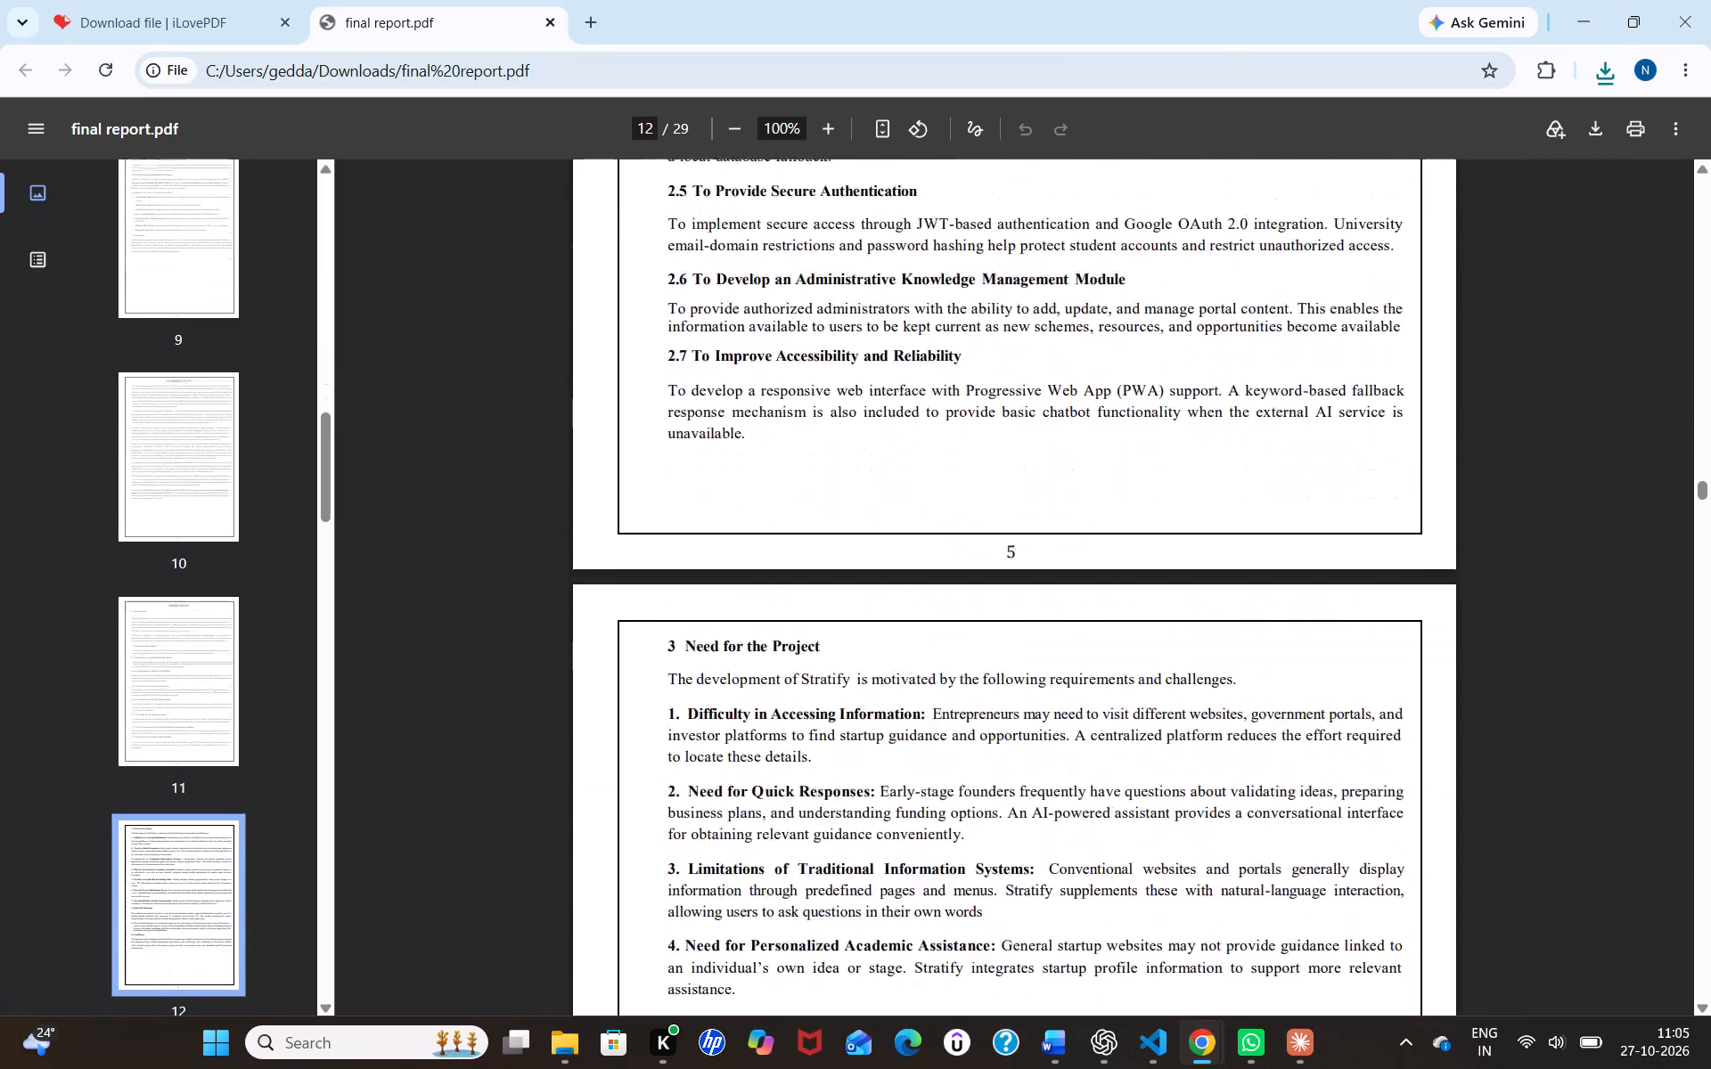
scroll(1093, 453, down, 7)
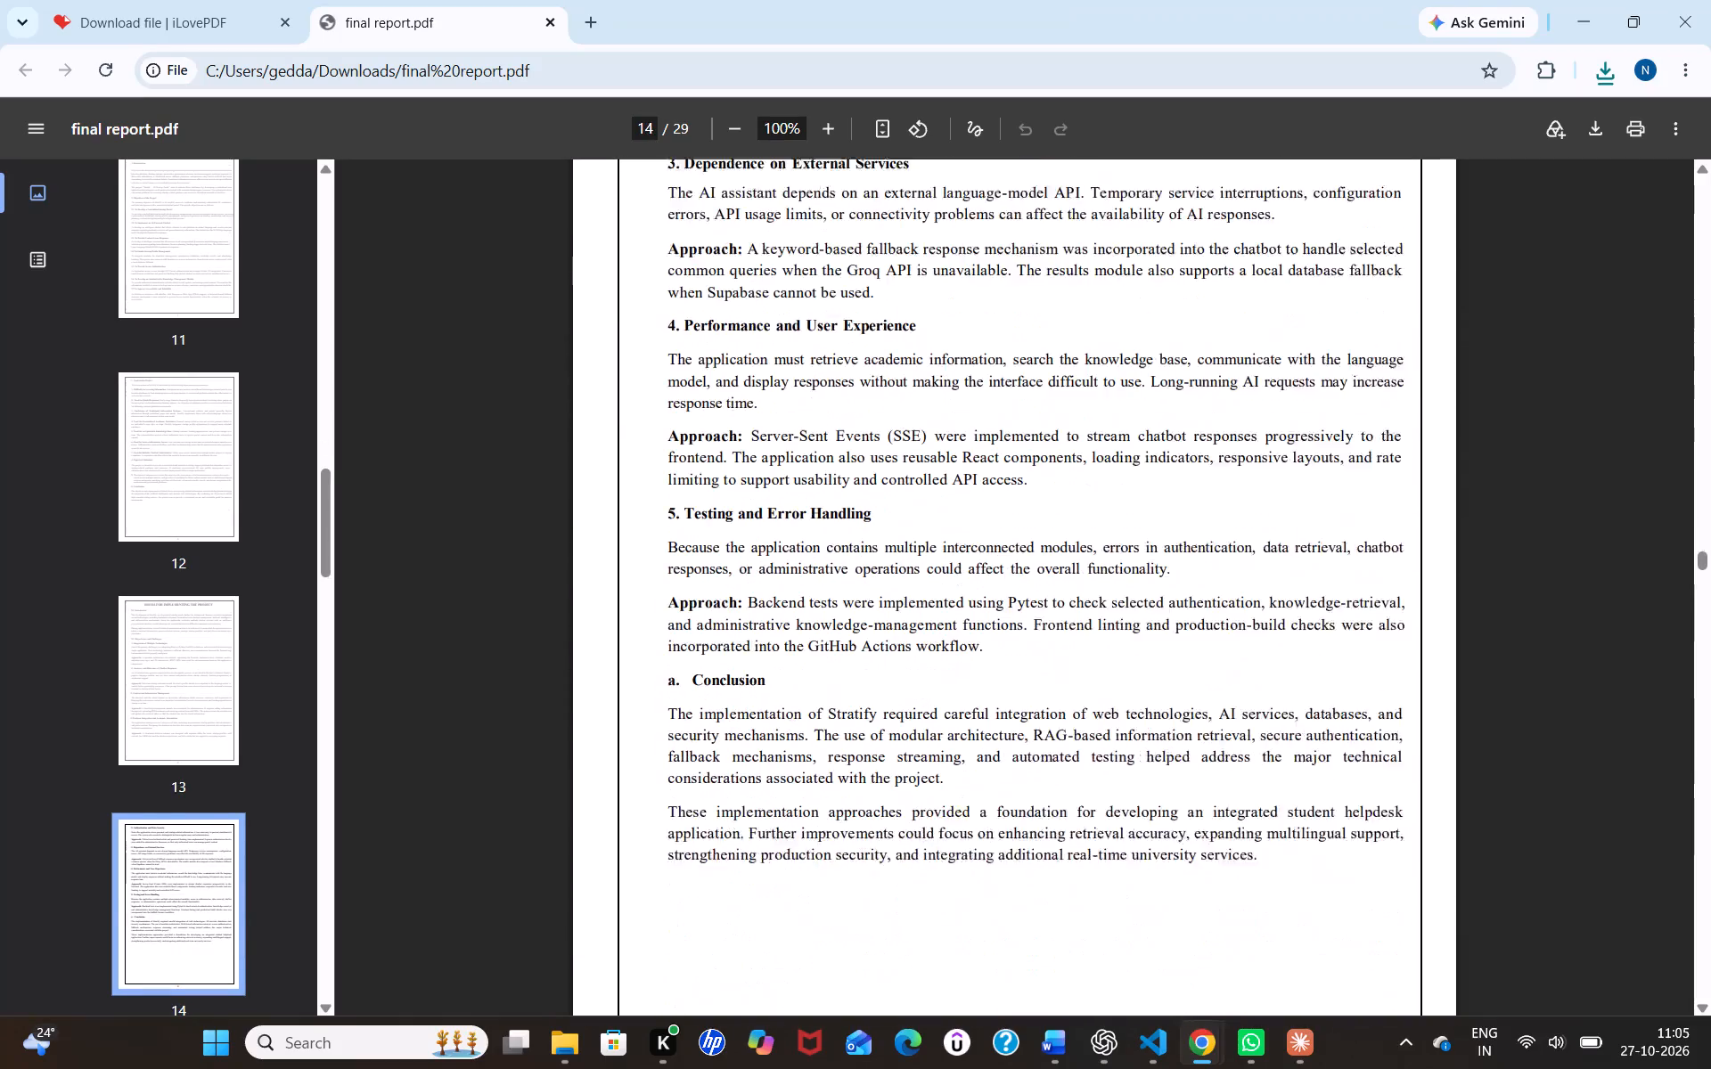
Check the solution approach chapter in the PDF, including the system architecture diagram, website screenshots, security, testing and conclusion sections.
scroll(1093, 453, down, 10)
scroll(1093, 453, up, 5)
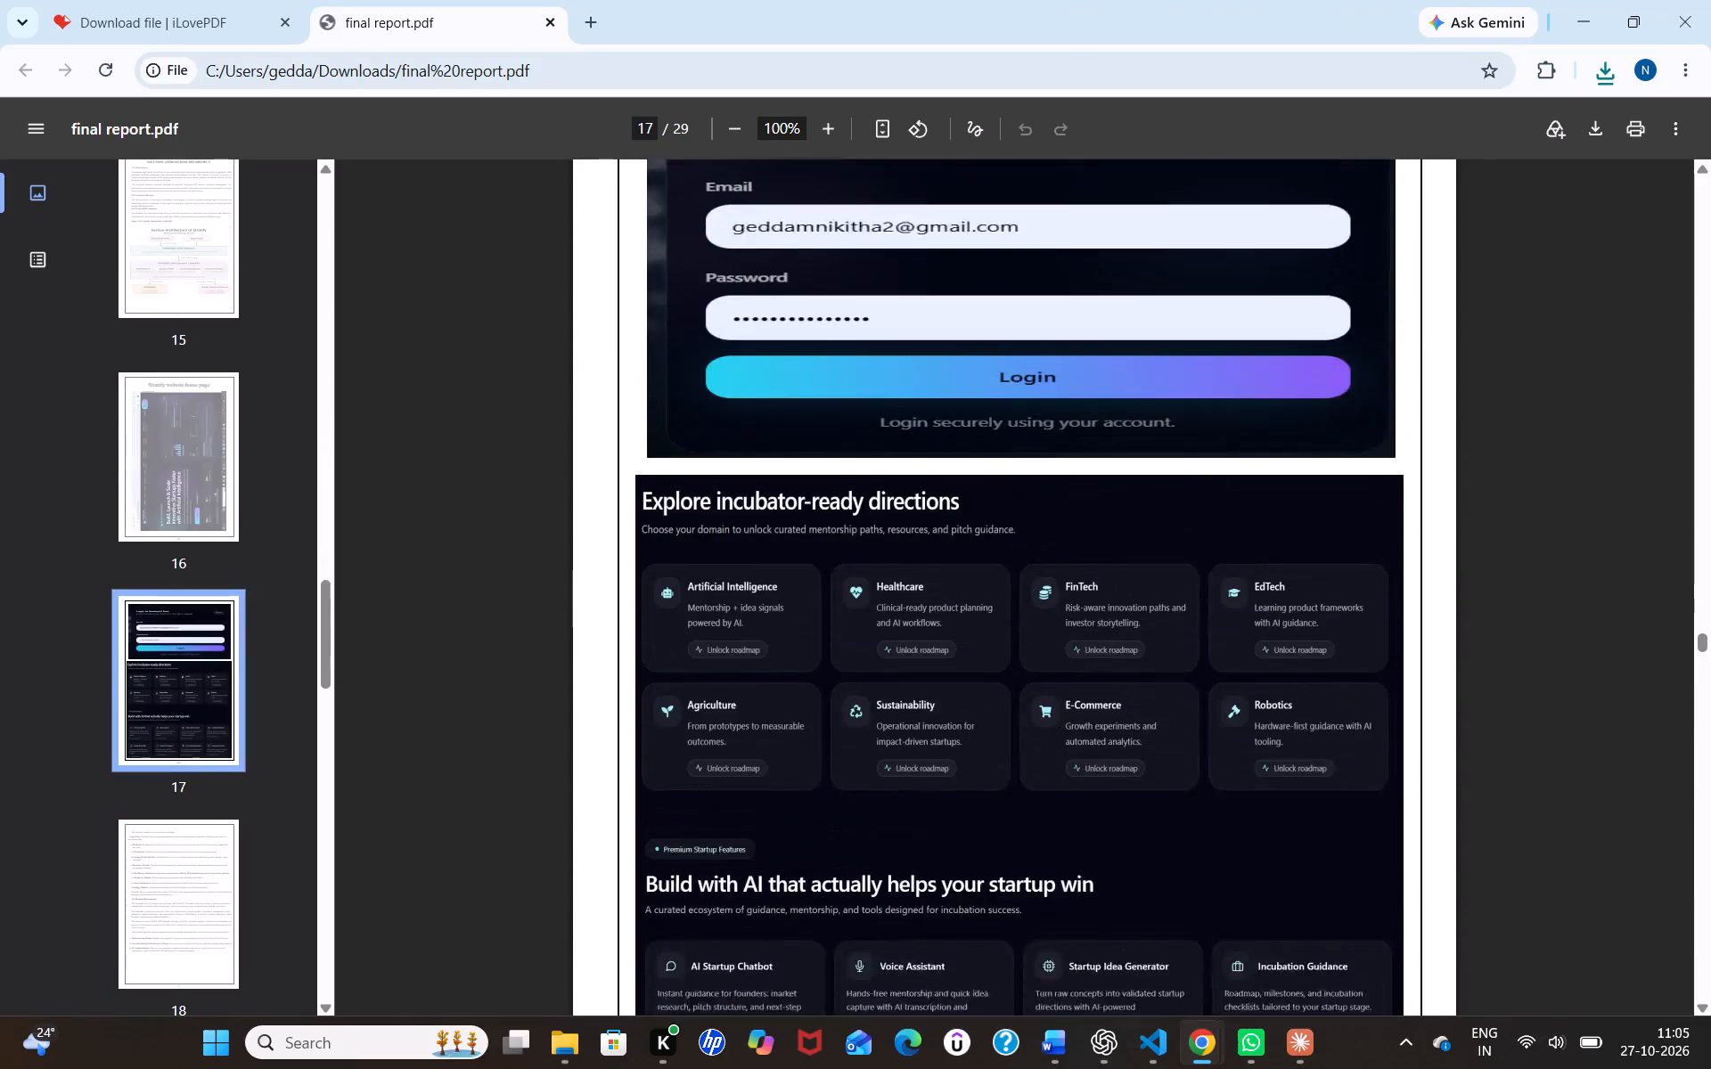
scroll(1093, 453, up, 9)
scroll(1093, 453, down, 4)
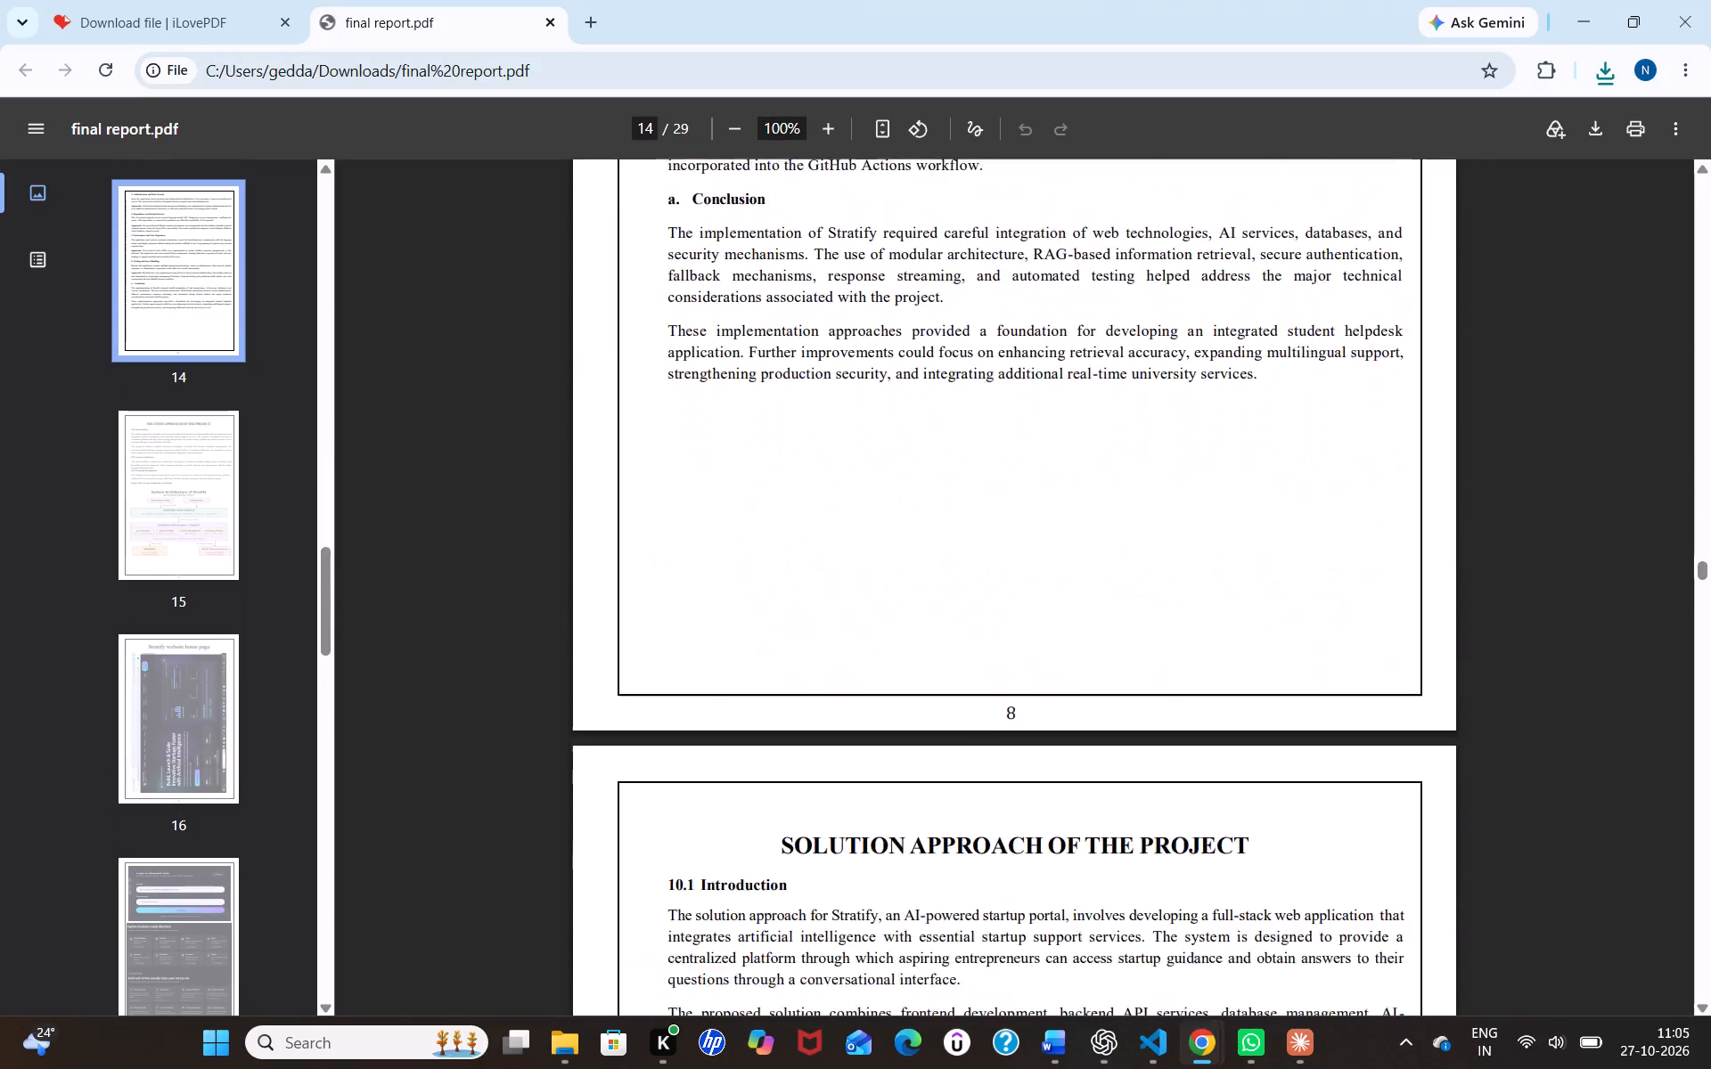
scroll(1093, 453, down, 4)
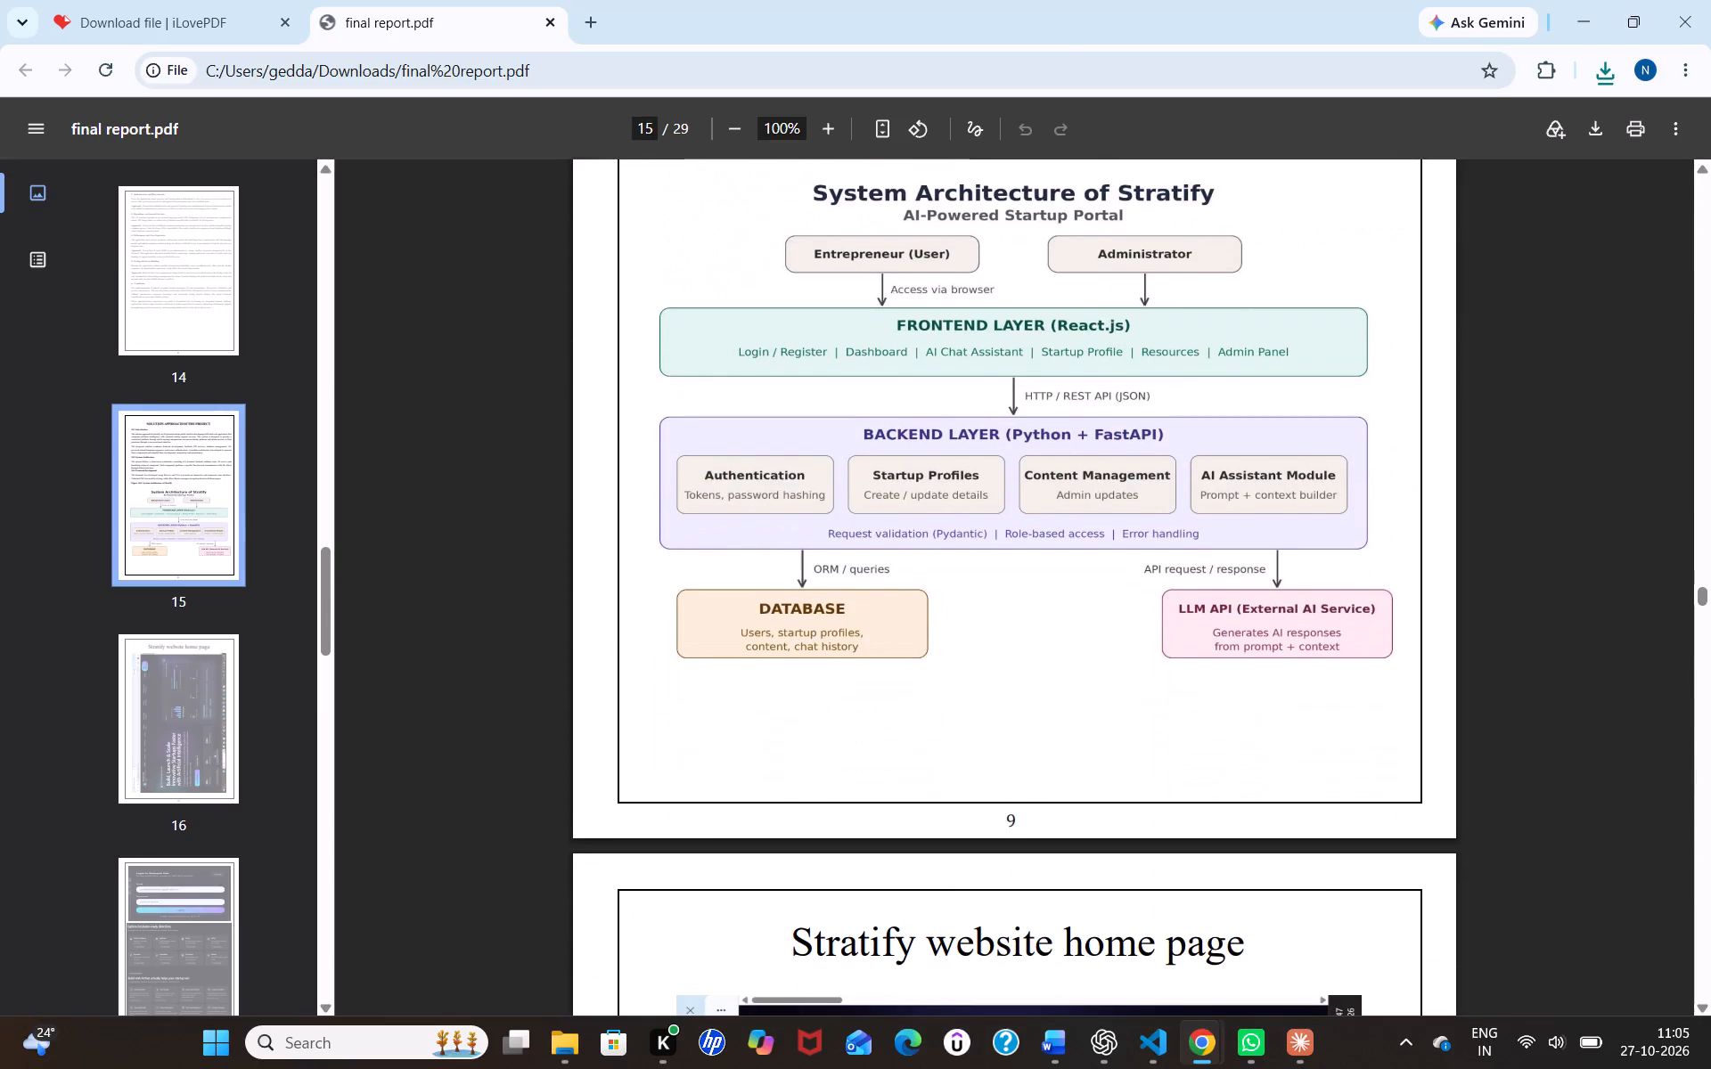
scroll(1093, 453, down, 8)
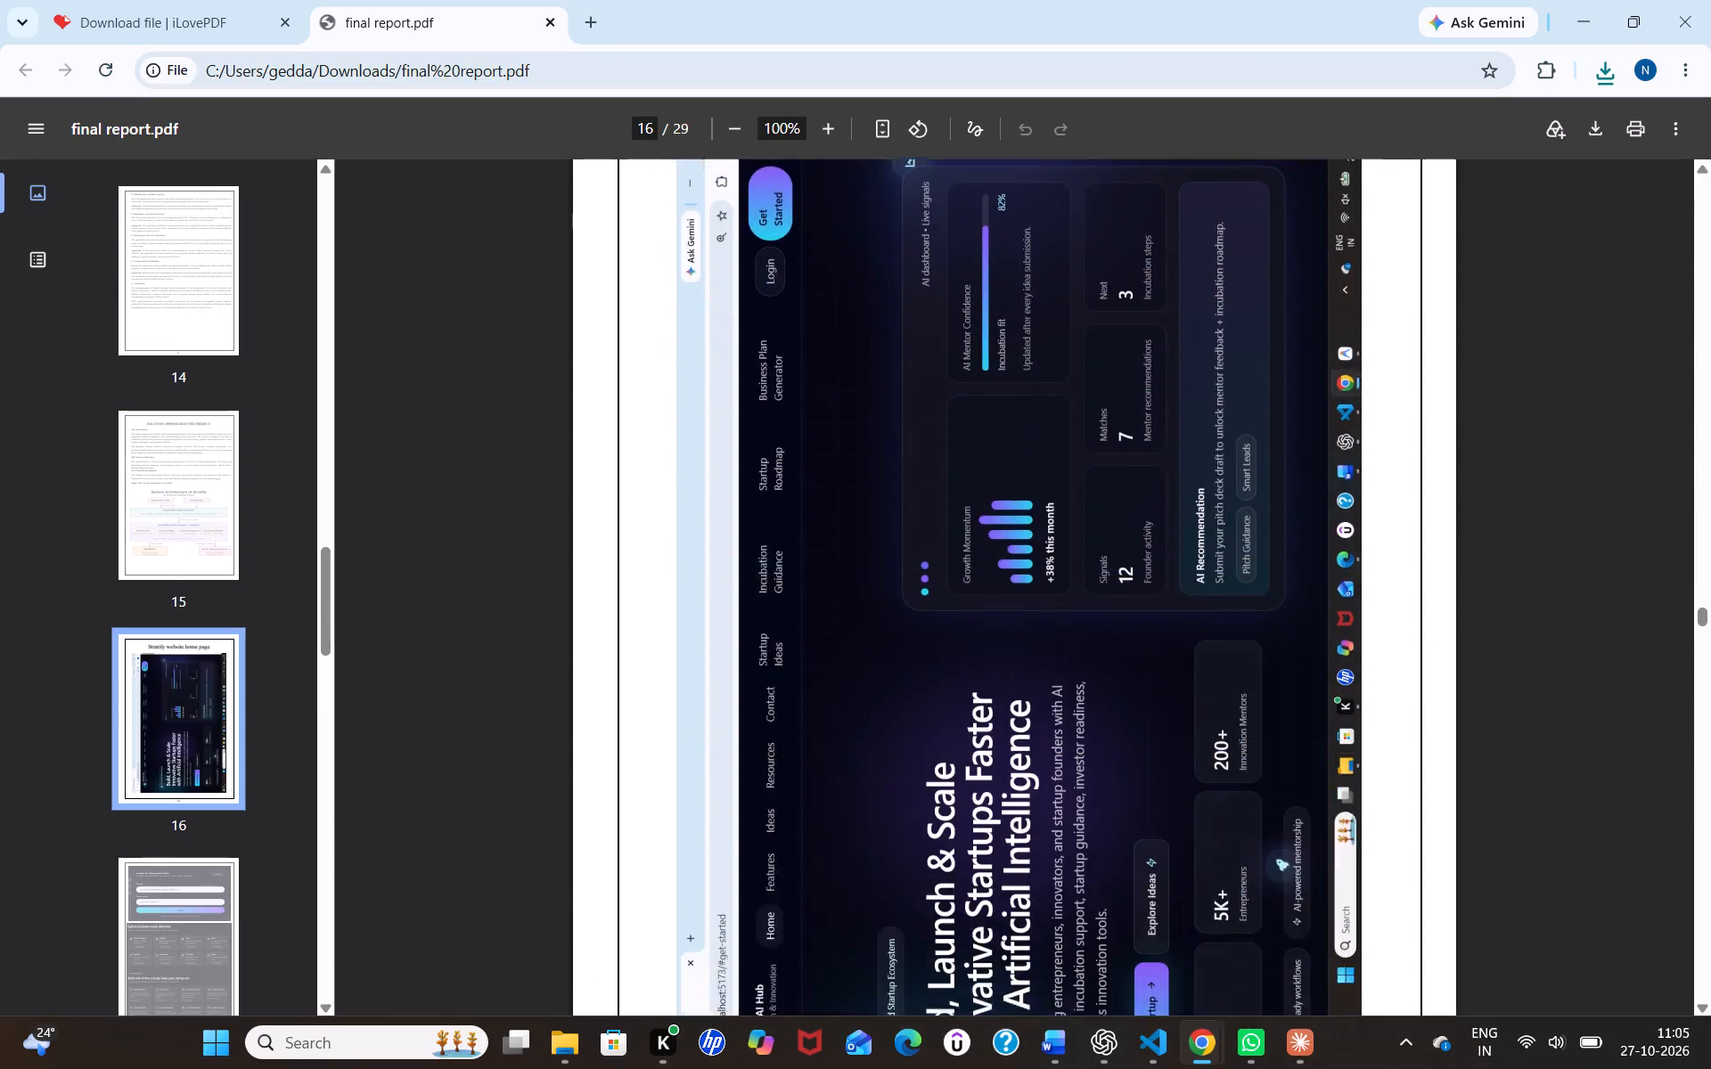
scroll(1093, 453, down, 5)
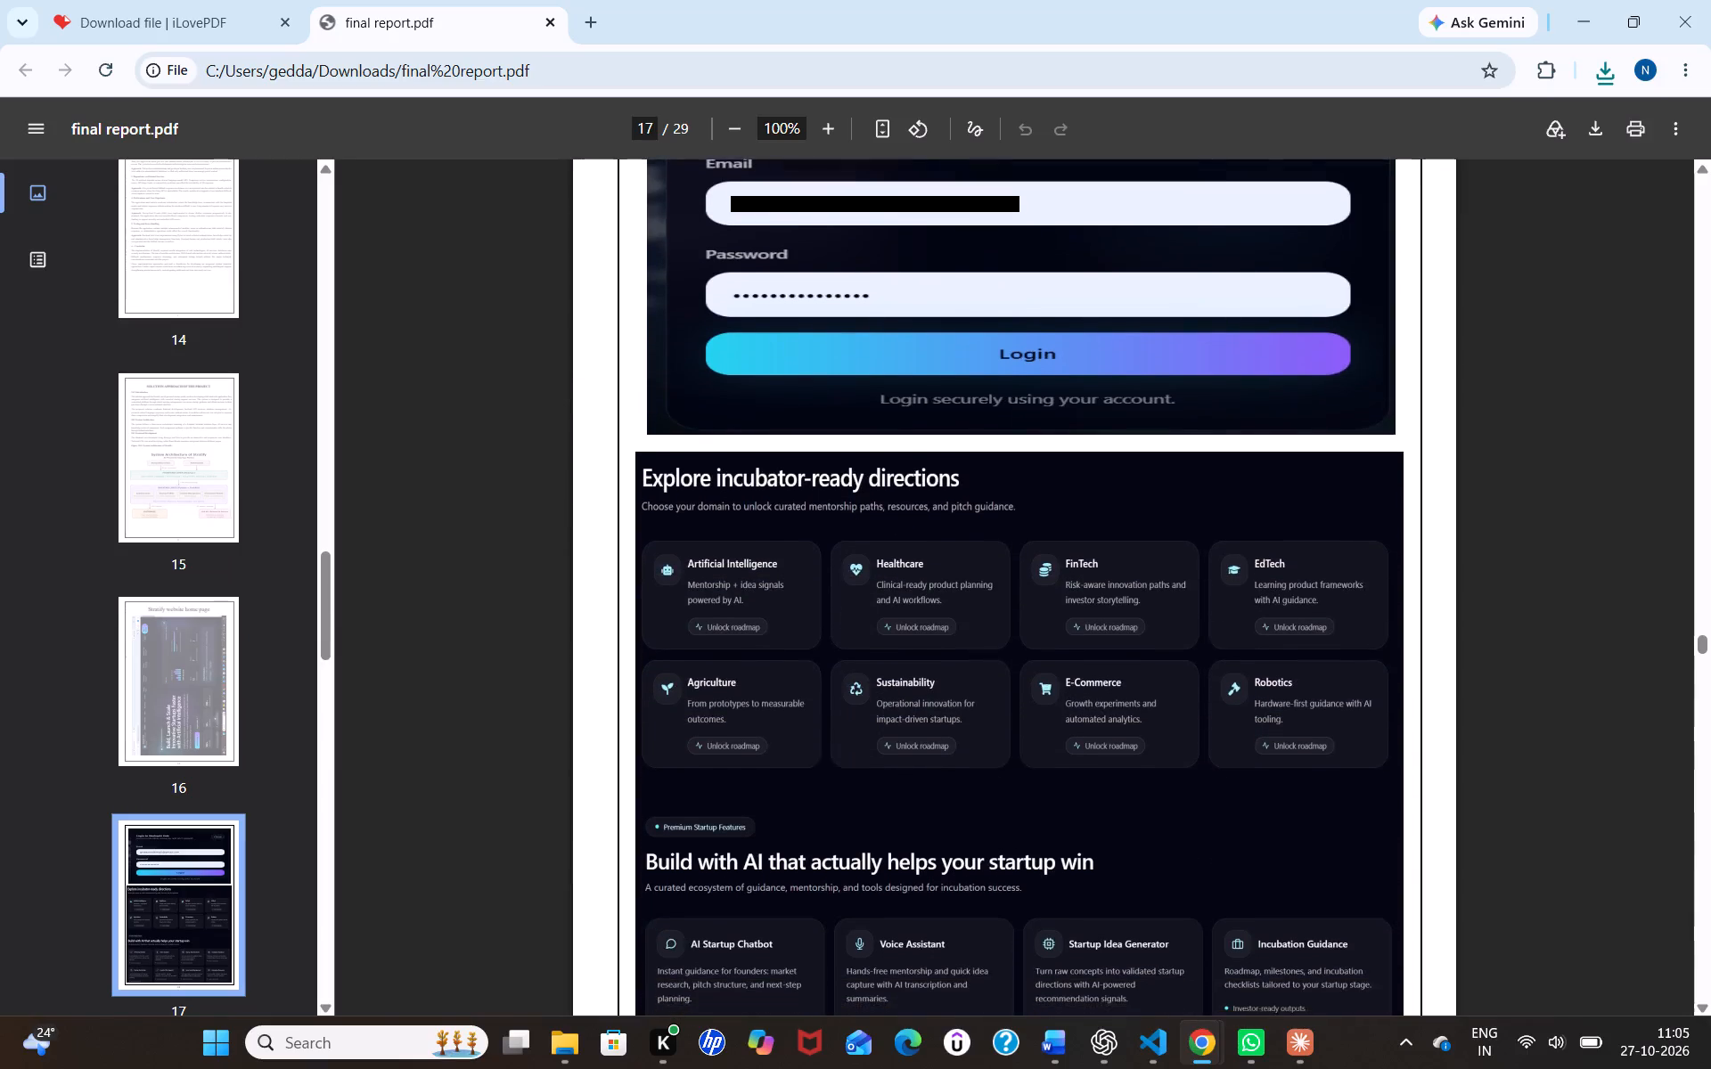
scroll(1093, 453, down, 3)
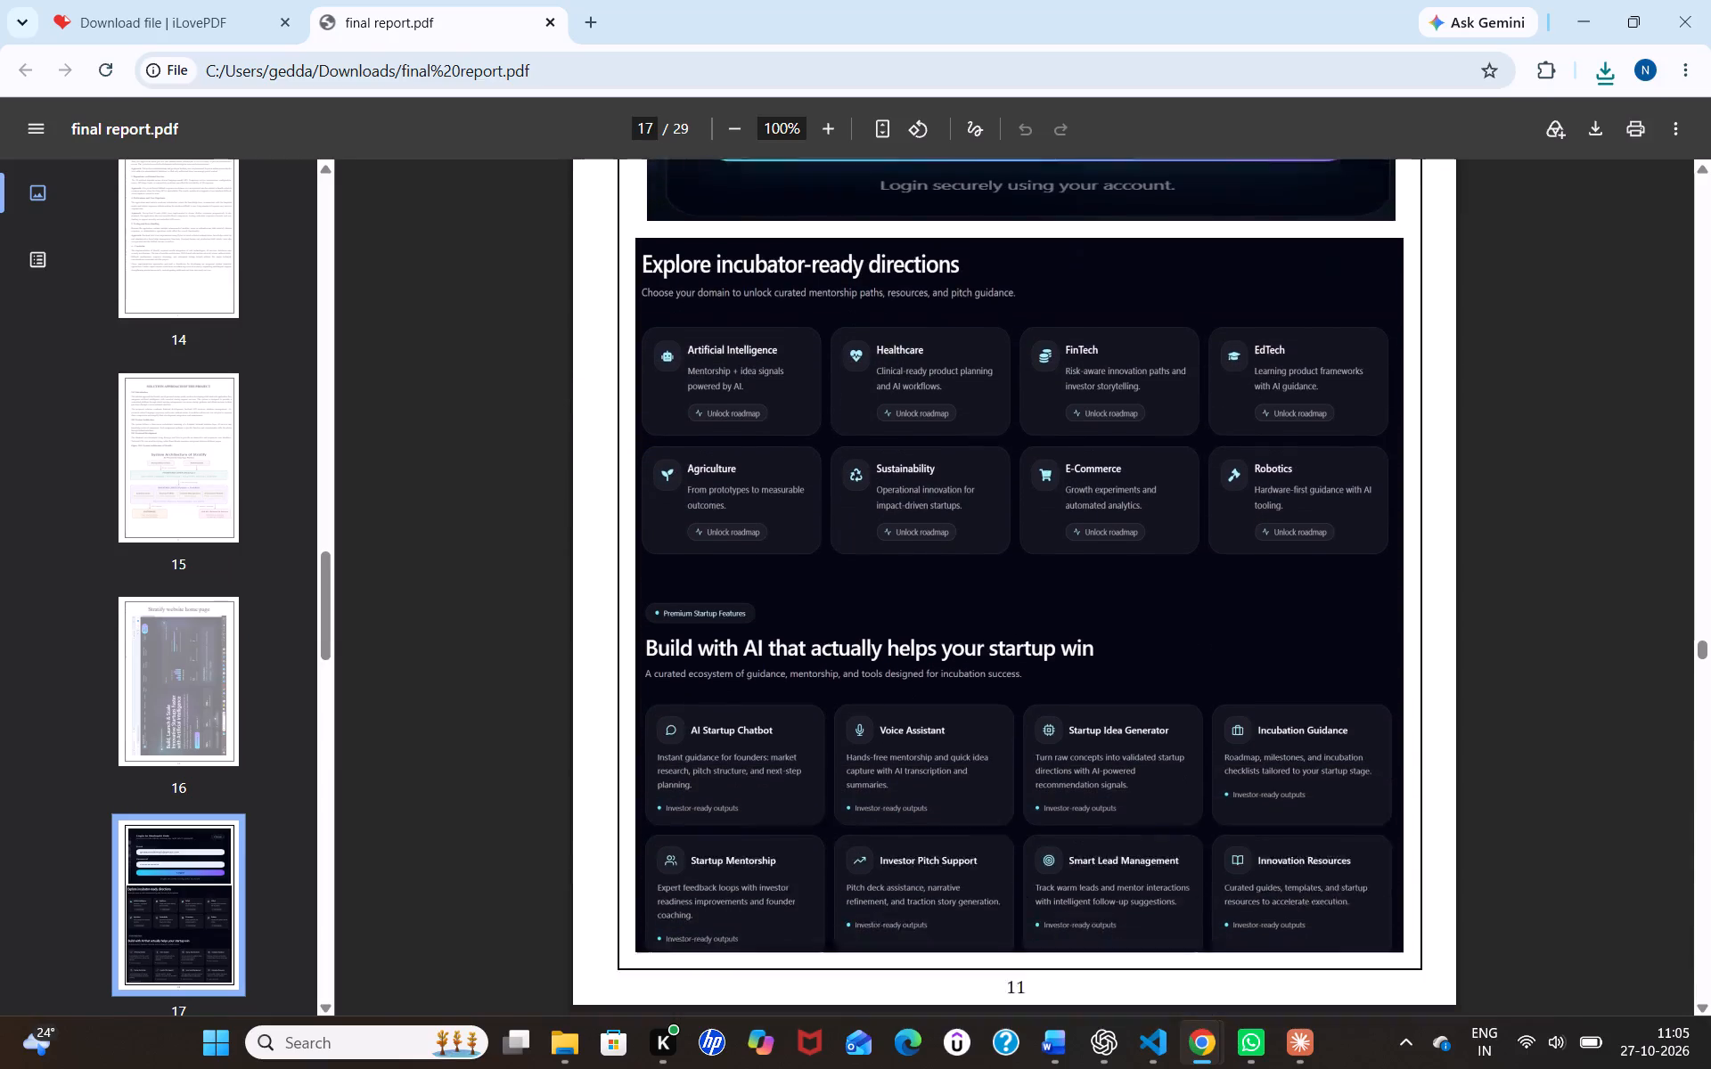
scroll(1093, 453, down, 7)
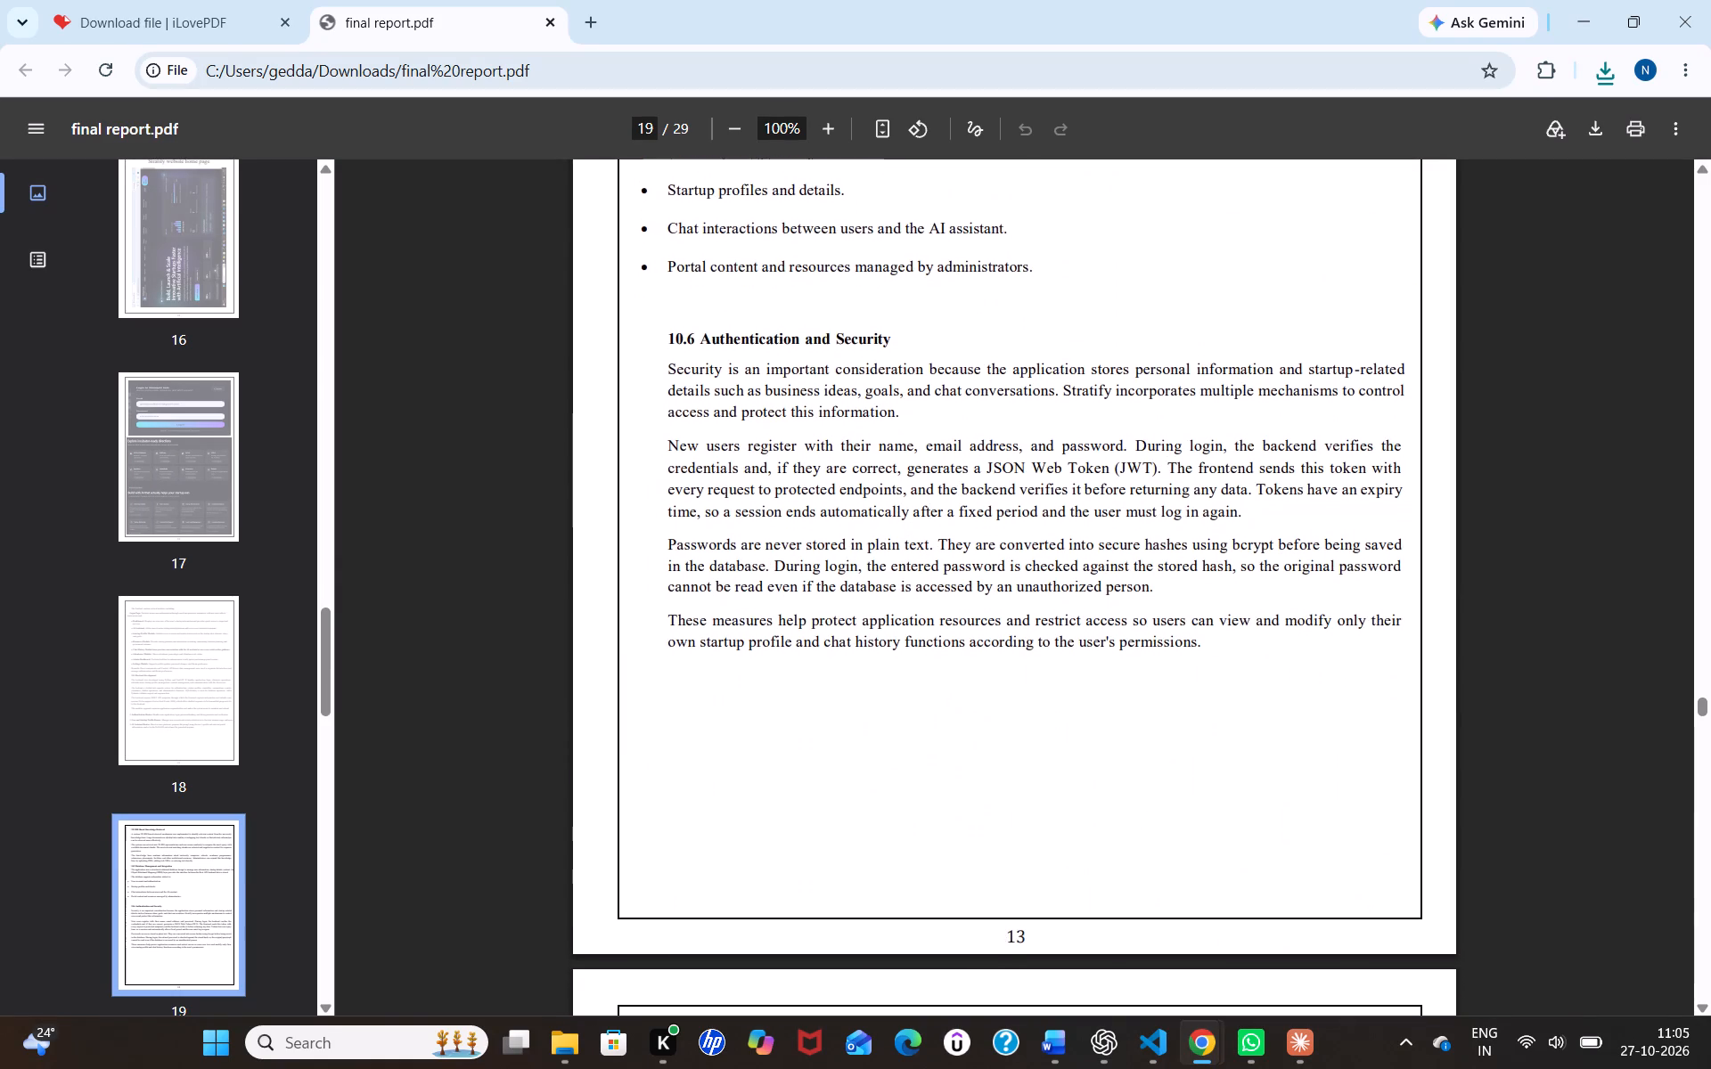
scroll(1093, 453, down, 2)
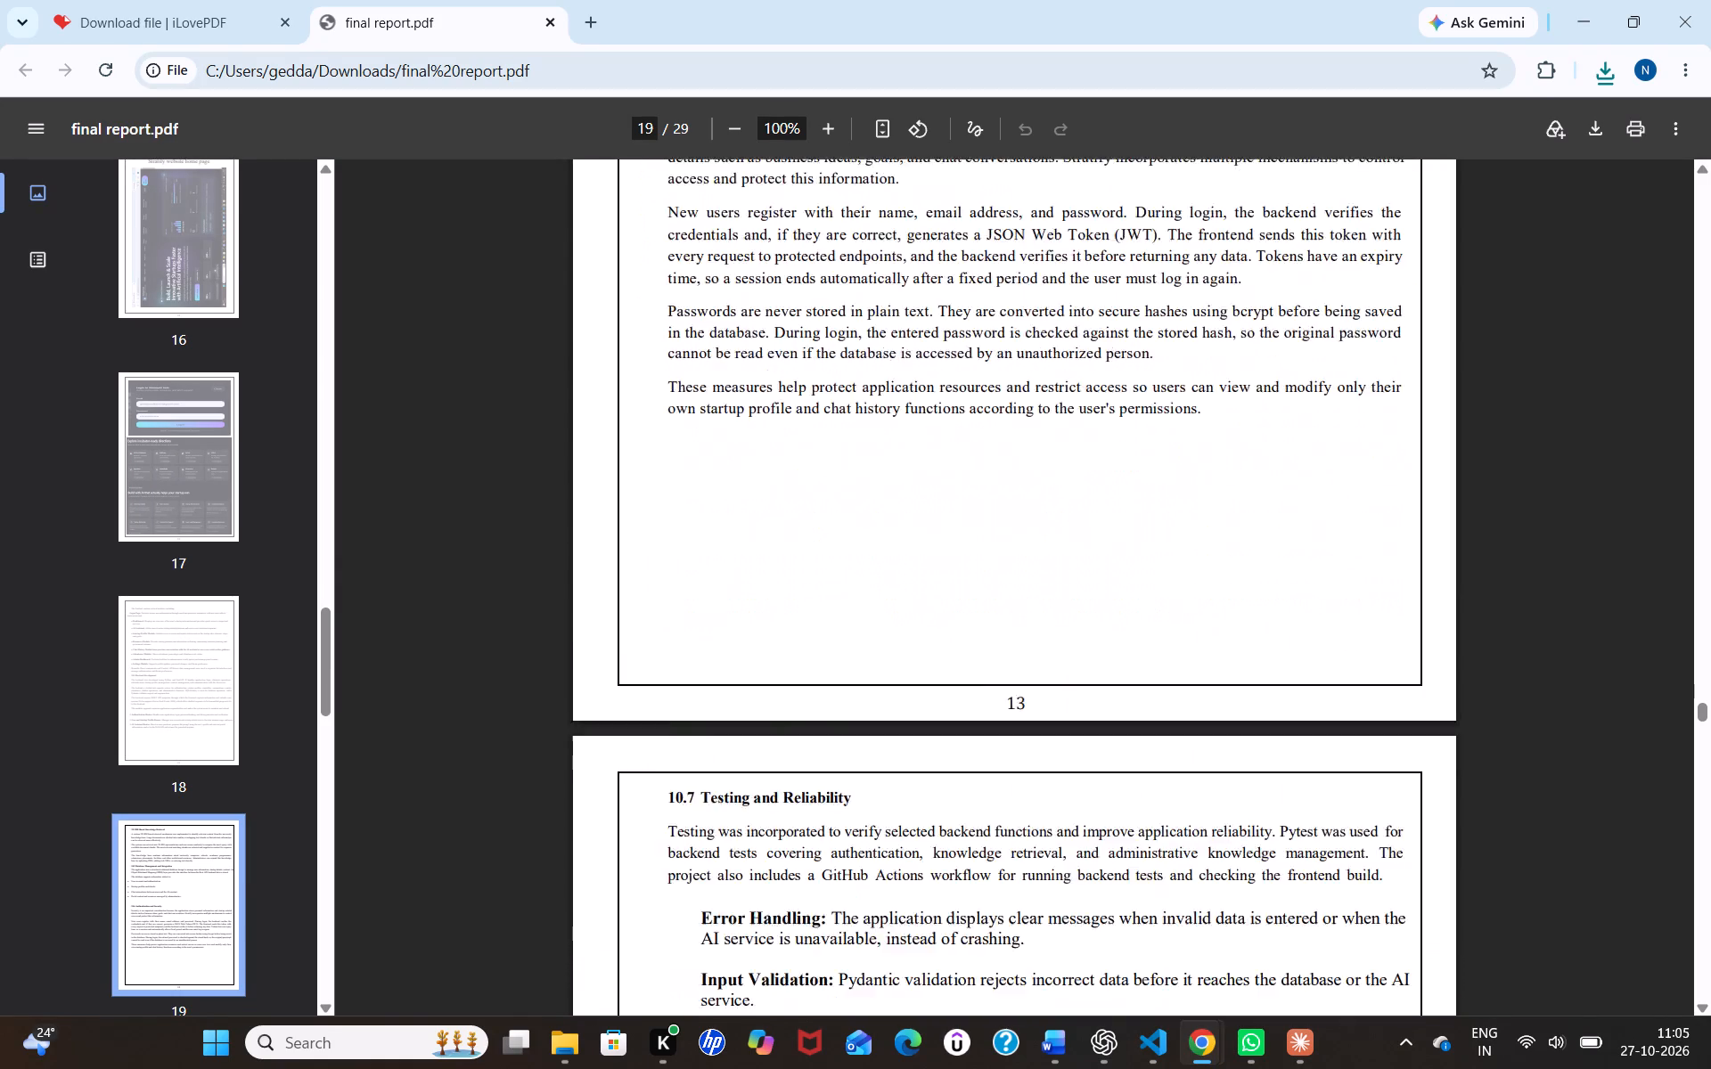
scroll(1093, 453, down, 2)
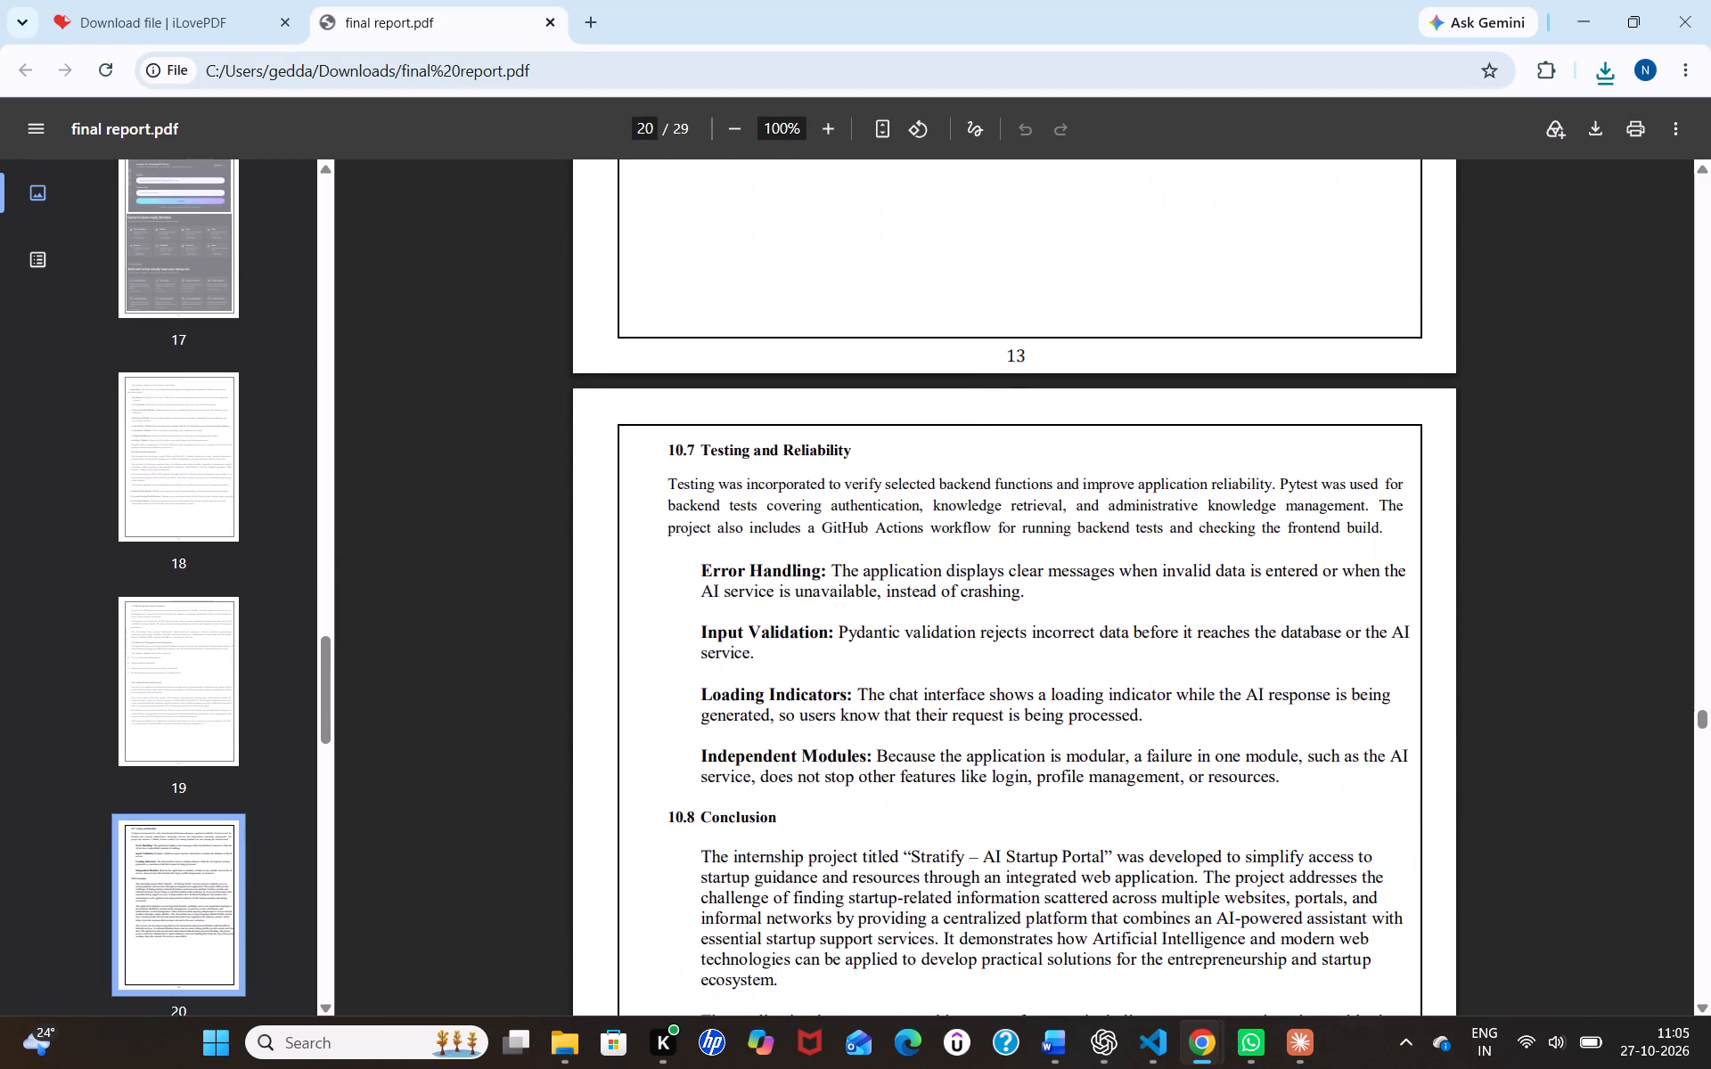
scroll(1093, 453, down, 5)
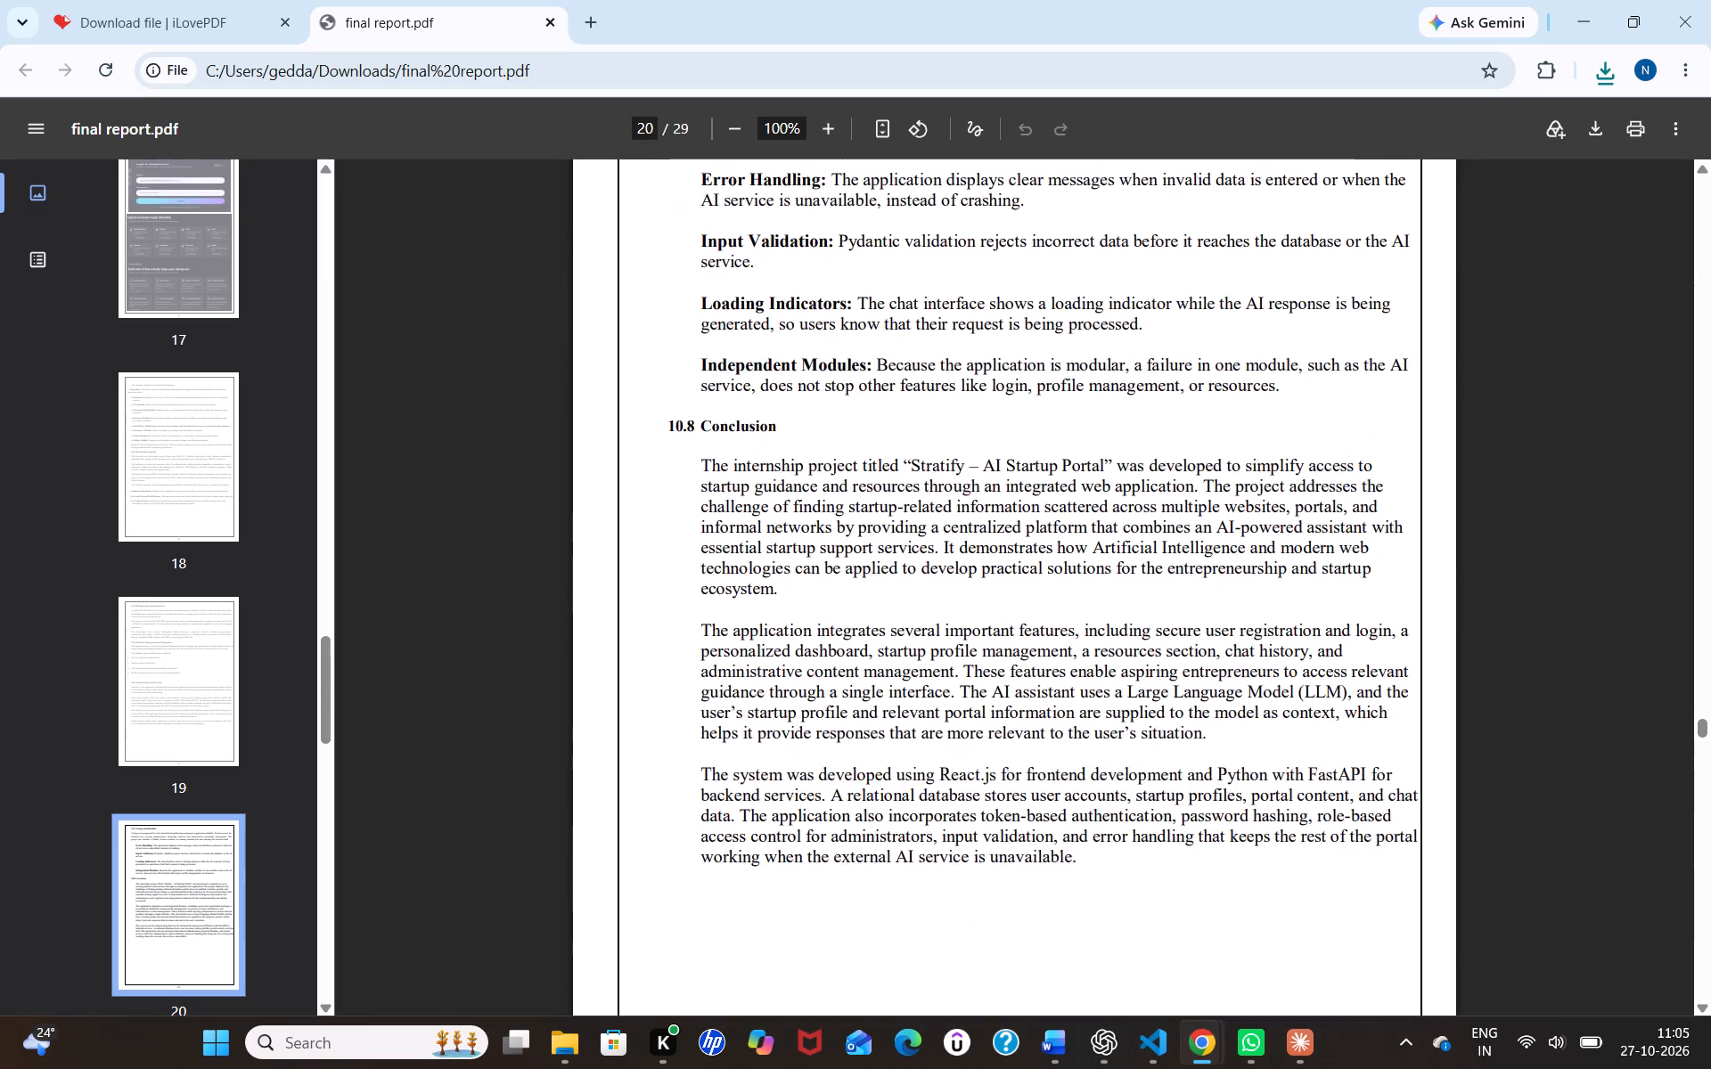
Look over the remaining chapters of the PDF through to the assessment page at the end.
scroll(1093, 453, down, 8)
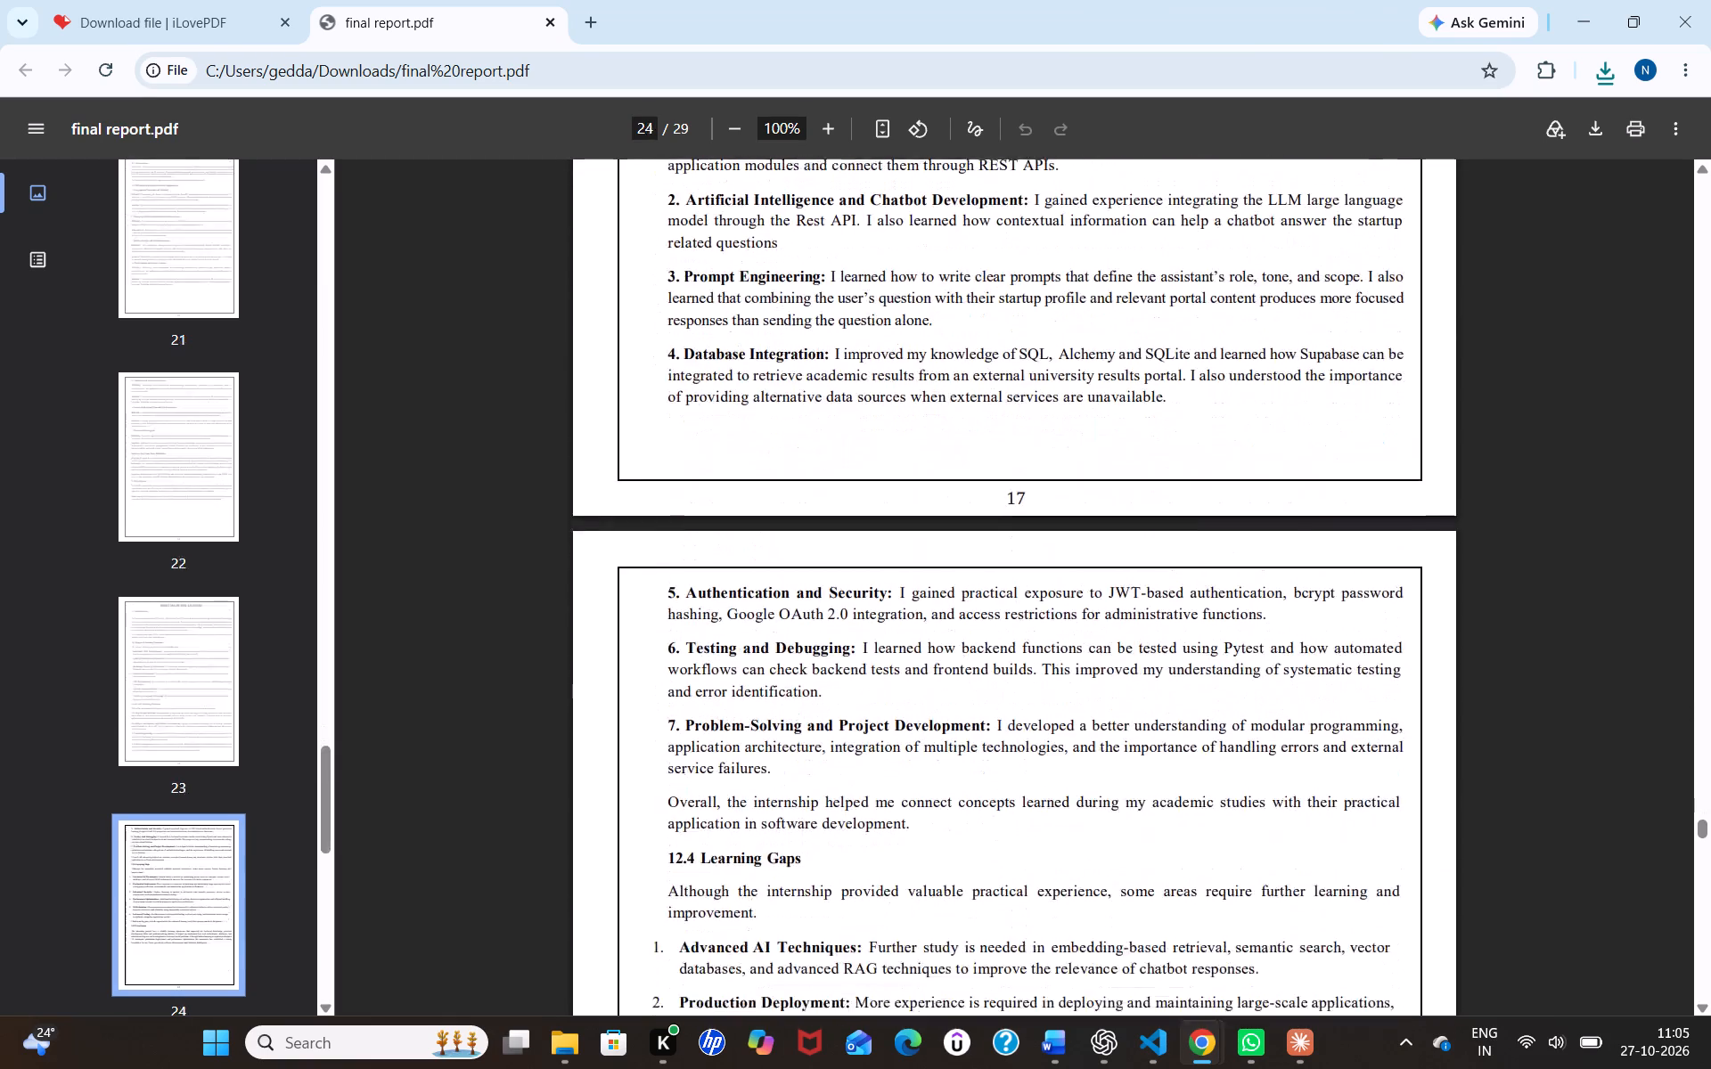
scroll(1093, 453, down, 11)
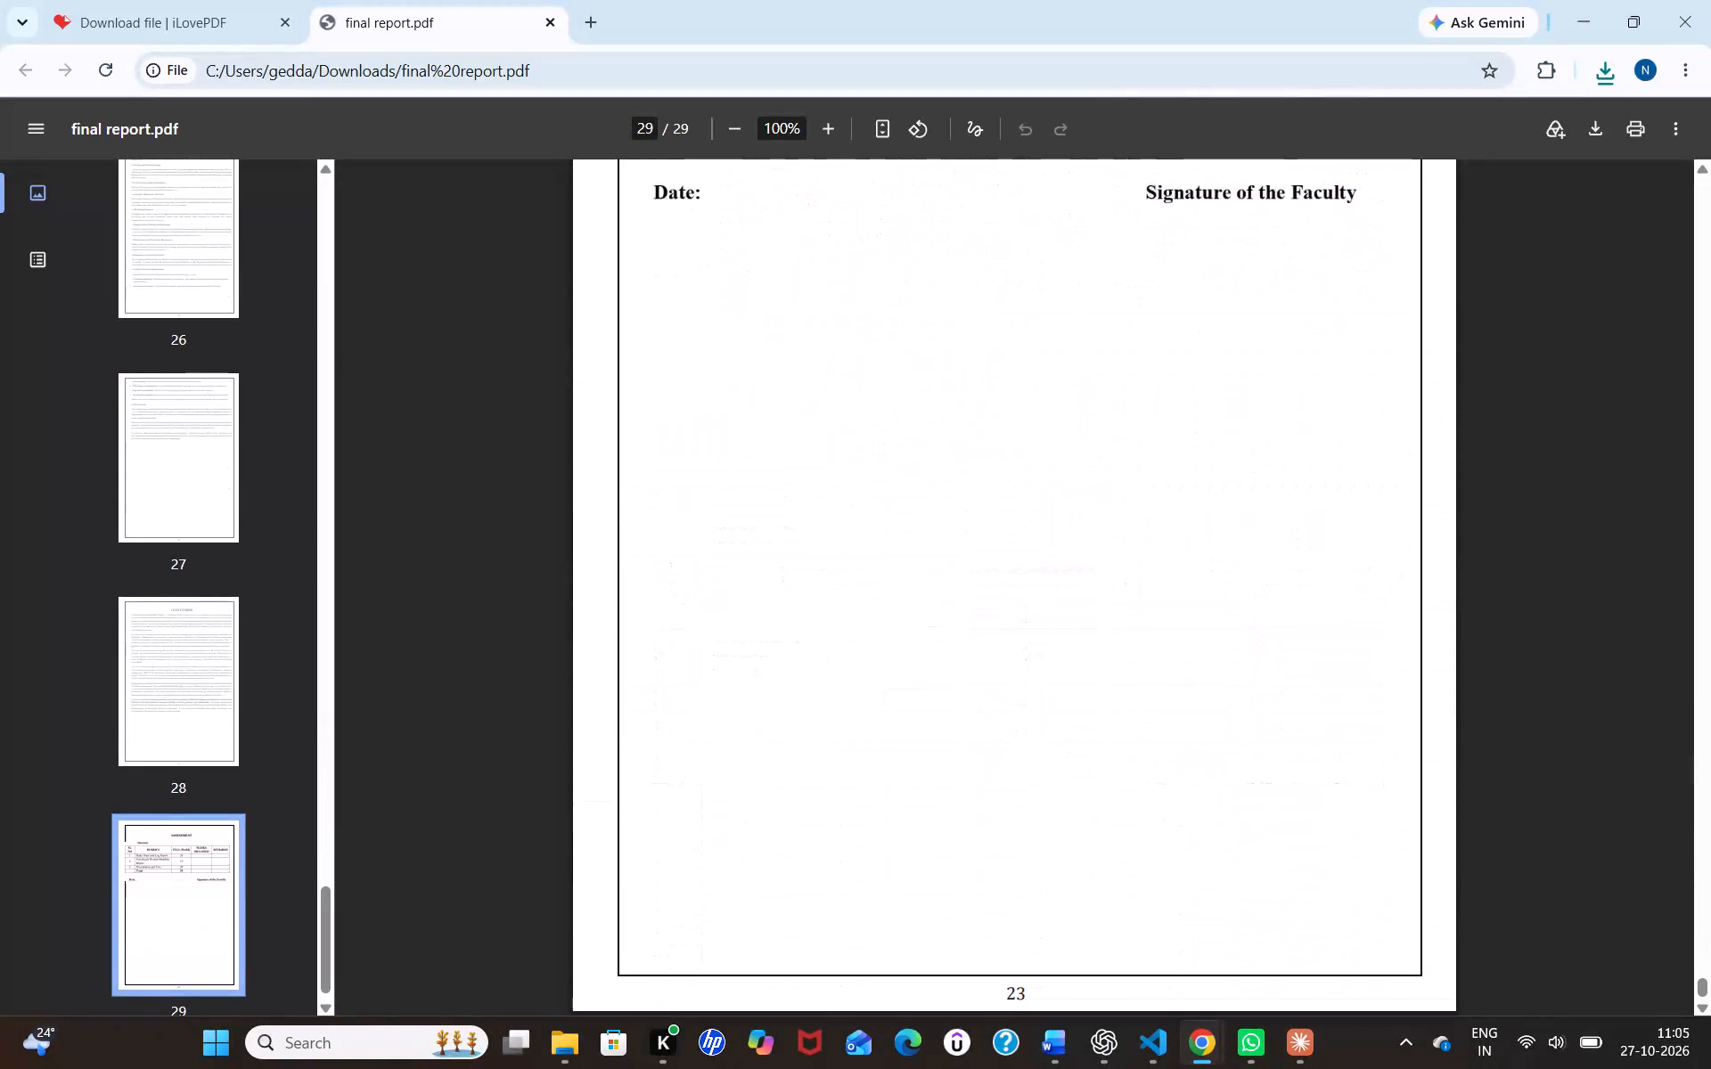
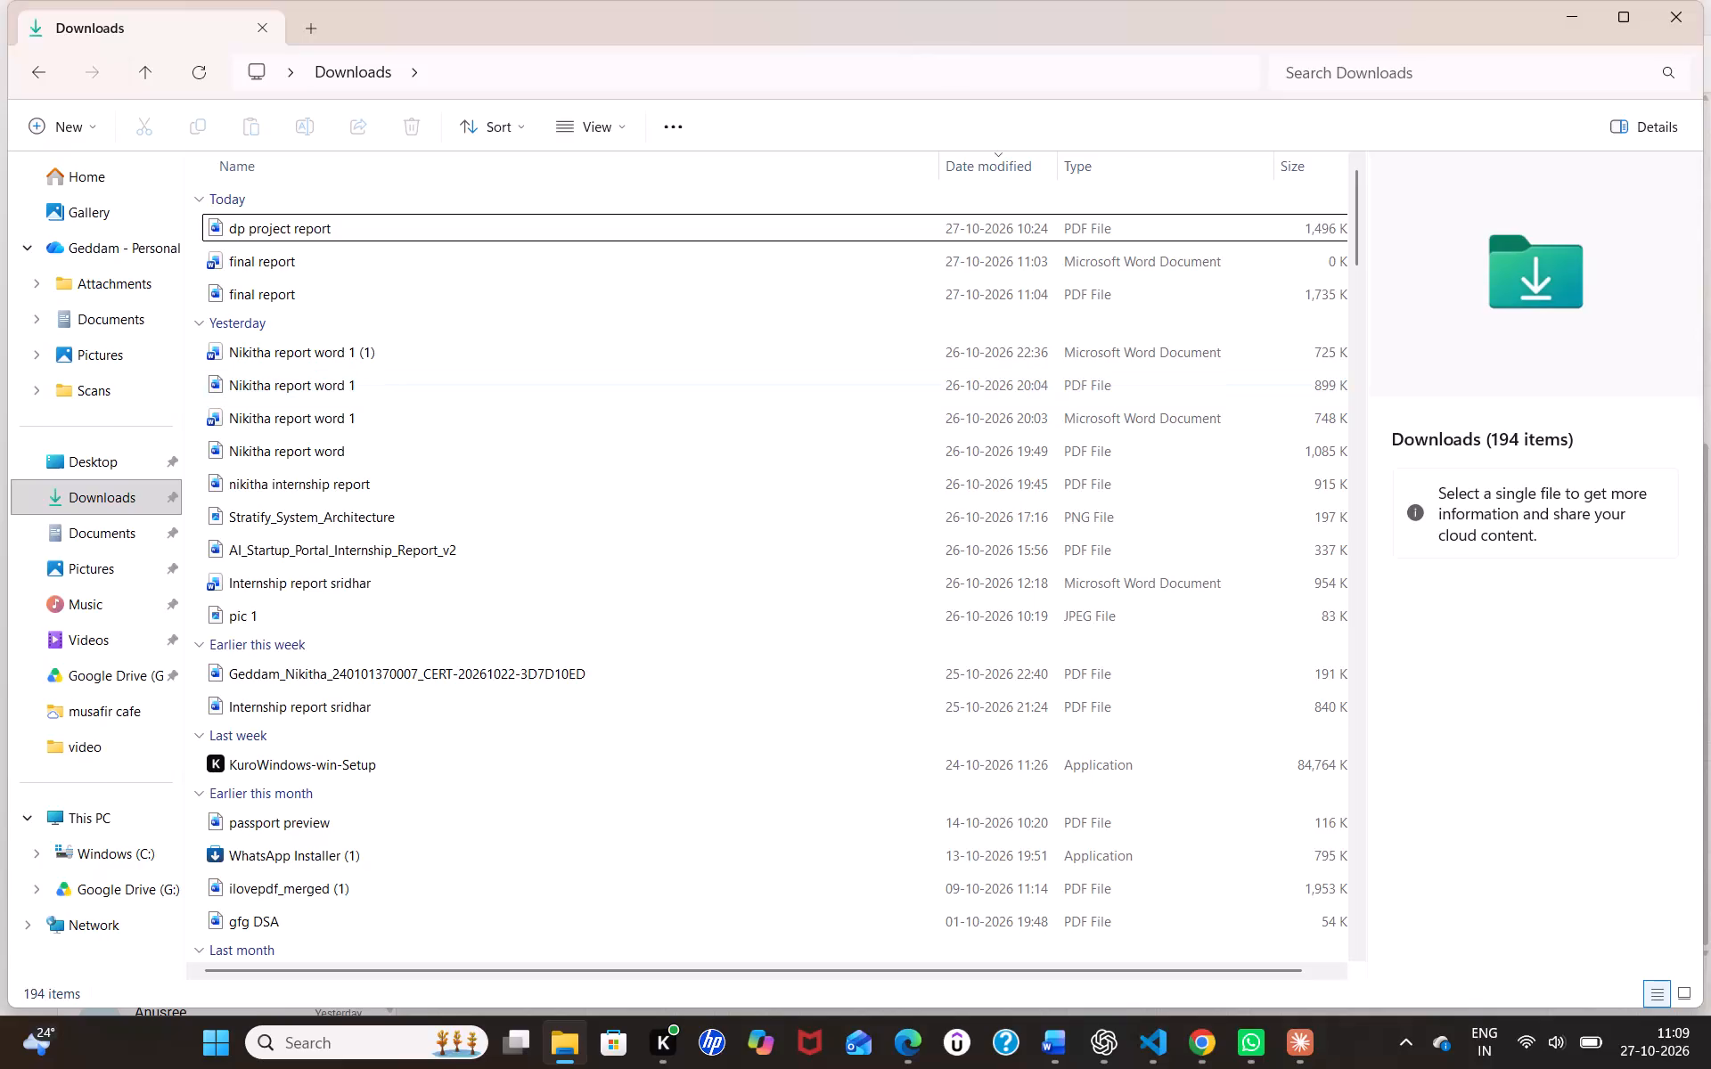
Delete the "nikitha internship report" PDF from the Downloads folder.
right_click(388, 477)
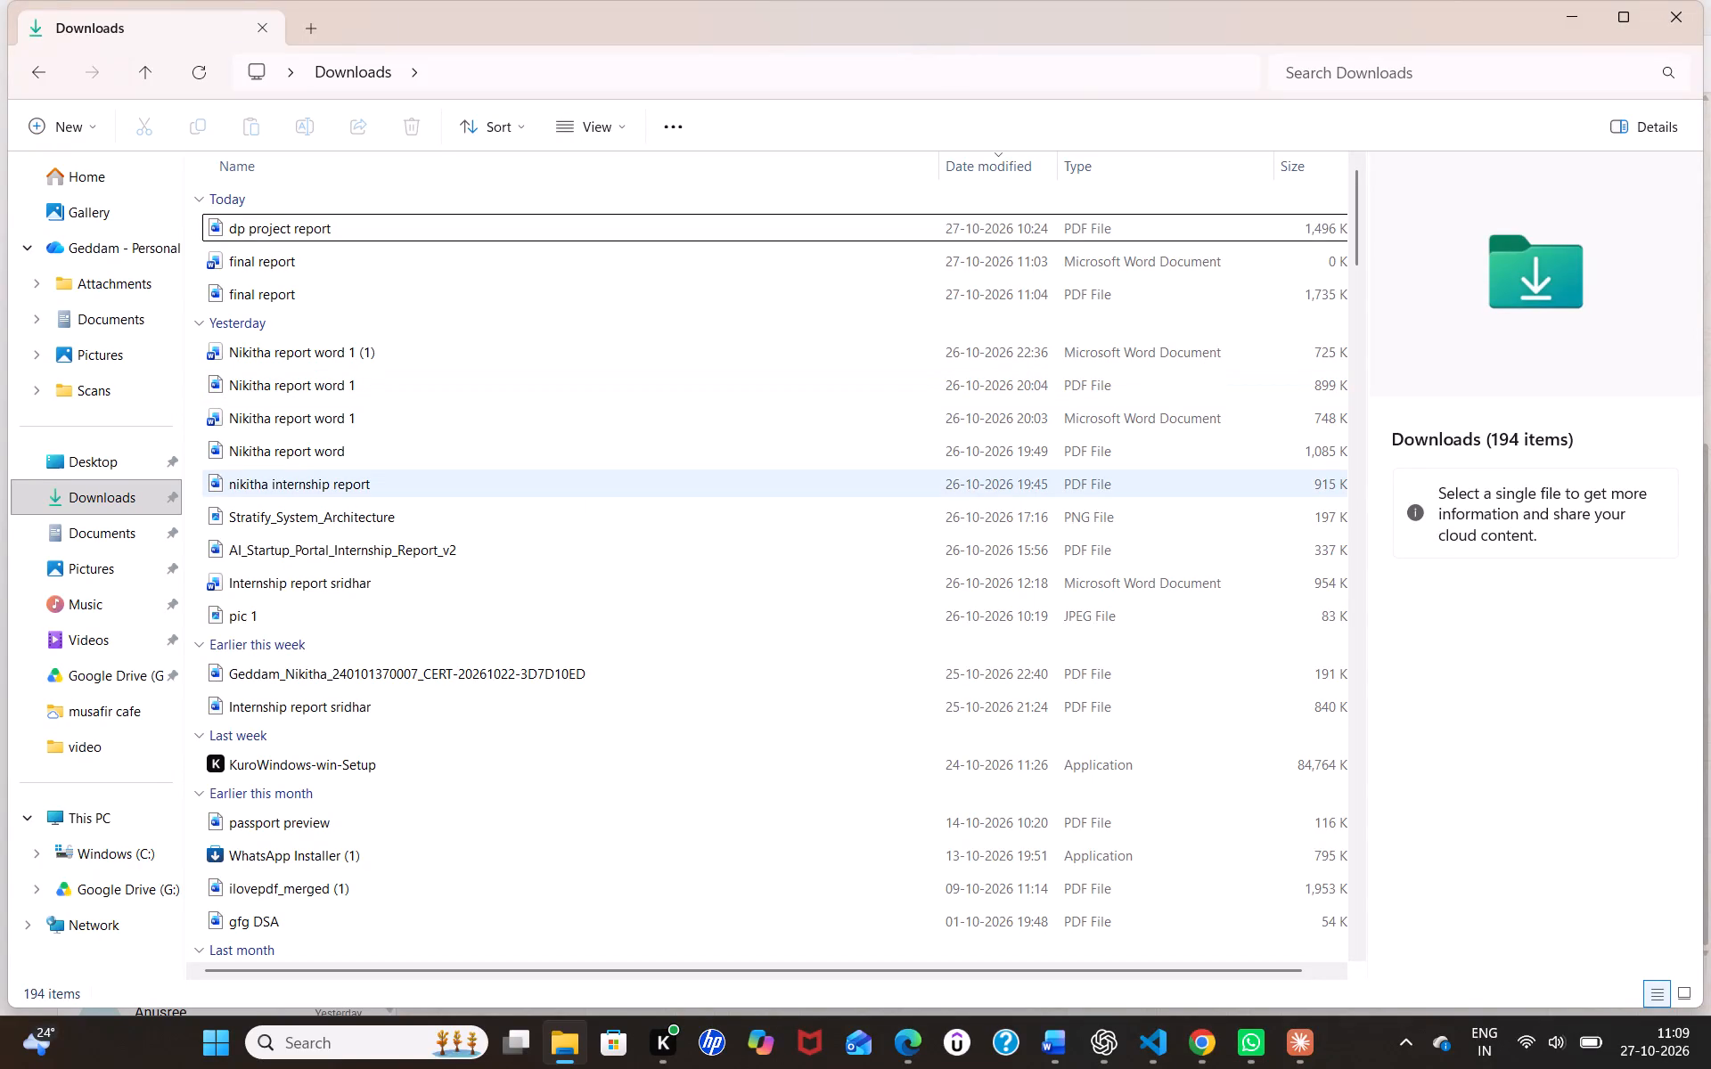
click(285, 477)
right_click(285, 477)
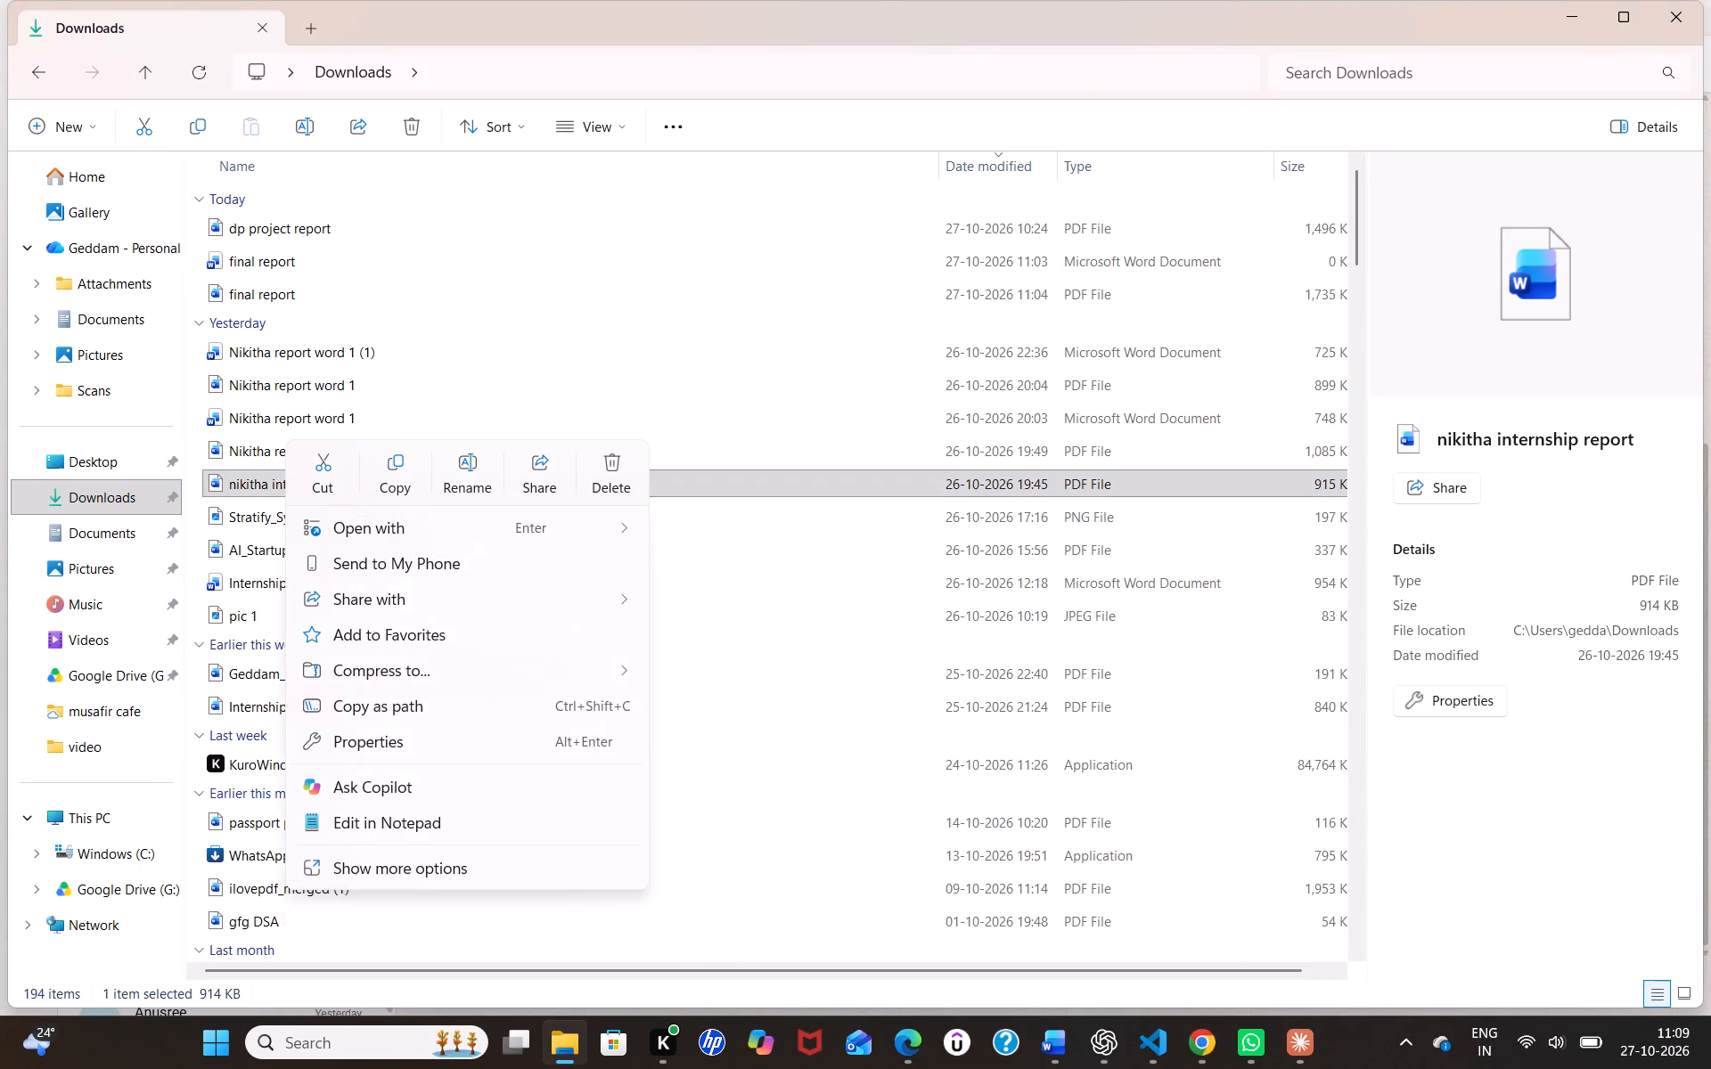
click(614, 463)
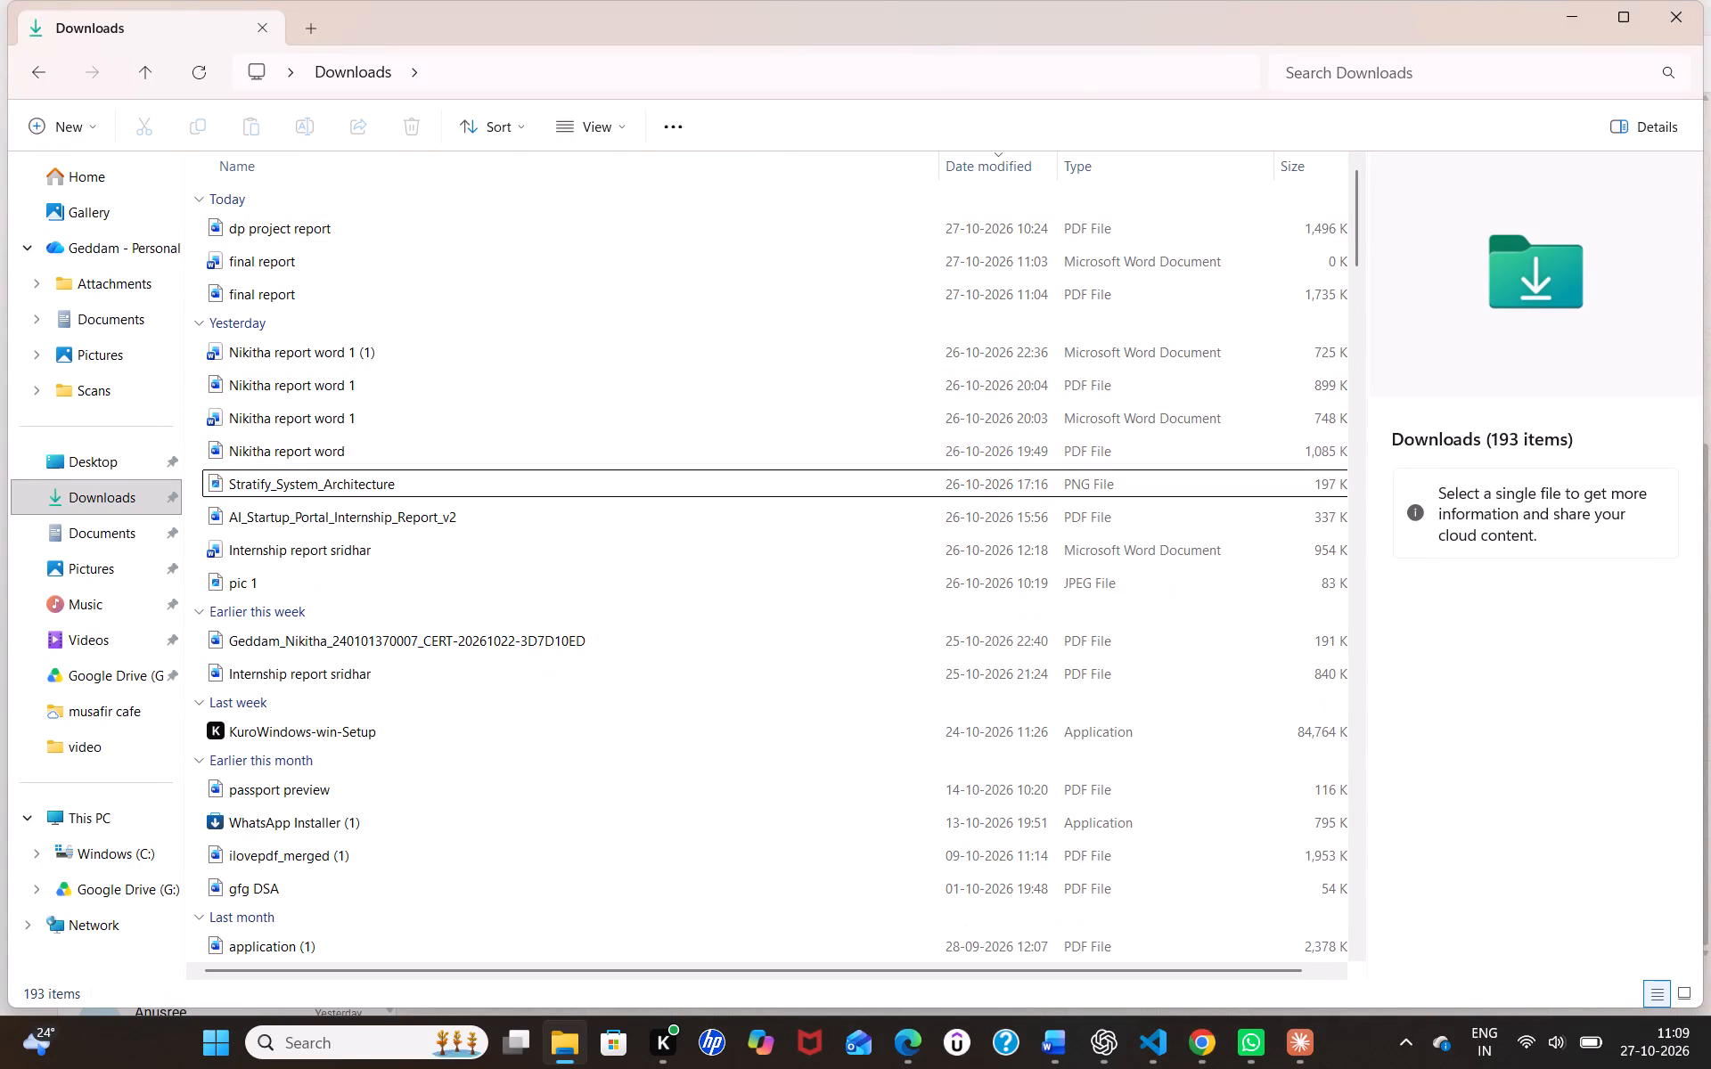
Delete the "Nikitha report word" PDF from the Downloads folder.
click(467, 456)
right_click(467, 456)
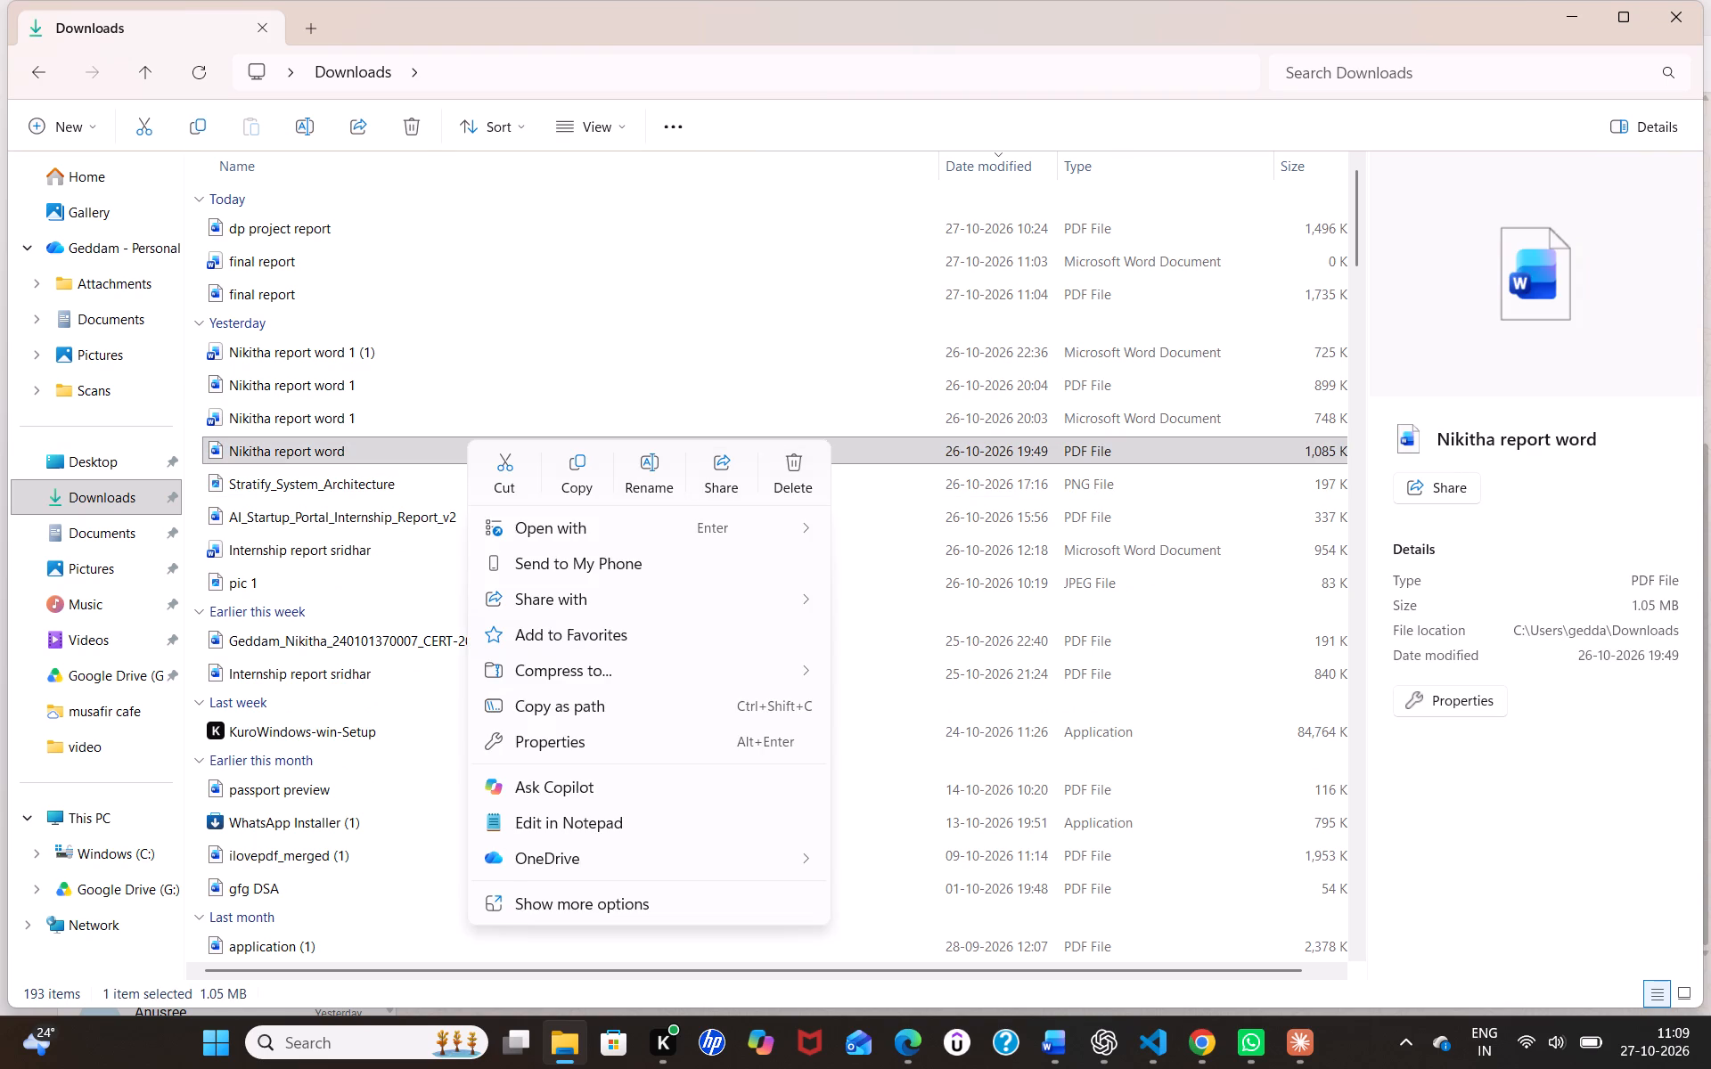
click(793, 454)
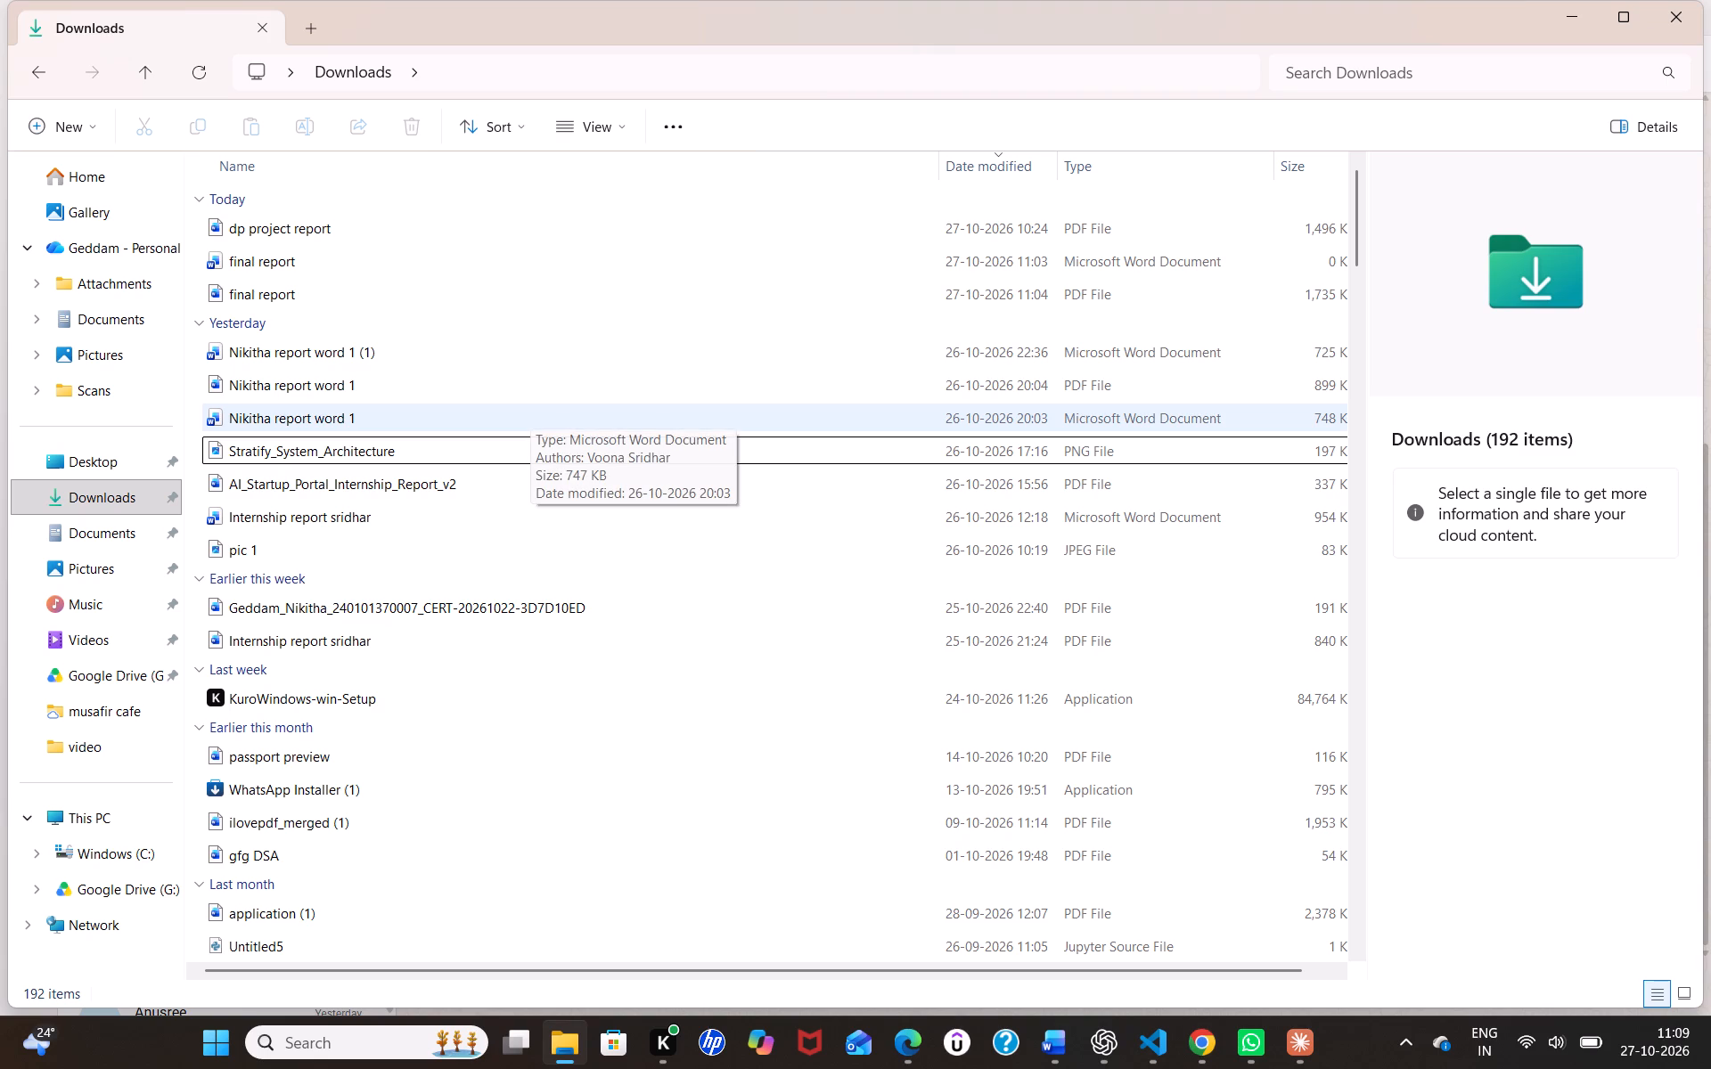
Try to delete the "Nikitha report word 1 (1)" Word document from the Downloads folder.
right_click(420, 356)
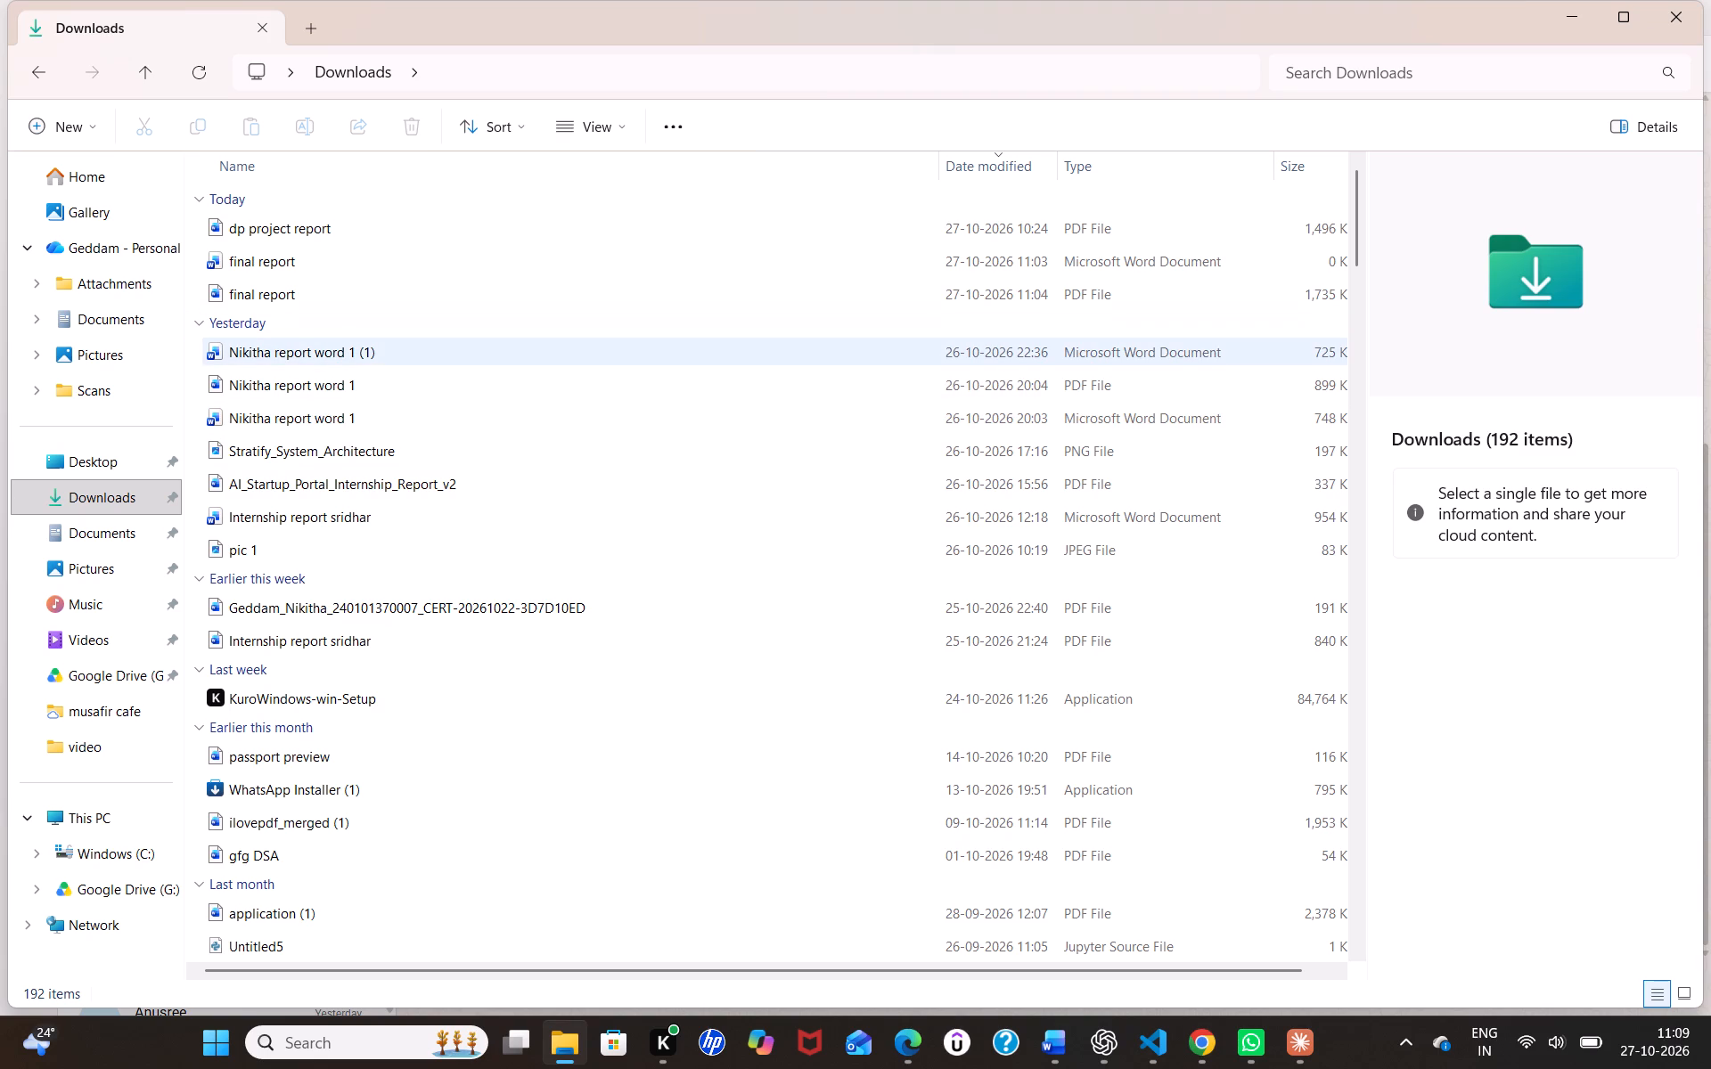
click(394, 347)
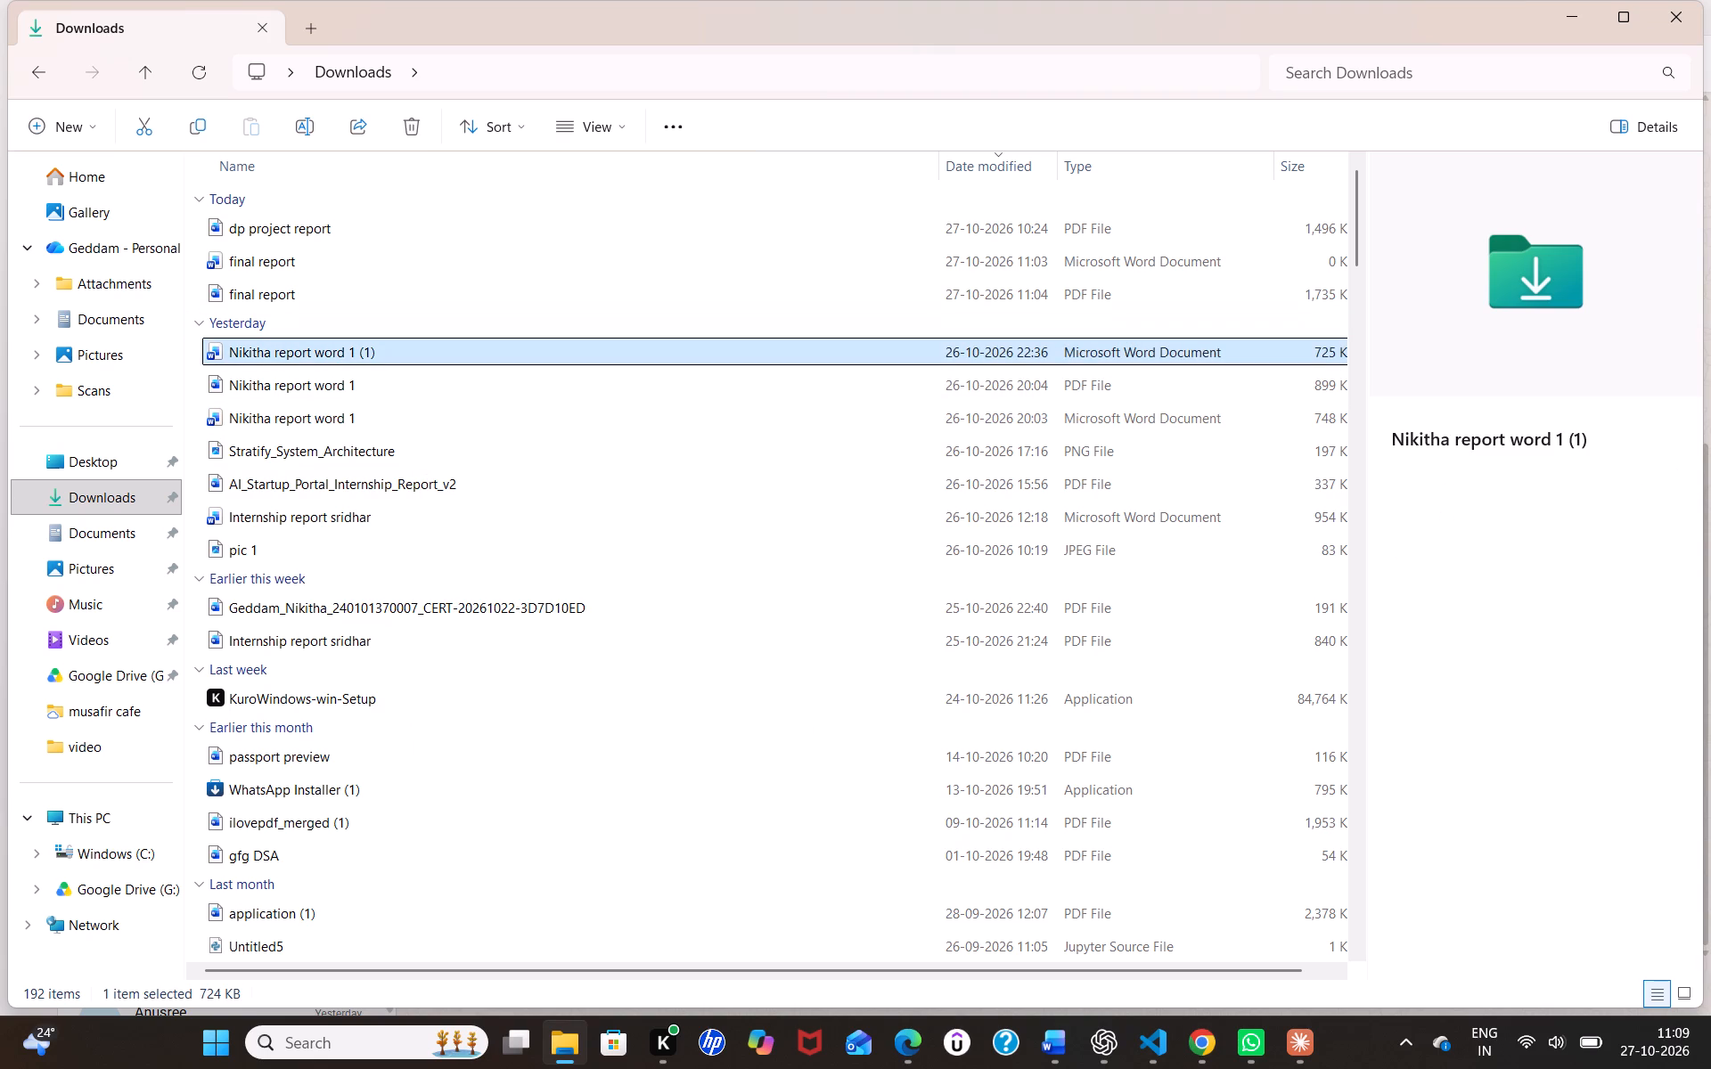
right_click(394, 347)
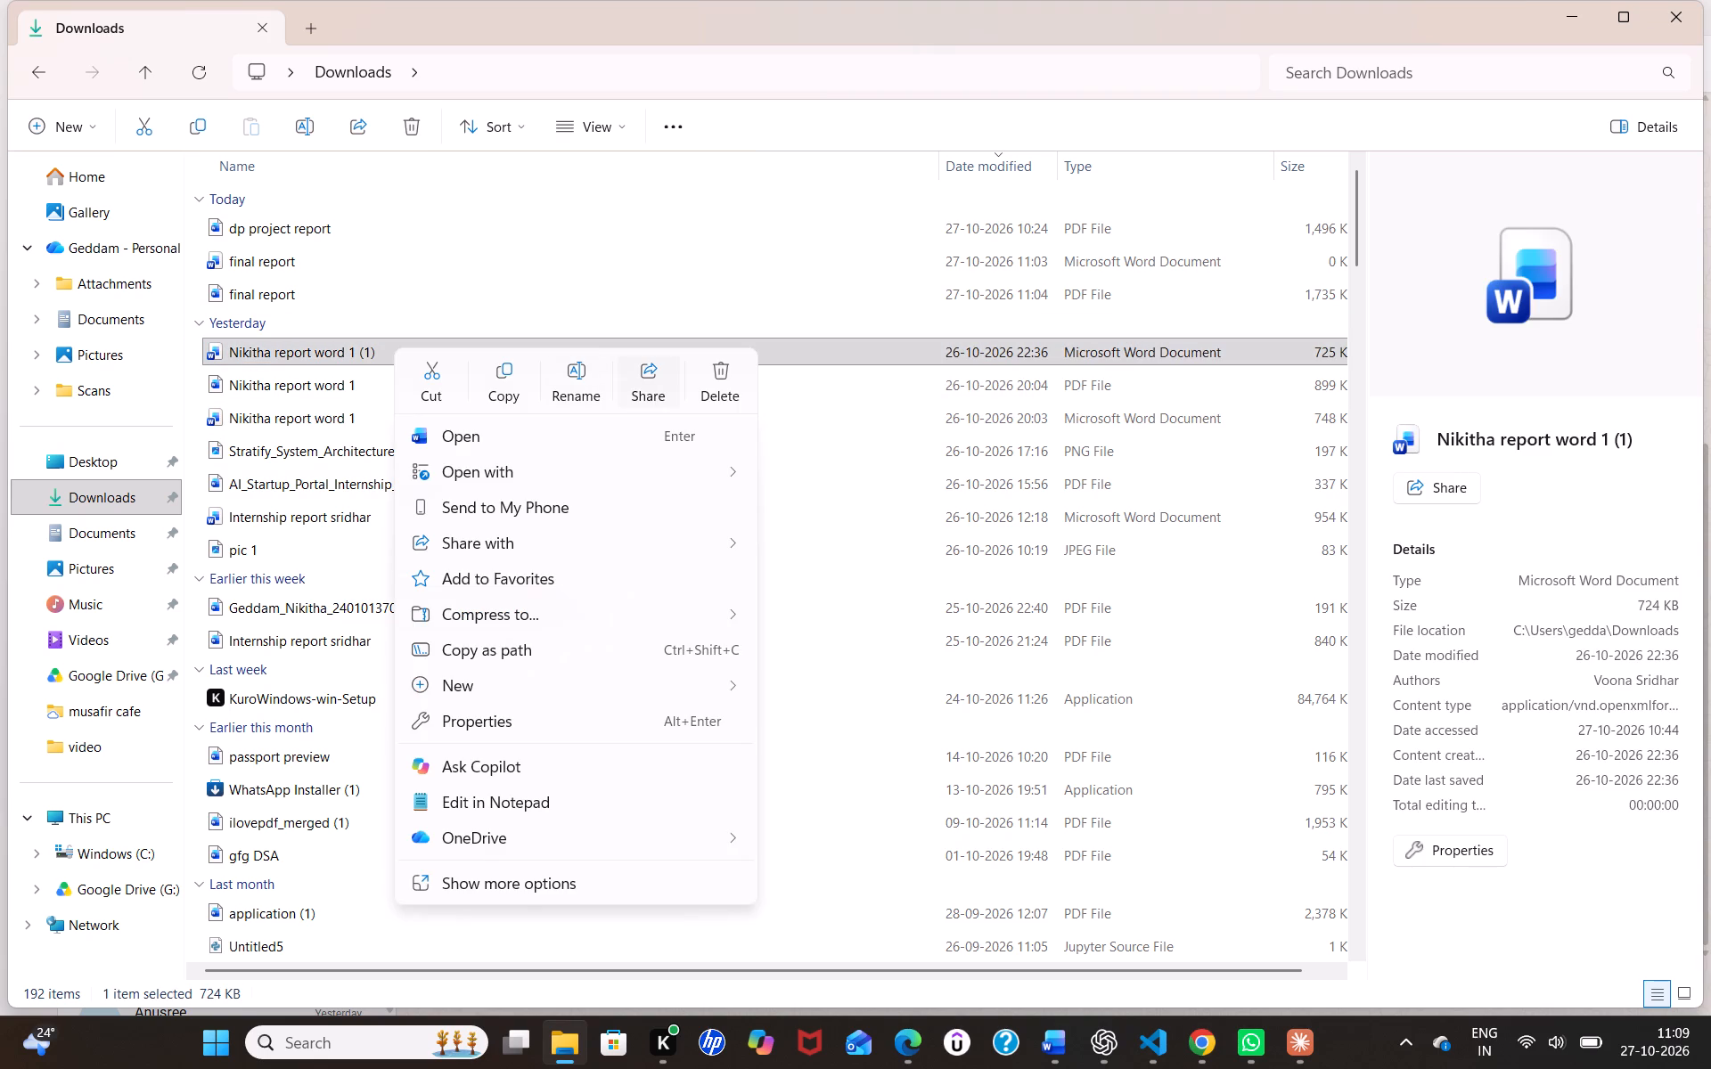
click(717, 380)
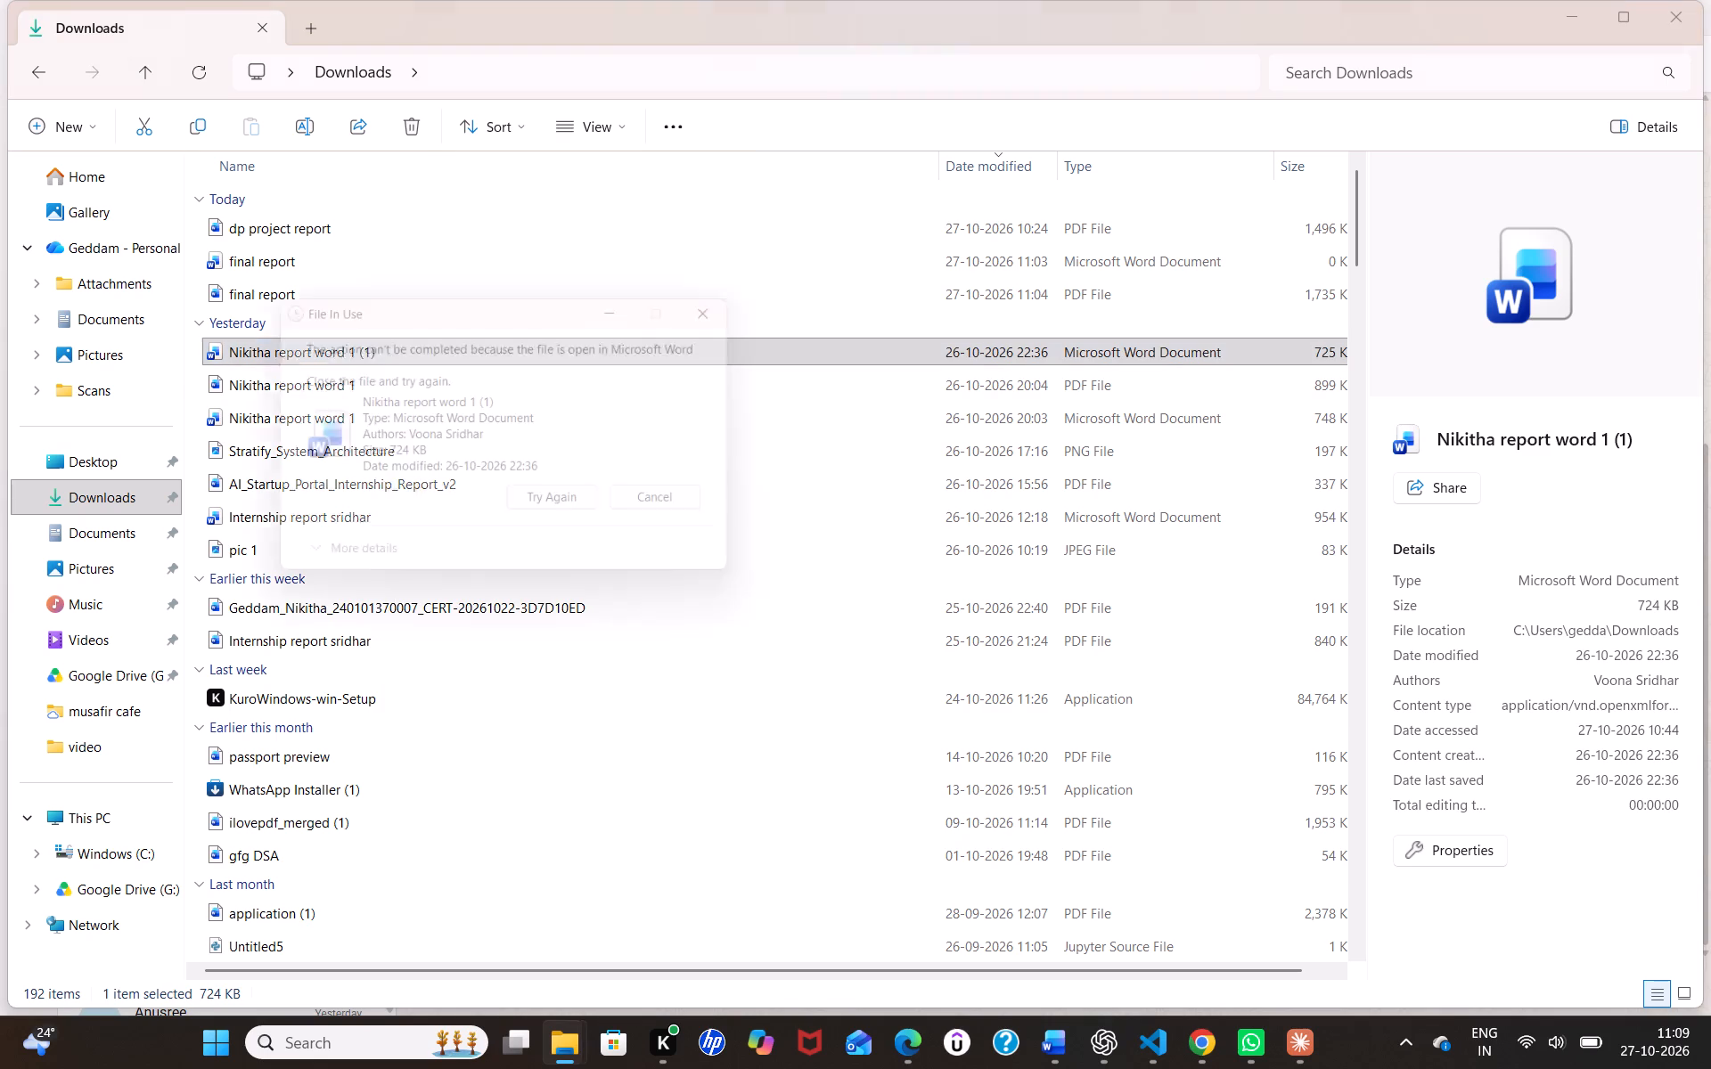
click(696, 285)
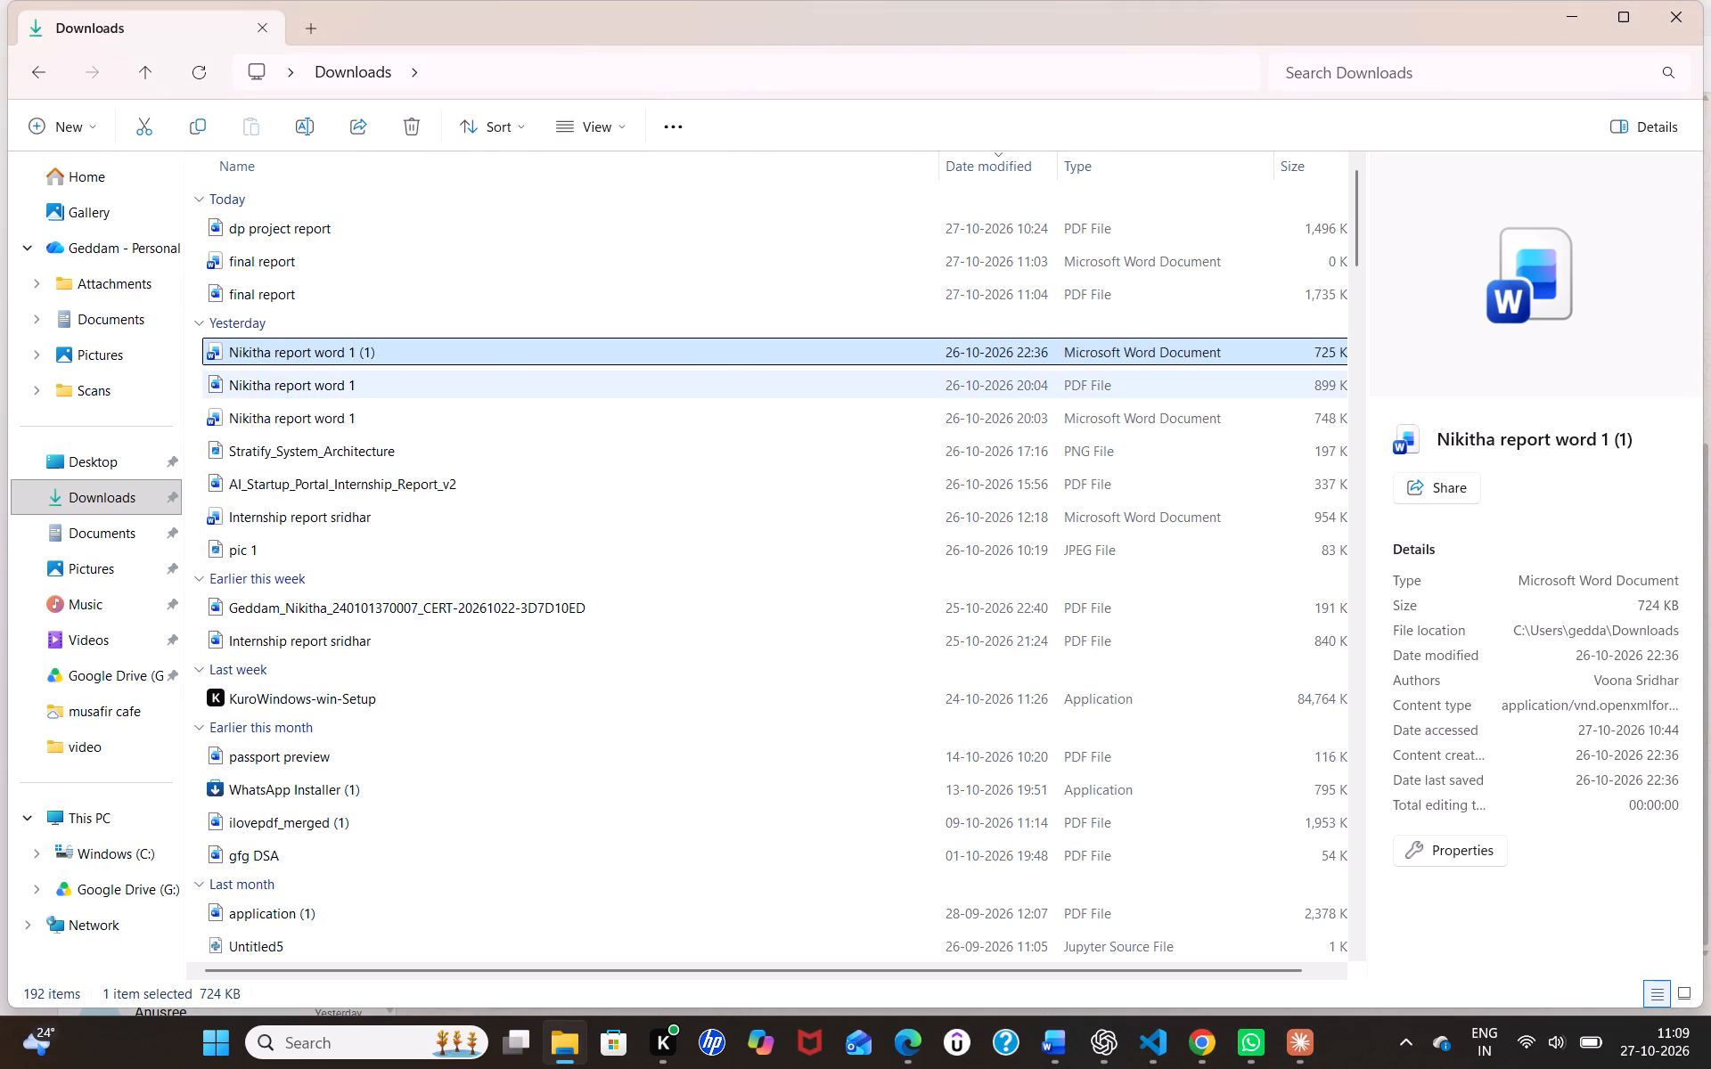
Delete the PDF version of "Nikitha report word 1" from Downloads, keeping the Word document of the same name.
right_click(431, 377)
click(431, 377)
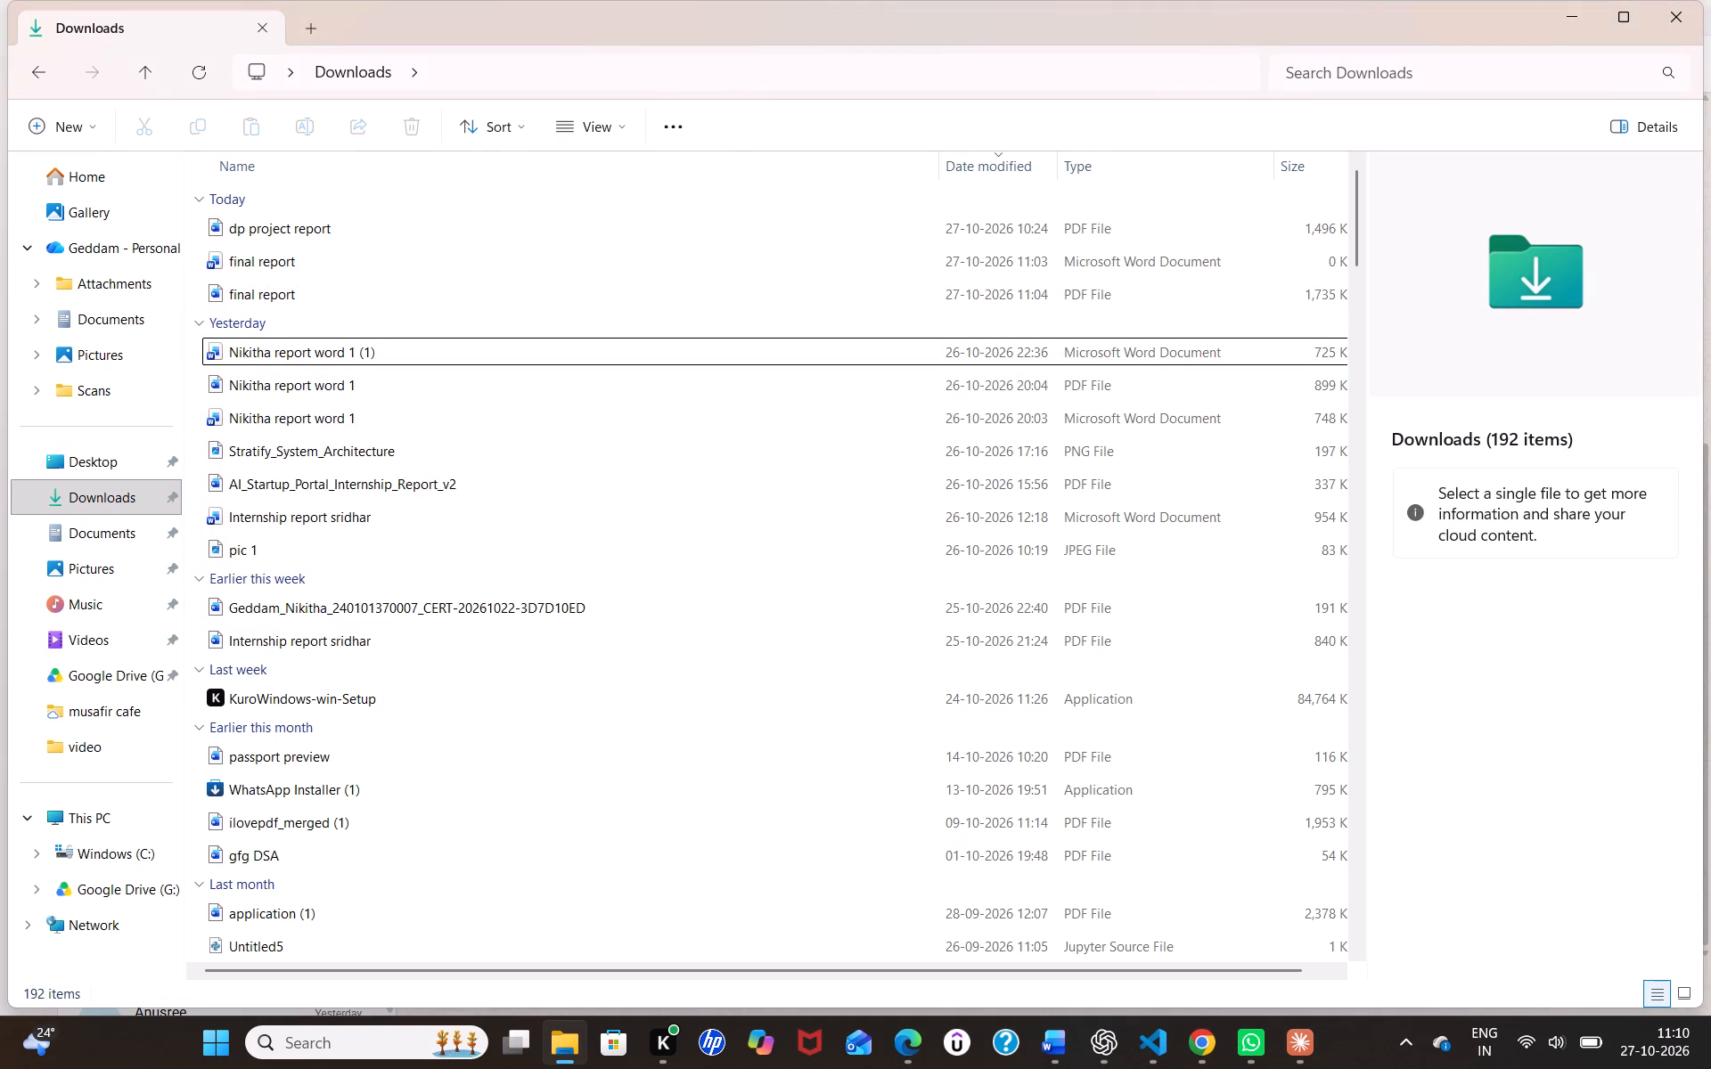
click(431, 377)
click(431, 377)
right_click(431, 377)
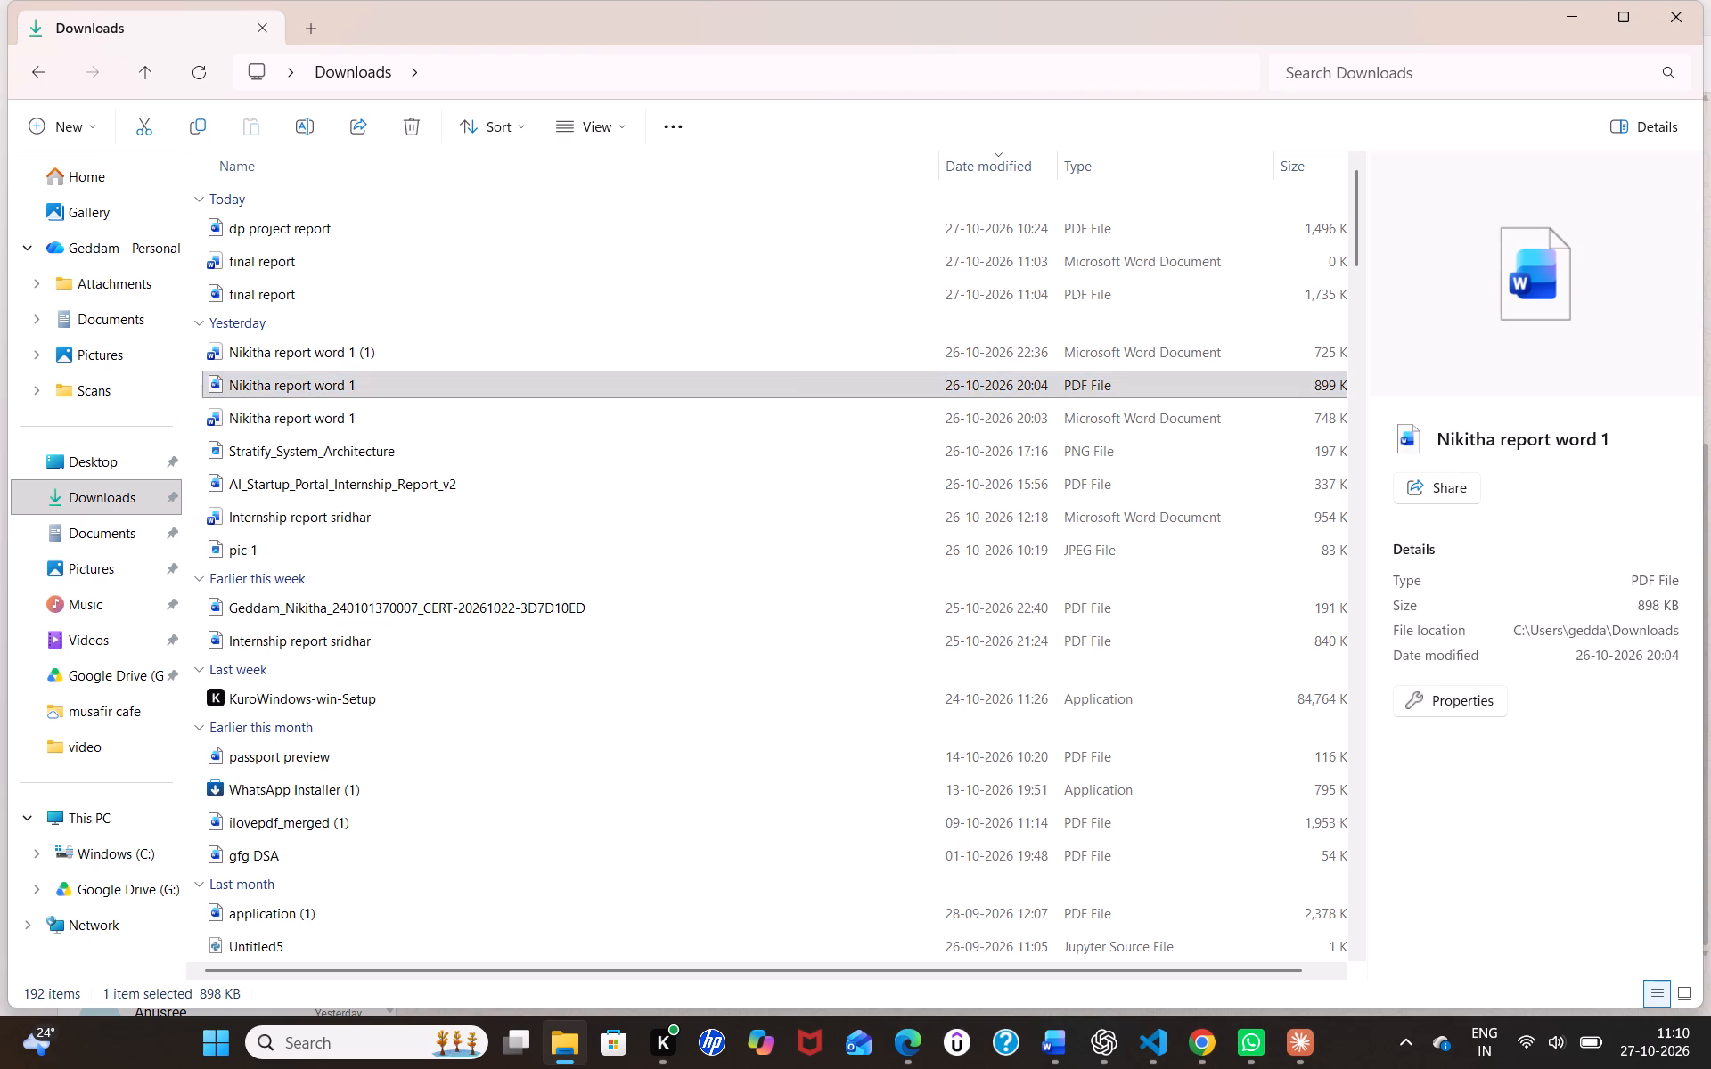
click(747, 404)
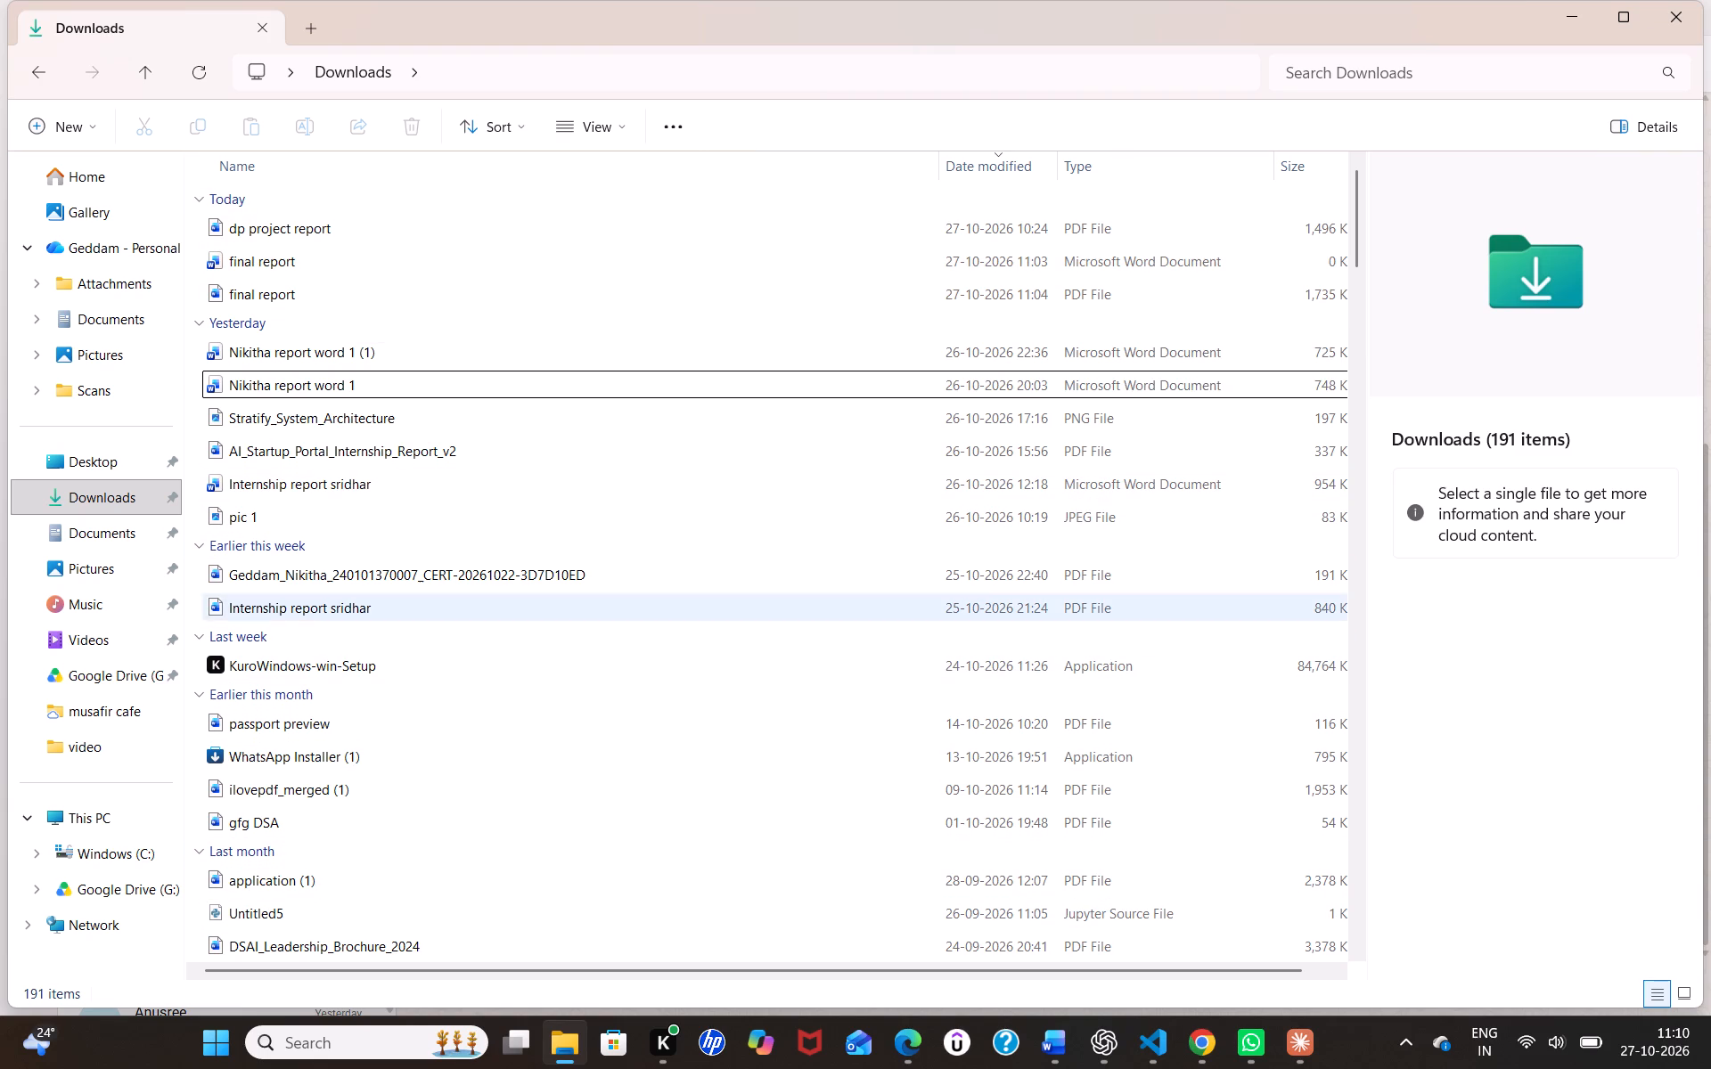
Delete the PDF version of "Internship report sridhar" from Downloads, keeping the Word document of the same name.
right_click(405, 488)
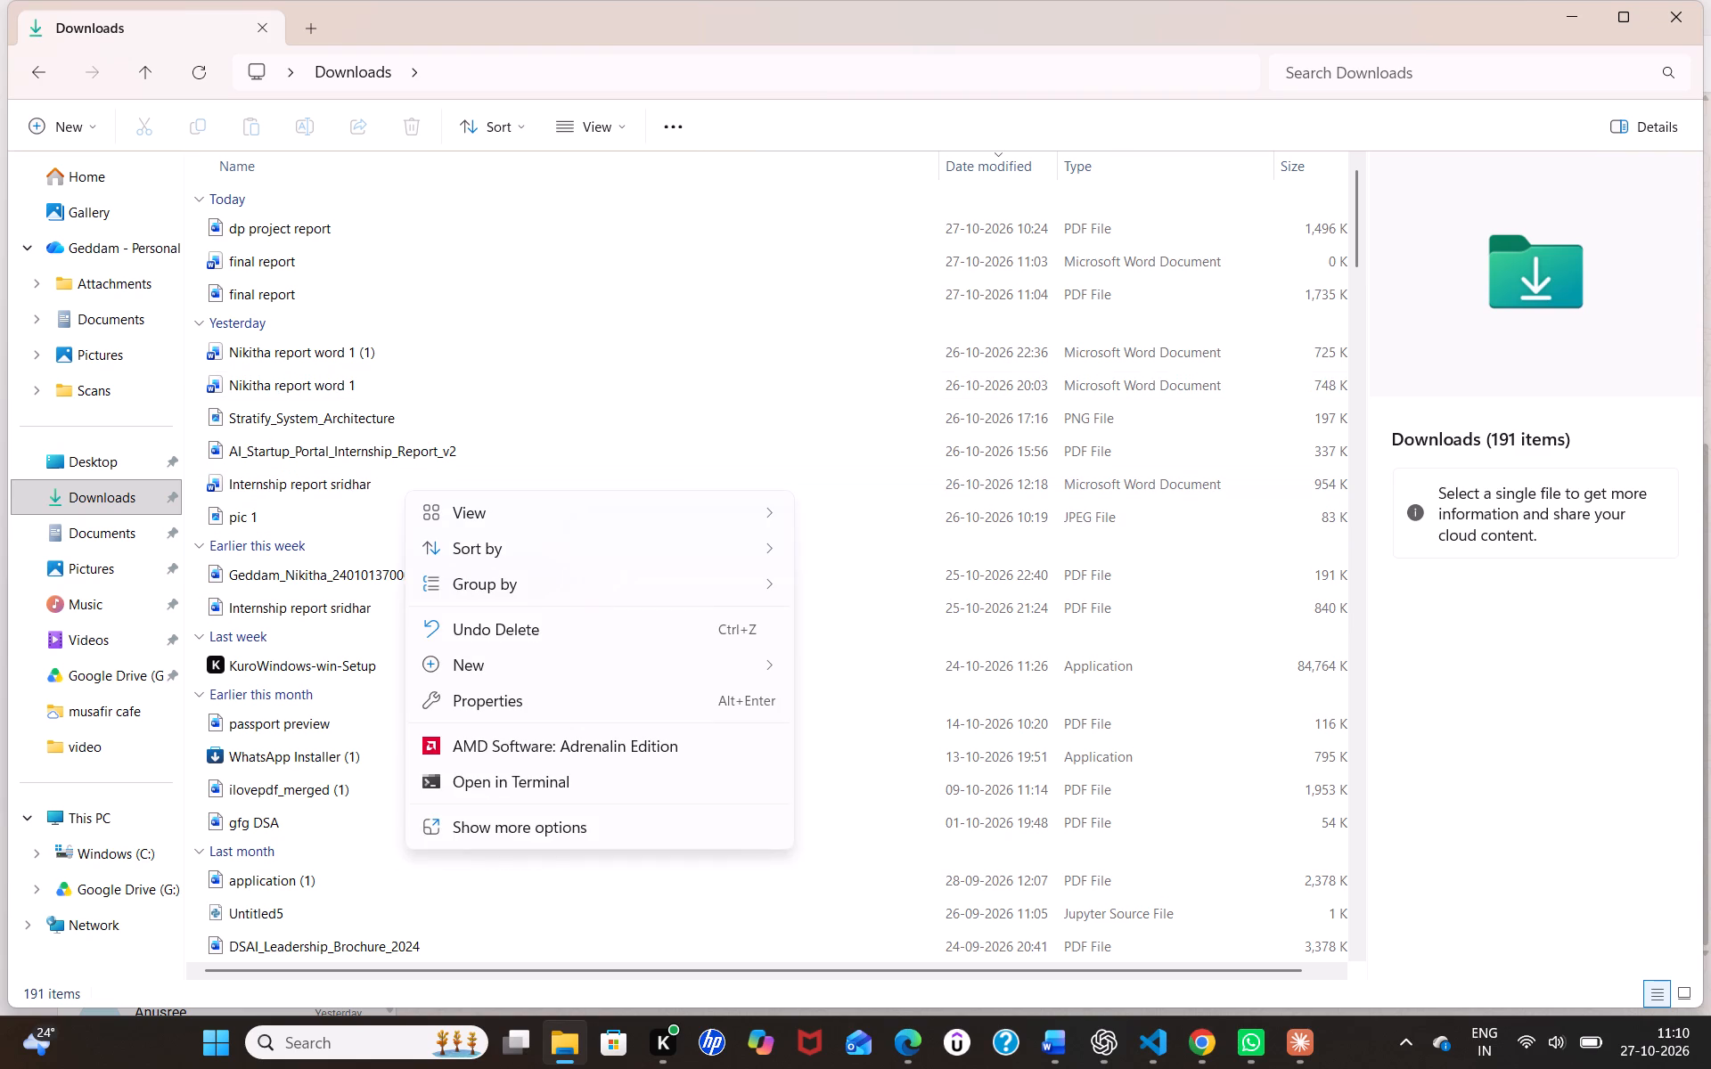
click(351, 514)
click(320, 603)
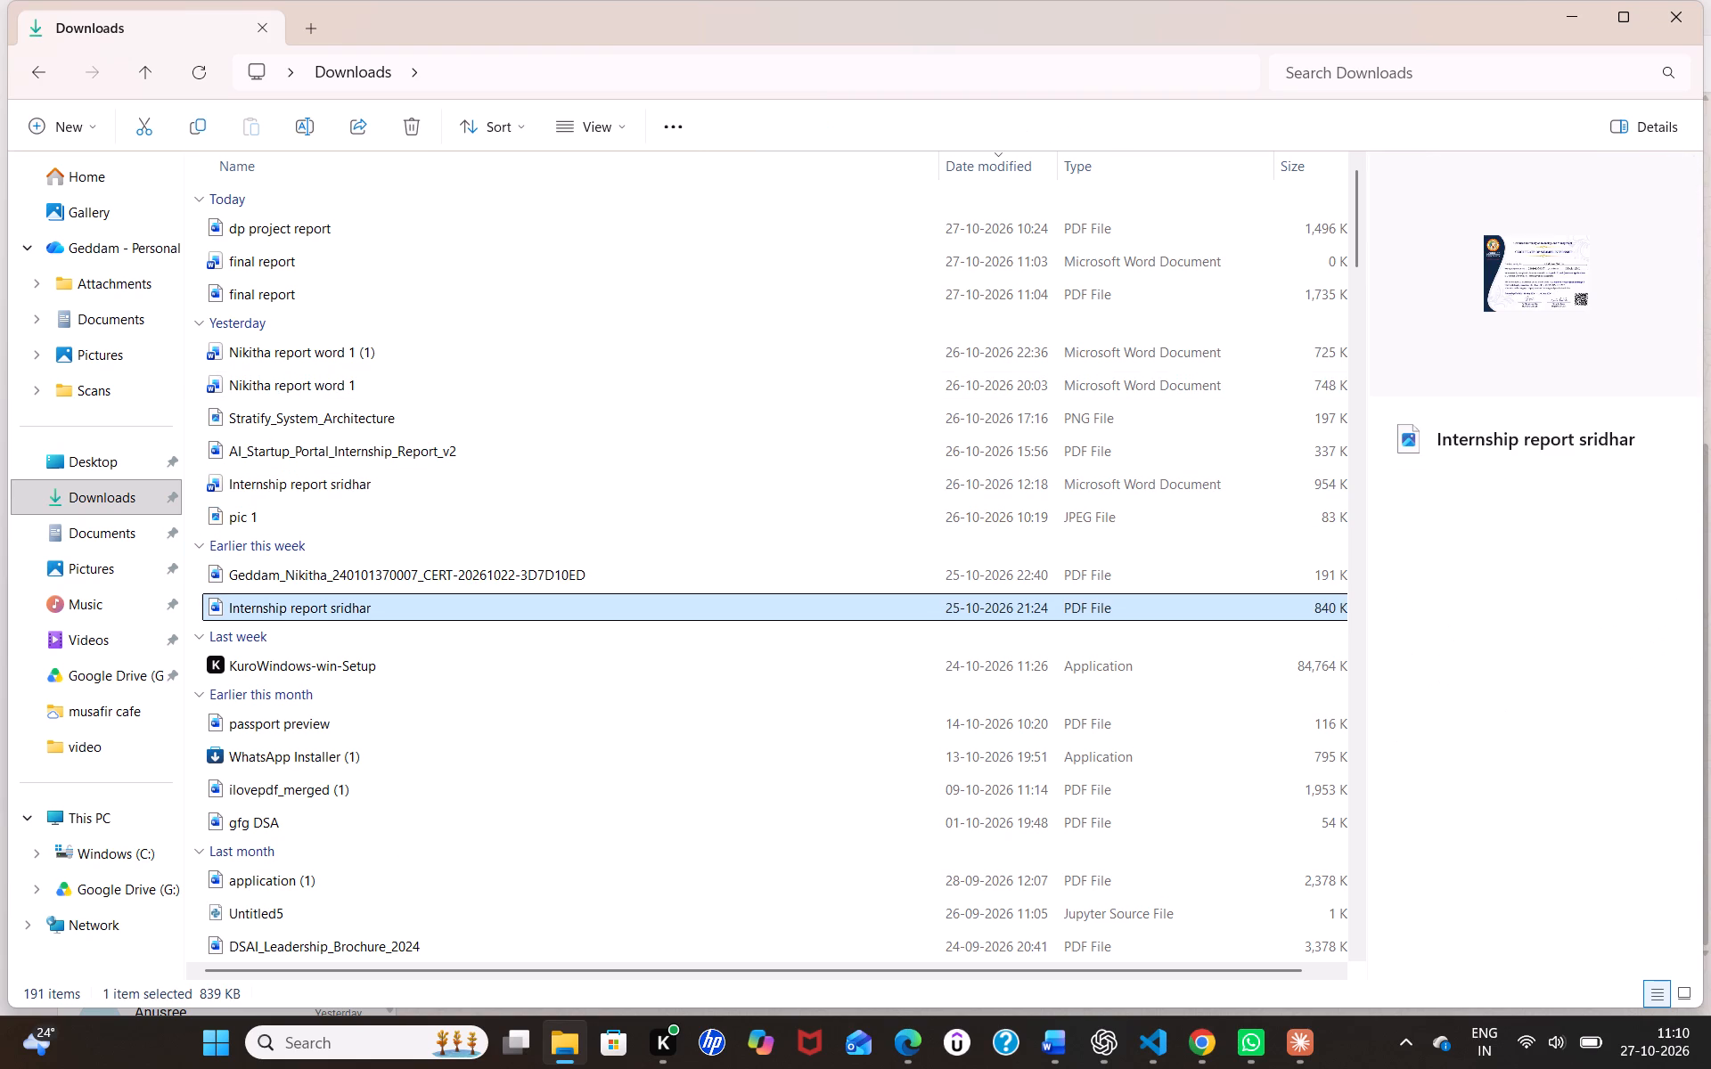
right_click(320, 603)
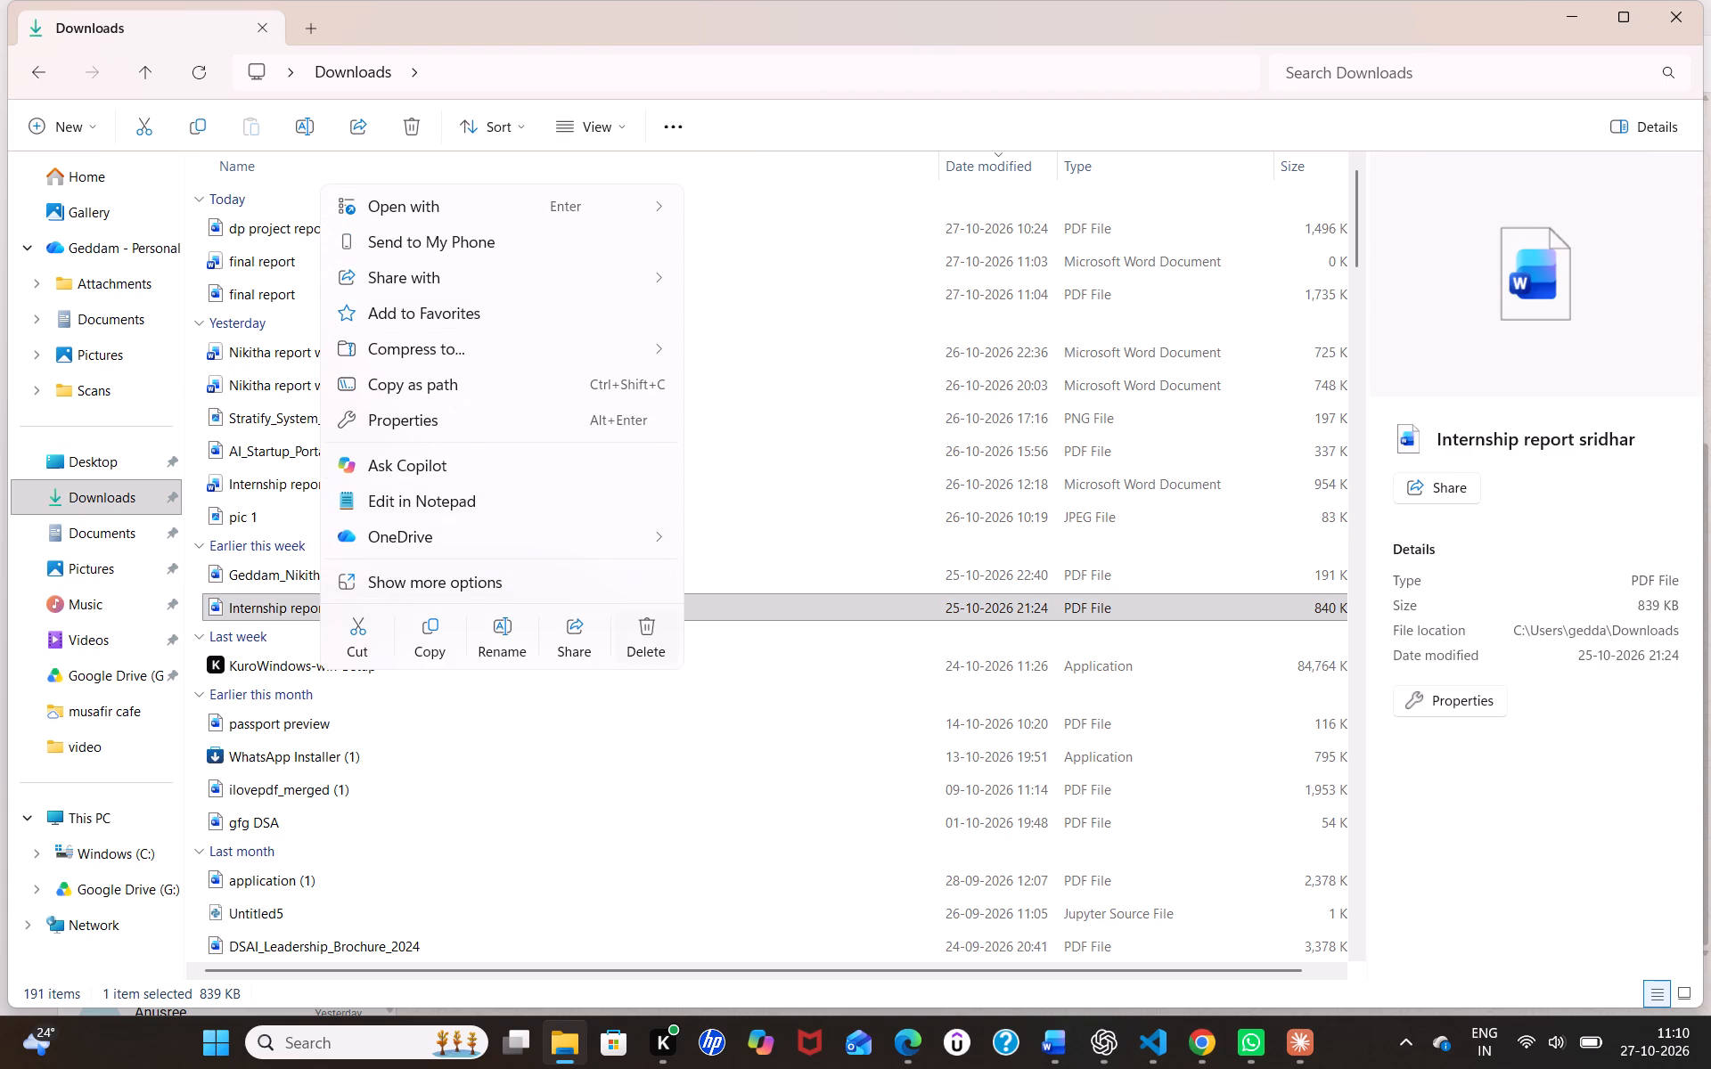
click(643, 618)
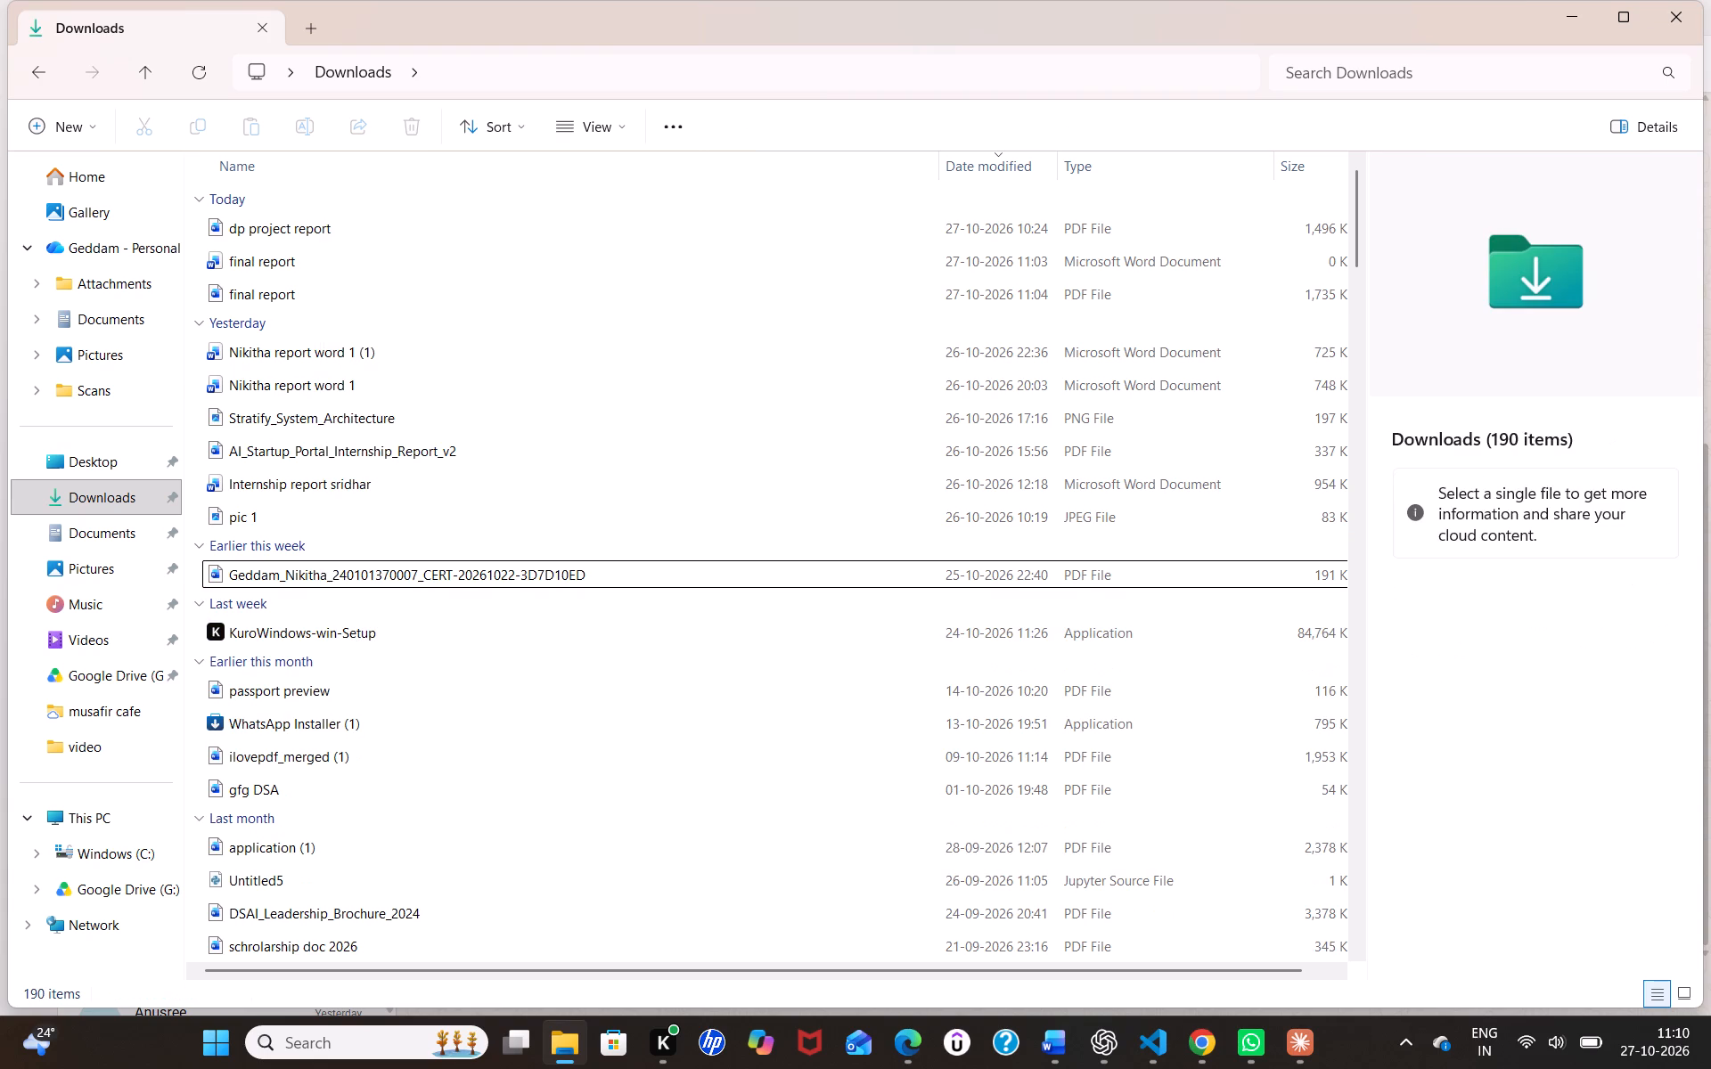
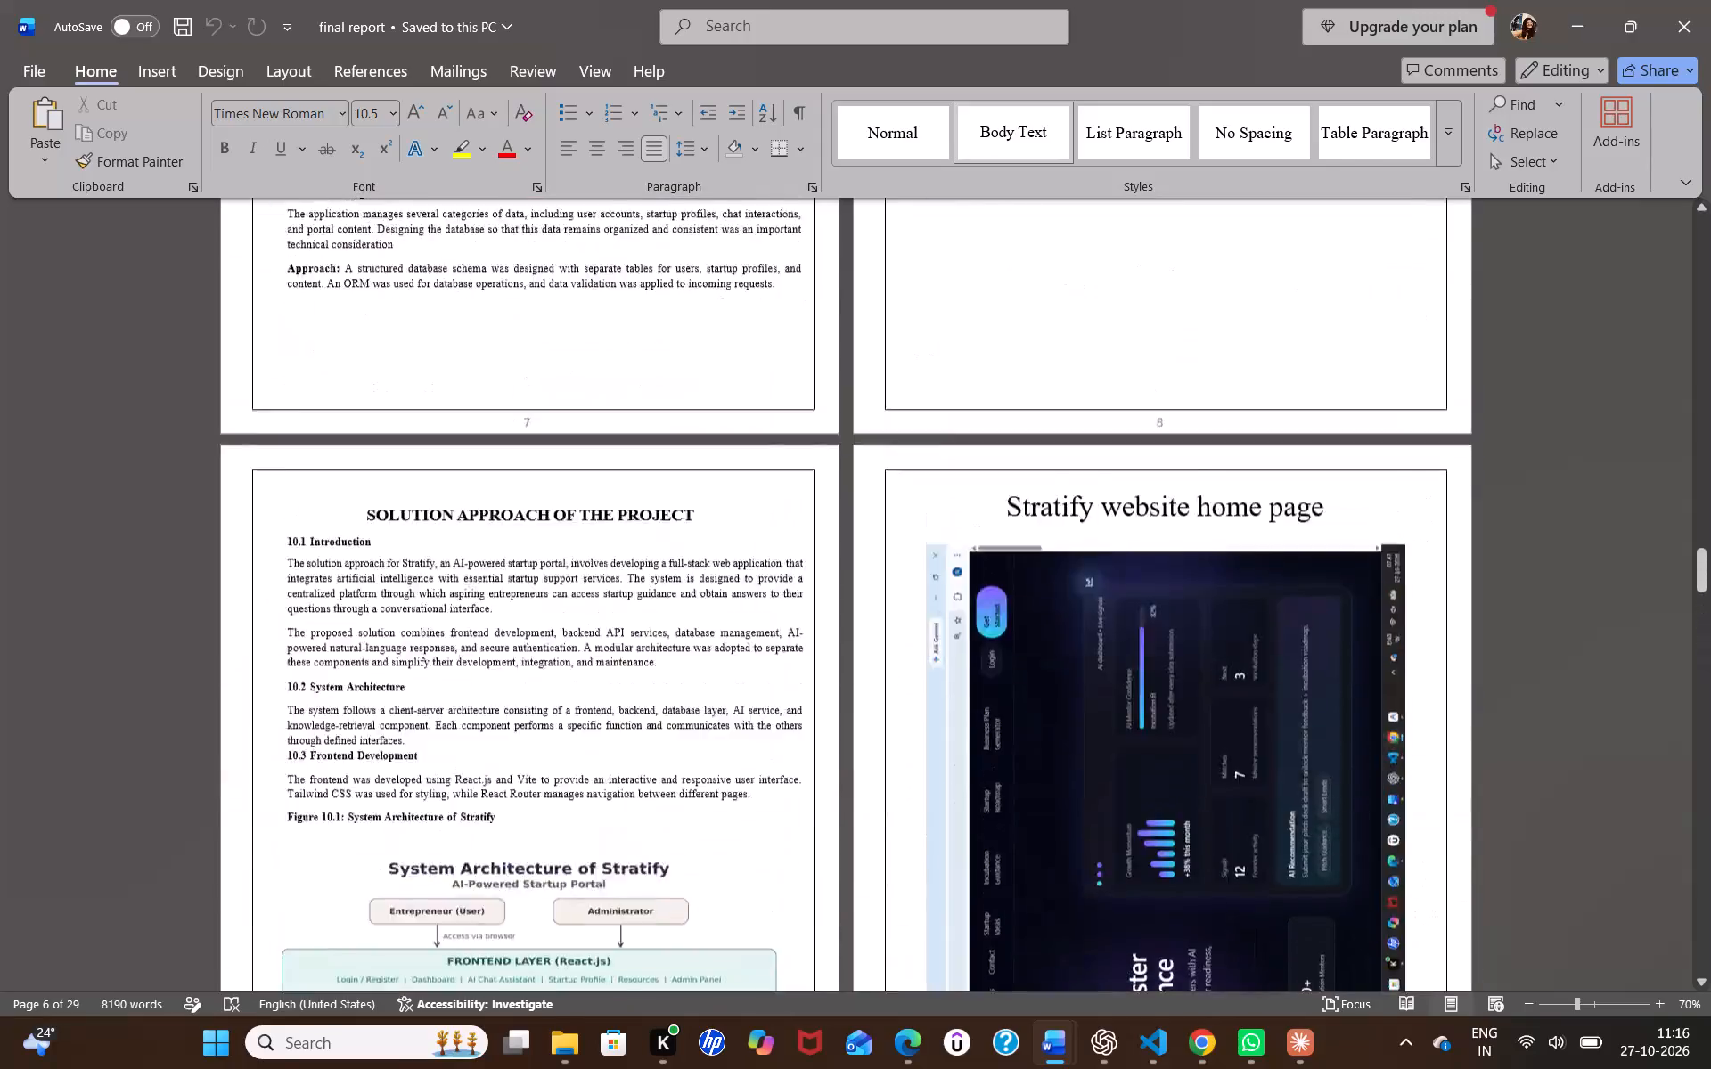
Add blank space between the Bonafide Certificate's opening paragraph and the supervisor's signature block.
scroll(572, 625, up, 8)
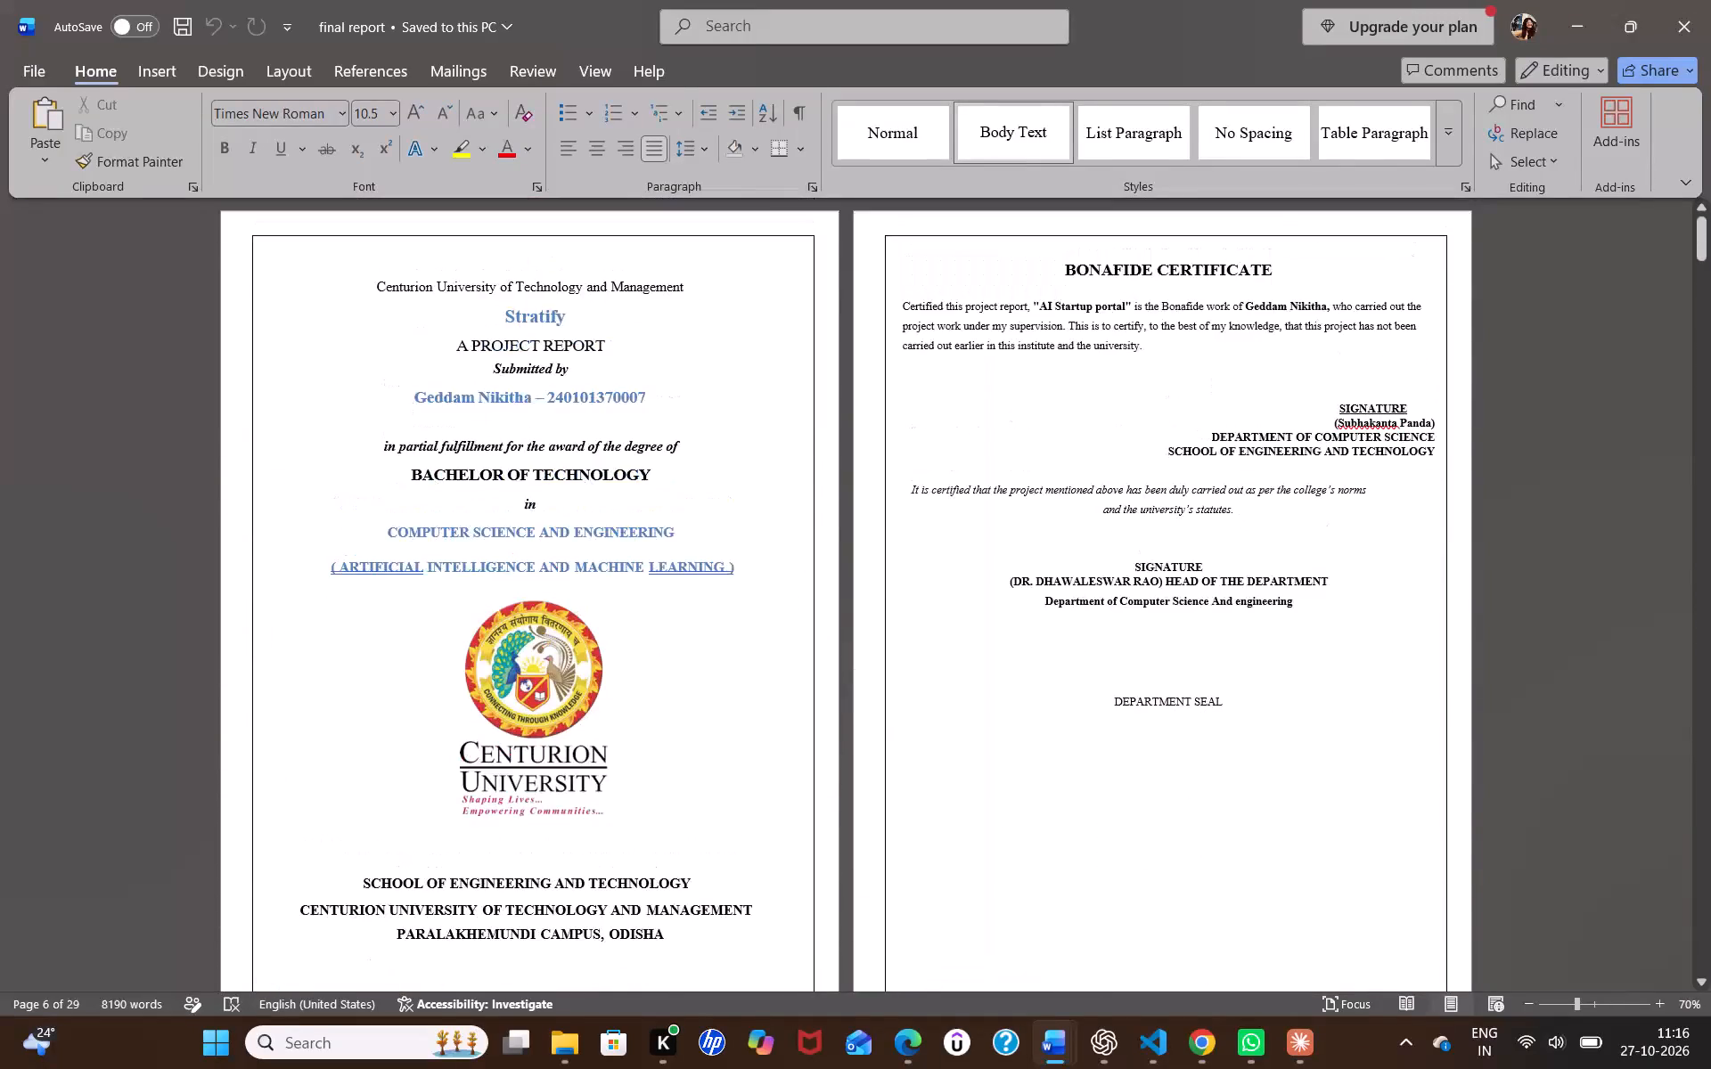
click(1165, 369)
click(1257, 385)
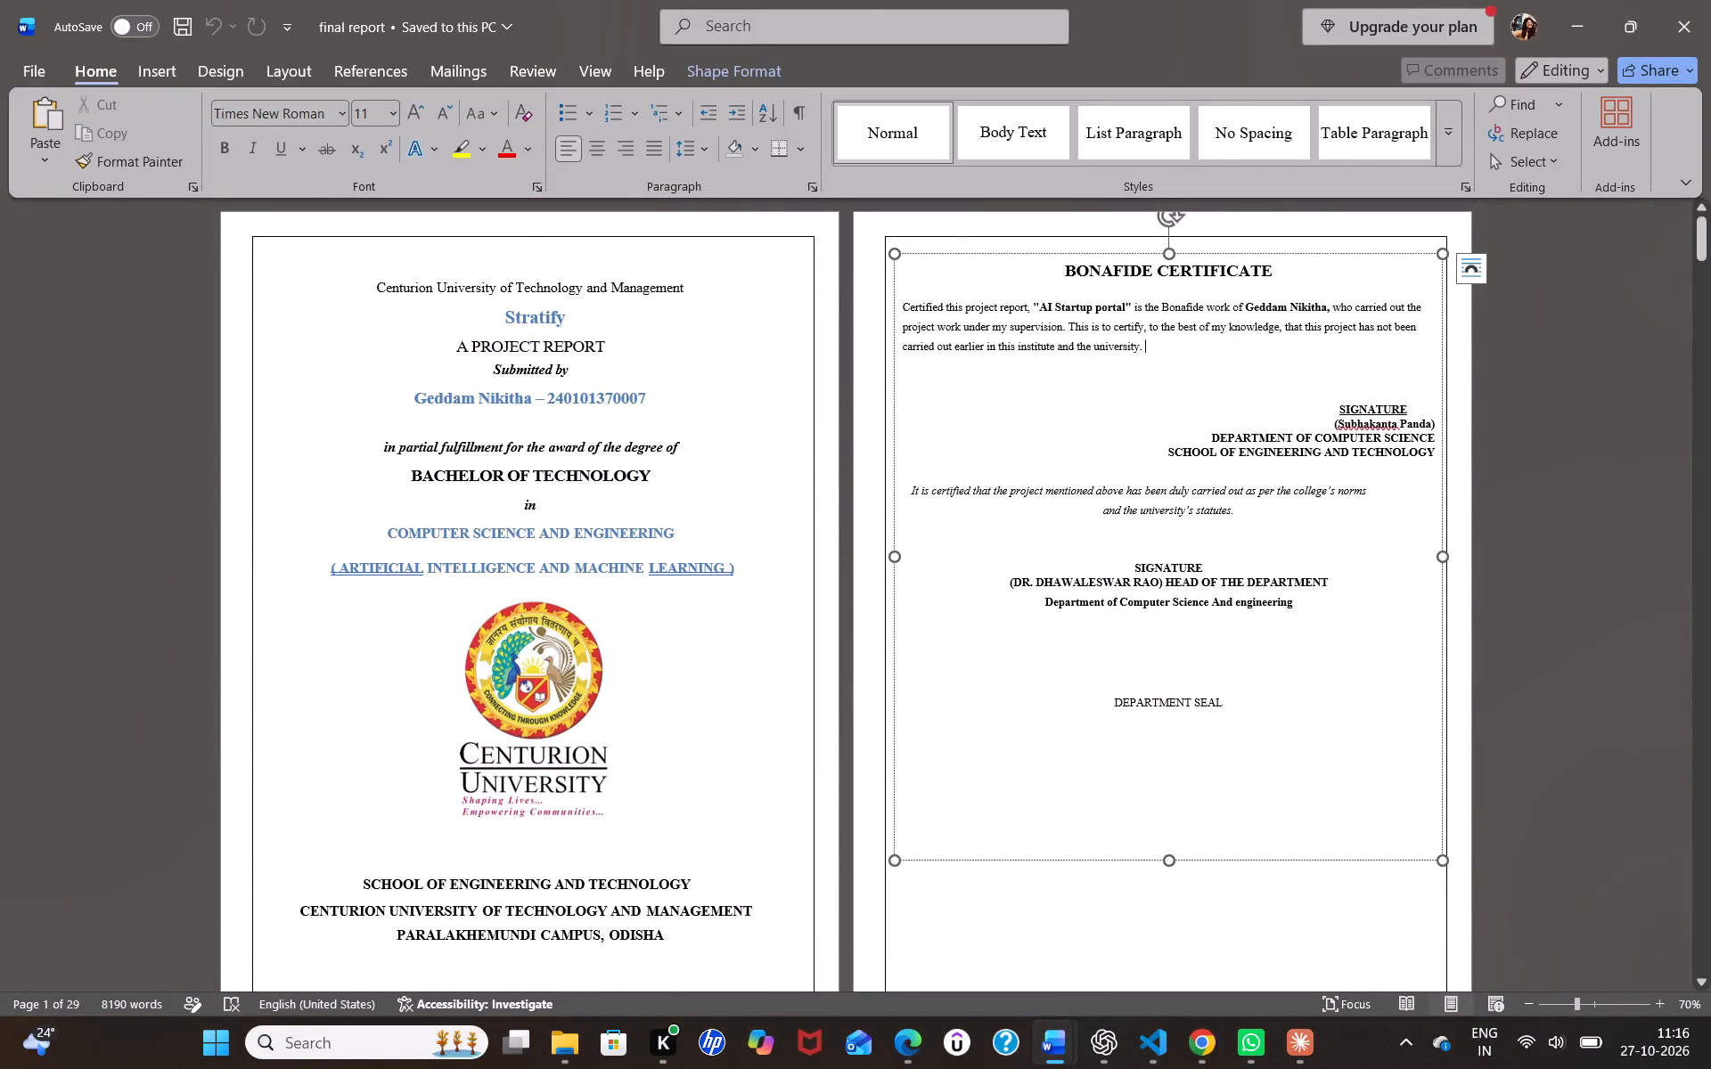
click(1326, 388)
key(Return)
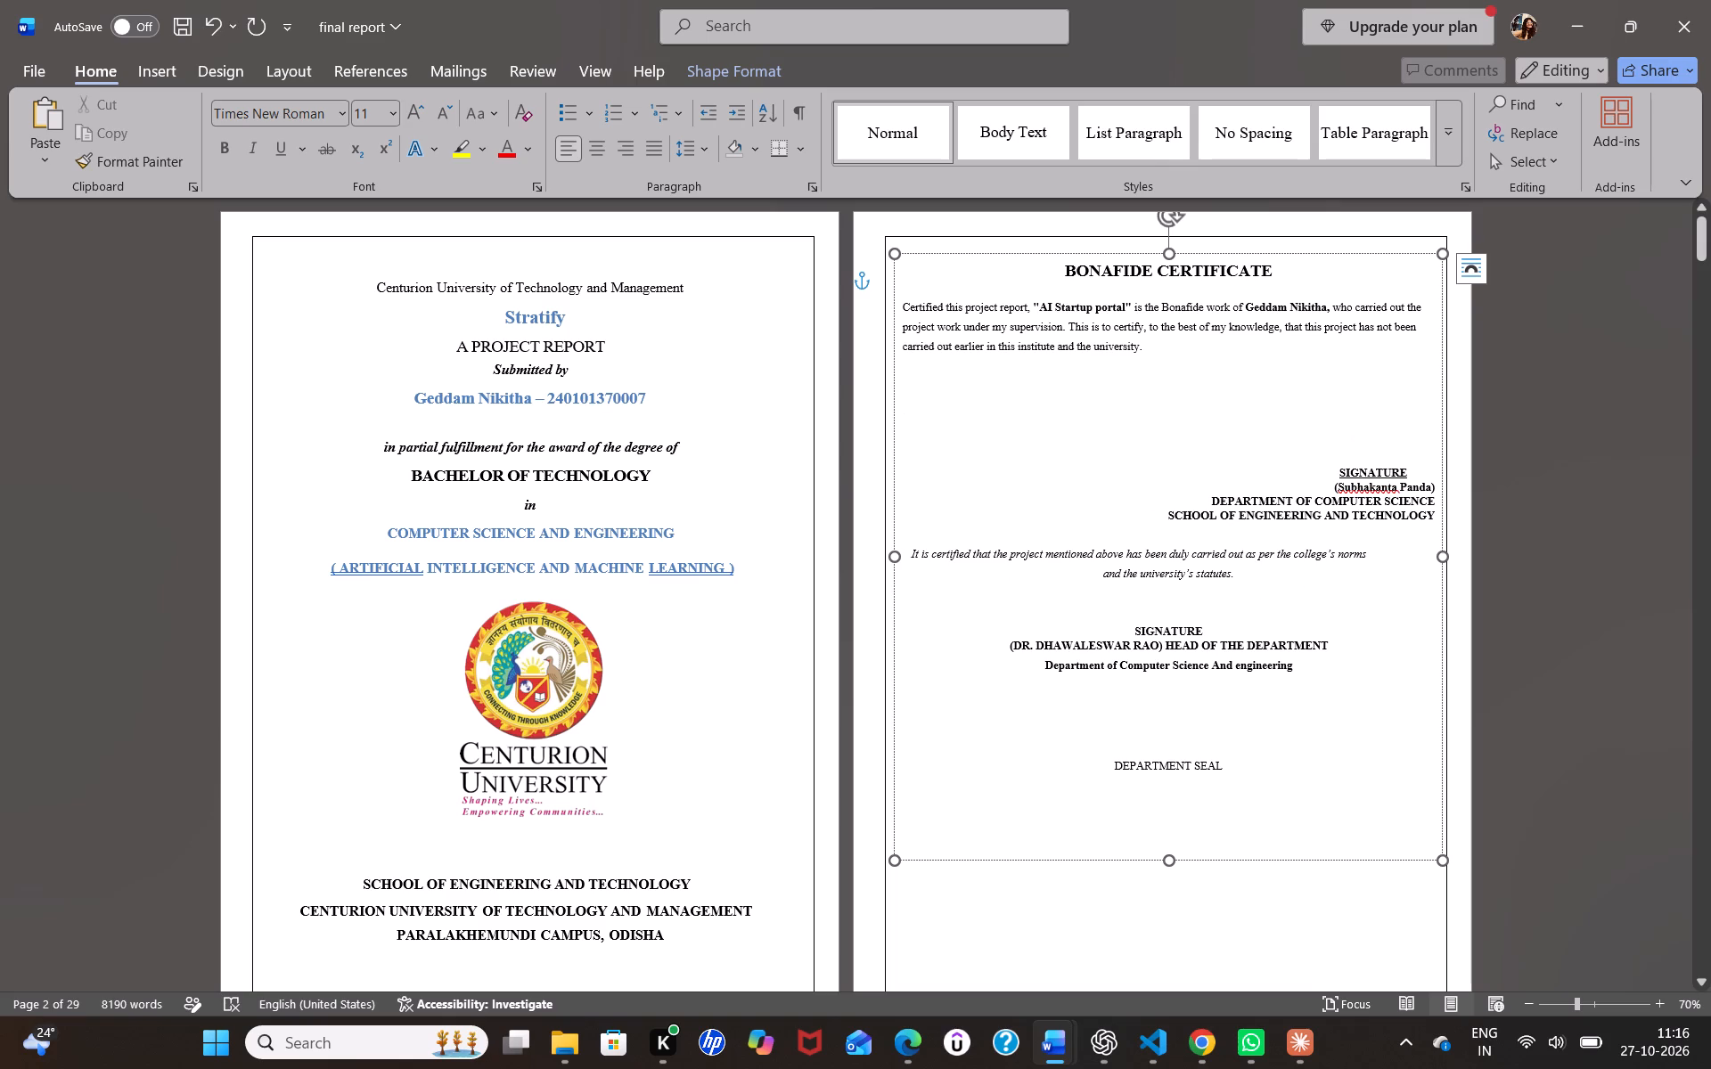
Set the font size of the Bonafide Certificate's opening paragraph to 12.
drag(909, 305, 966, 358)
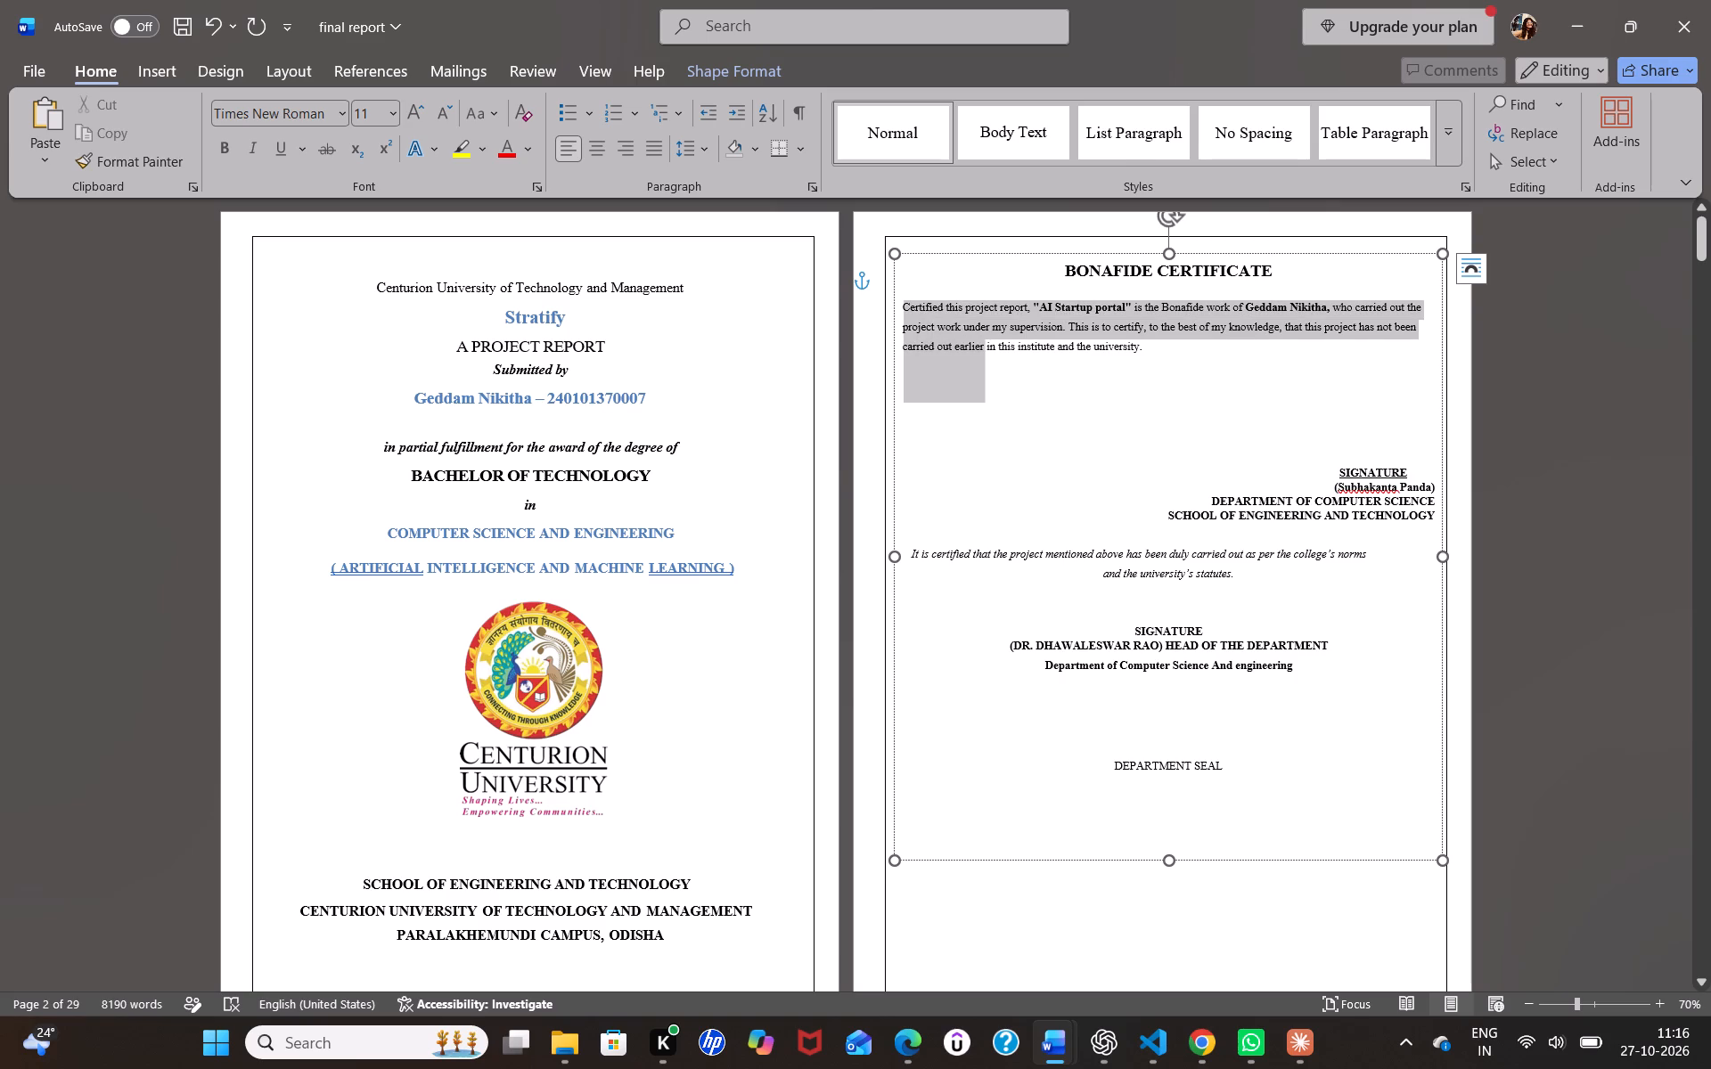
drag(966, 358, 1148, 350)
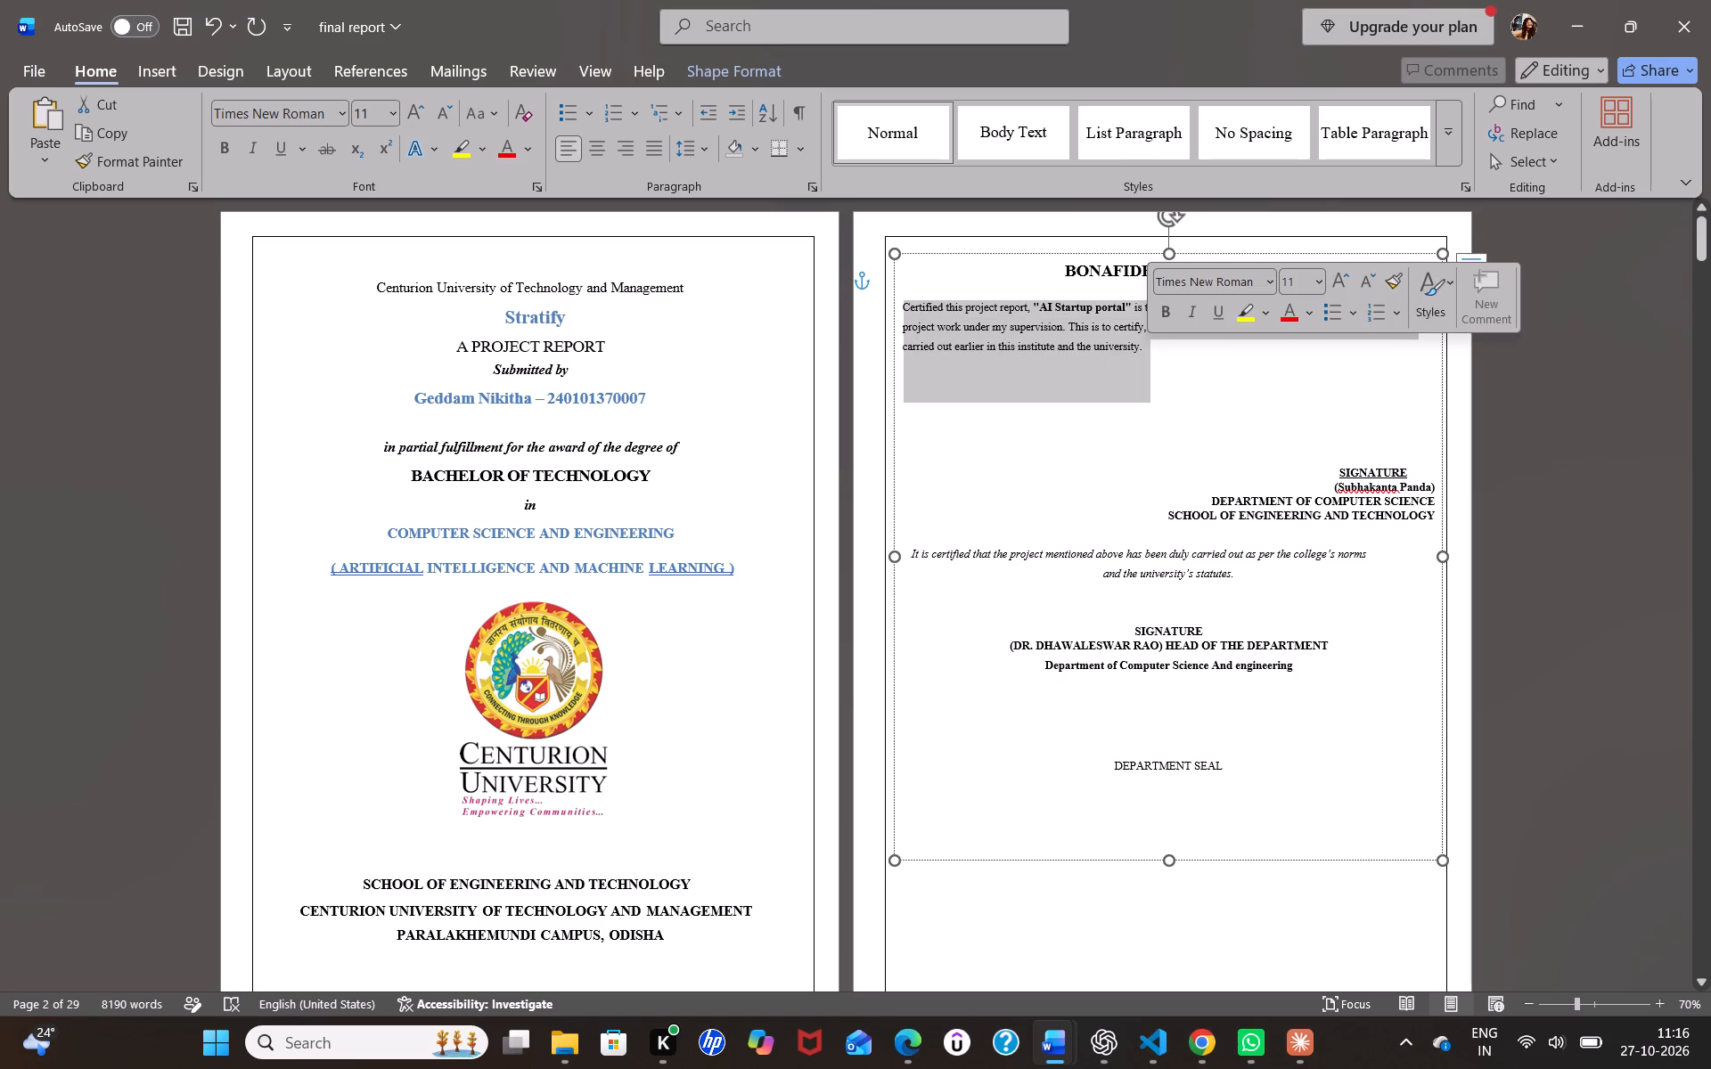
click(389, 116)
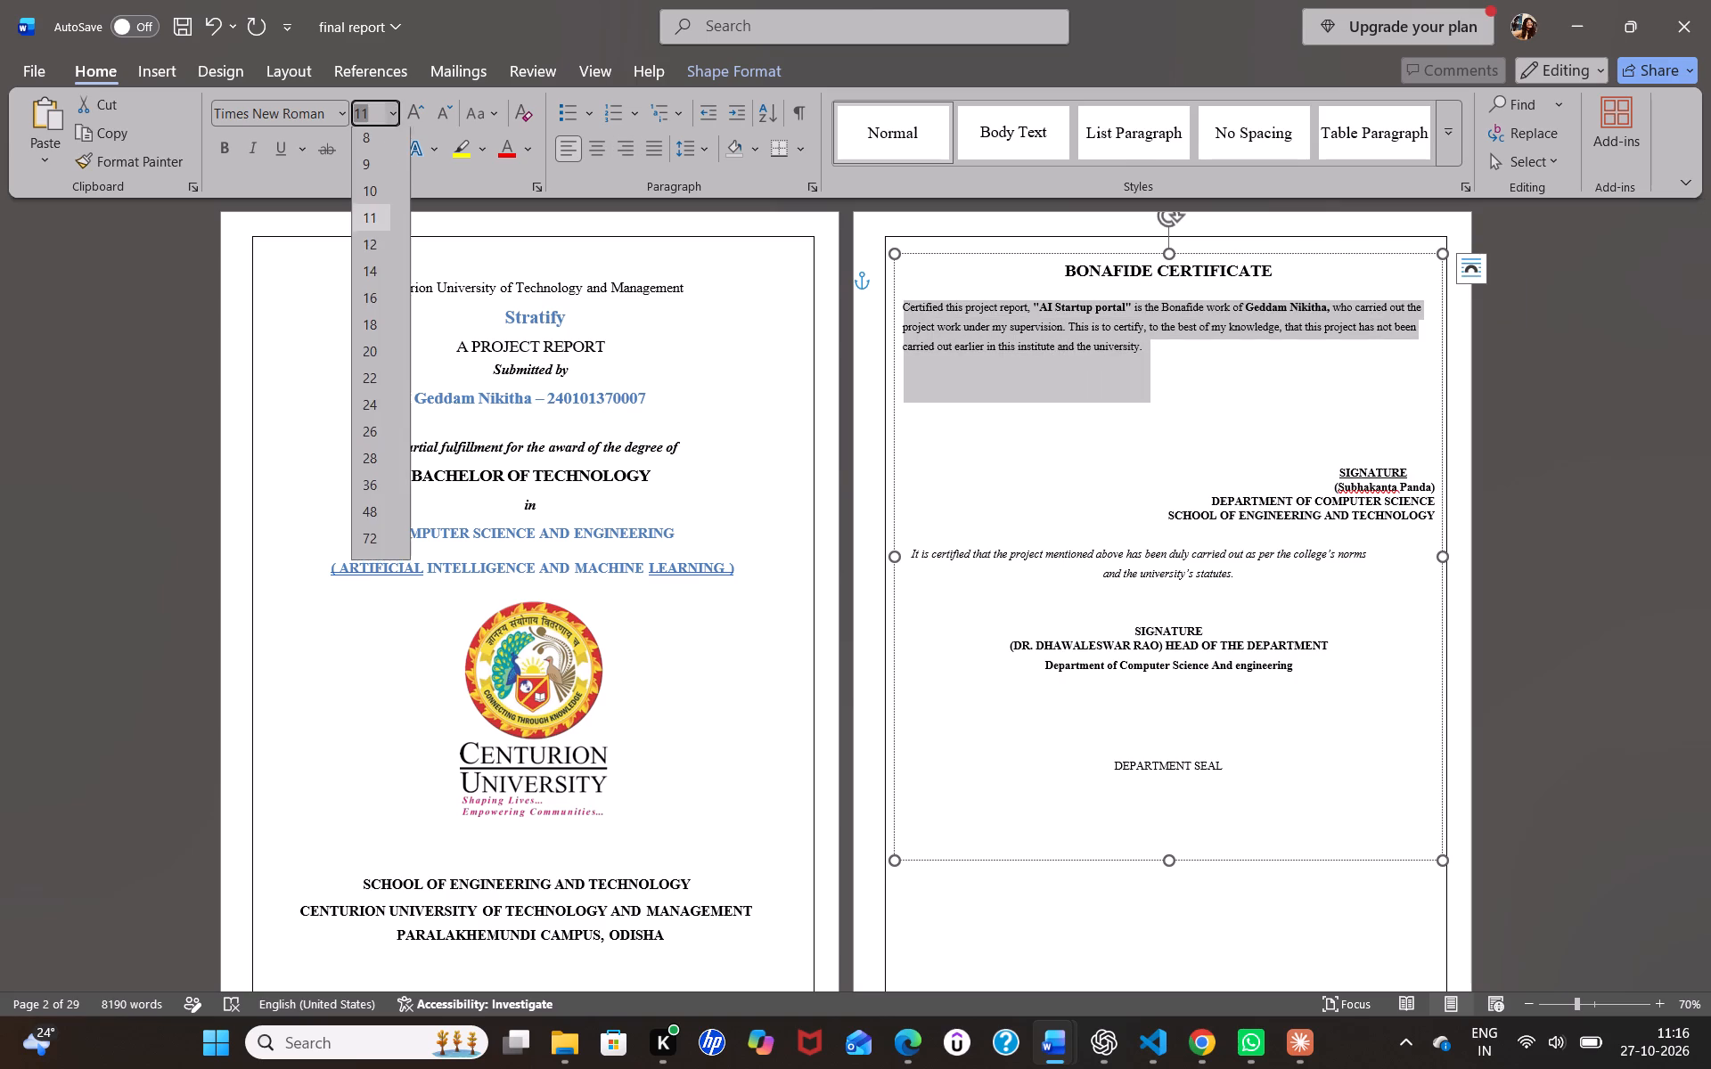
click(380, 240)
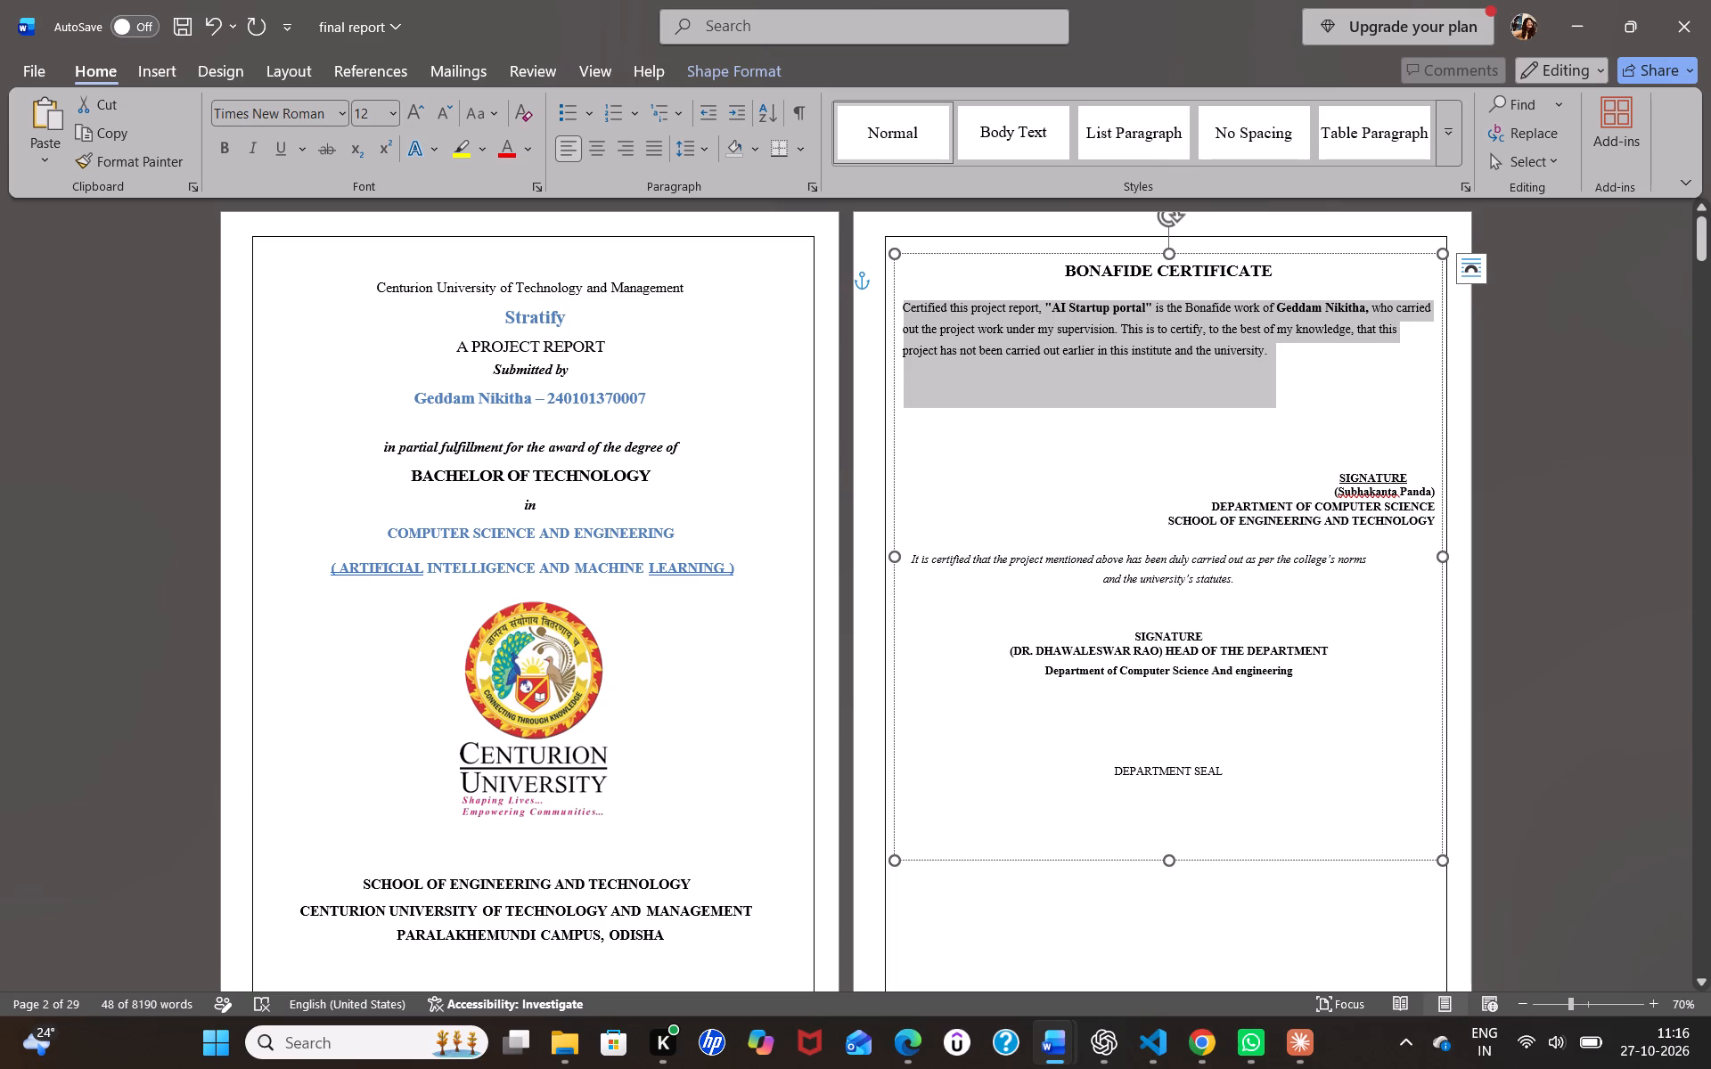
click(970, 453)
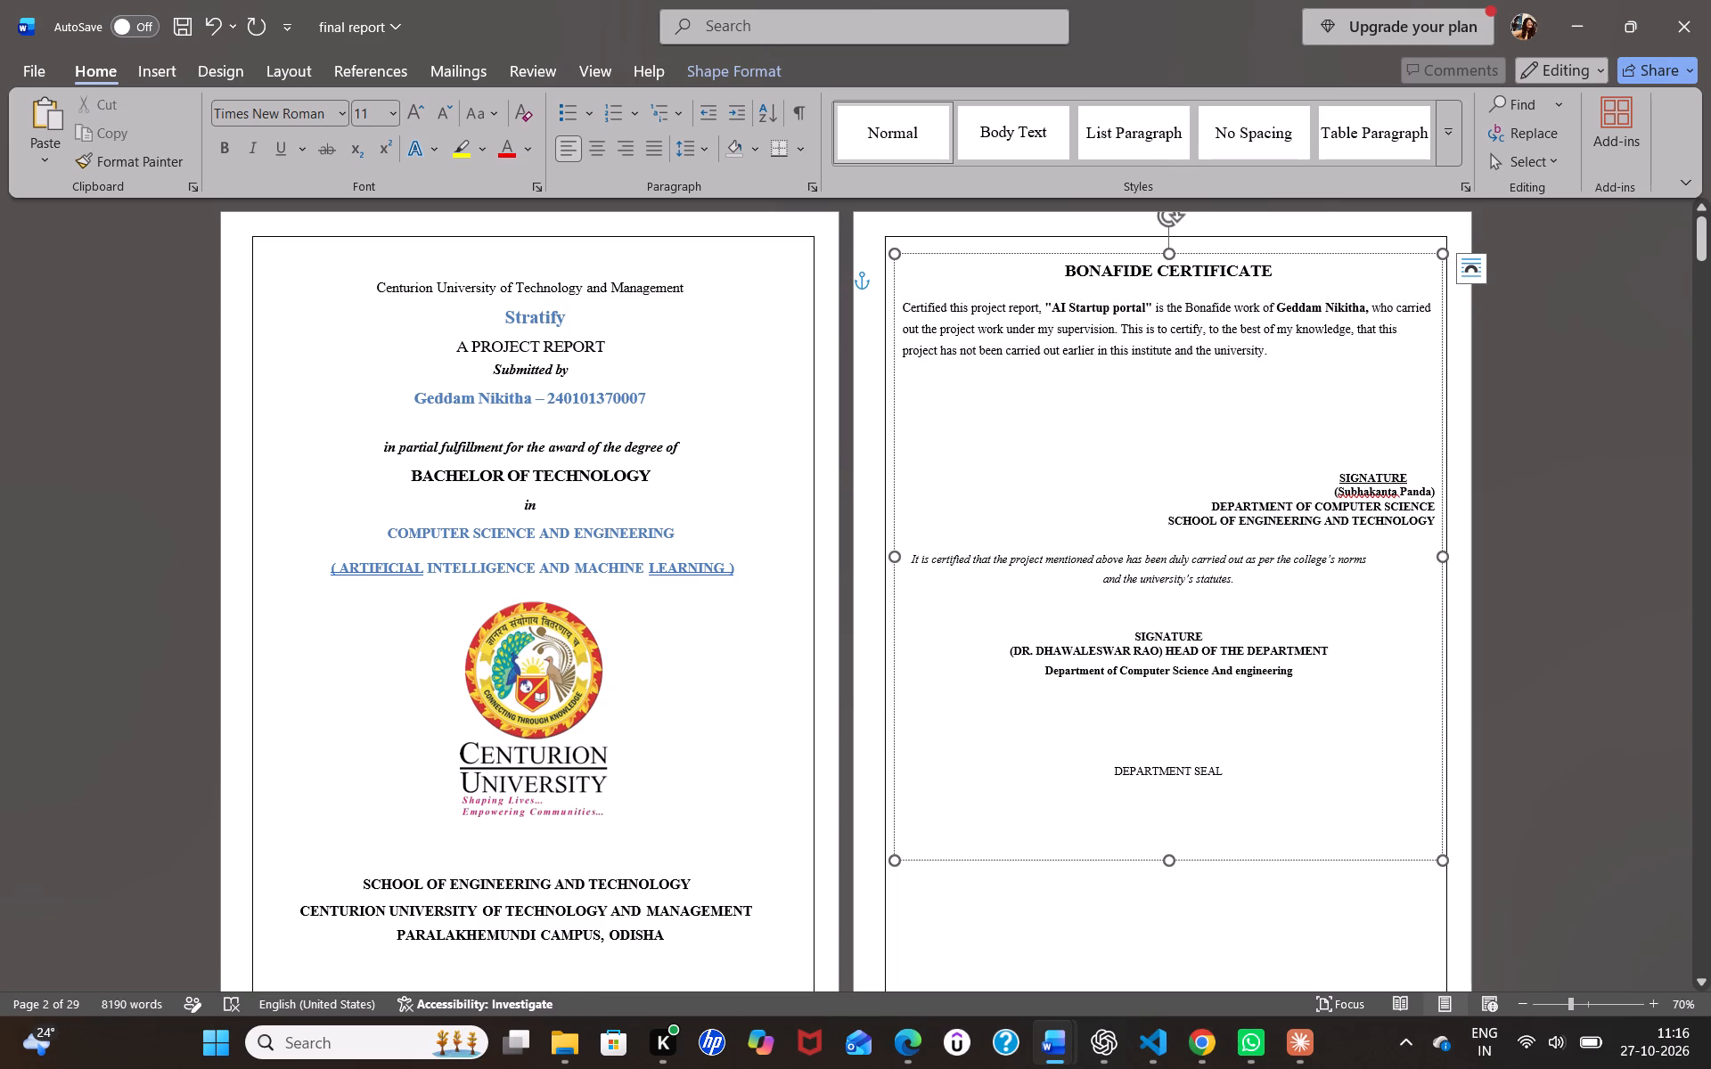
Insert one blank line between the supervisor's SIGNATURE heading and the name in brackets below it.
click(1420, 479)
key(Return)
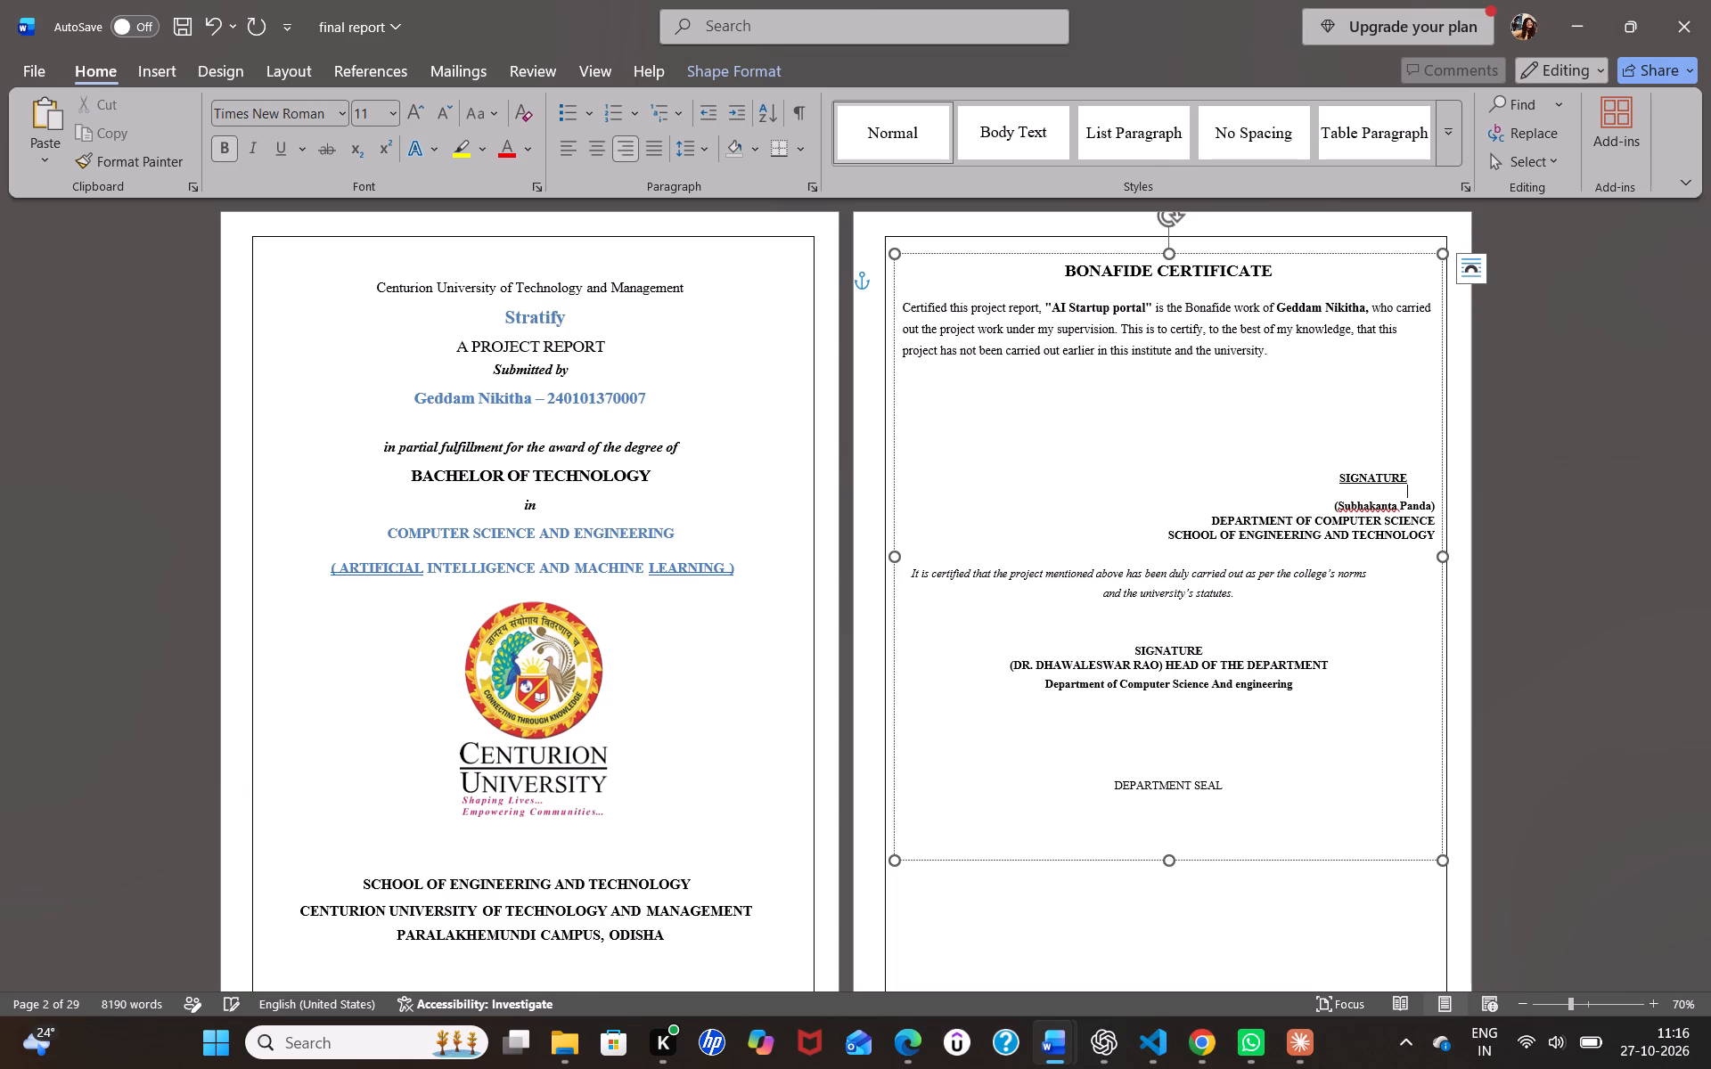
key(BackSpace)
key(BackSpace)
key(BackSpace)
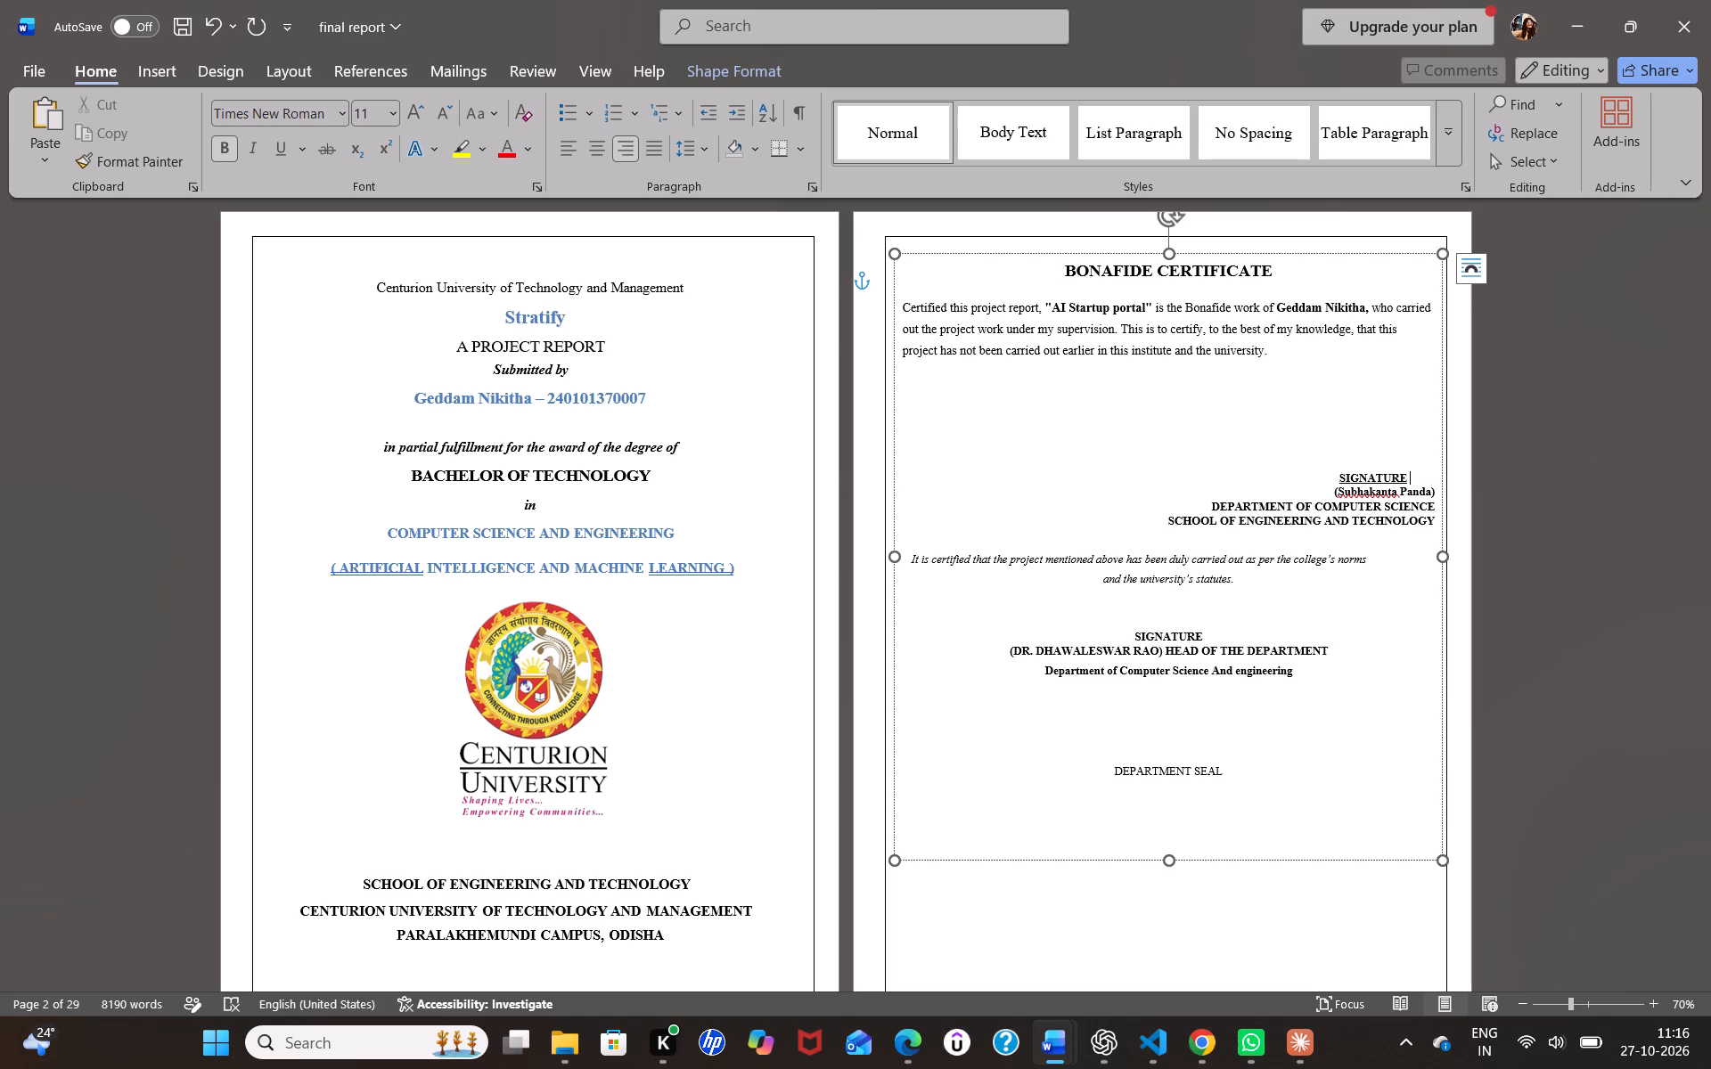
key(Return)
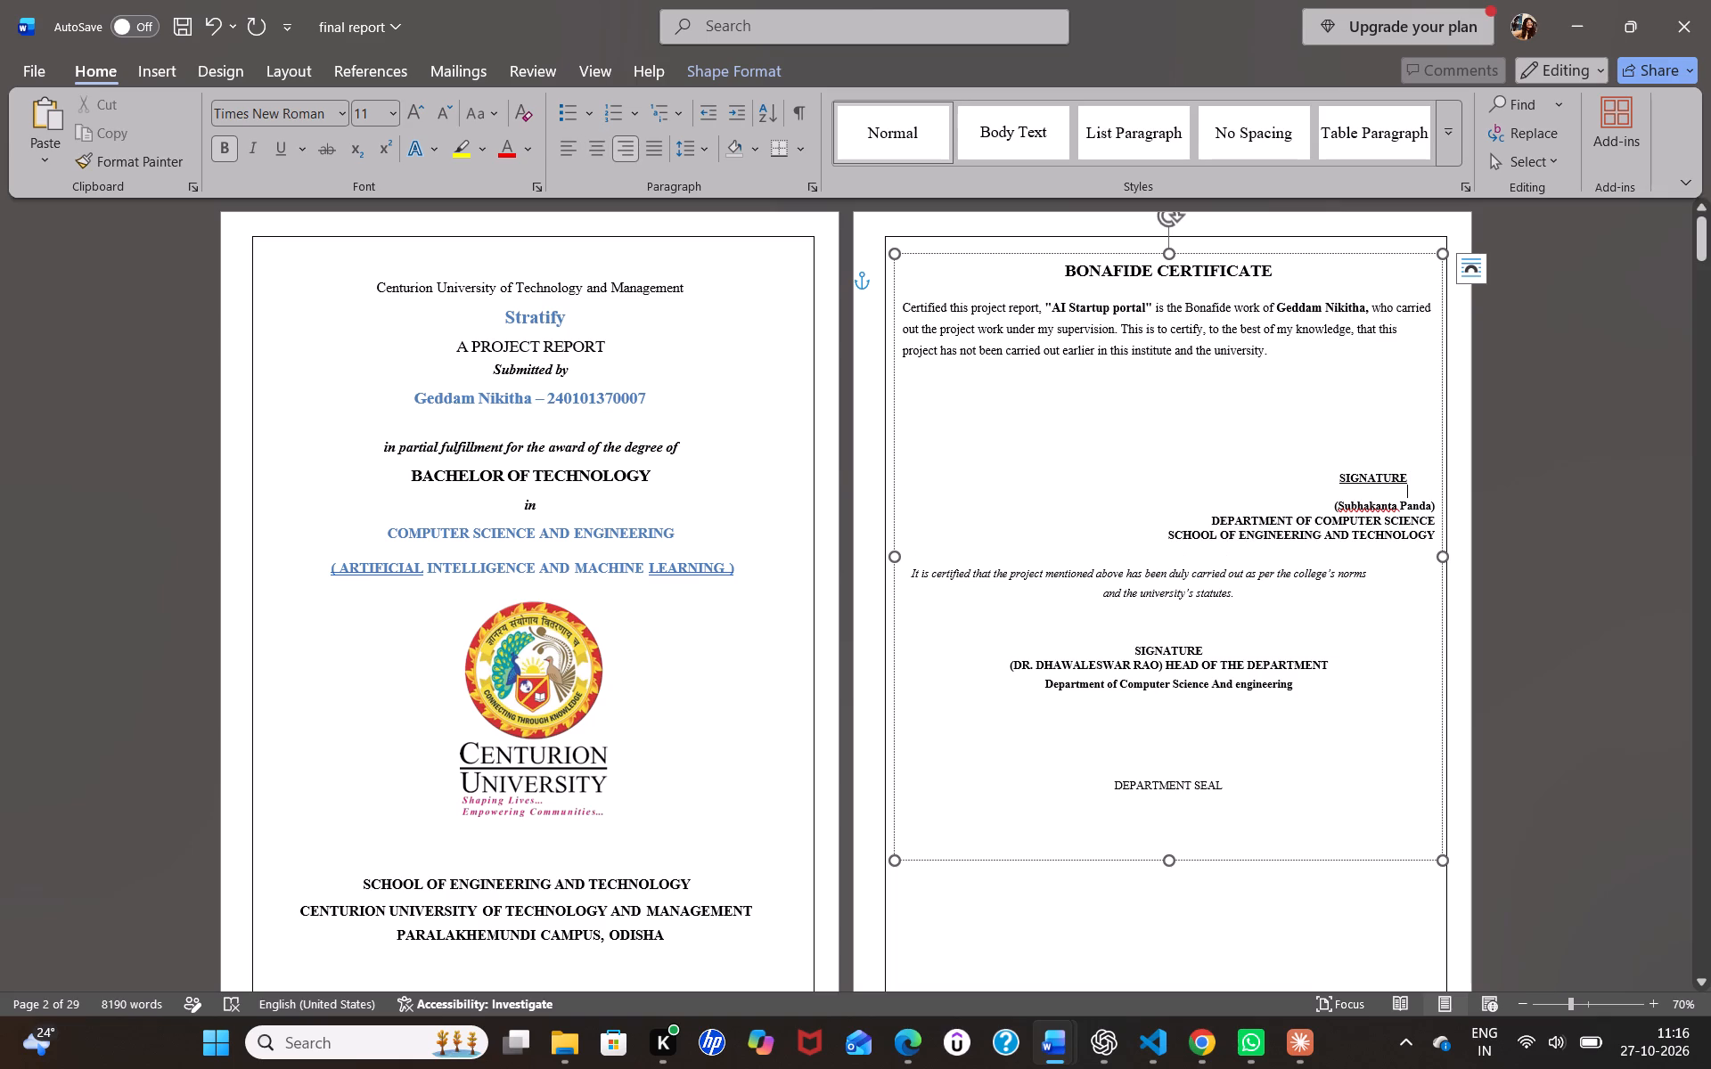
click(1163, 518)
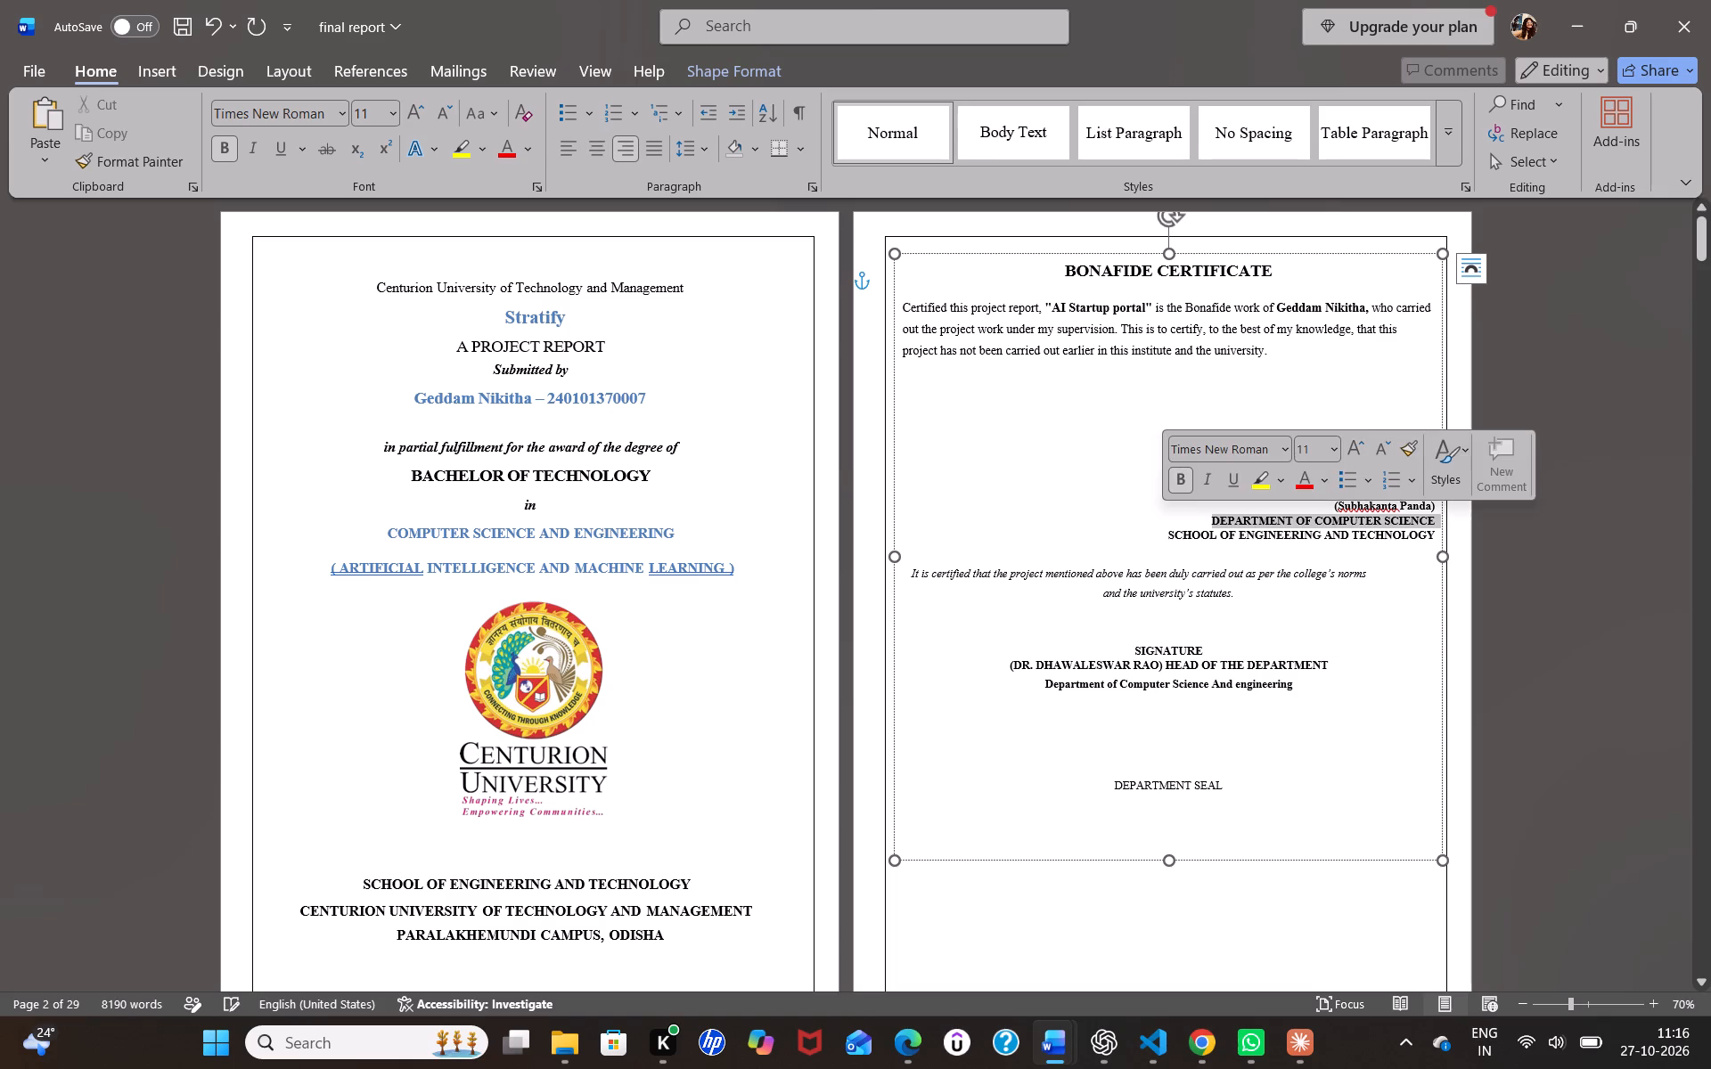
click(1102, 507)
click(1015, 460)
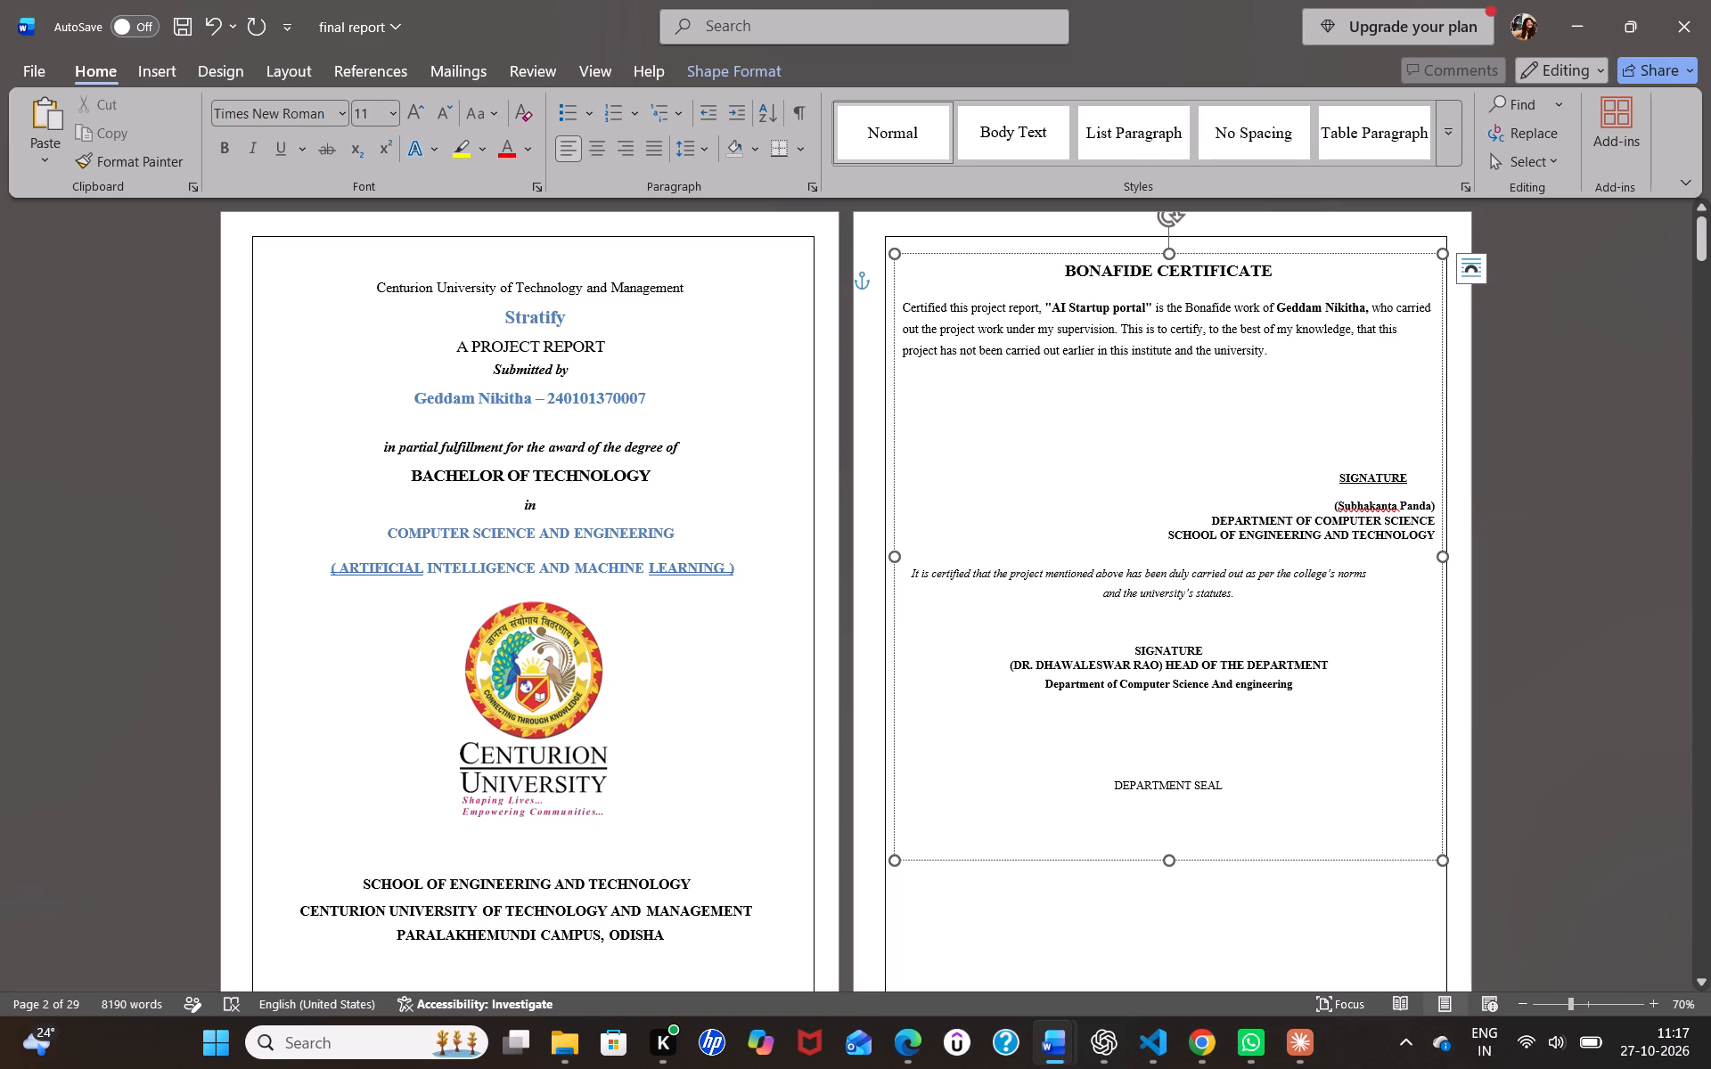
Shift the first line of the italic "It is certified that" statement with two leading spaces.
click(907, 570)
key(space)
key(space)
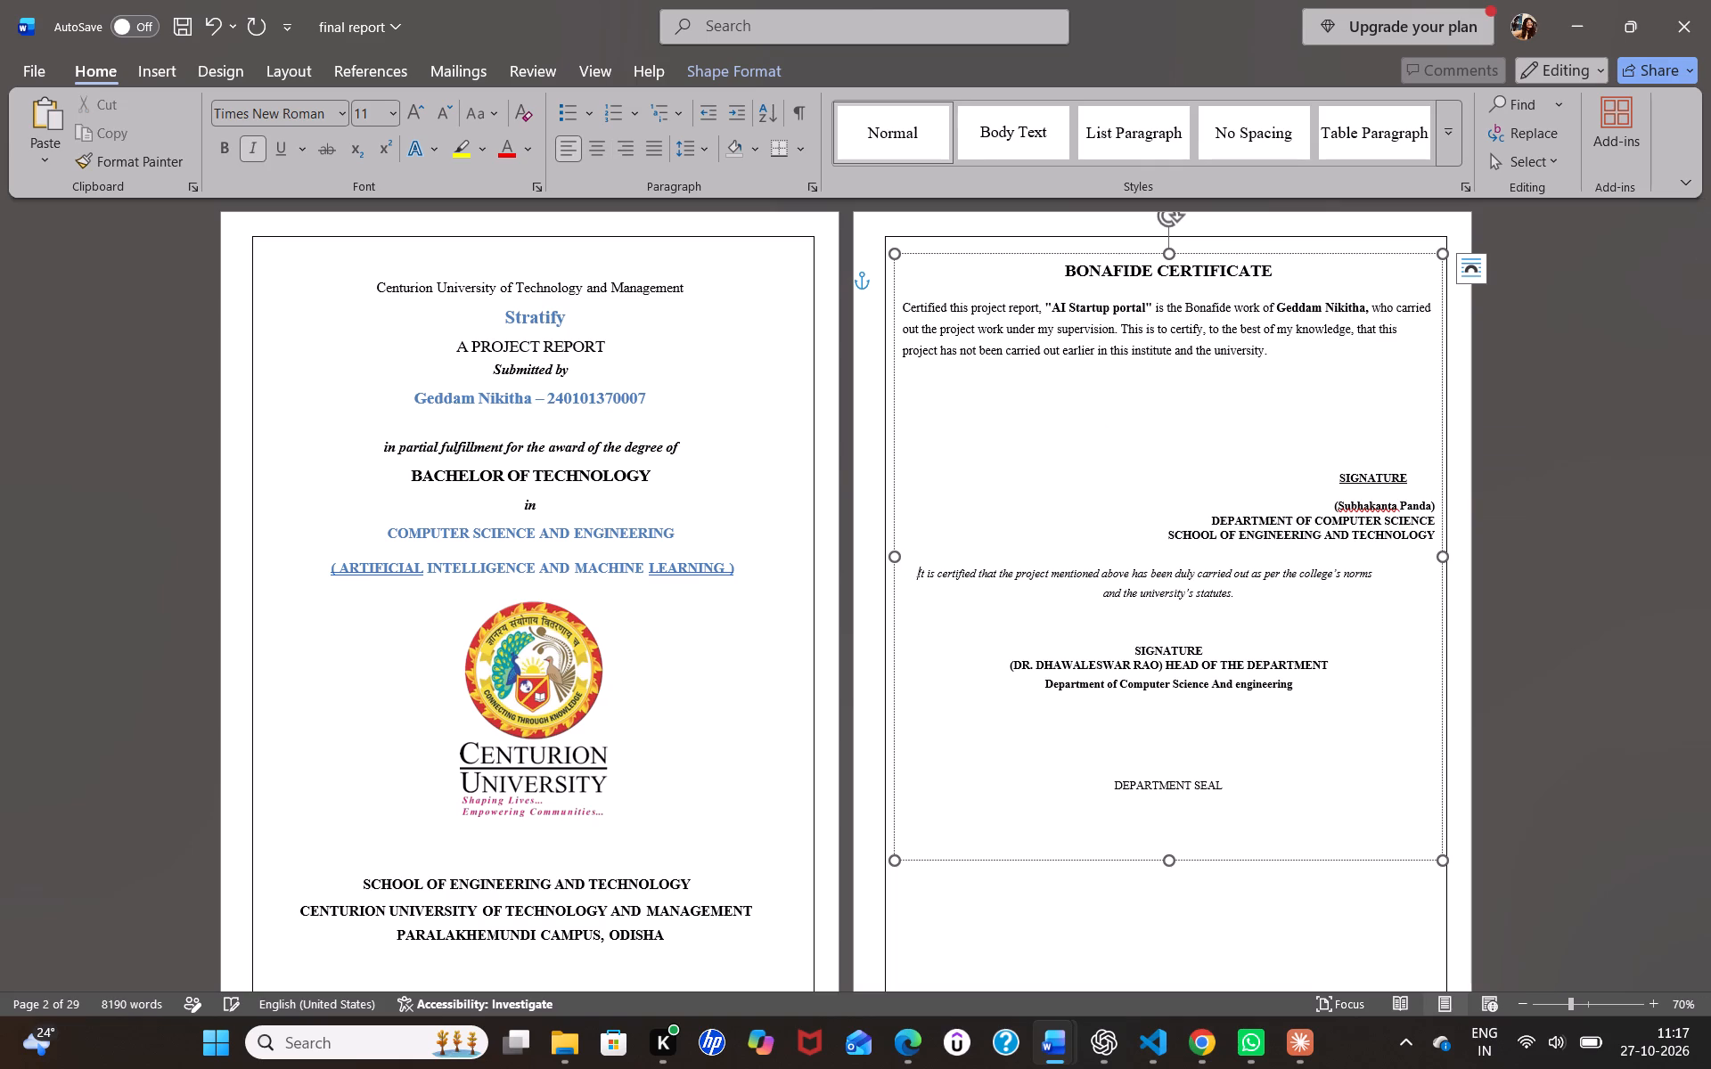
Add blank space between the italic certification statement and the head of department's SIGNATURE heading.
click(1050, 610)
click(1050, 610)
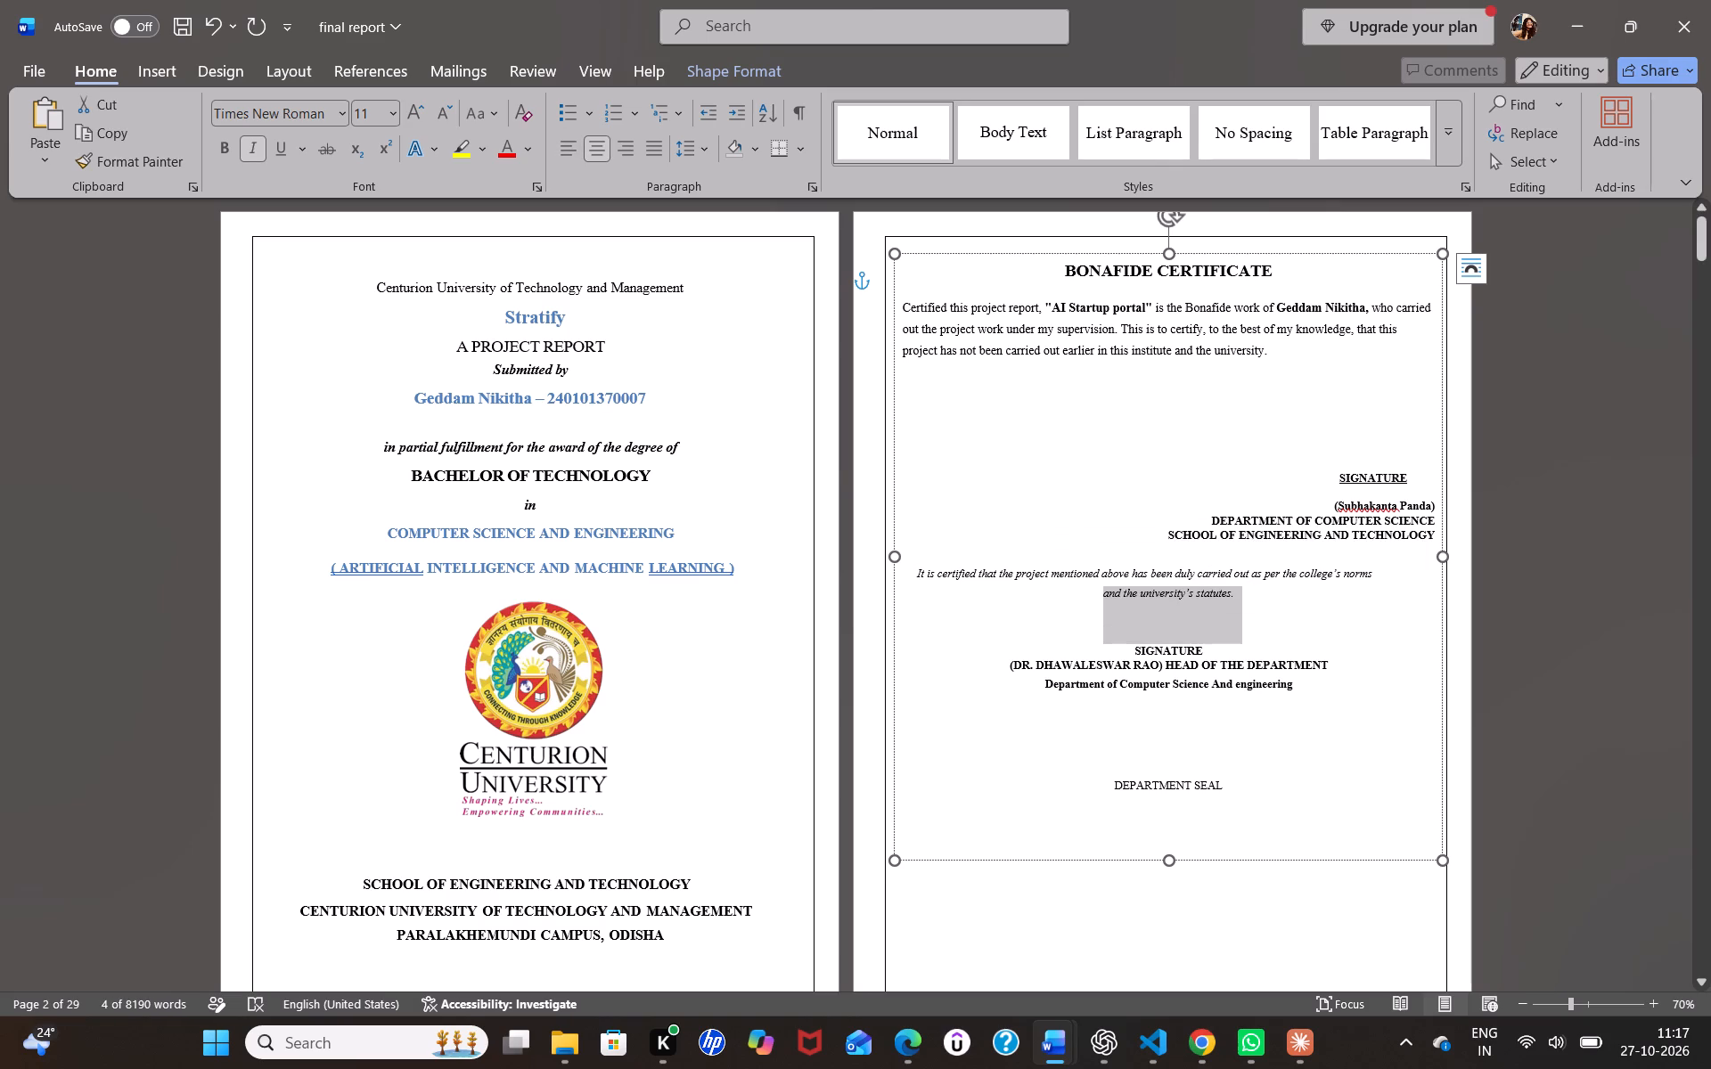
click(1298, 587)
key(Return)
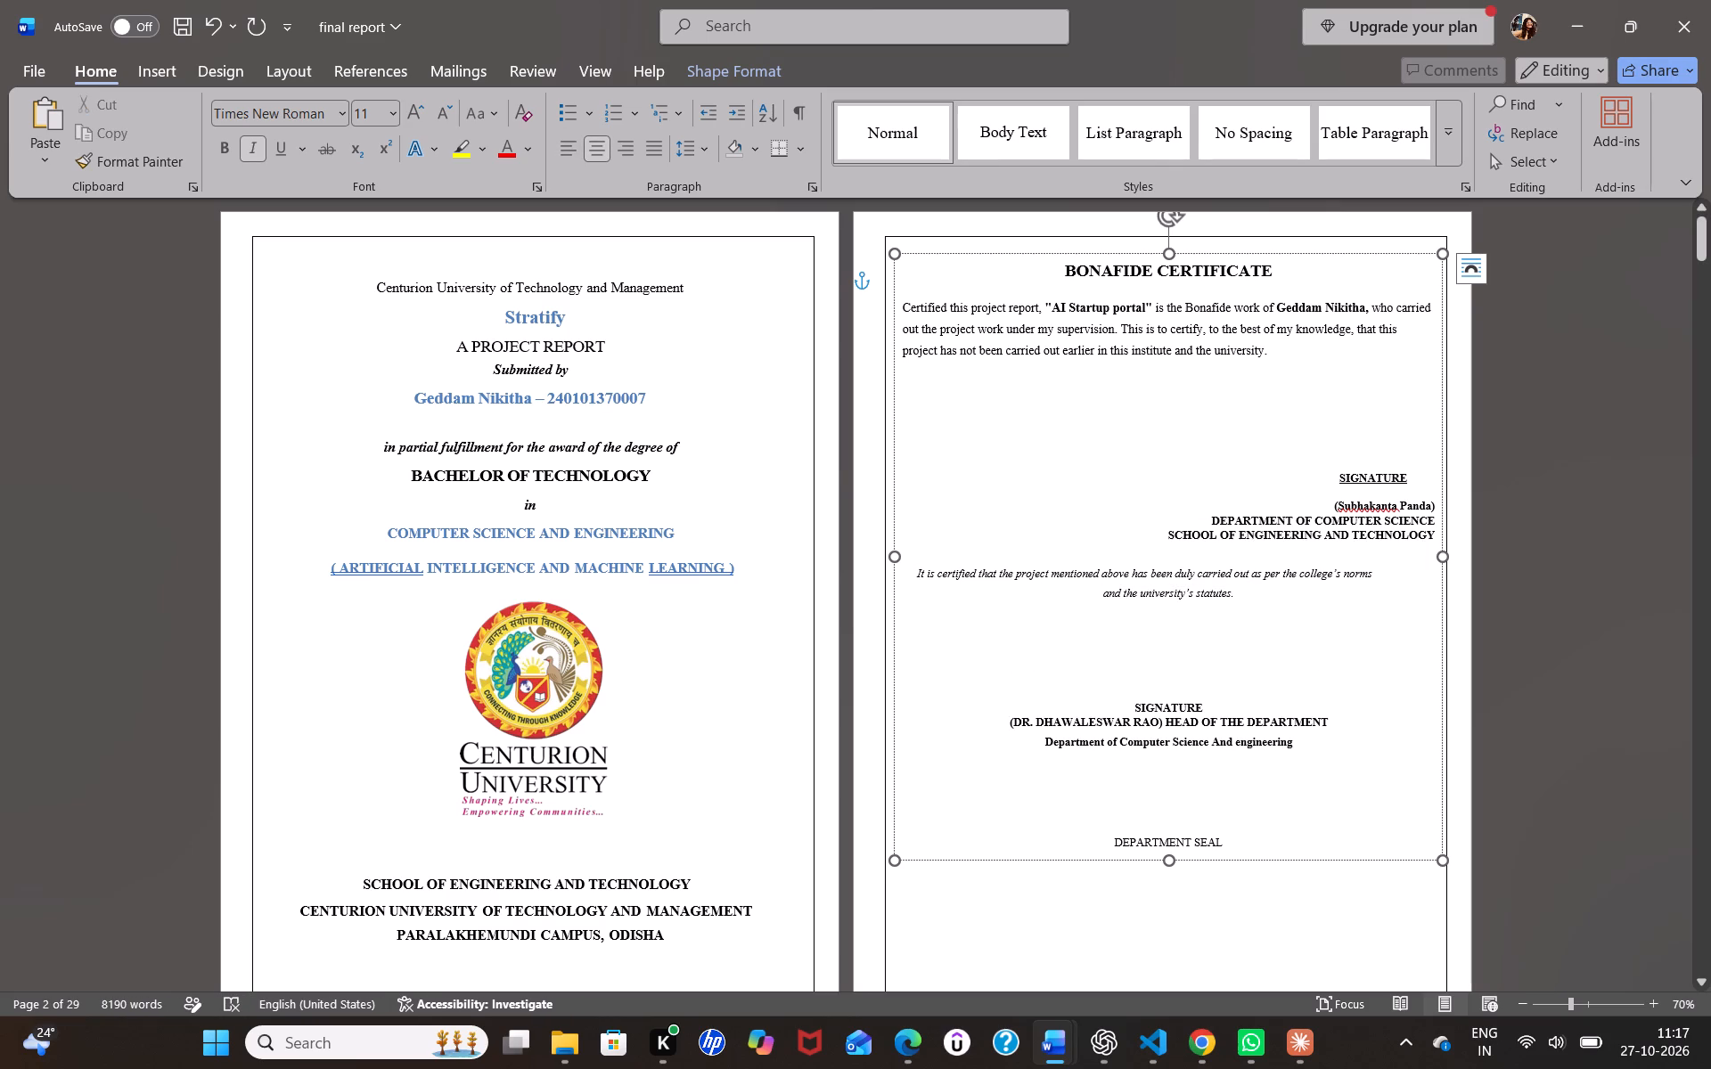
click(993, 964)
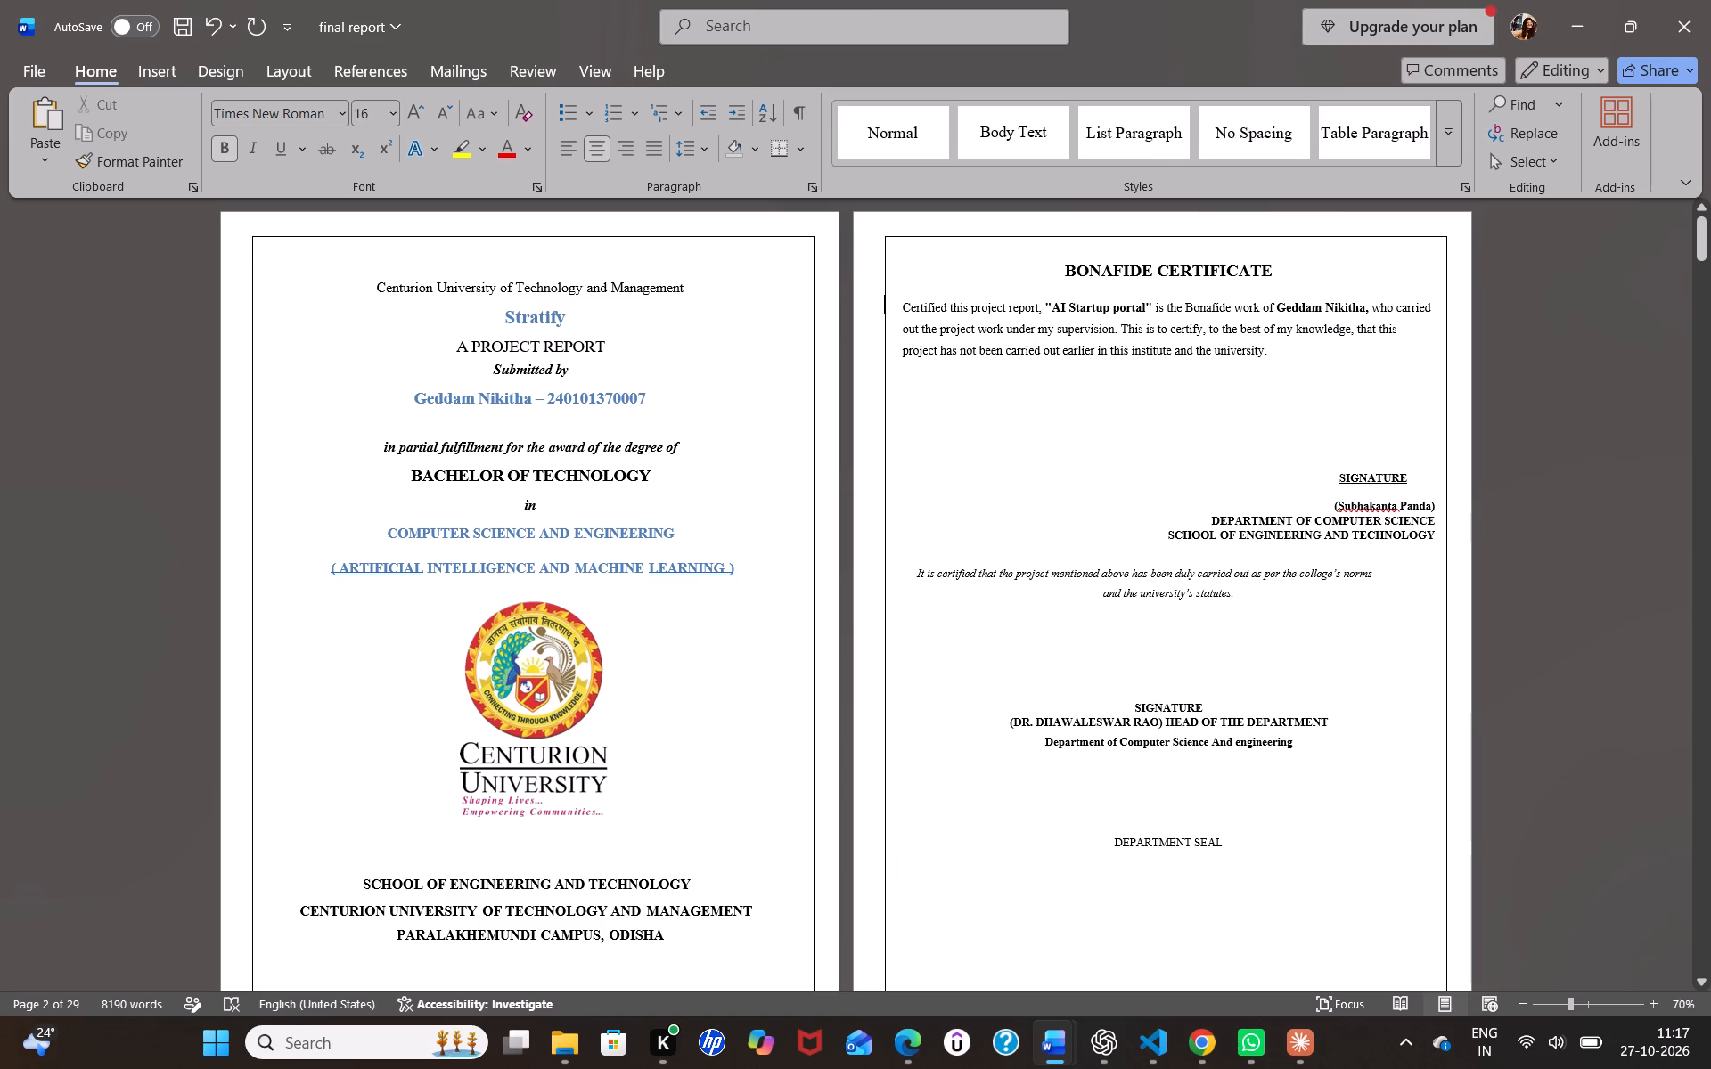
Realign the supervisor's bracketed name beneath the SIGNATURE heading by centring its line and padding it with leading spaces, keeping the opening bracket.
scroll(1035, 840, down, 1)
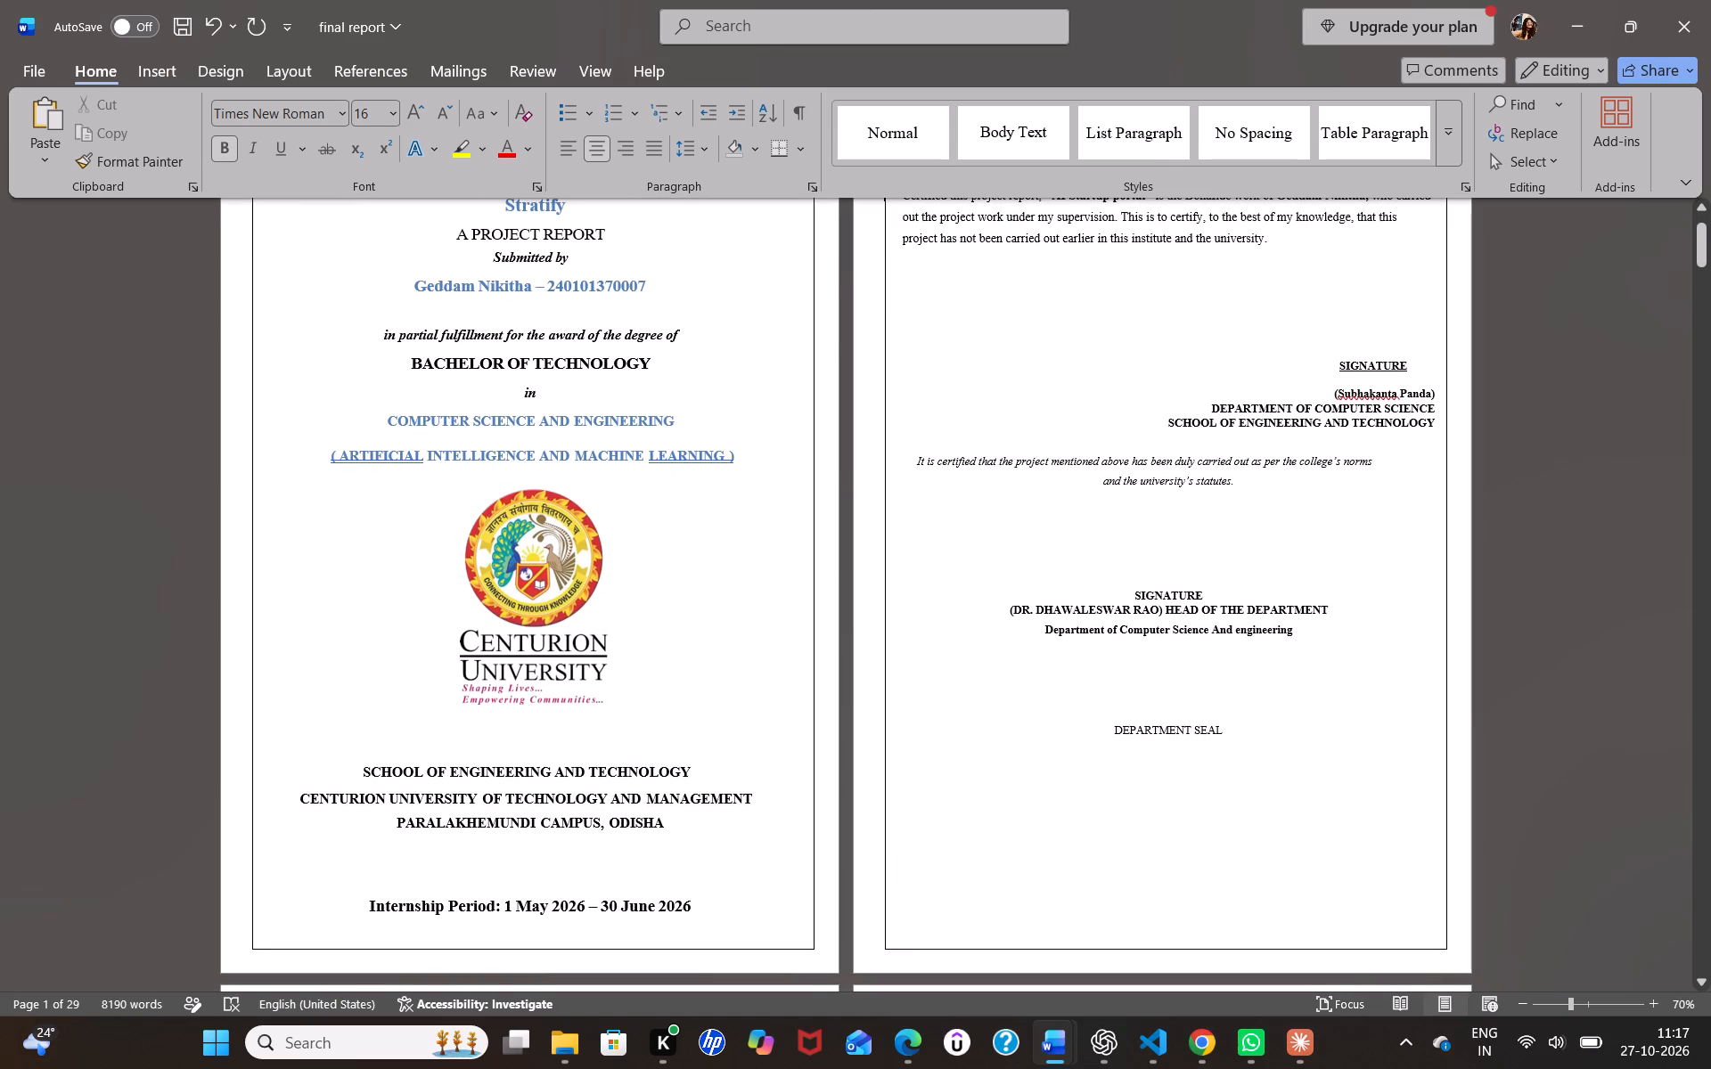
click(1327, 388)
click(1322, 388)
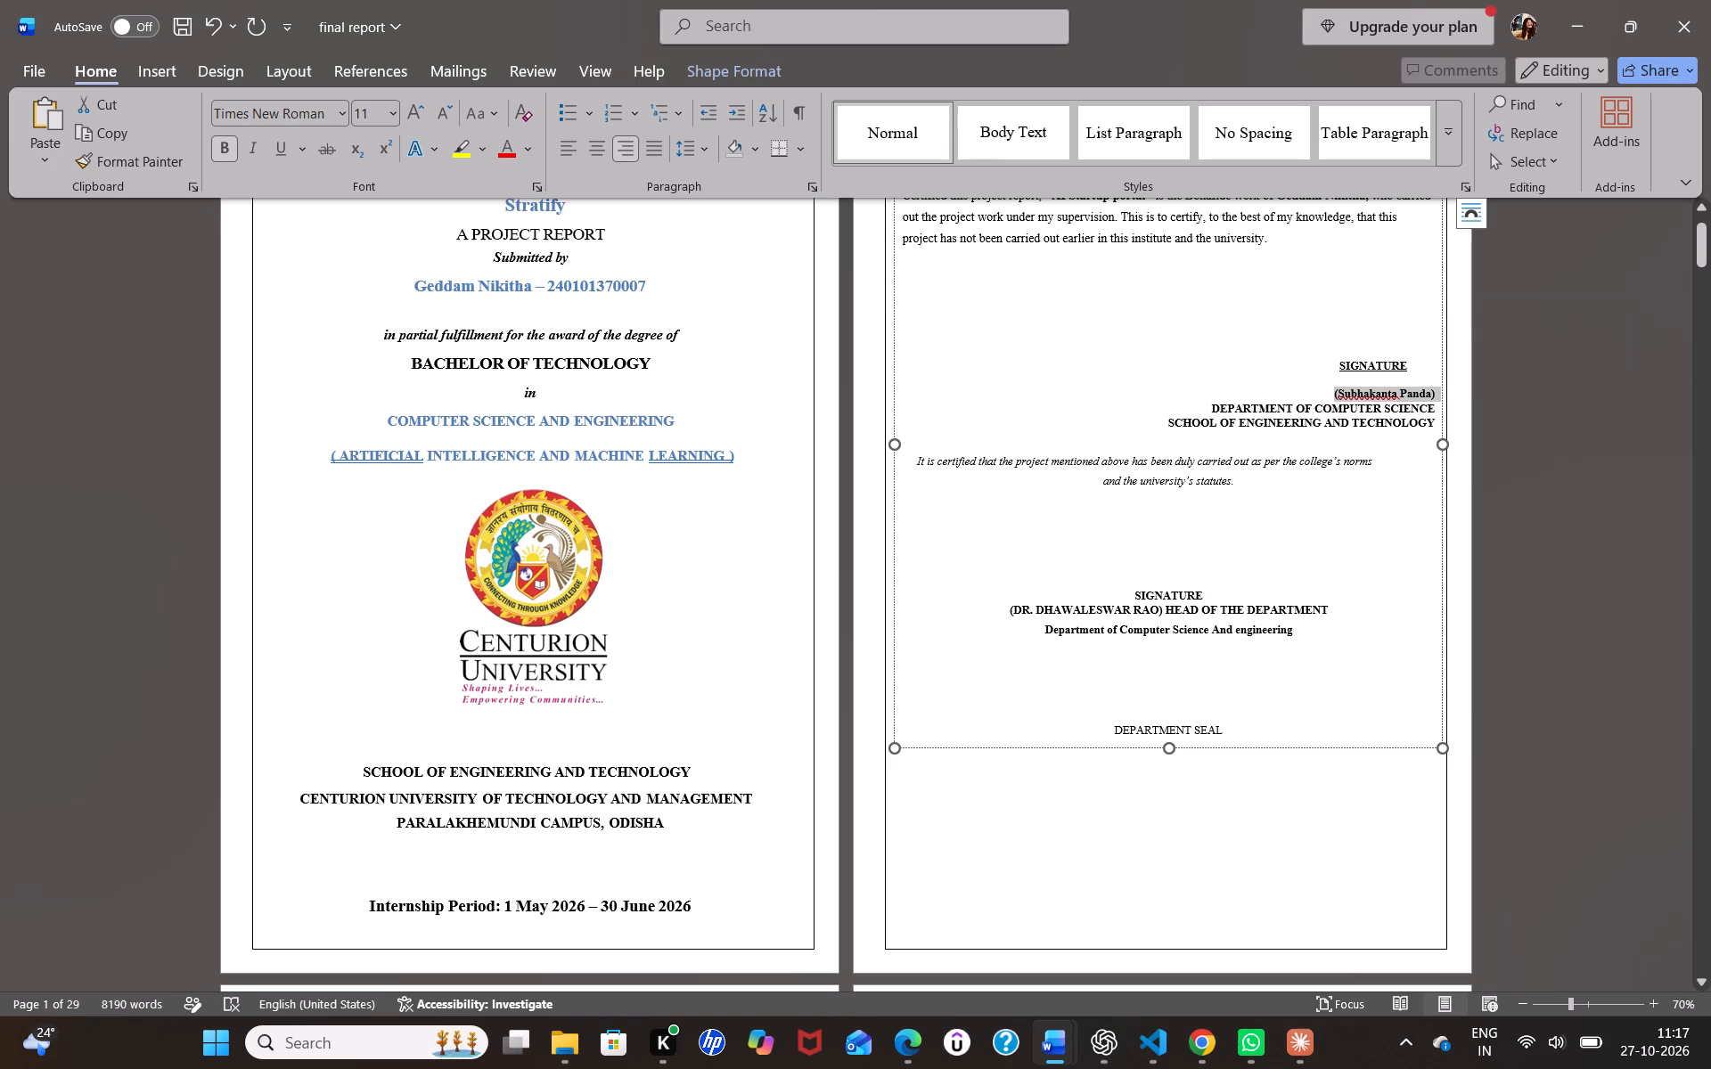
click(1325, 388)
click(1325, 420)
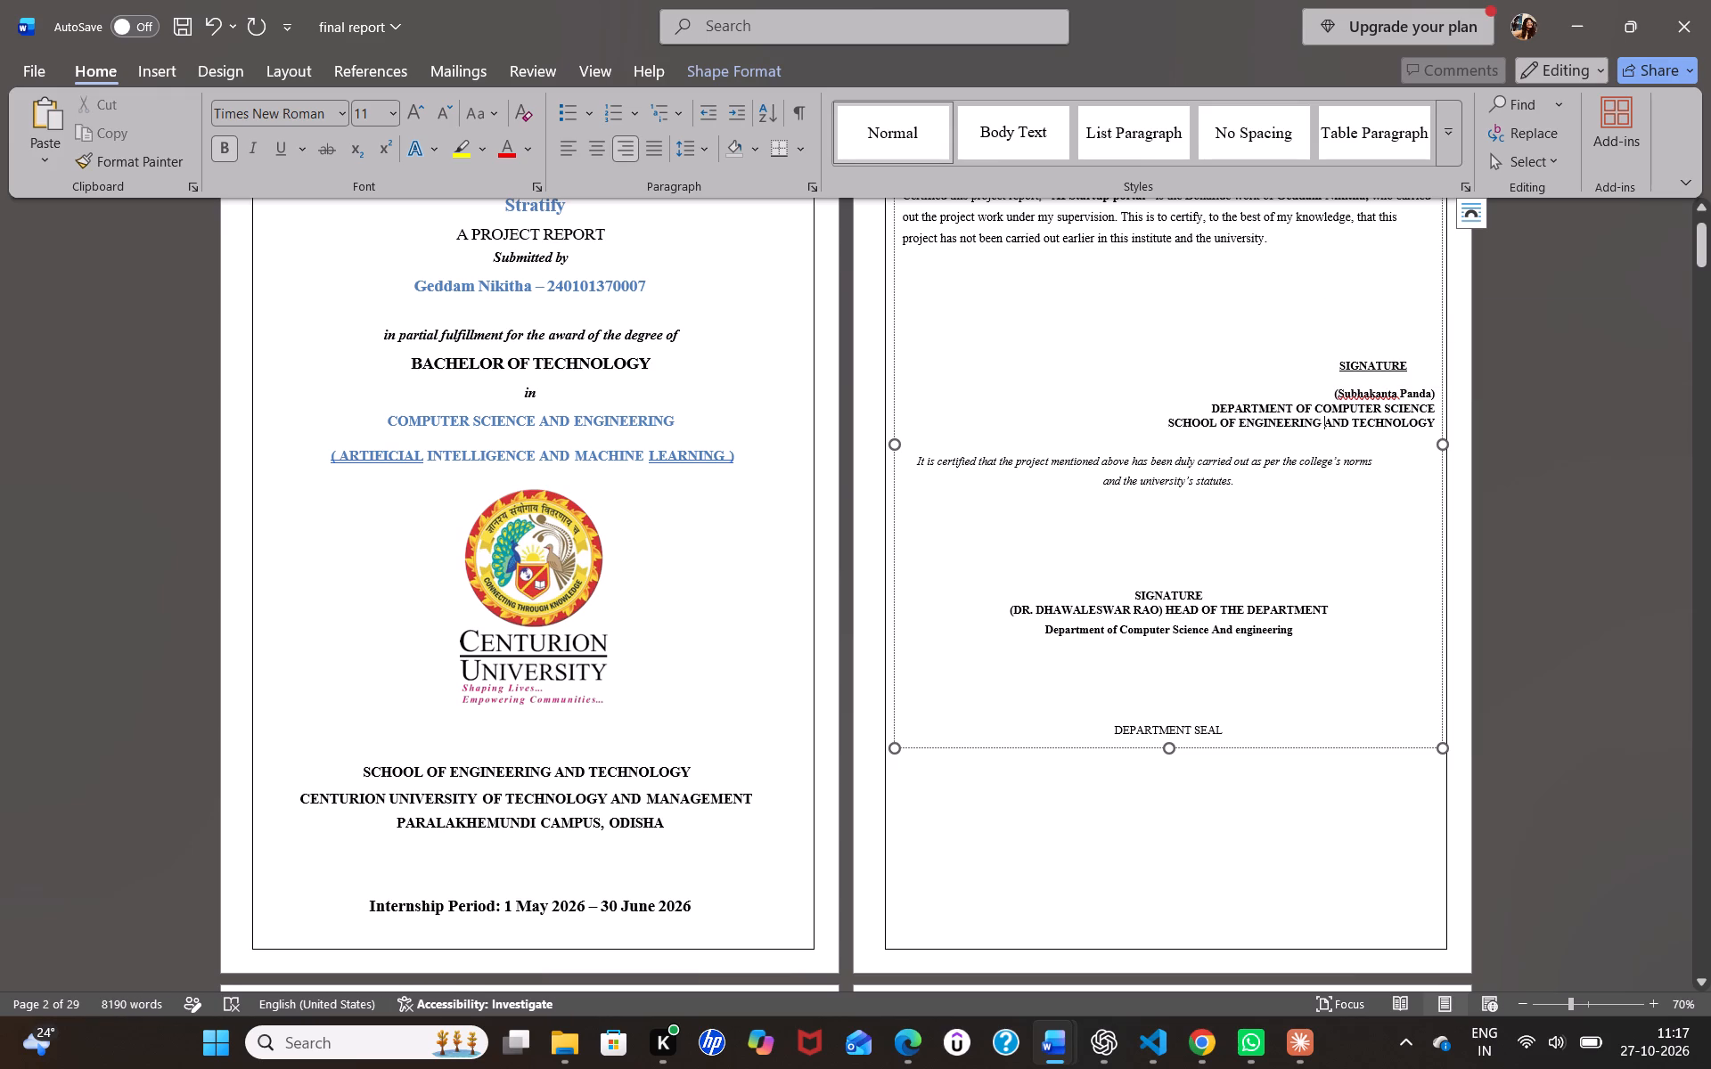
click(1337, 394)
key(BackSpace)
key(BackSpace)
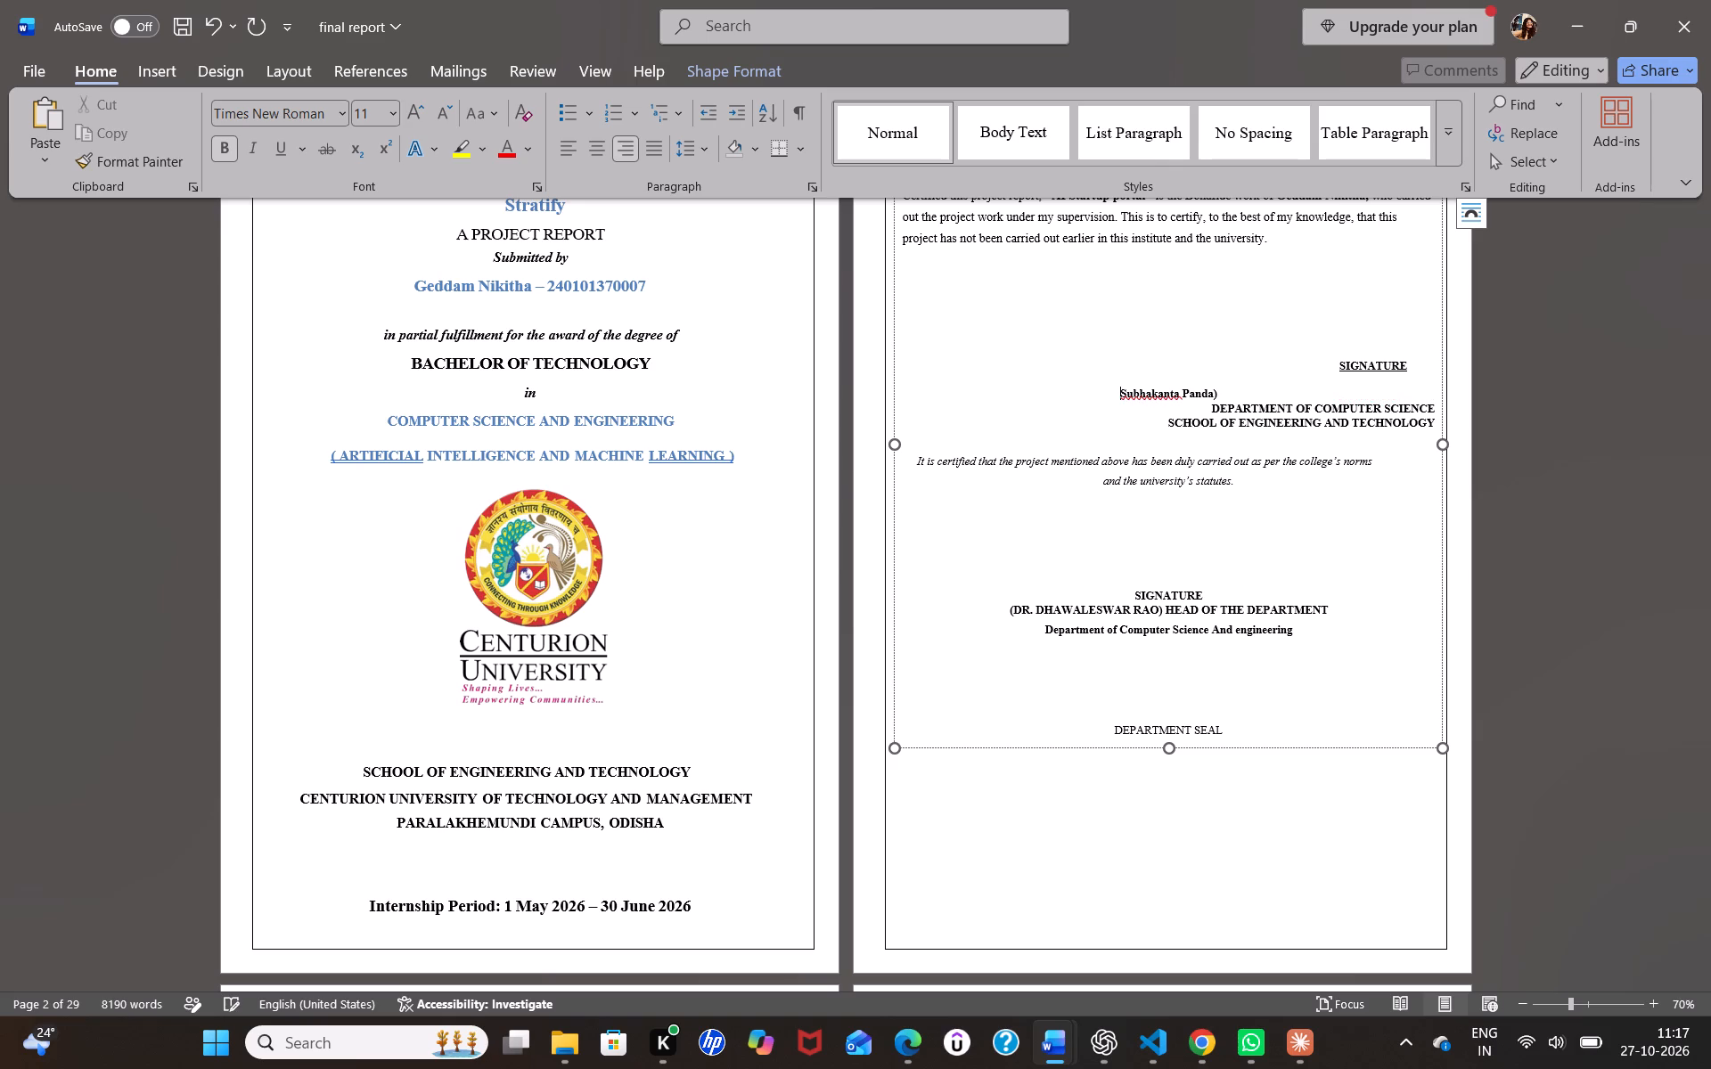
key(space)
key(space)
key(space)
key(space)
key(space)
key(space)
key(space)
key(space)
key(space)
key(space)
key(space)
key(space)
key(space)
key(space)
key(space)
key(space)
key(space)
key(space)
key(space)
key(space)
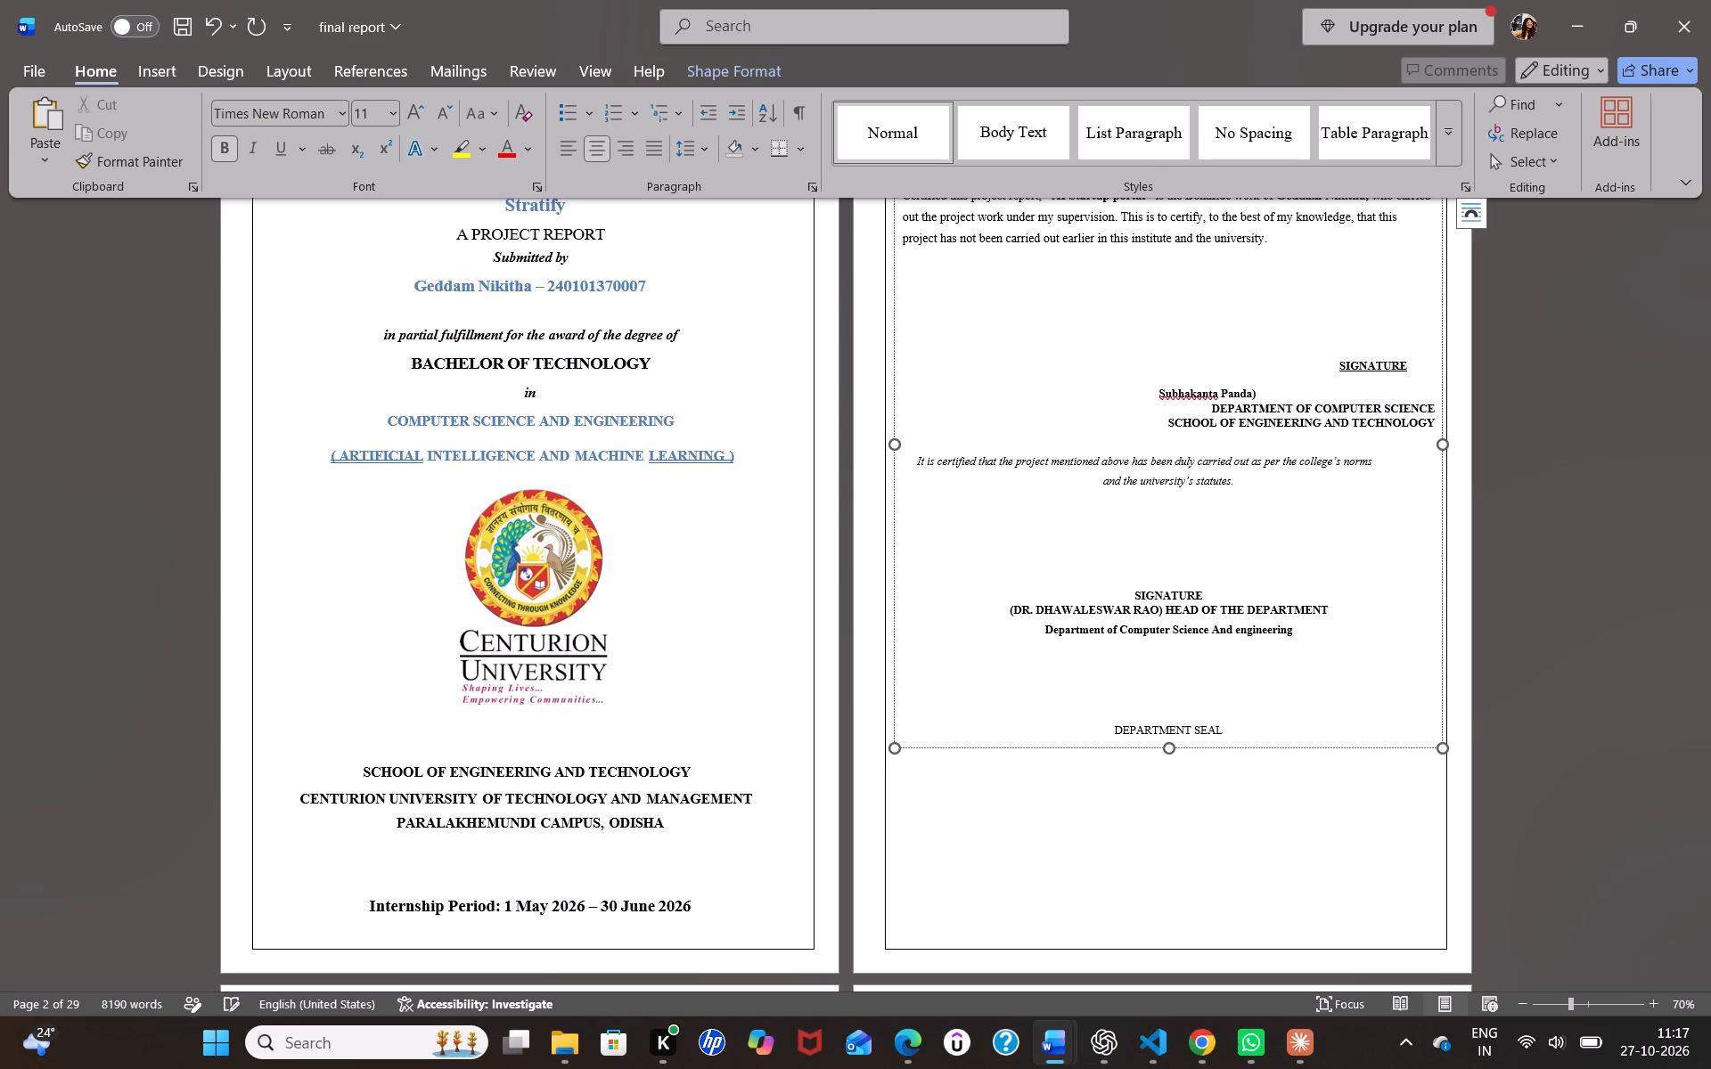
key(space)
key(space)
key(space)
key(space)
key(space)
key(space)
key(space)
key(space)
key(space)
key(space)
key(space)
key(space)
key(space)
key(space)
key(space)
key(space)
key(space)
key(space)
key(space)
key(space)
key(space)
key(space)
key(space)
key(space)
key(space)
key(space)
key(space)
key(space)
key(space)
key(space)
key(space)
key(space)
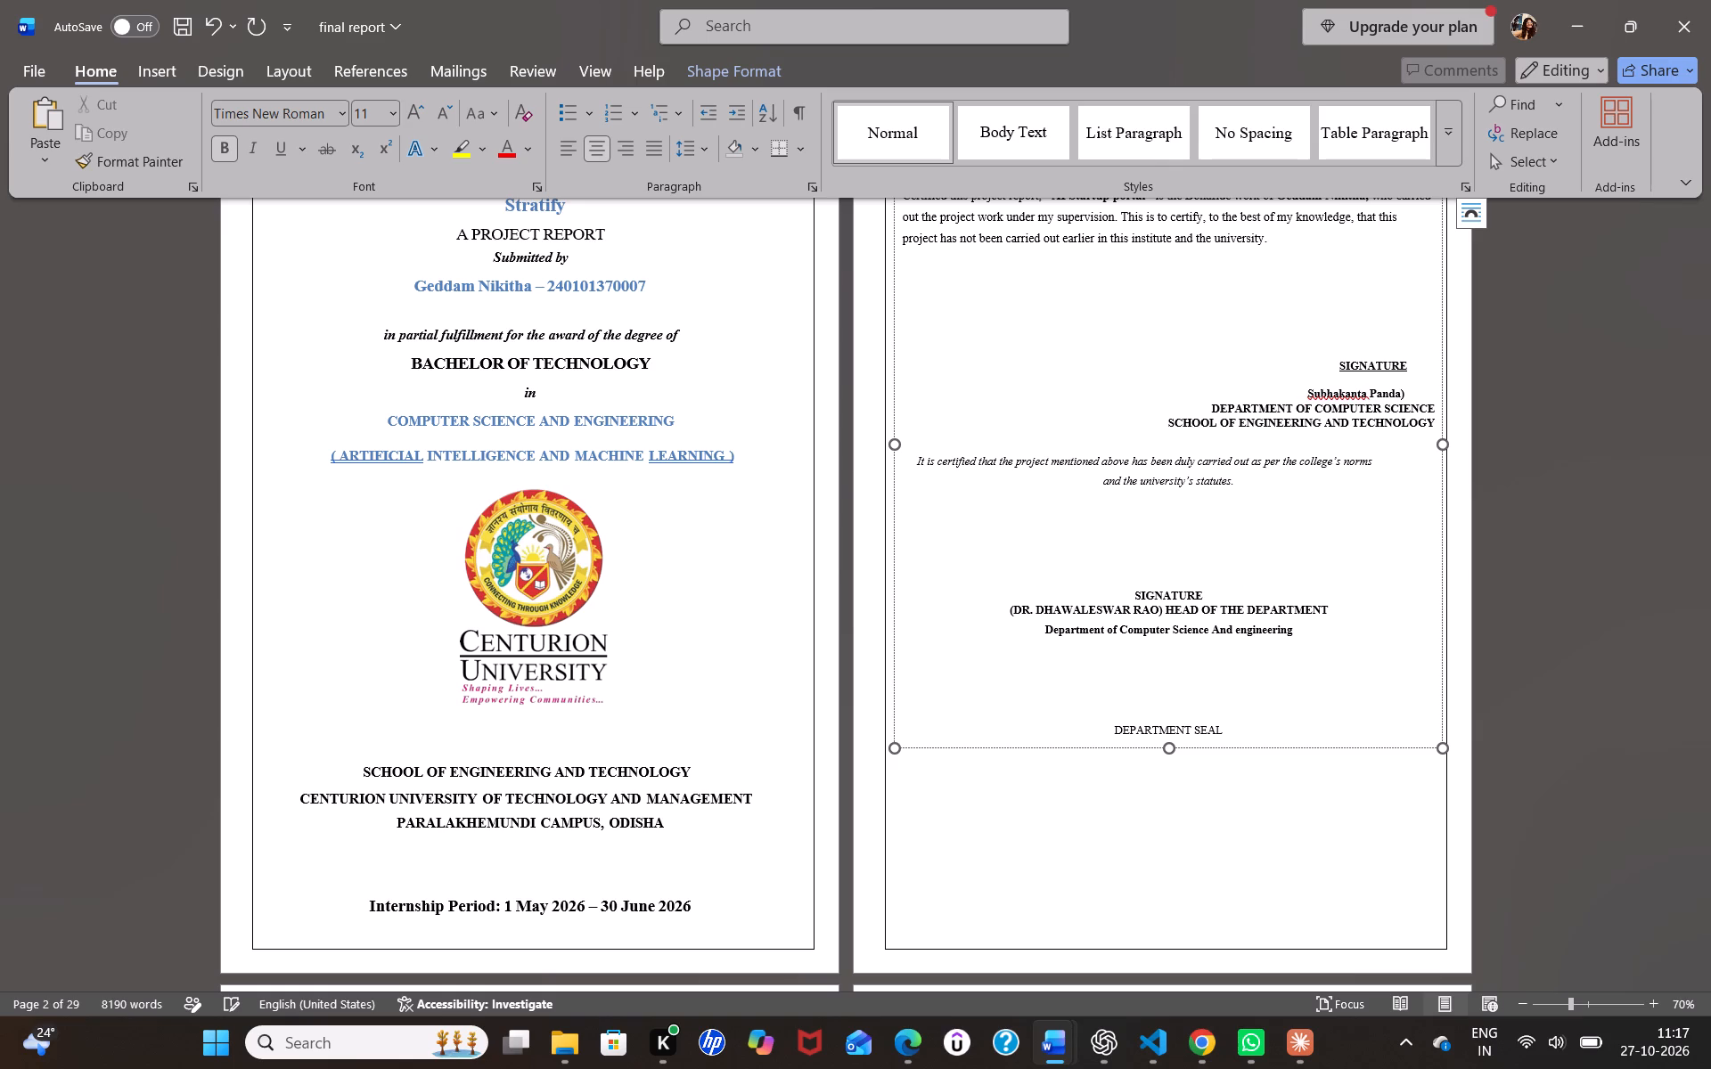
key(9)
key(BackSpace)
key(shift+parenleft)
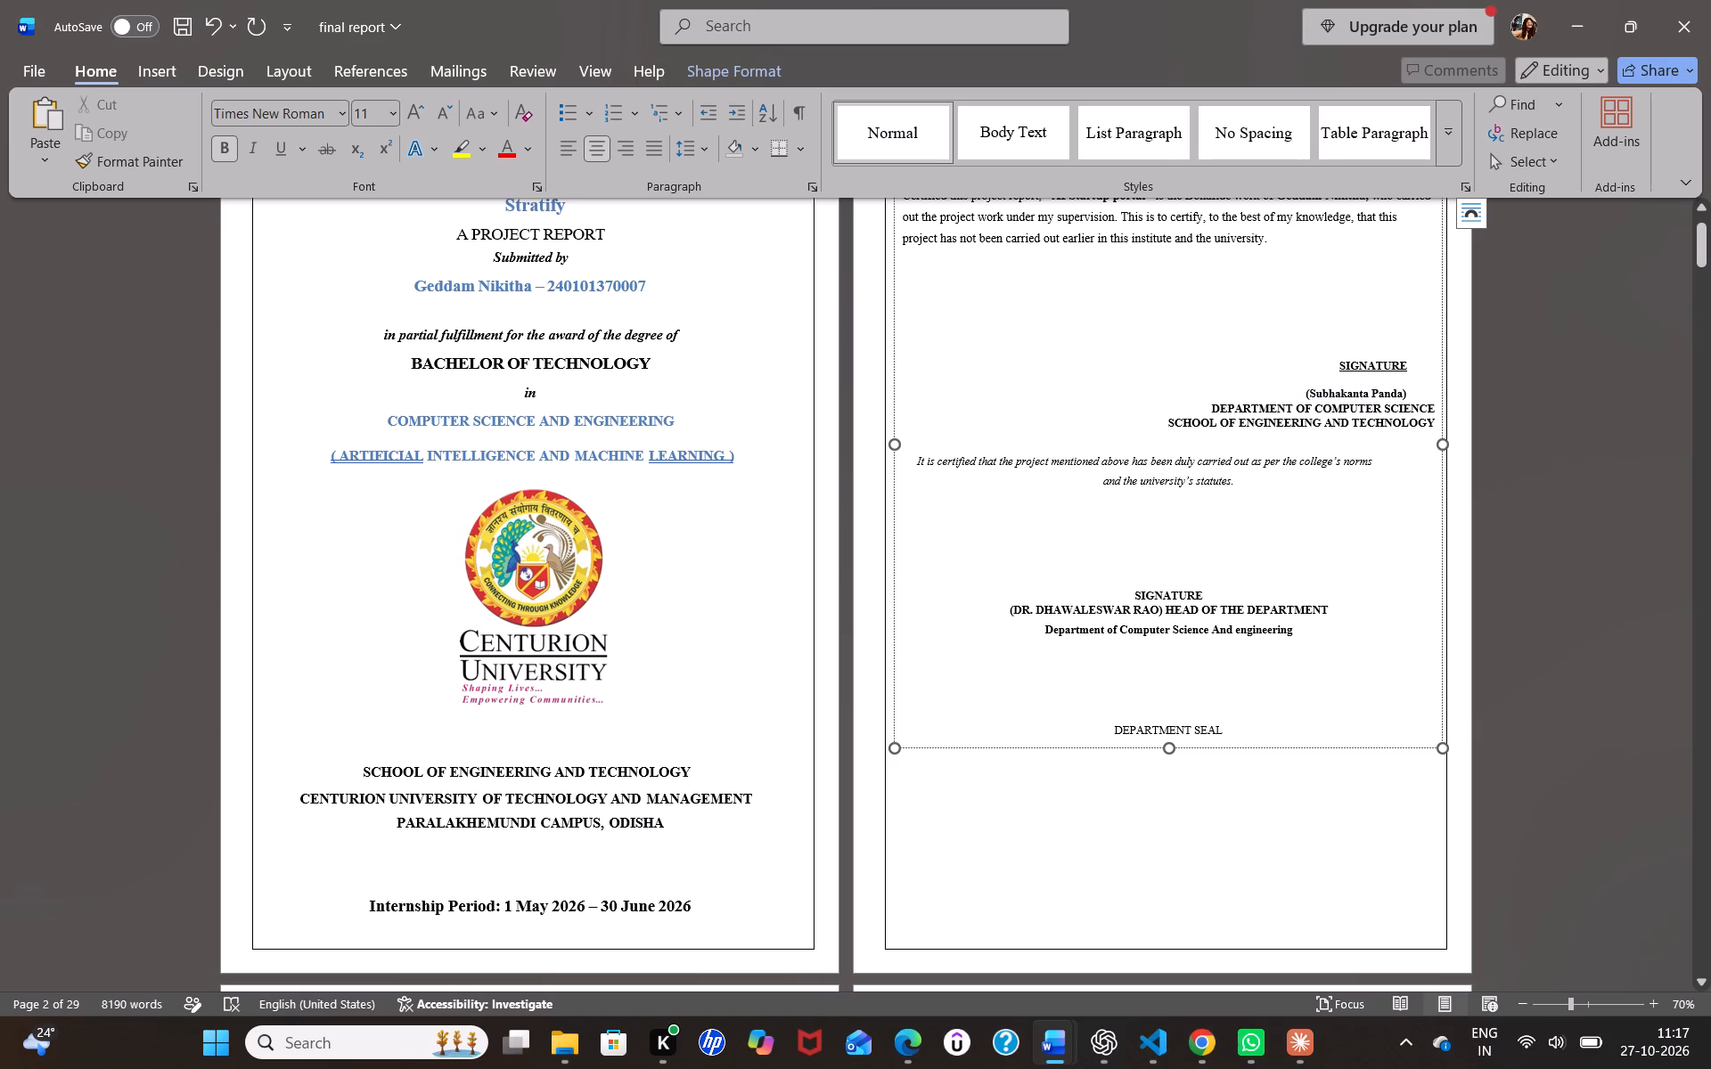
Set the font size of the supervisor's bracketed name on the Bonafide Certificate to 12.
drag(1298, 391, 1386, 388)
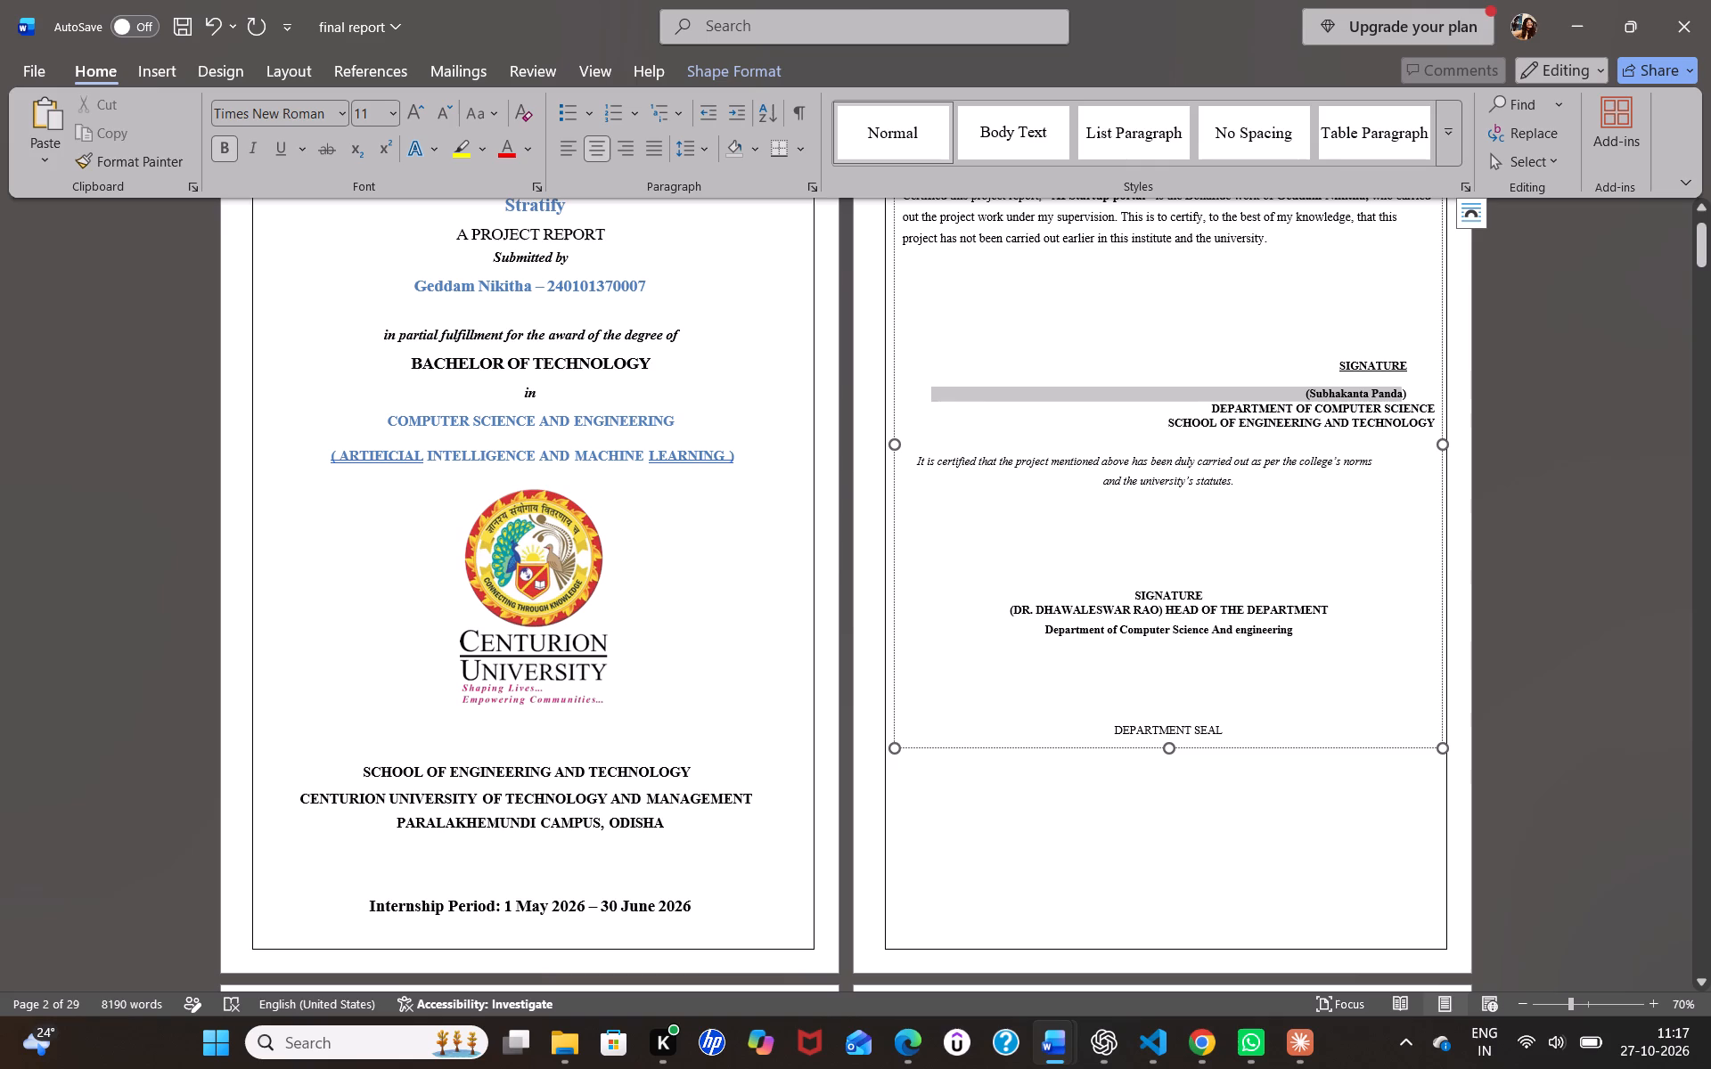
drag(1386, 388, 1409, 388)
click(392, 124)
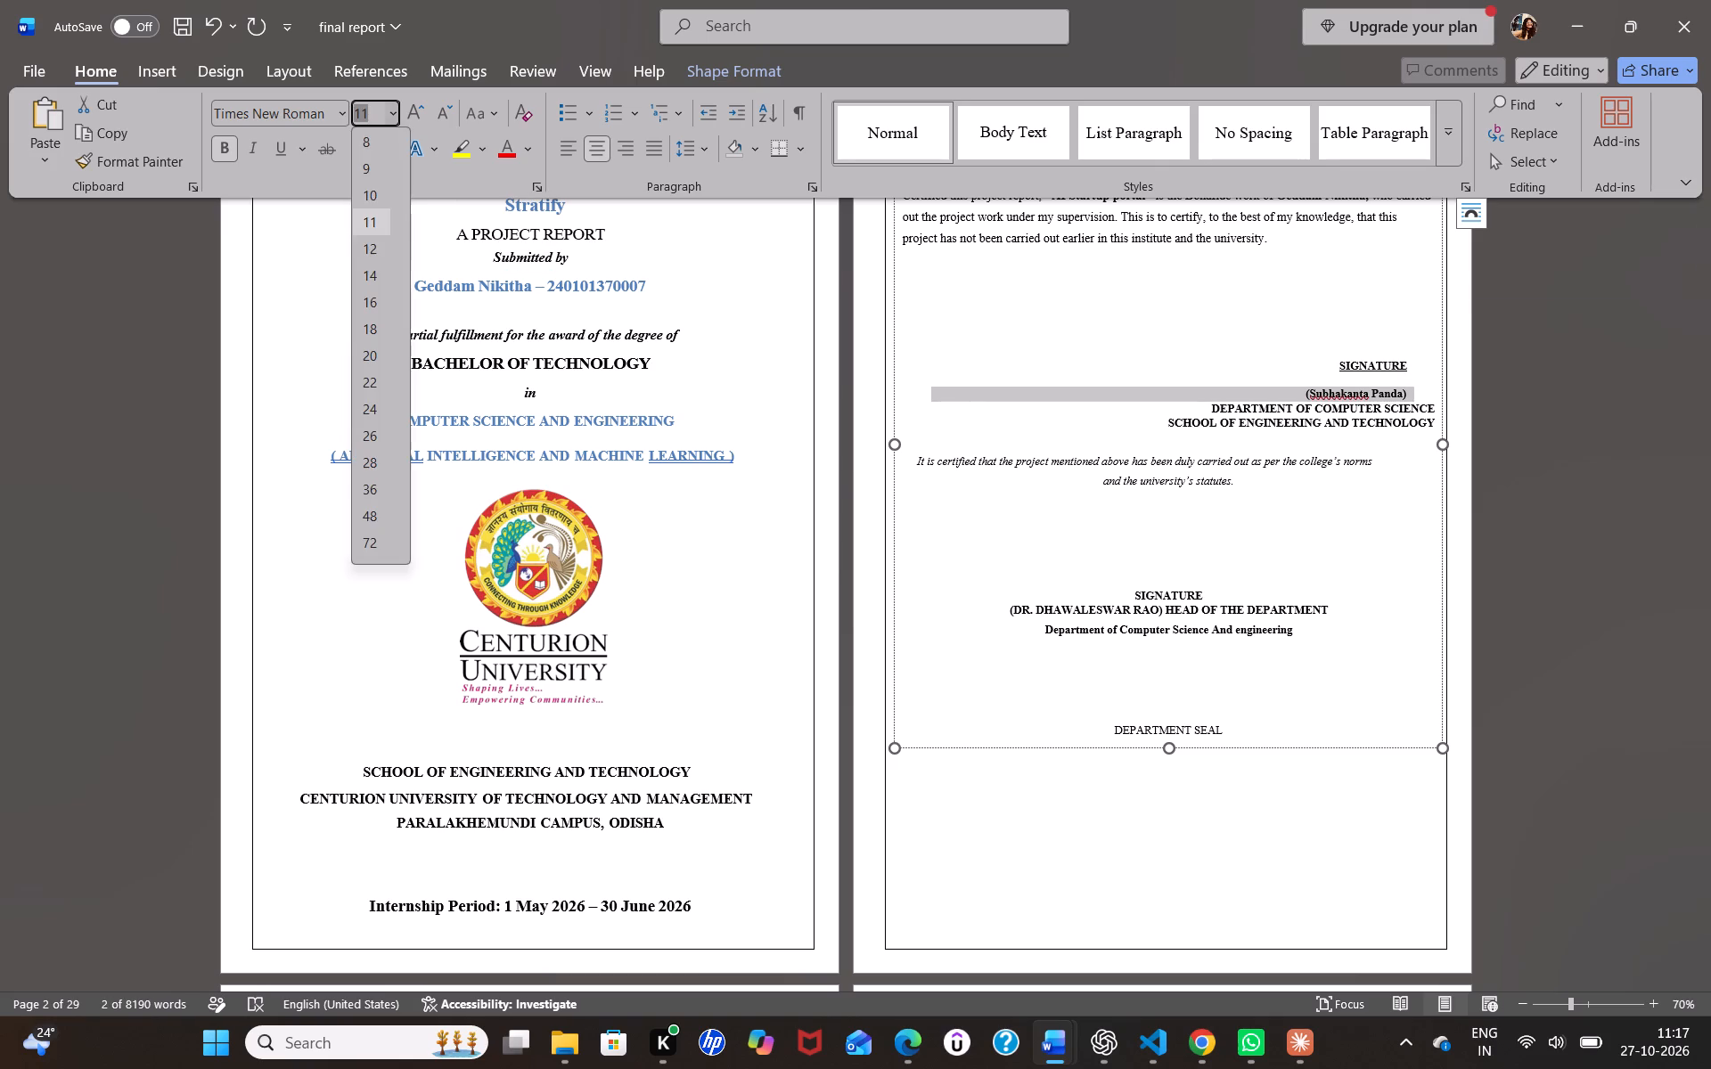
click(381, 239)
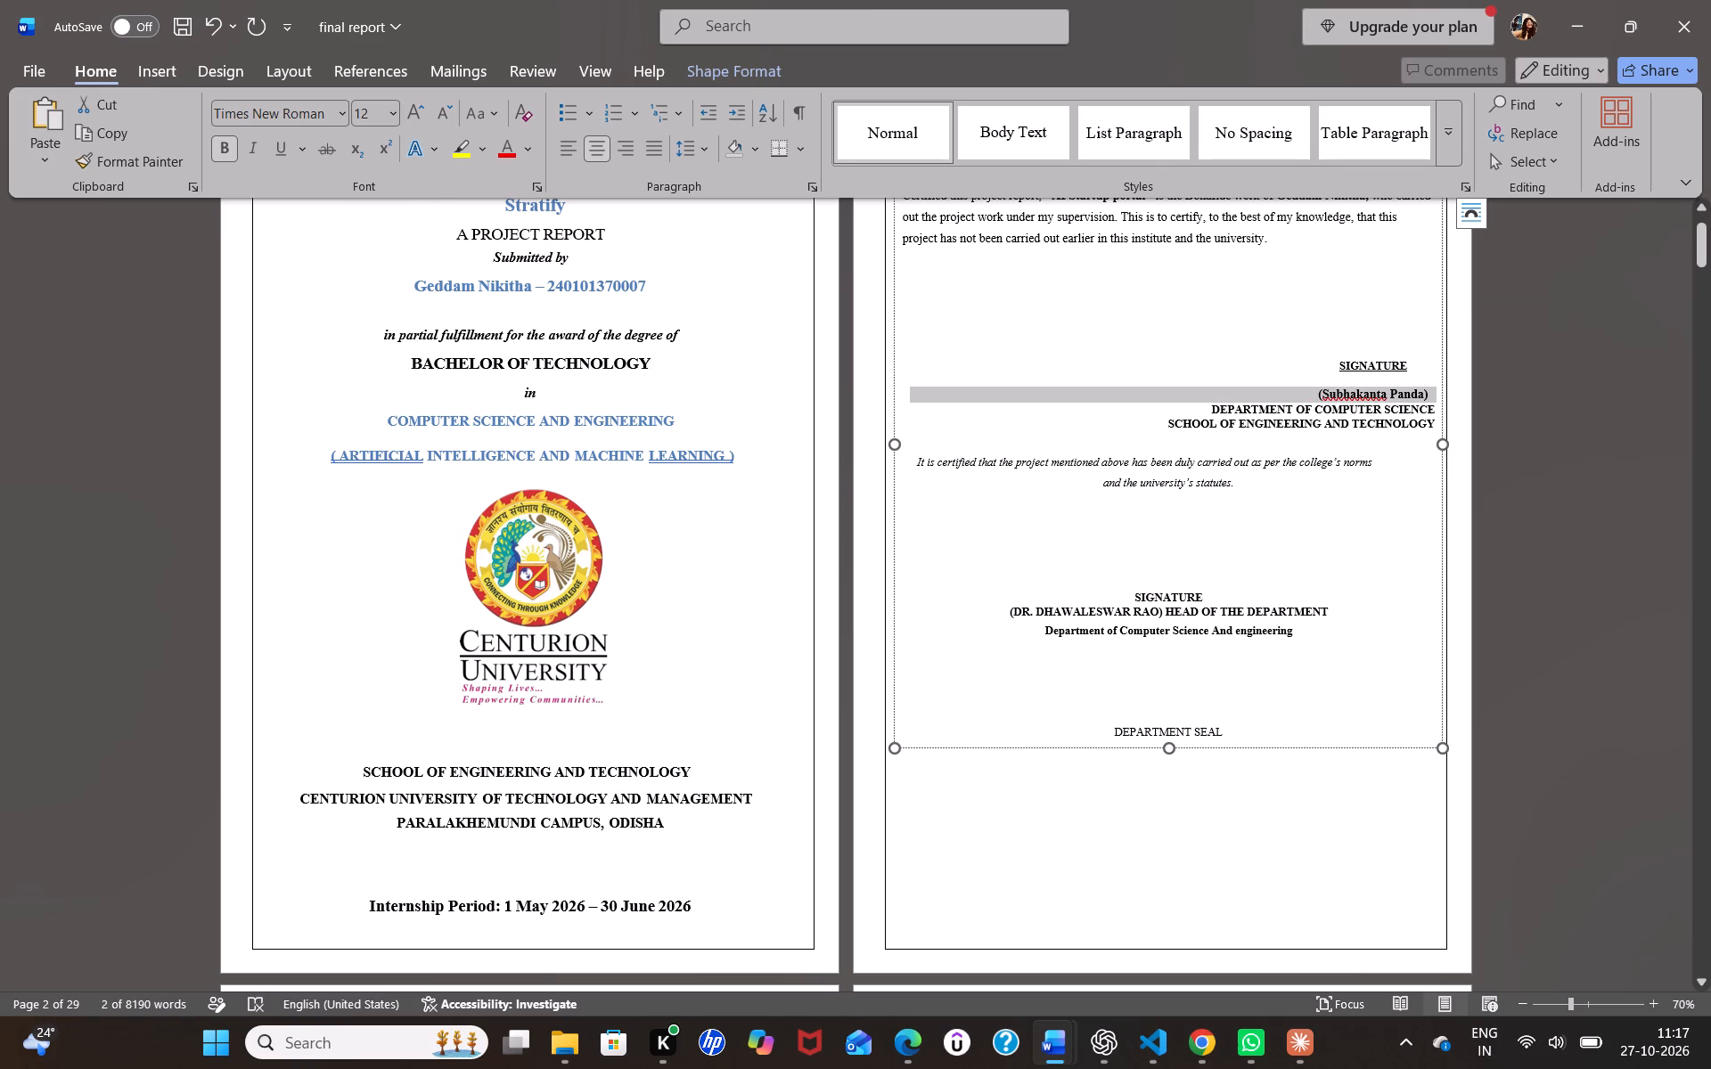
click(944, 910)
scroll(1040, 804, up, 1)
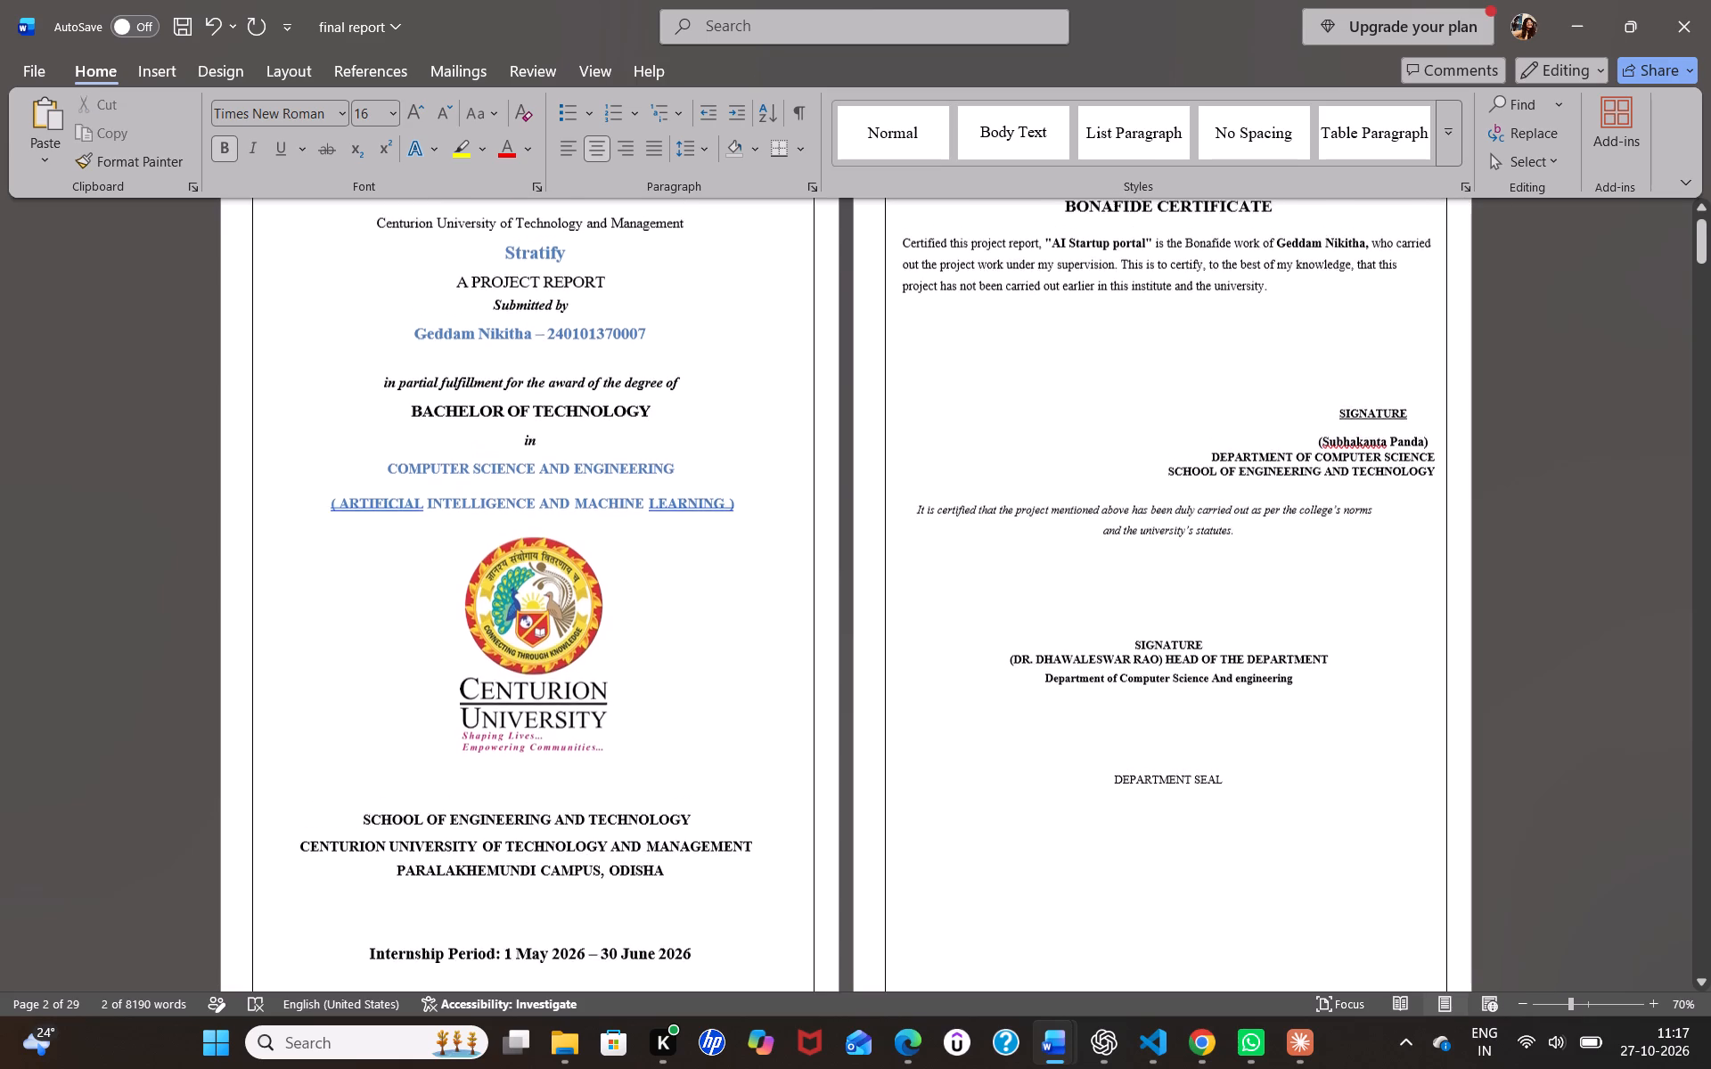
Begin a Save As of the final report document to choose where it is stored.
scroll(1040, 804, up, 1)
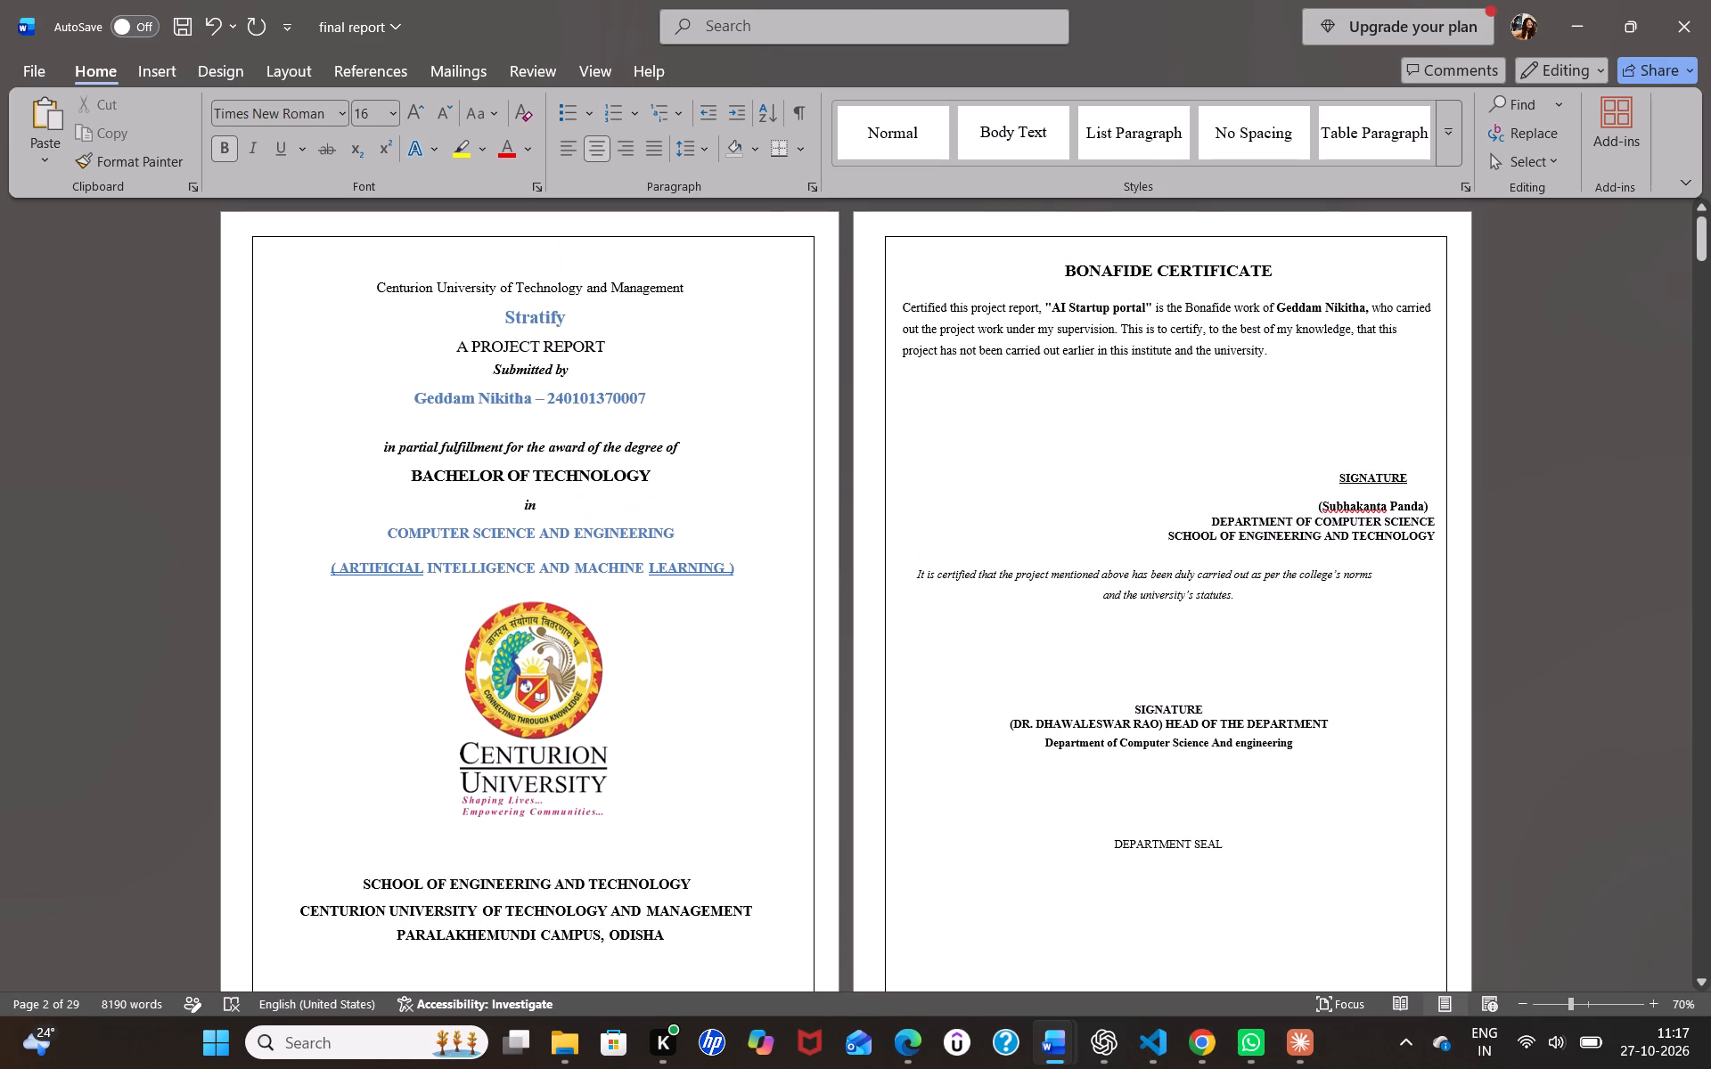
scroll(1040, 804, up, 1)
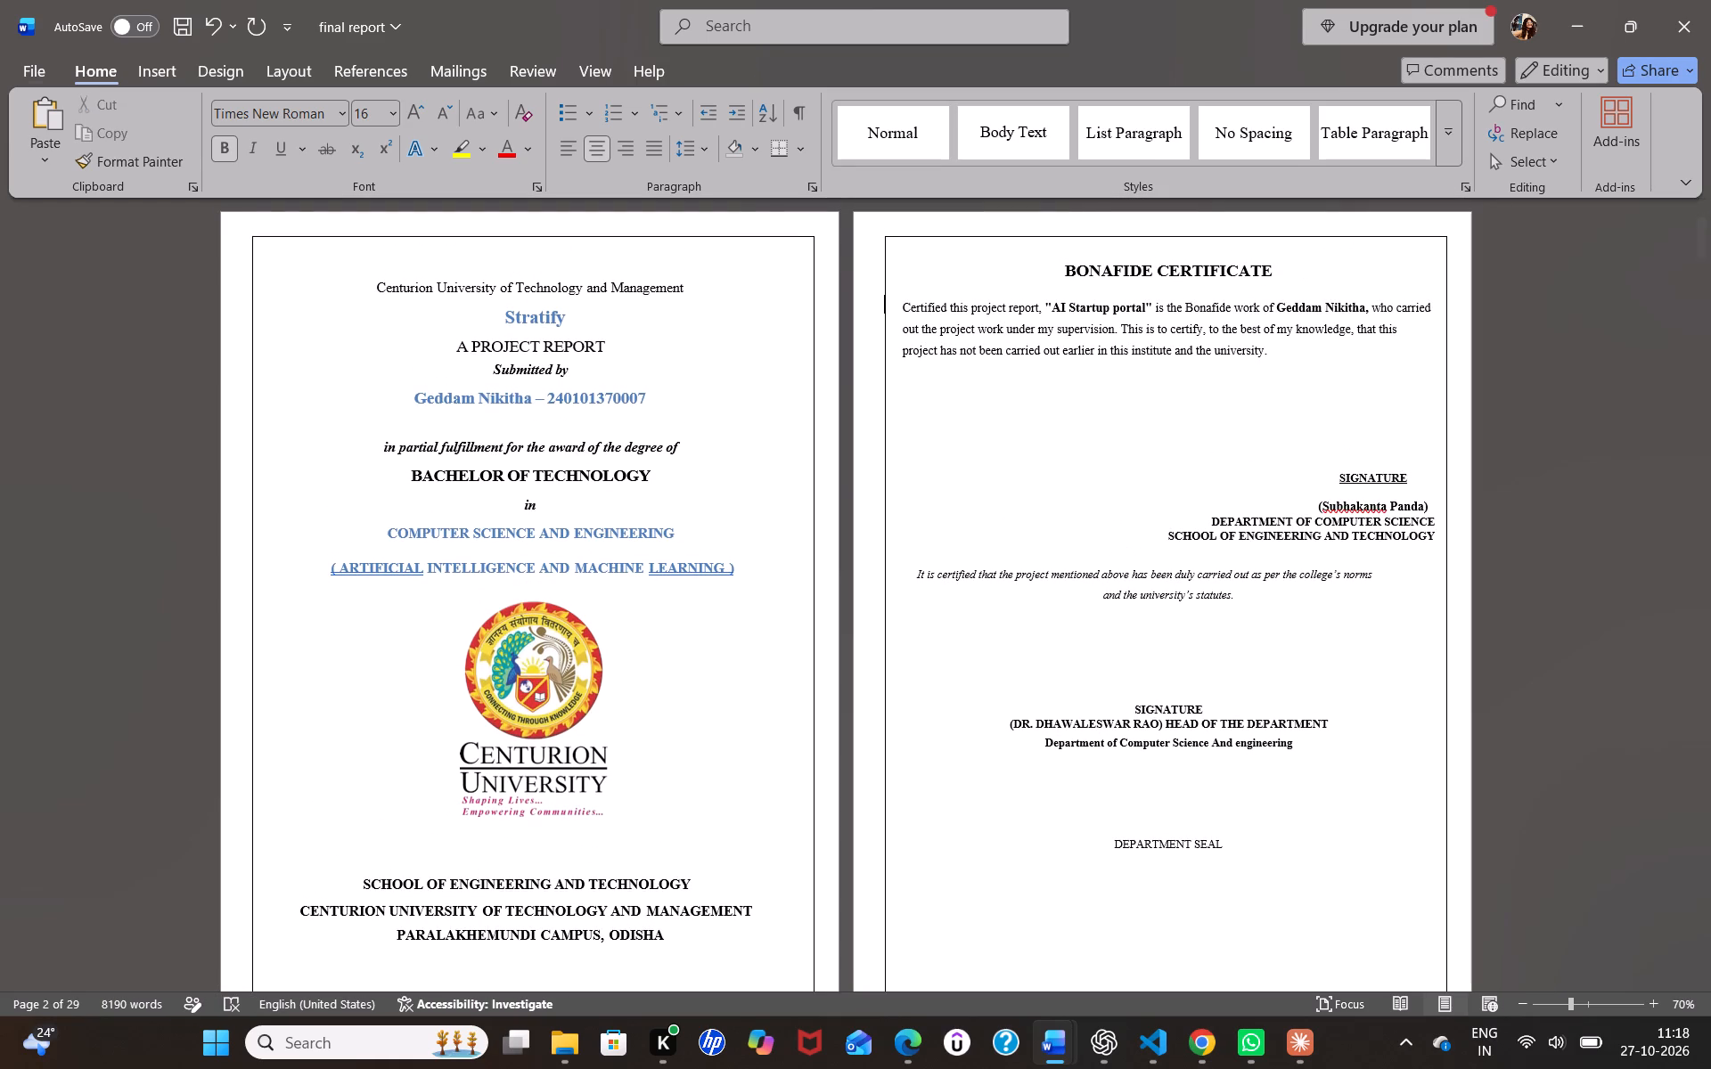
click(31, 62)
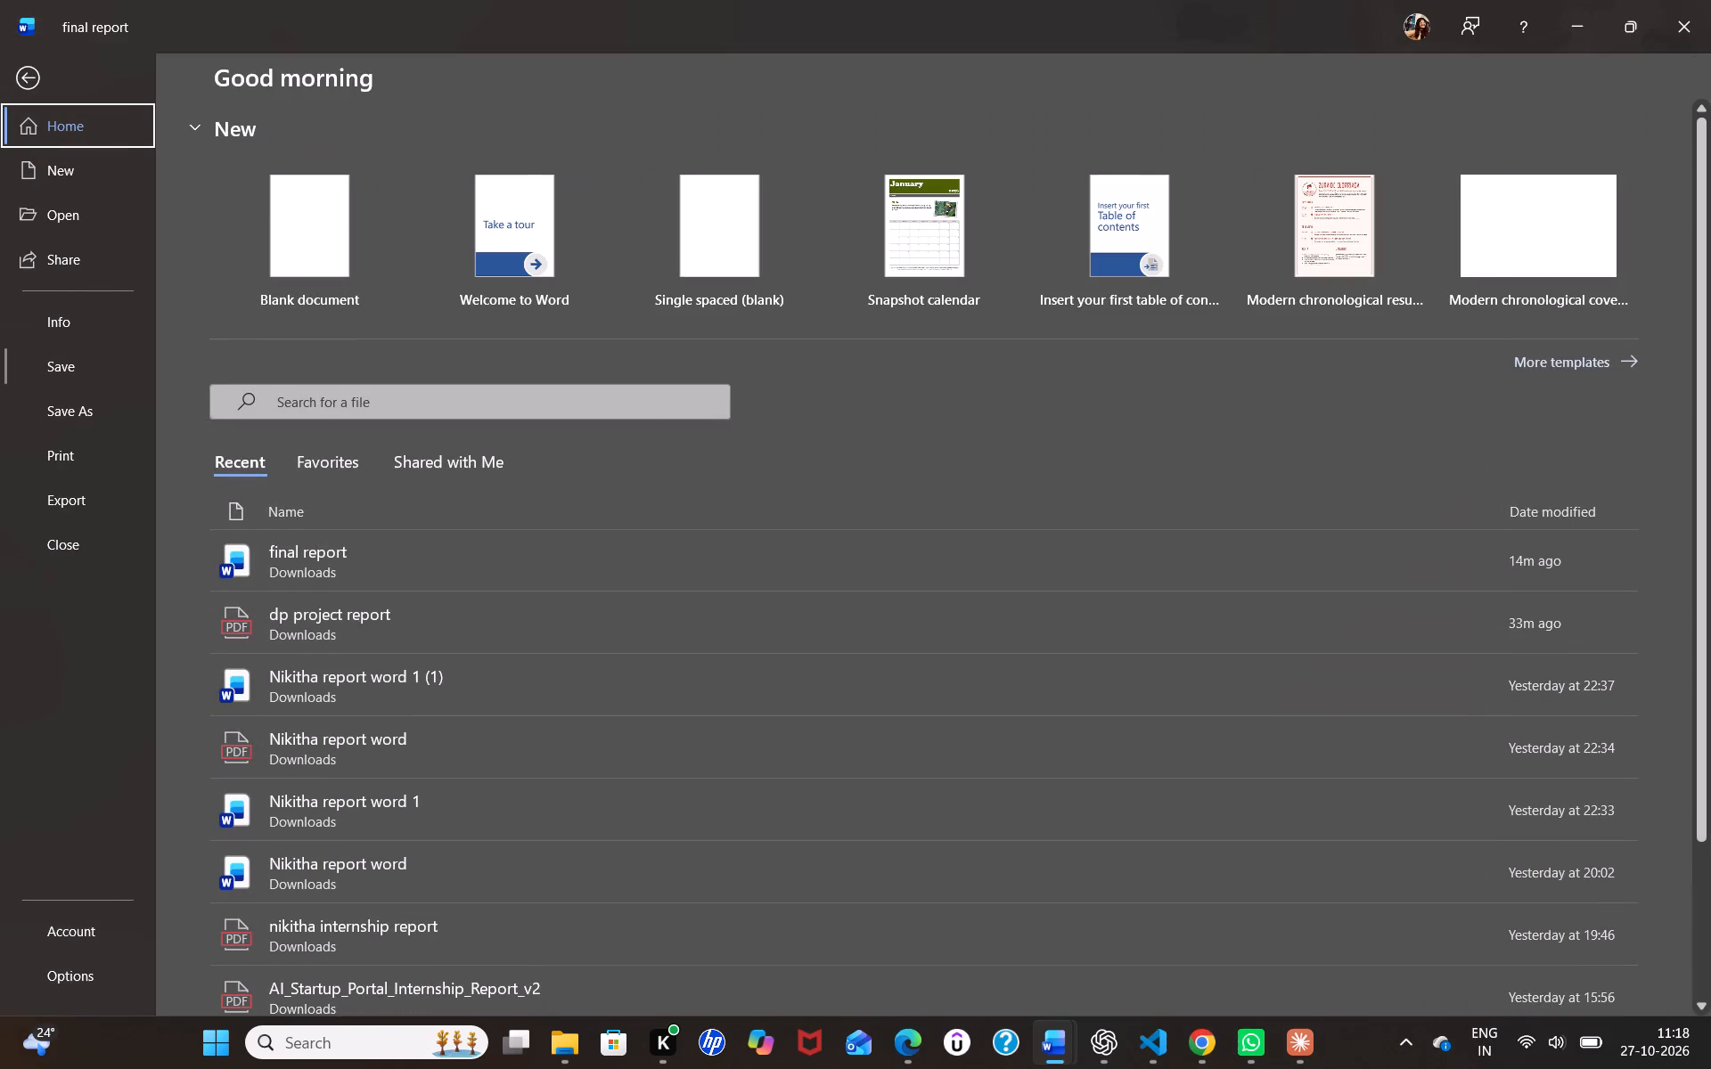
click(60, 408)
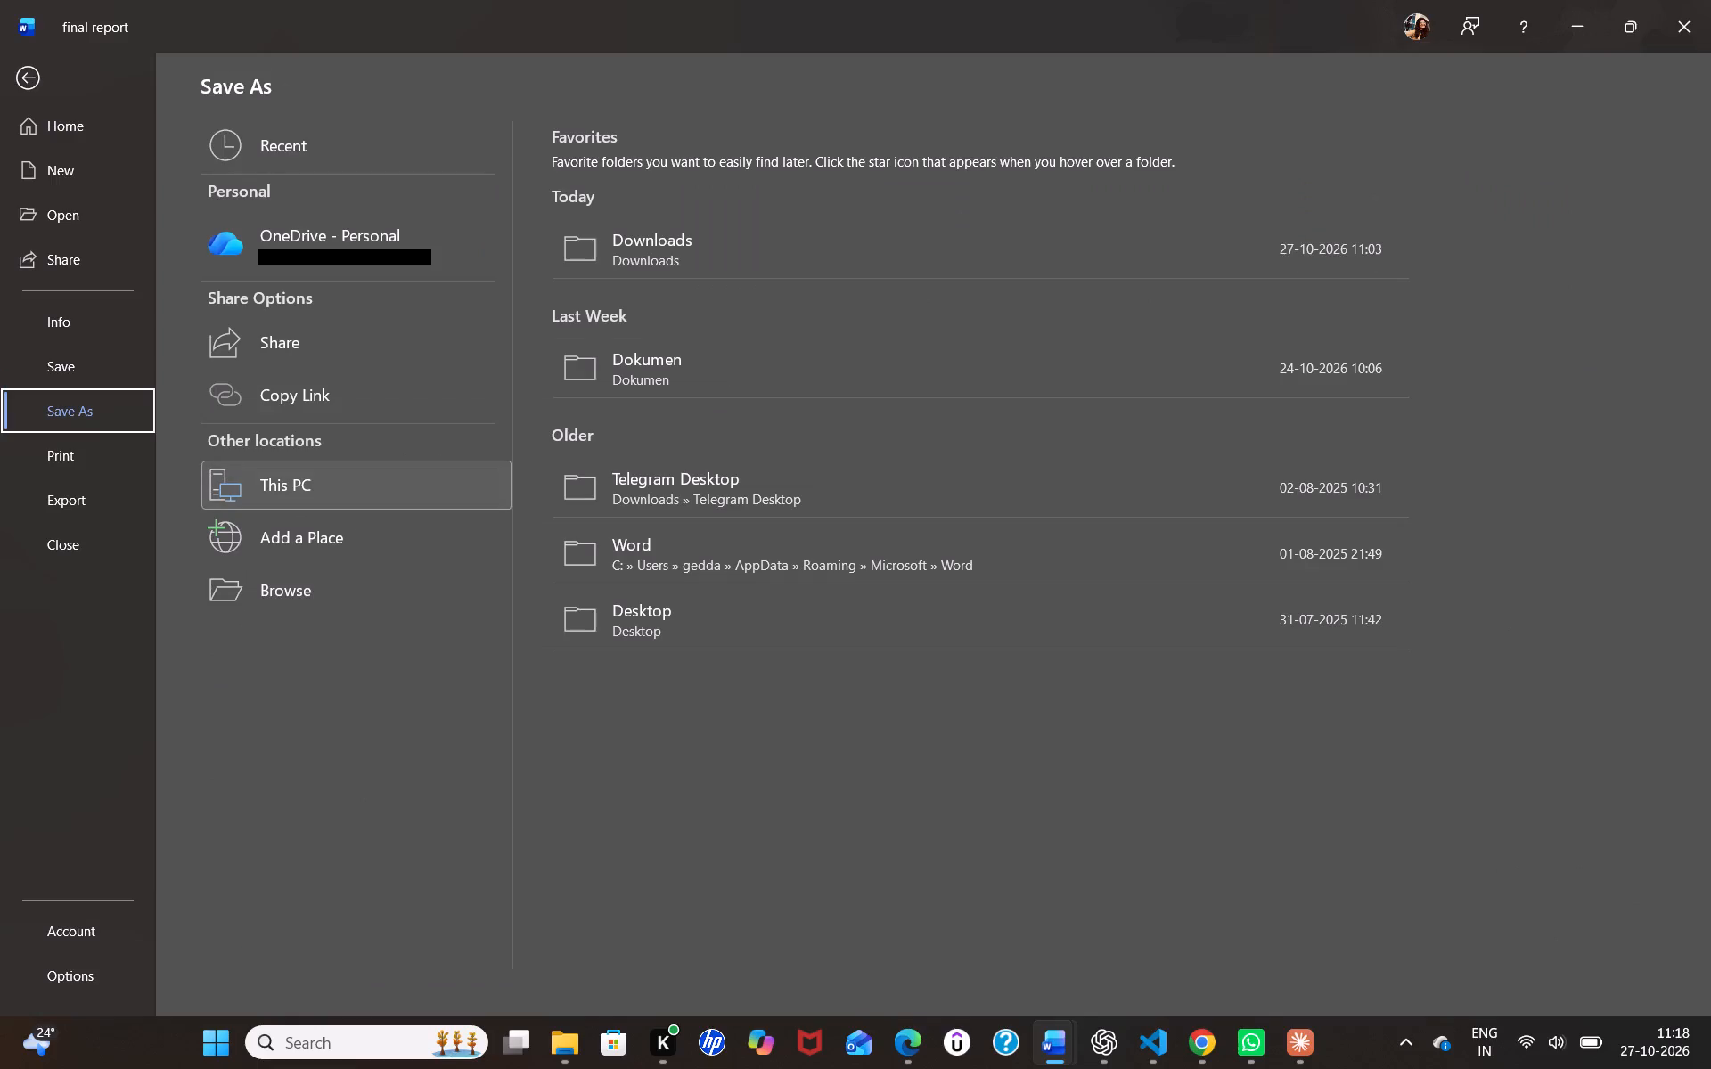